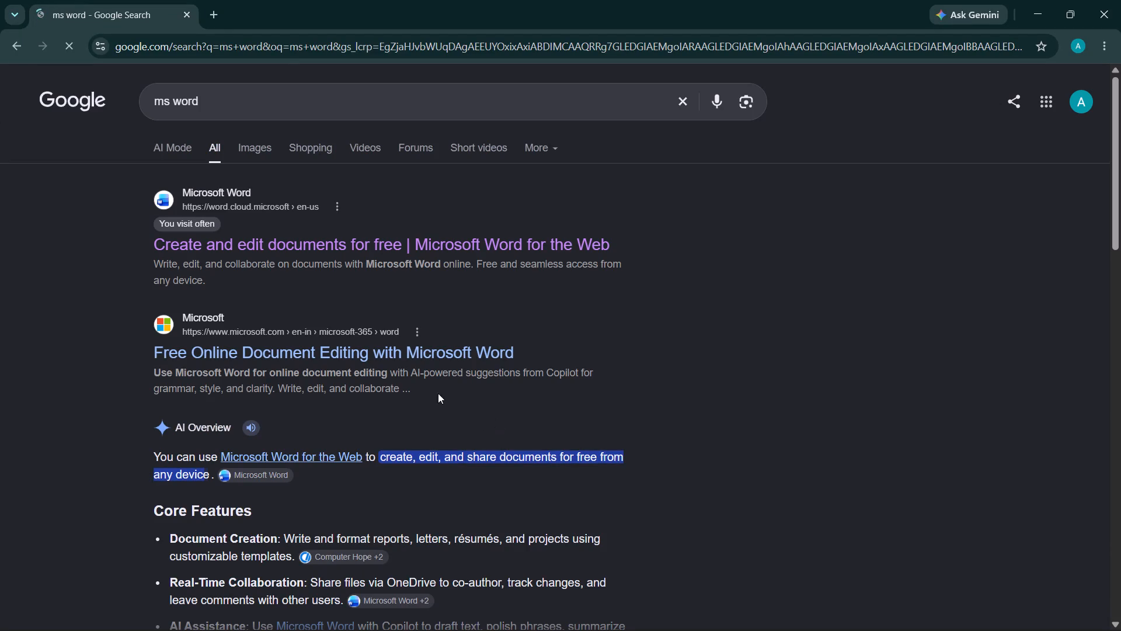
# Open Microsoft Word for the Web from the search results.
pyautogui.click(384, 248)
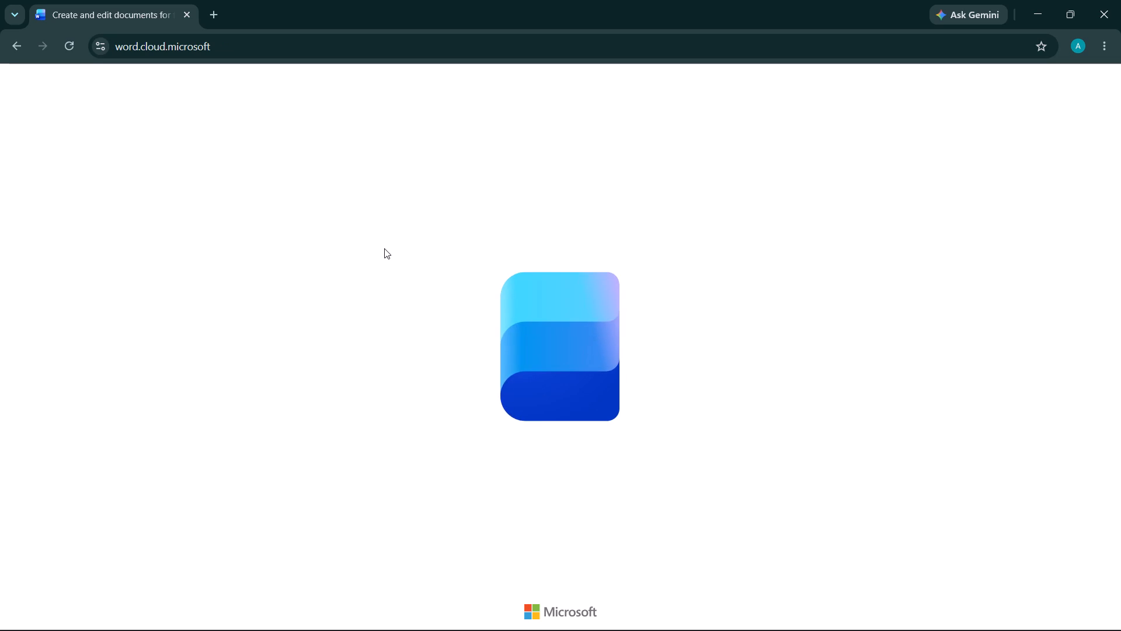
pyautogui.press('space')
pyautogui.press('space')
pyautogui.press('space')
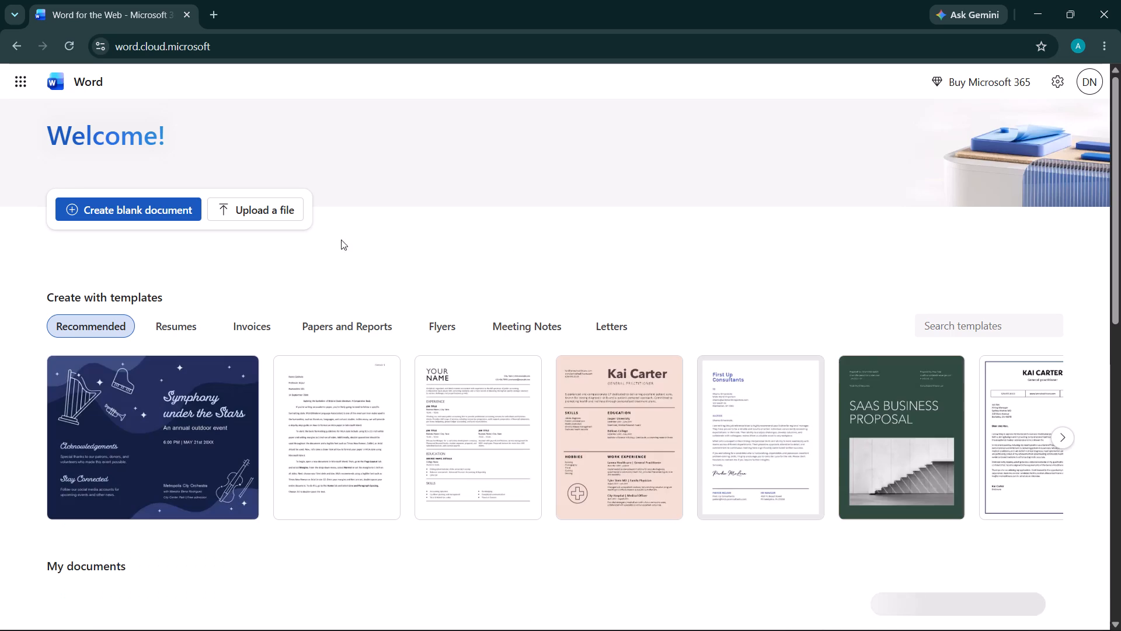
# Upload the PulseIQ_Project_Report document from the pulseiq folder and open it for editing.
pyautogui.click(231, 206)
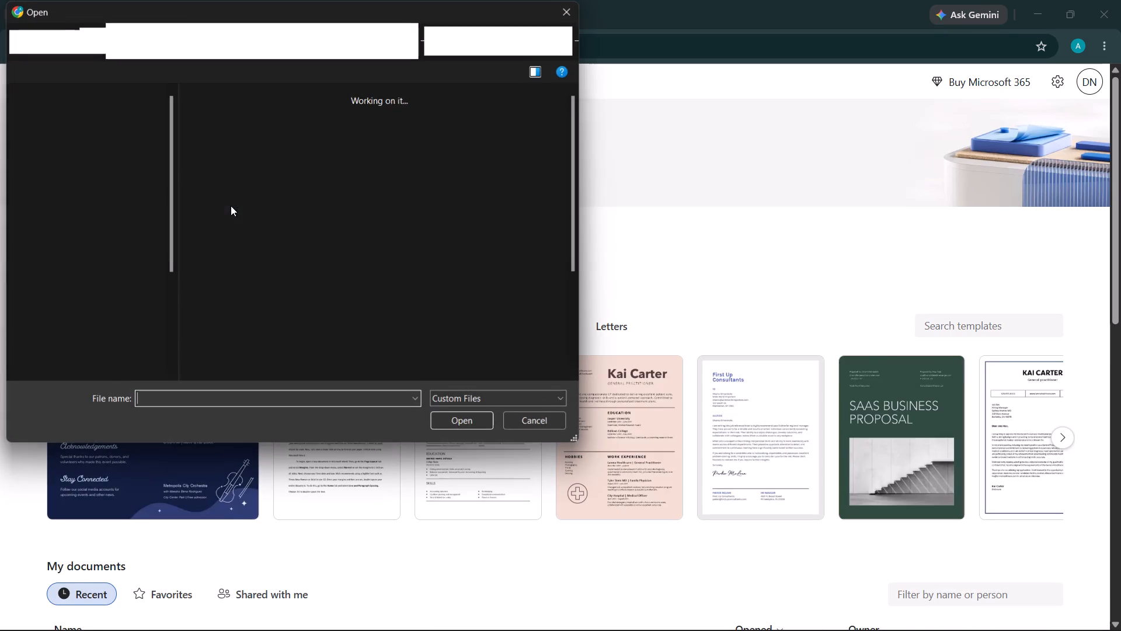
pyautogui.scroll(-3, 90, 345)
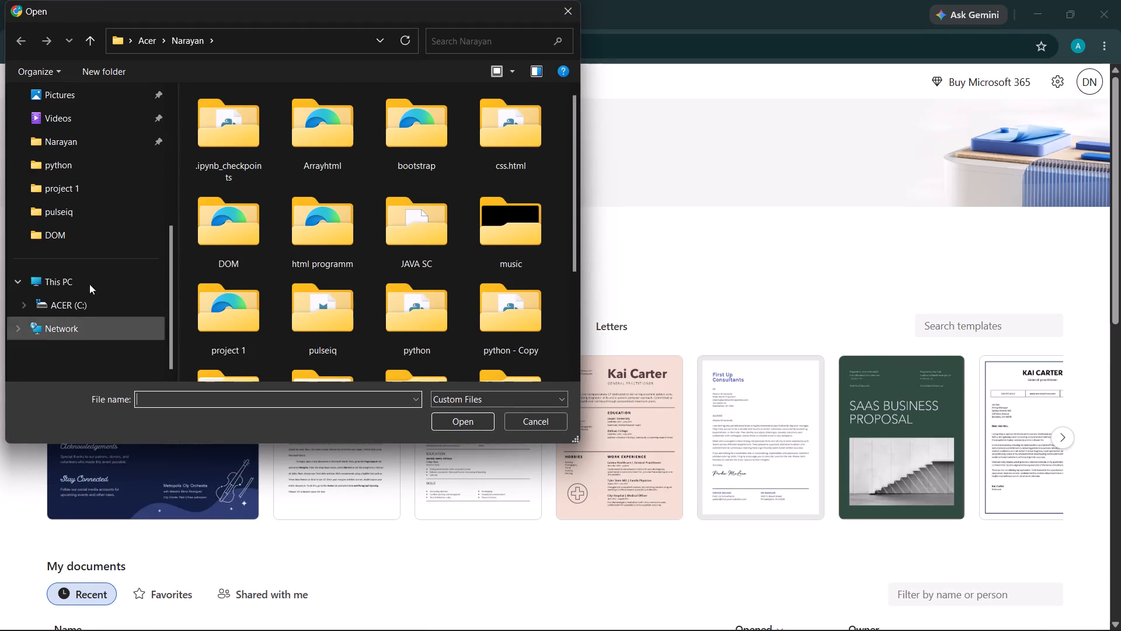
pyautogui.click(75, 212)
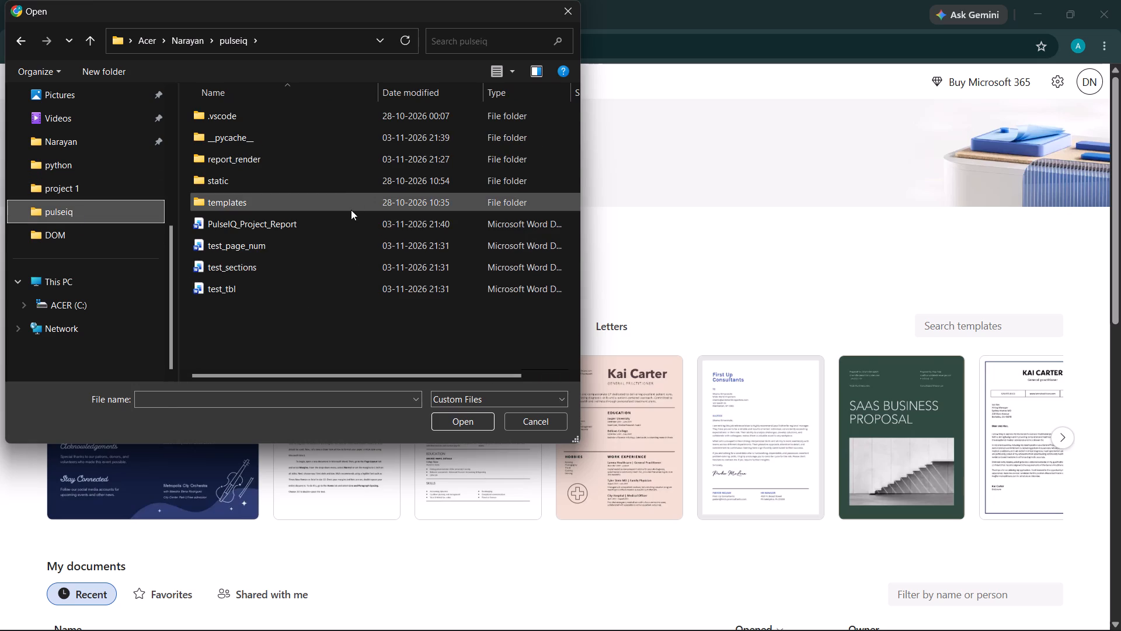
pyautogui.click(351, 226)
pyautogui.click(465, 431)
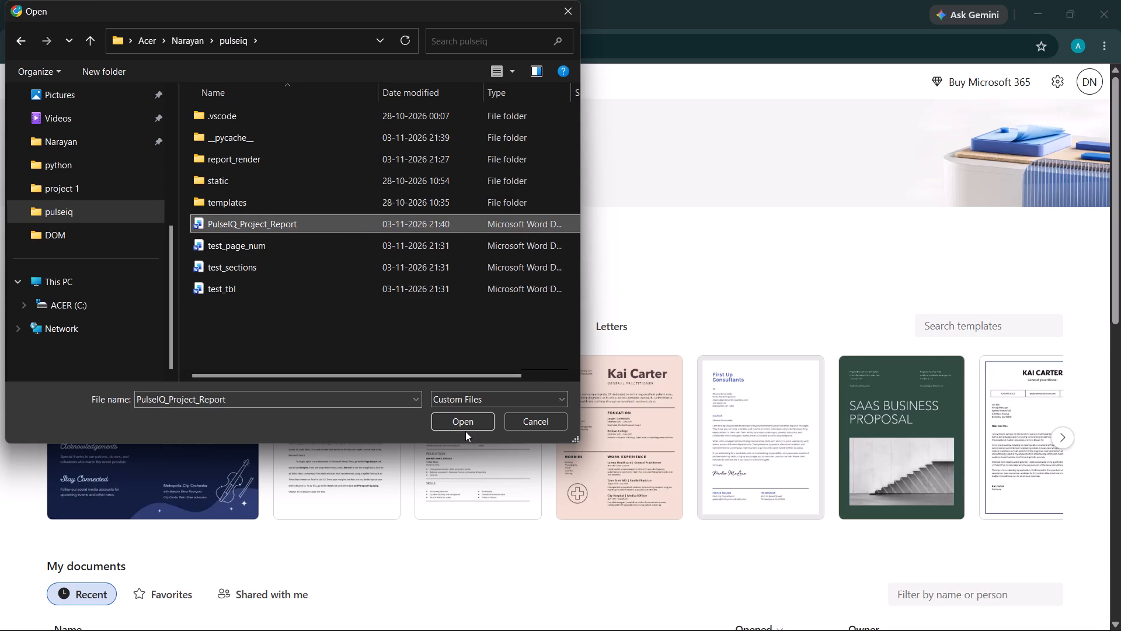
pyautogui.click(470, 423)
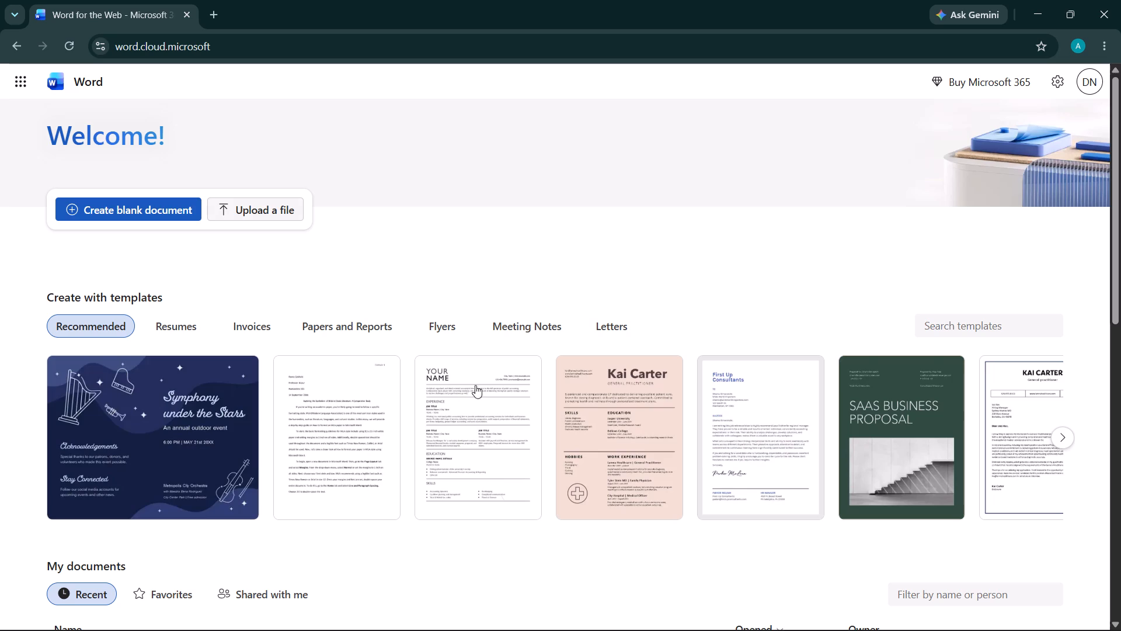
pyautogui.hscroll(-1, 307, 244)
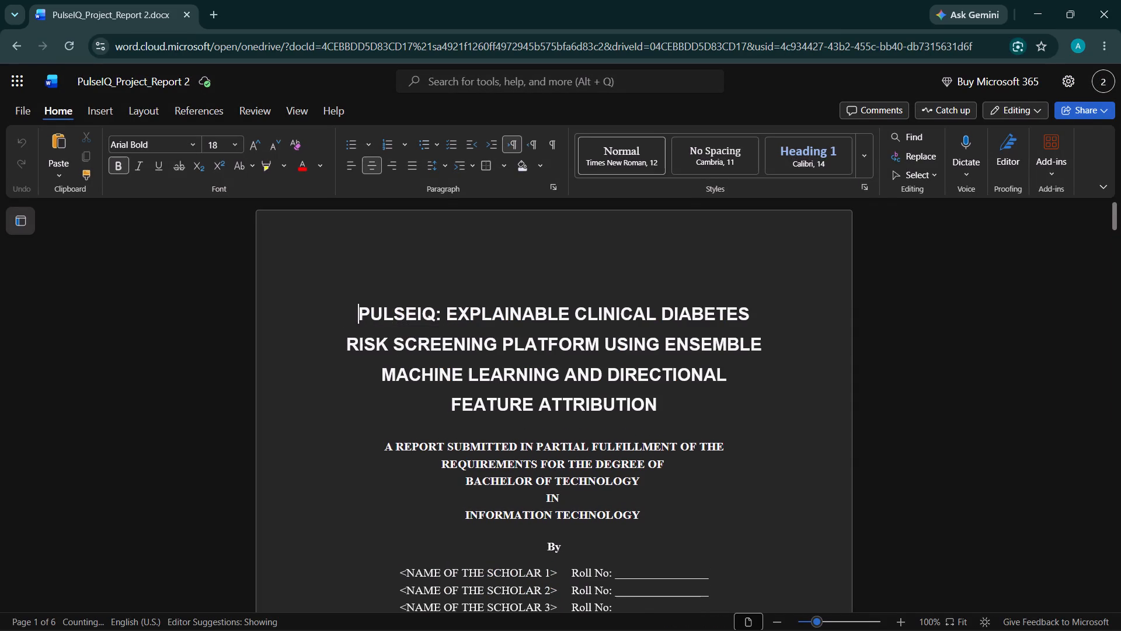
# Skim the report's opening pages from the title page through the list of figures and return to the title page.
pyautogui.scroll(-20, 409, 406)
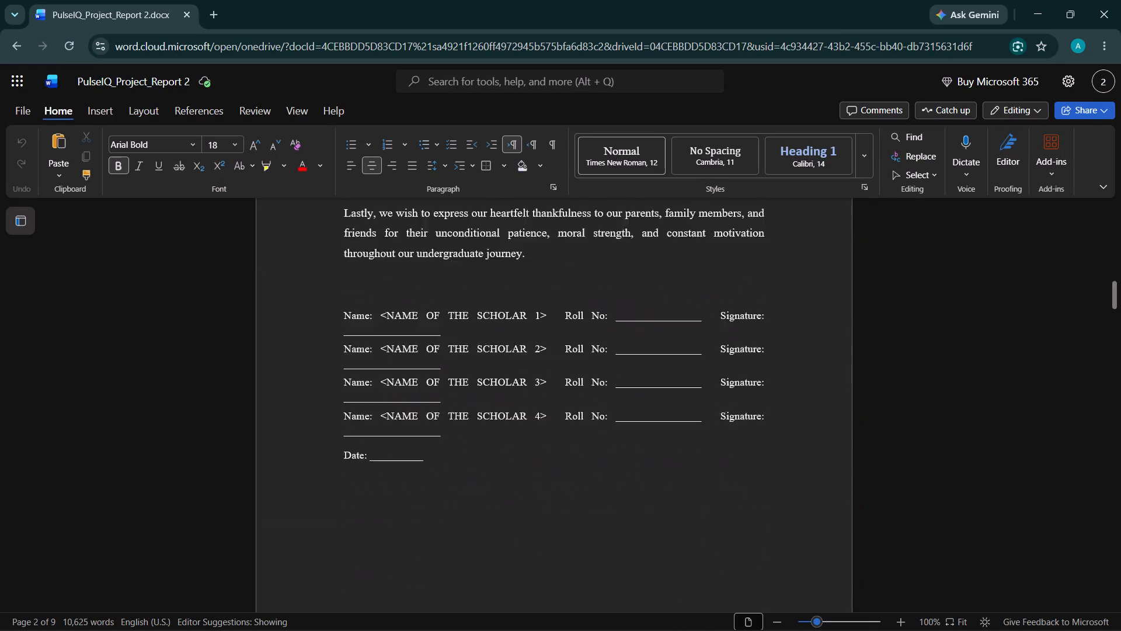
pyautogui.scroll(-11, 409, 406)
pyautogui.scroll(16, 409, 406)
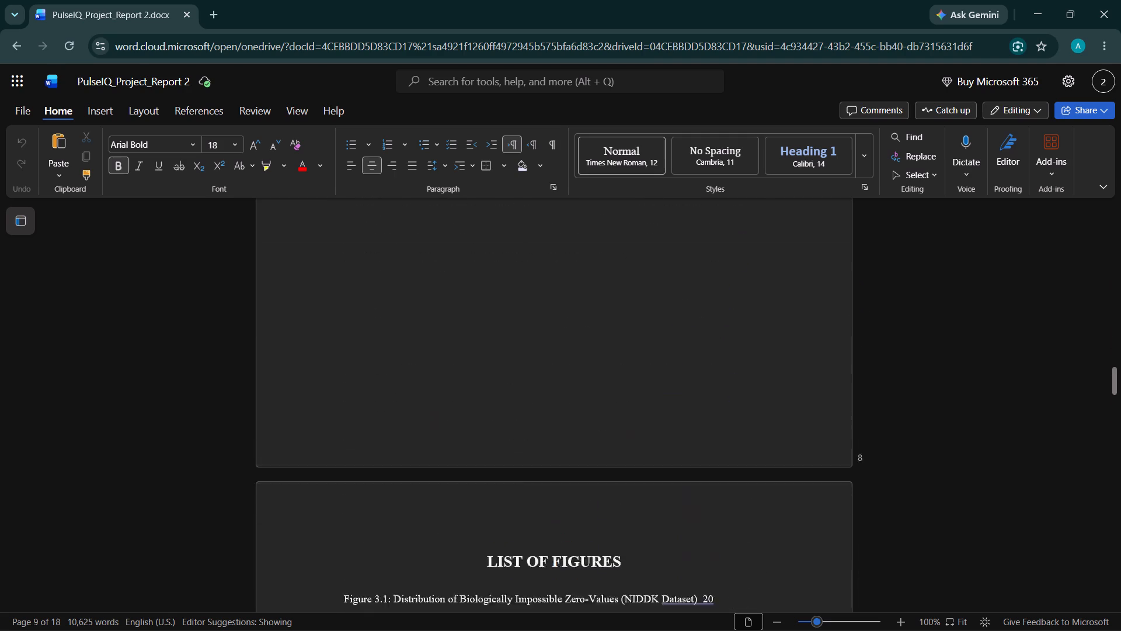
pyautogui.scroll(15, 409, 406)
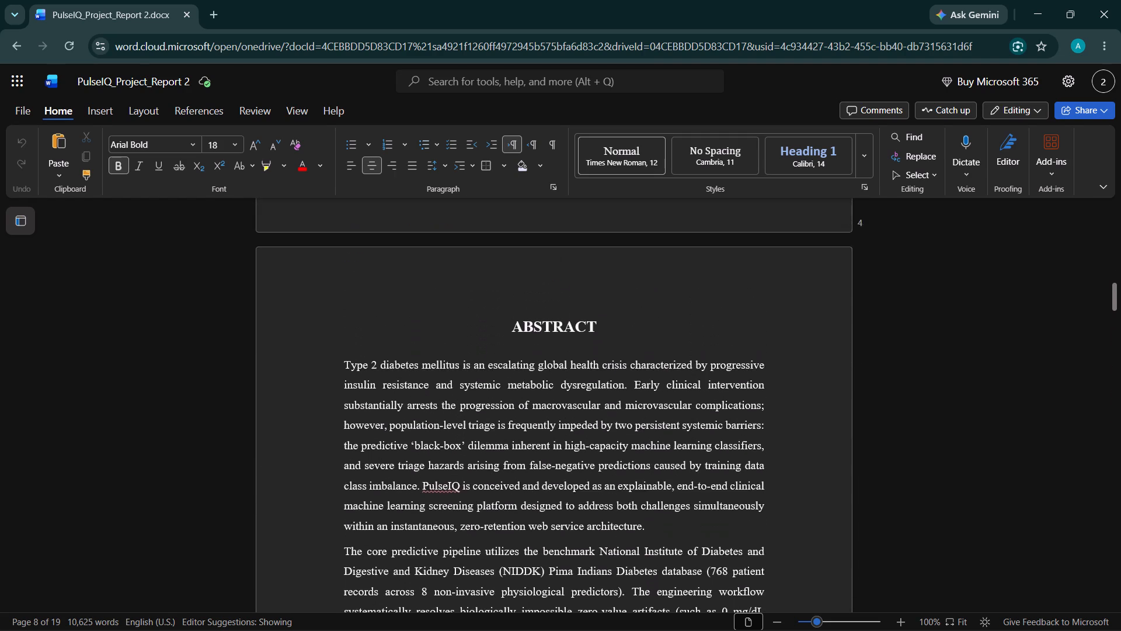
pyautogui.scroll(6, 409, 406)
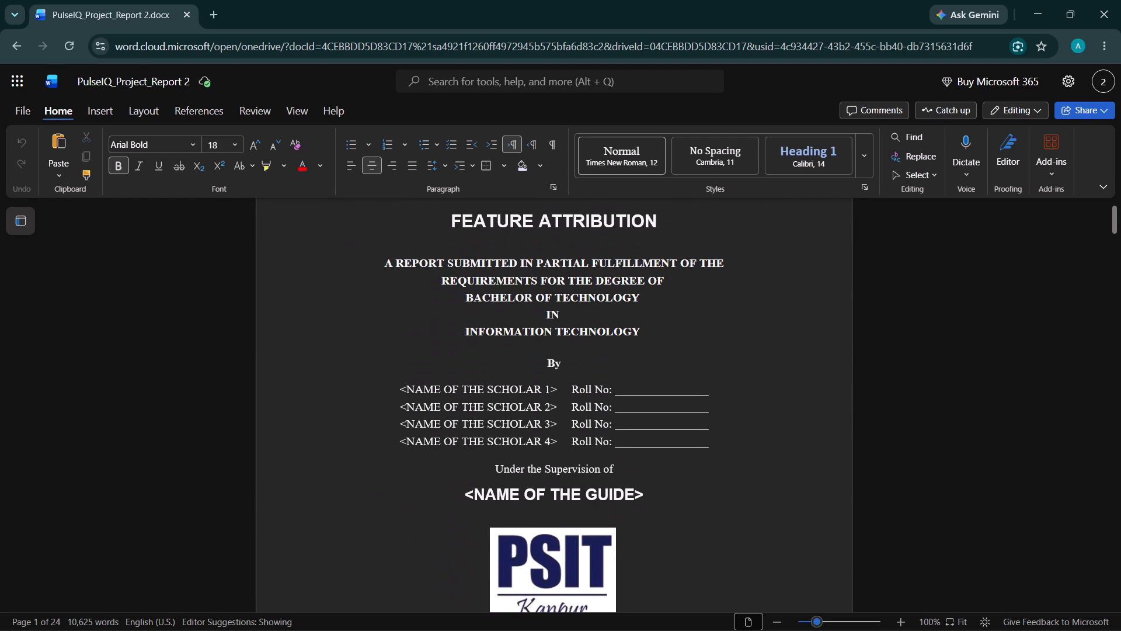
# Review the report's front matter from the title page through the declaration, abstract and table of contents.
pyautogui.scroll(-6, 409, 406)
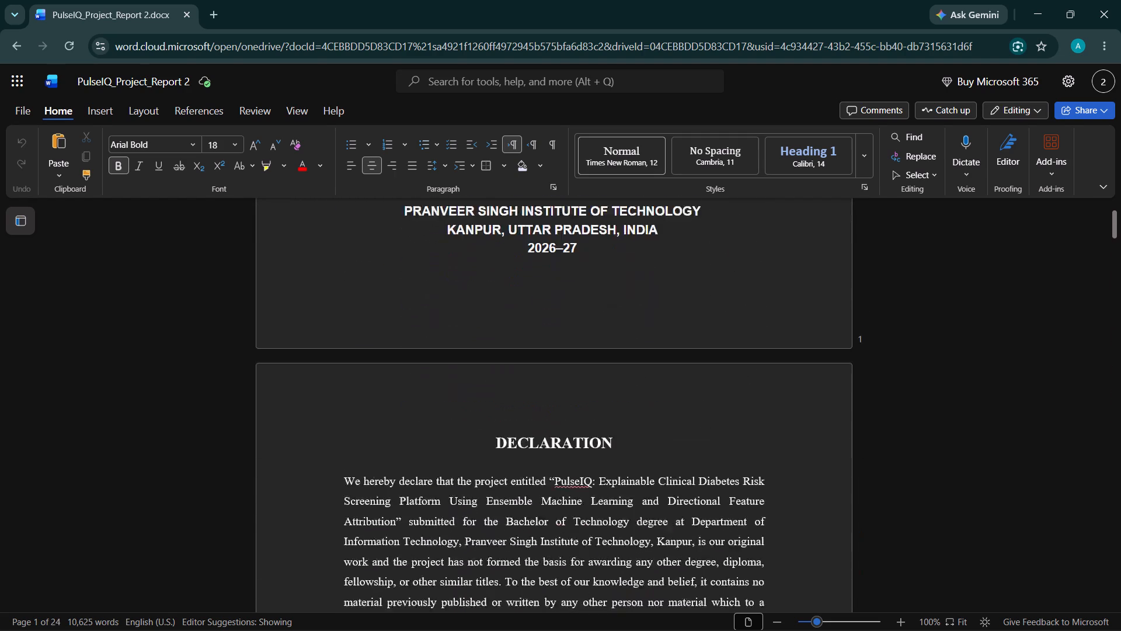
pyautogui.scroll(-12, 409, 406)
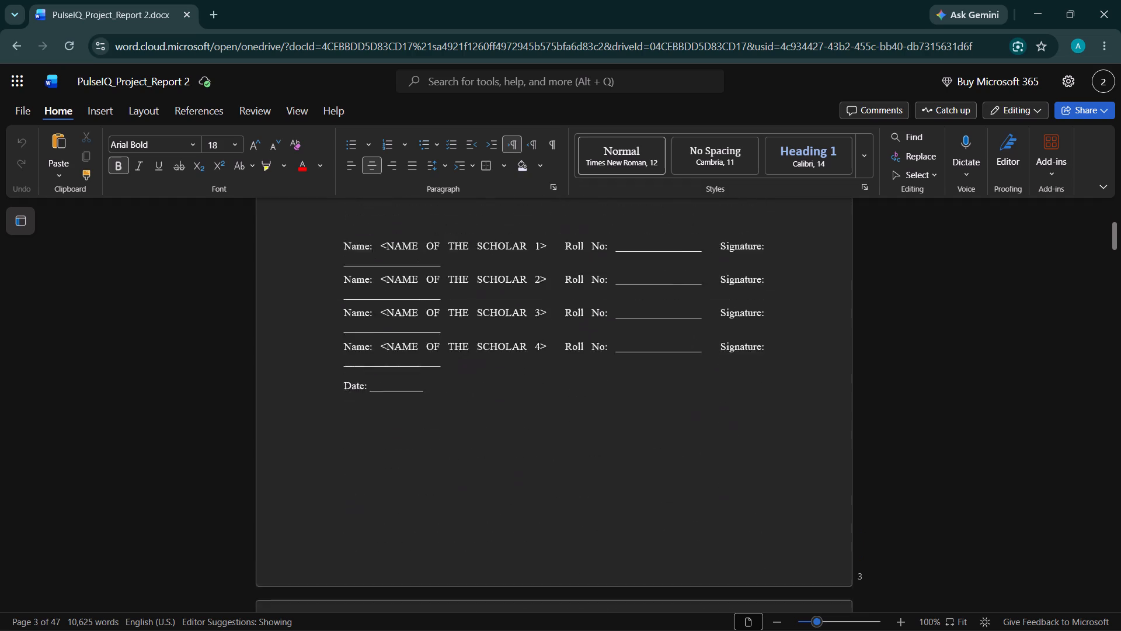
pyautogui.scroll(-17, 409, 406)
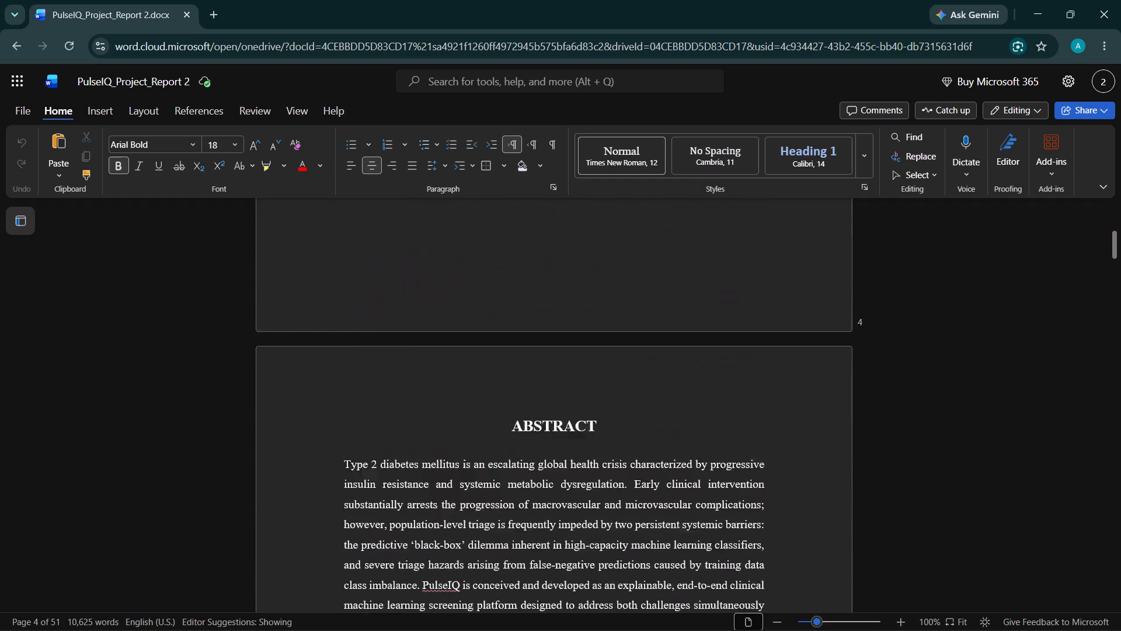
pyautogui.scroll(-18, 409, 406)
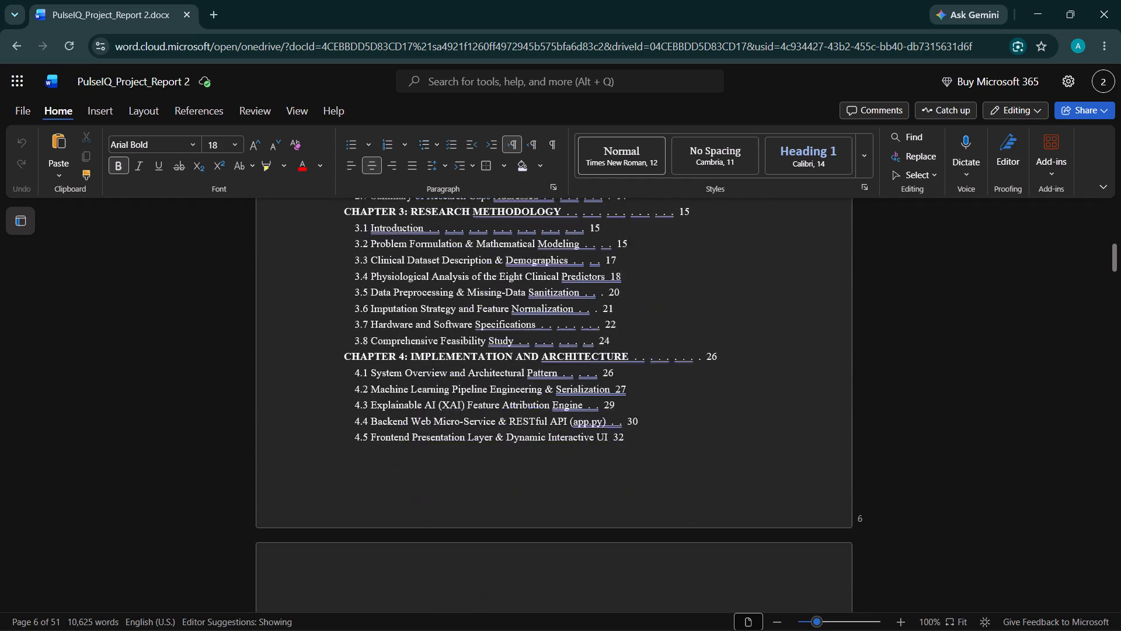
pyautogui.scroll(-3, 409, 406)
# Examine the report's list of tables and list of figures pages.
pyautogui.scroll(5, 409, 406)
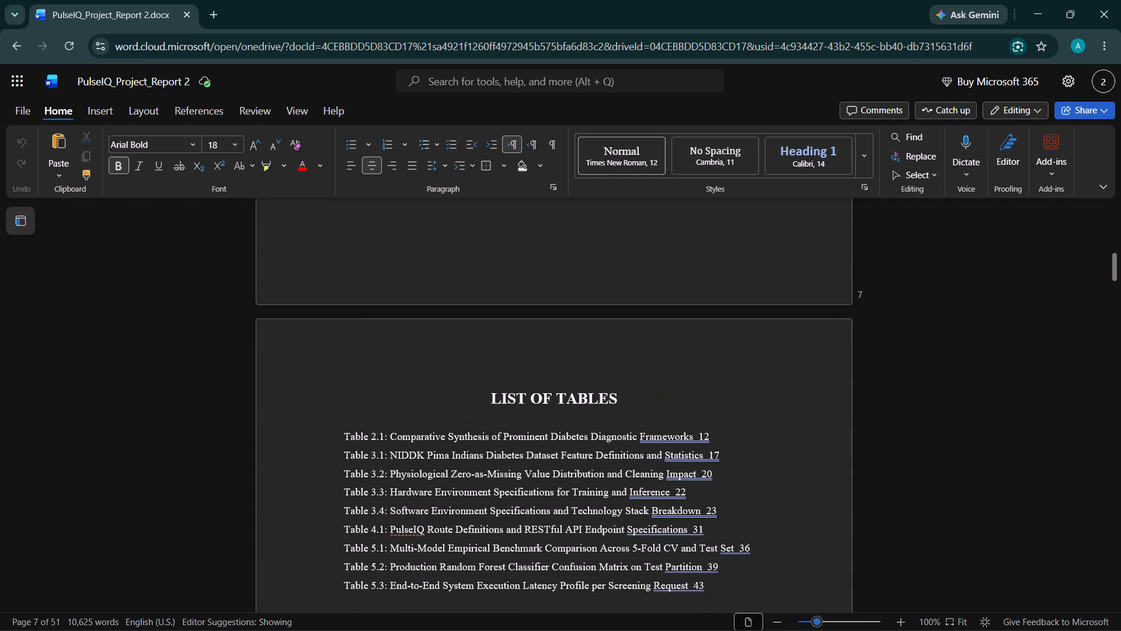
pyautogui.scroll(5, 409, 406)
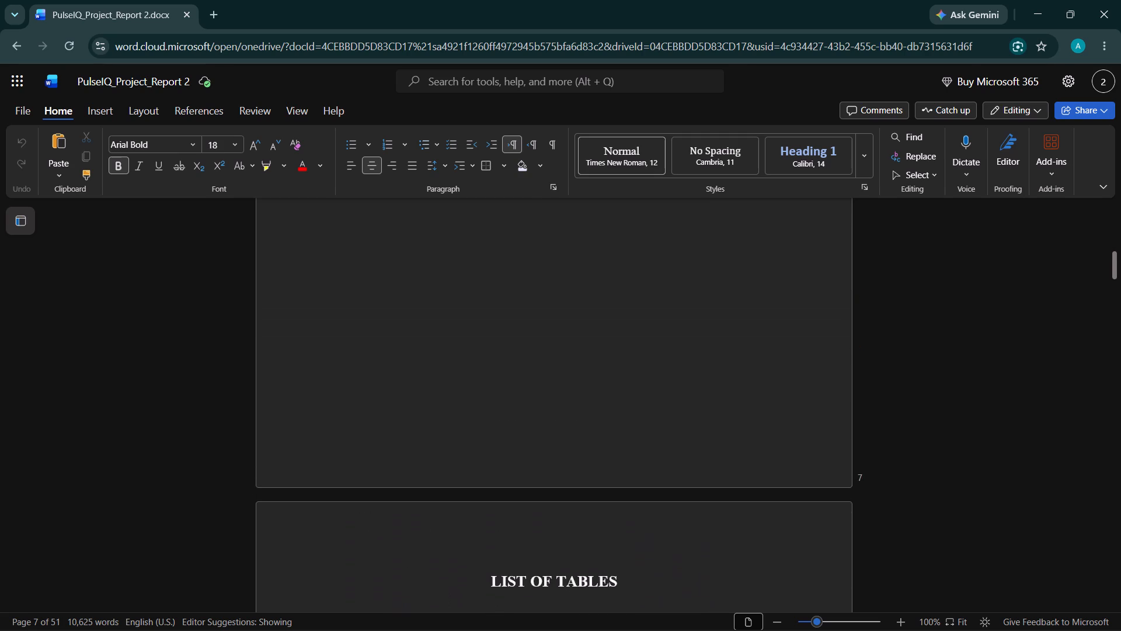
pyautogui.scroll(4, 409, 406)
pyautogui.scroll(-3, 409, 406)
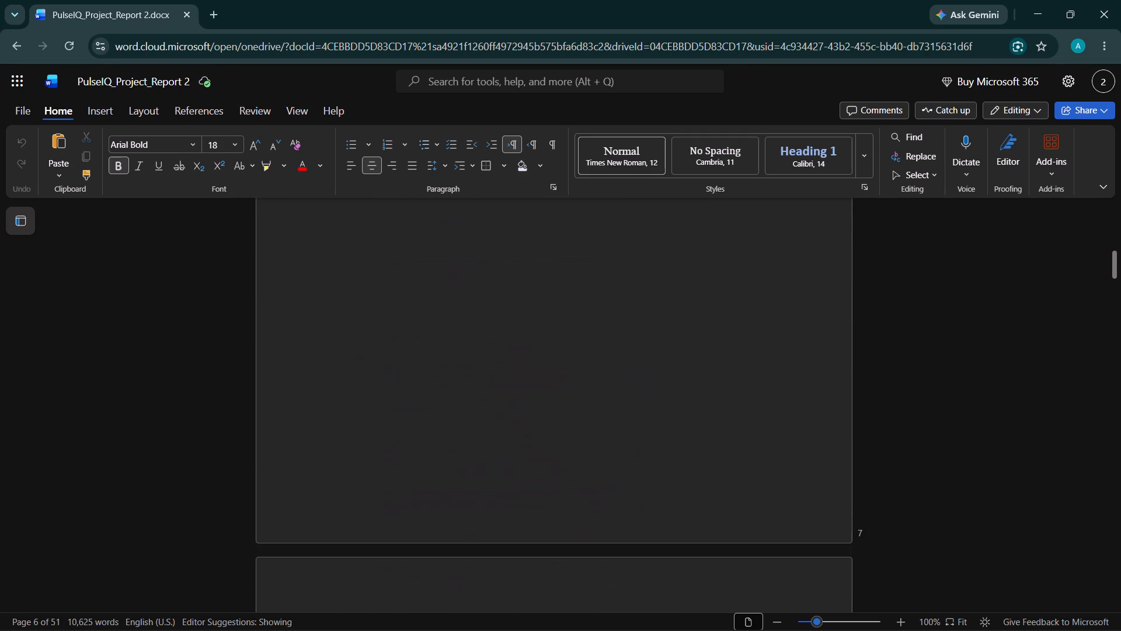
pyautogui.scroll(-1, 409, 406)
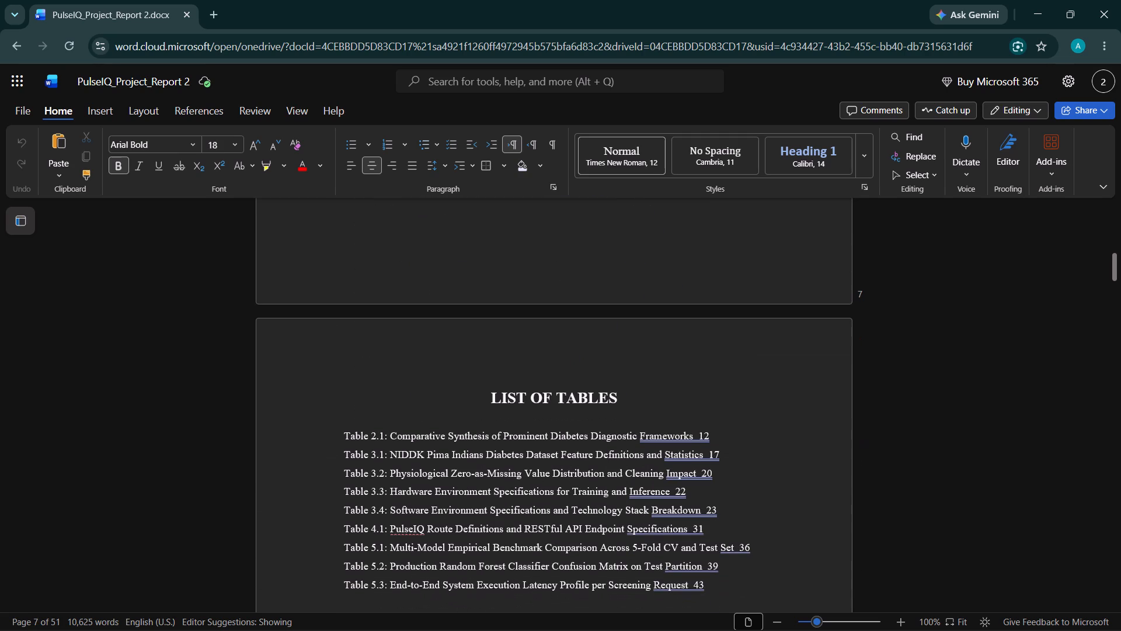
pyautogui.scroll(-2, 409, 406)
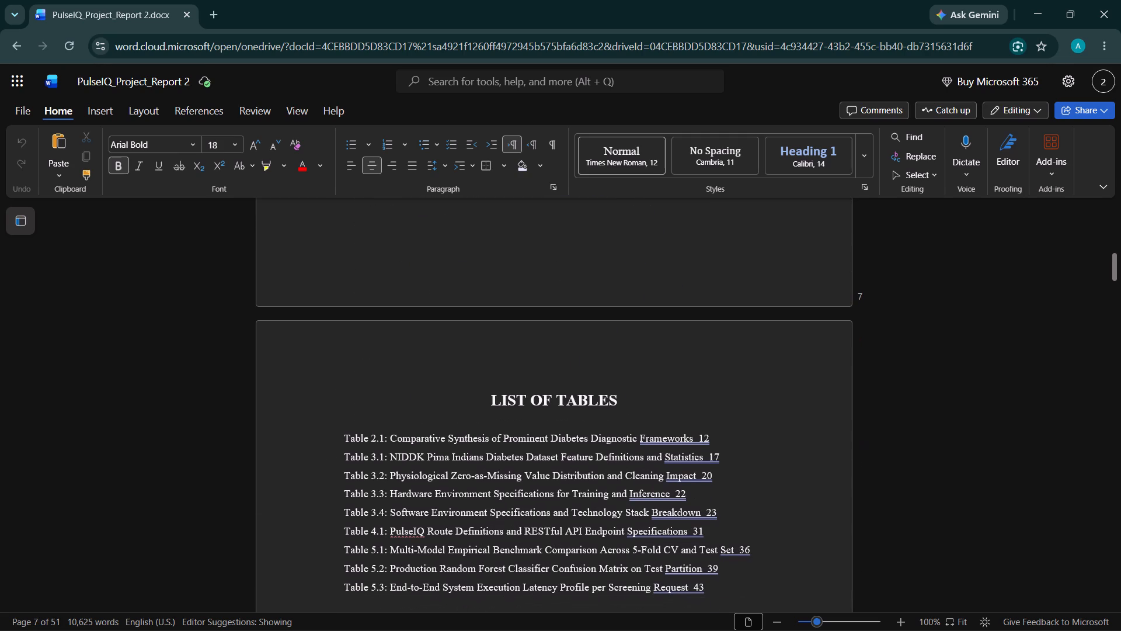
pyautogui.scroll(-5, 409, 406)
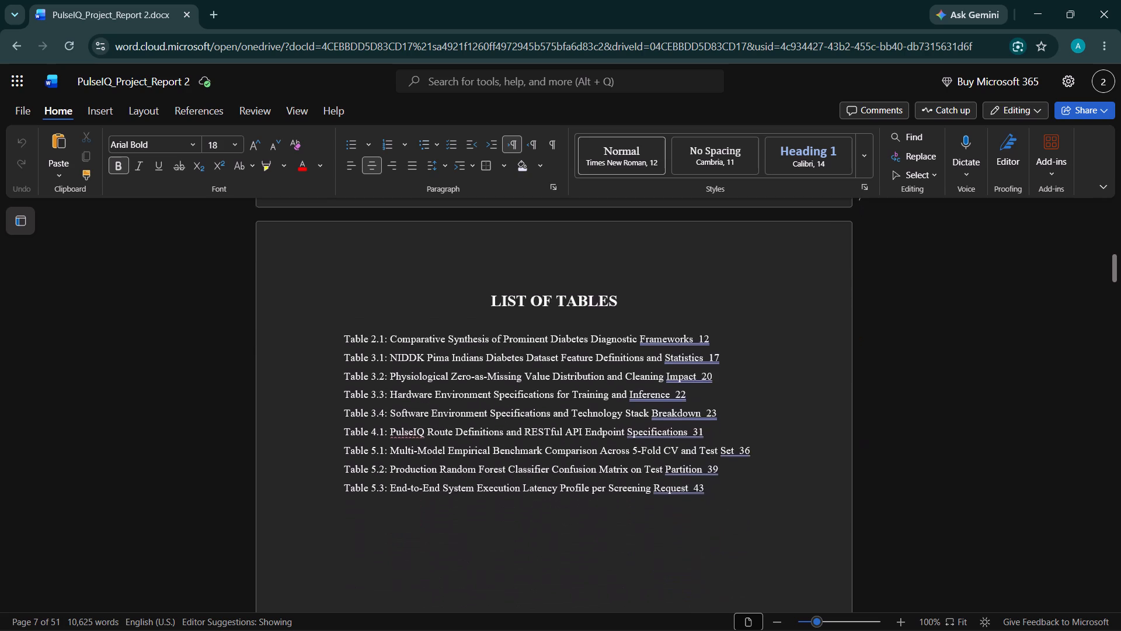
pyautogui.scroll(-12, 409, 406)
pyautogui.scroll(1, 409, 406)
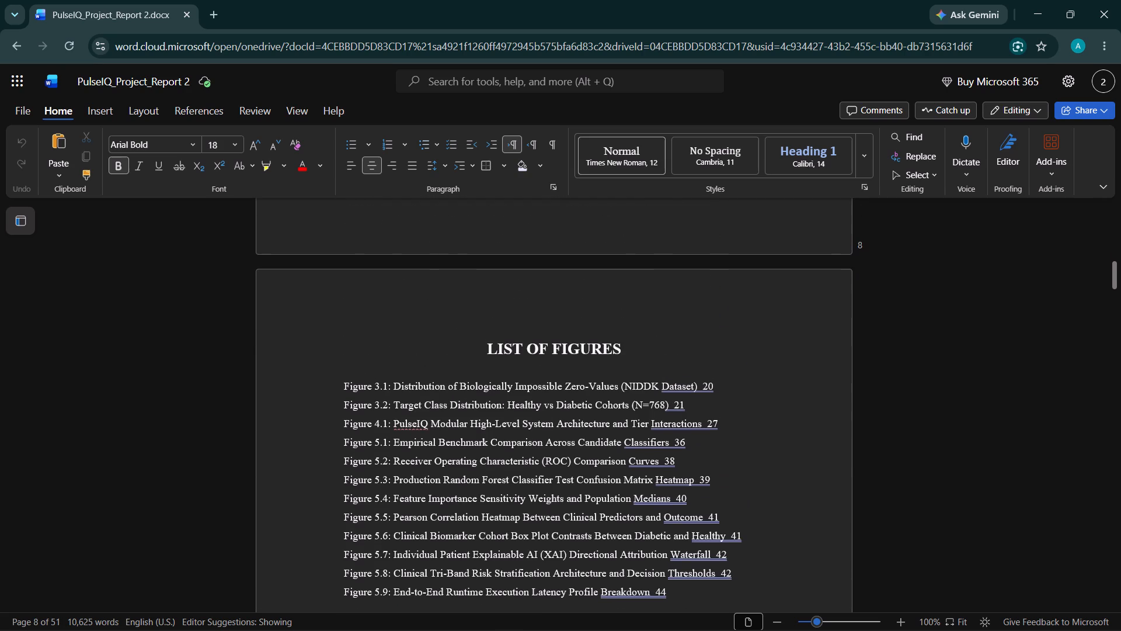
pyautogui.scroll(1, 409, 406)
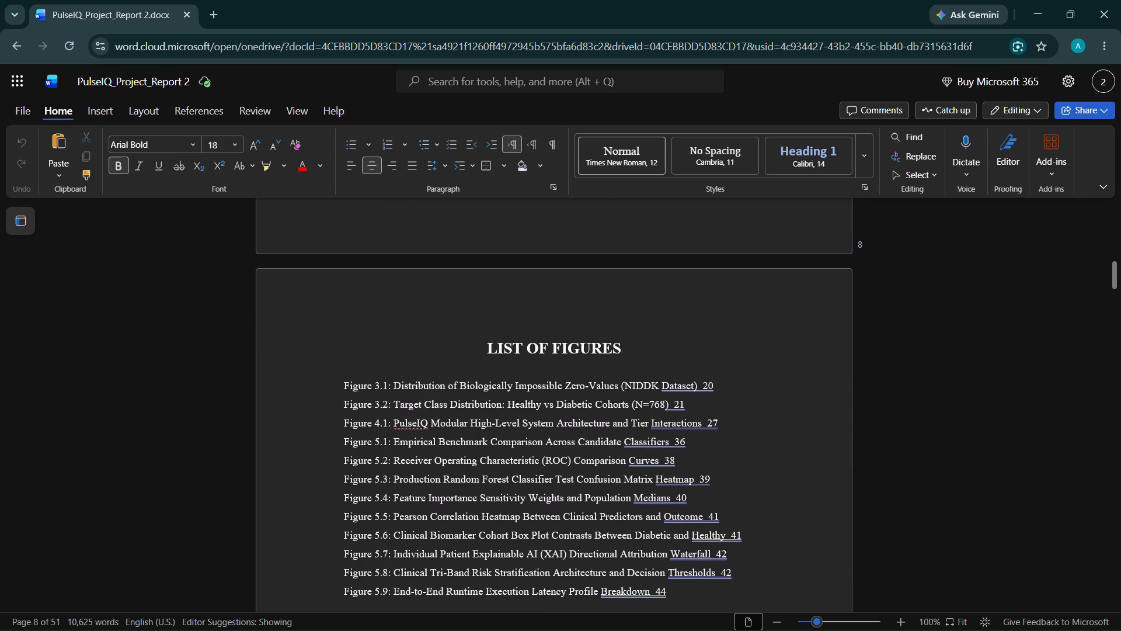
pyautogui.scroll(1, 409, 406)
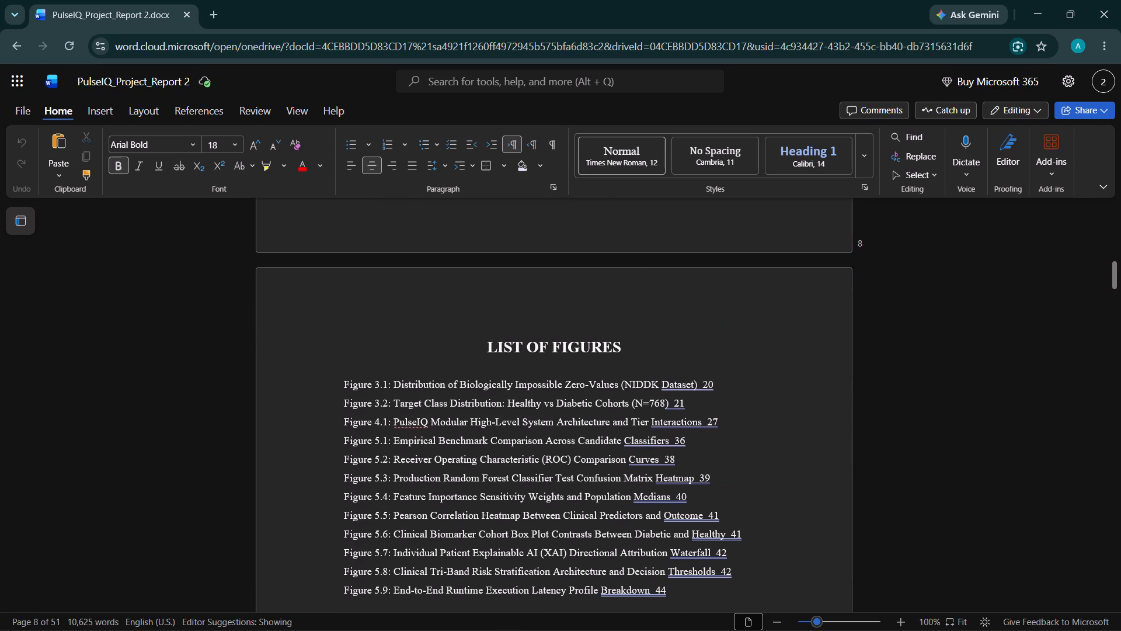
pyautogui.scroll(1, 409, 406)
pyautogui.scroll(7, 353, 376)
# Search for "ms word" in a new browser tab and open Word for the Web from the results.
pyautogui.click(208, 18)
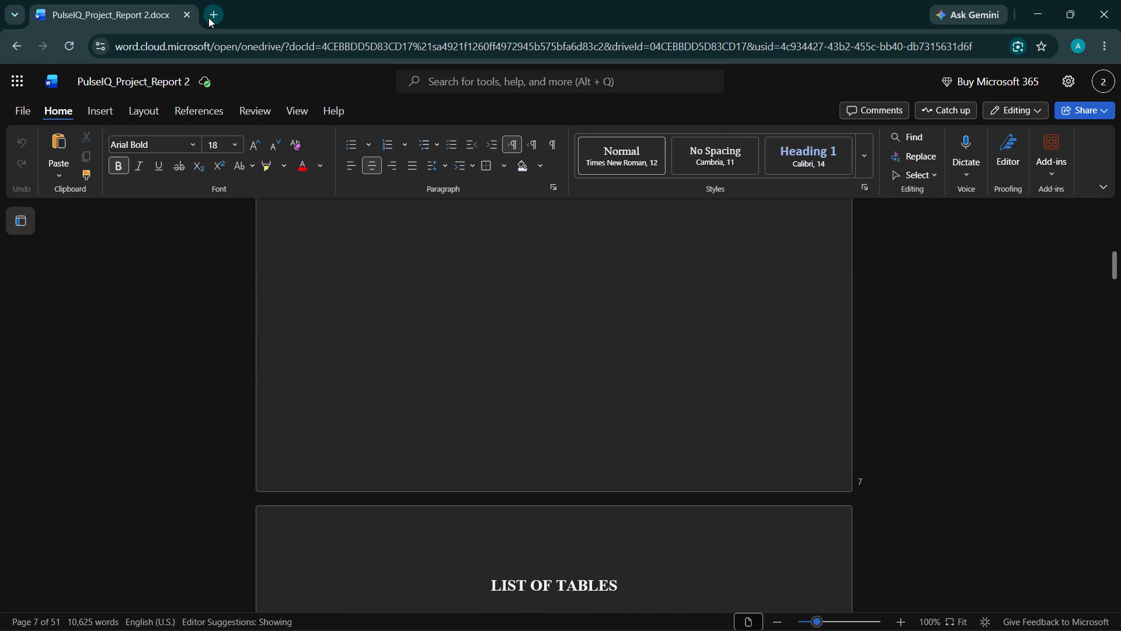
pyautogui.click(347, 299)
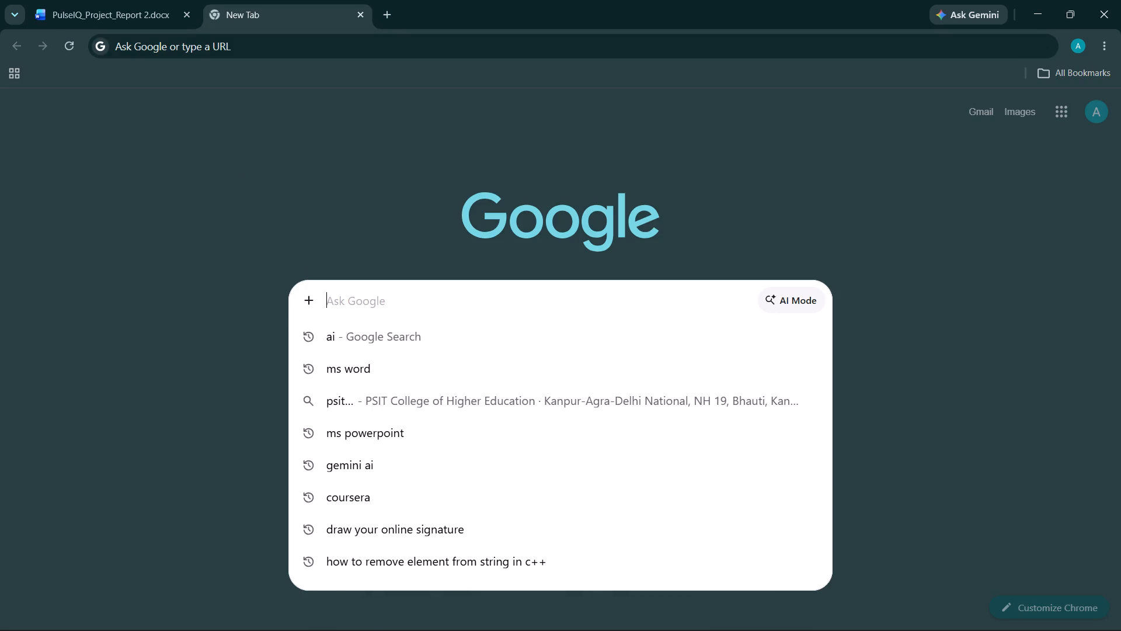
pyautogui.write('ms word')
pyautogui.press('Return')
pyautogui.click(346, 245)
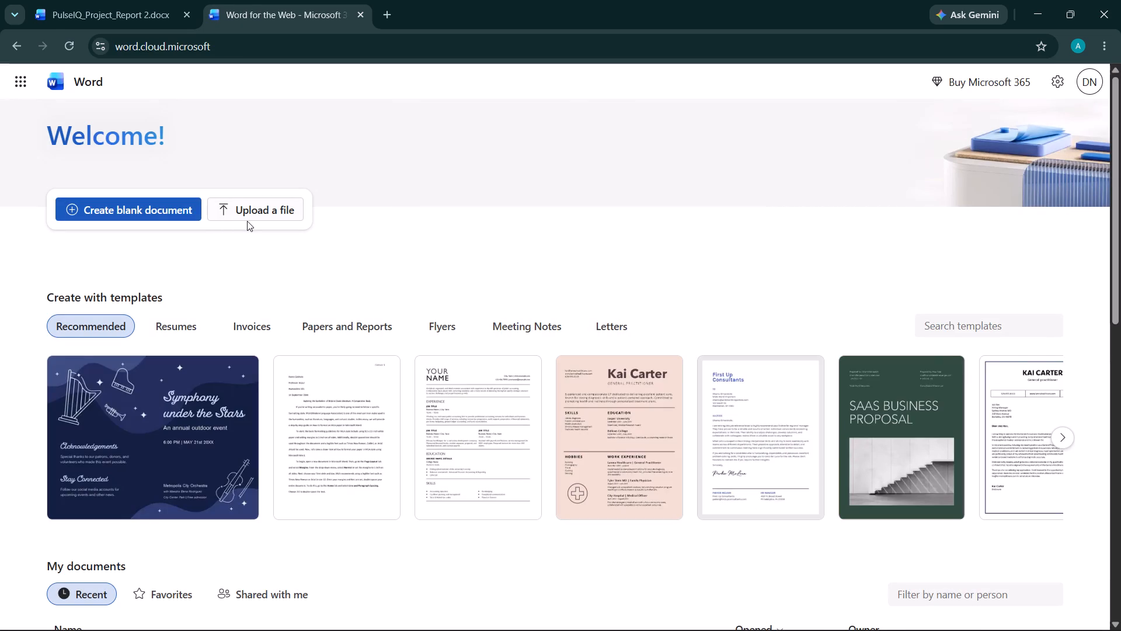
# Upload the "project synonpsis" document from the folder that contains pulseiq and open it in Word.
pyautogui.click(262, 213)
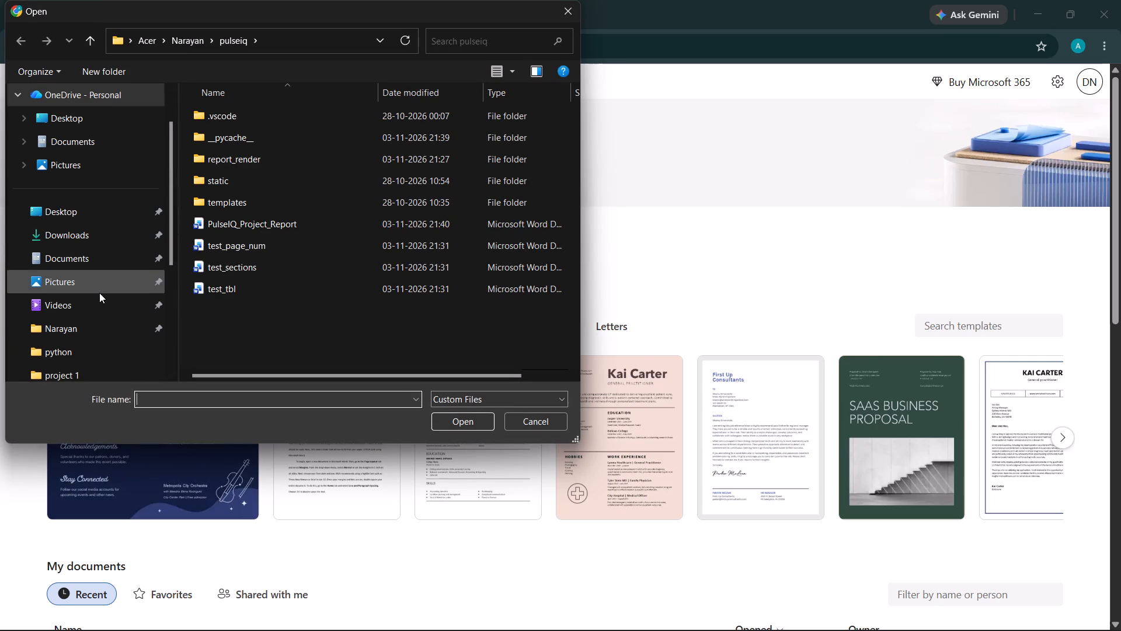
pyautogui.scroll(-1, 76, 341)
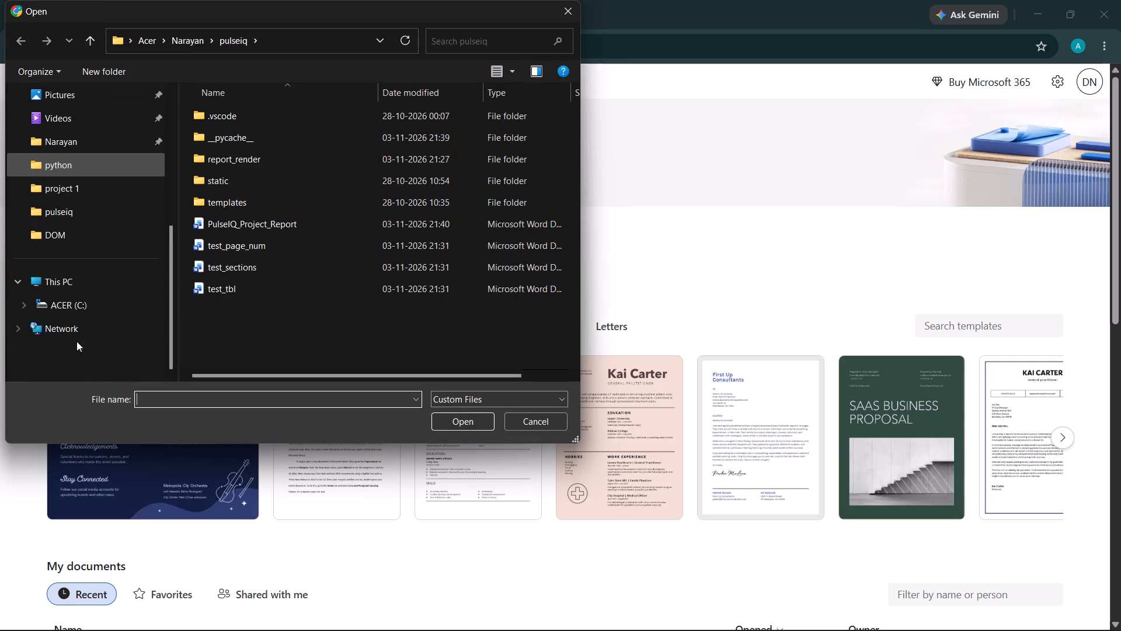
pyautogui.click(132, 147)
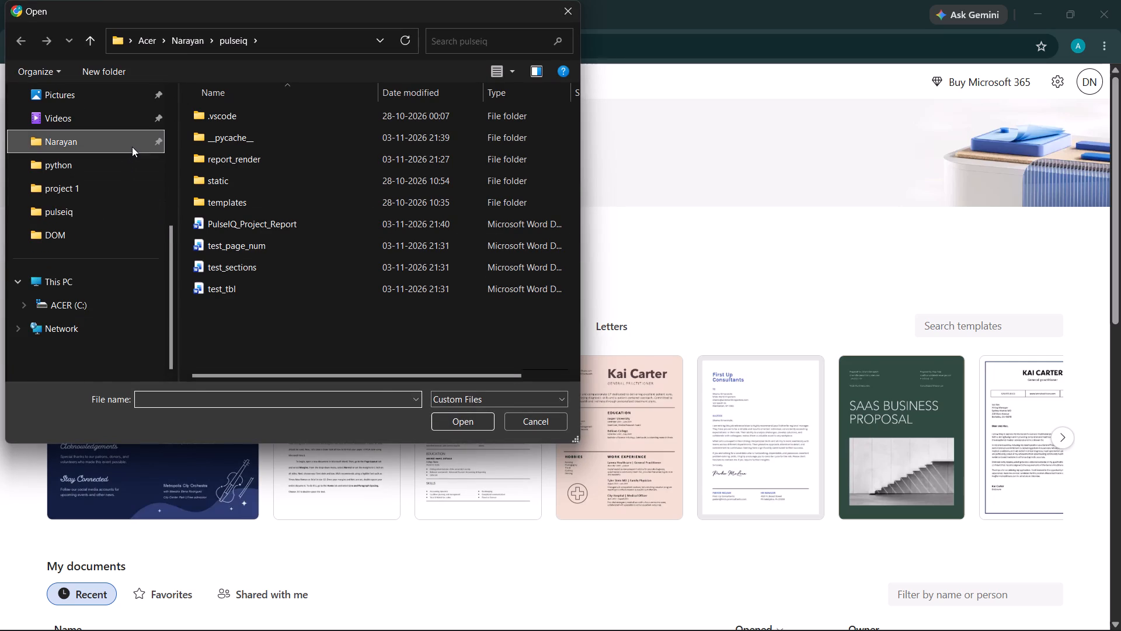
pyautogui.scroll(-10, 311, 269)
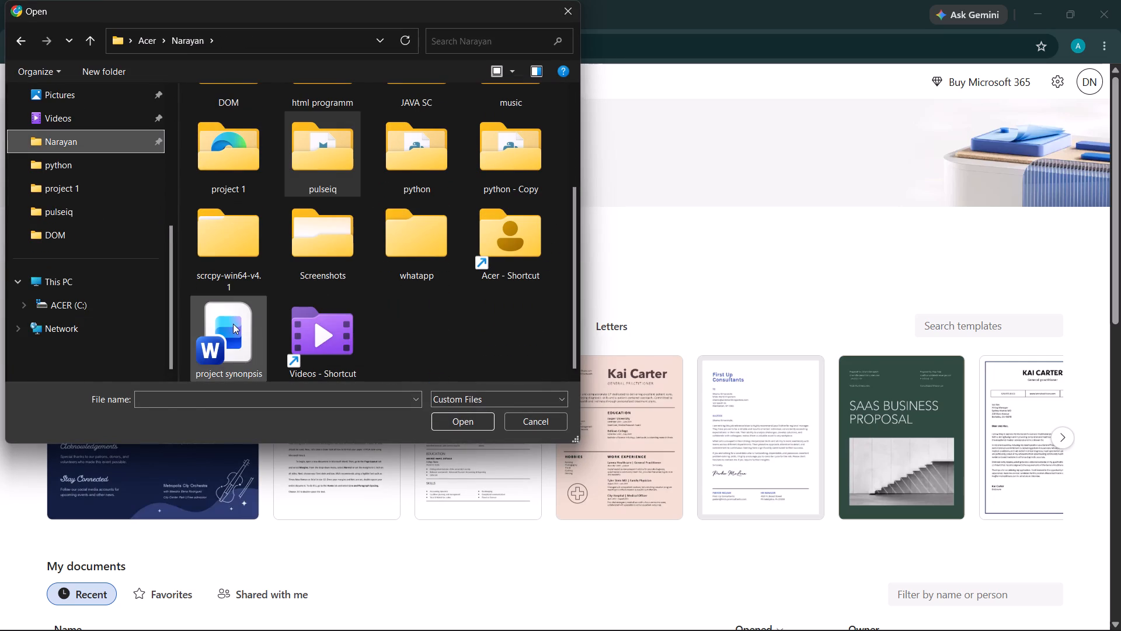
pyautogui.click(233, 324)
pyautogui.click(488, 428)
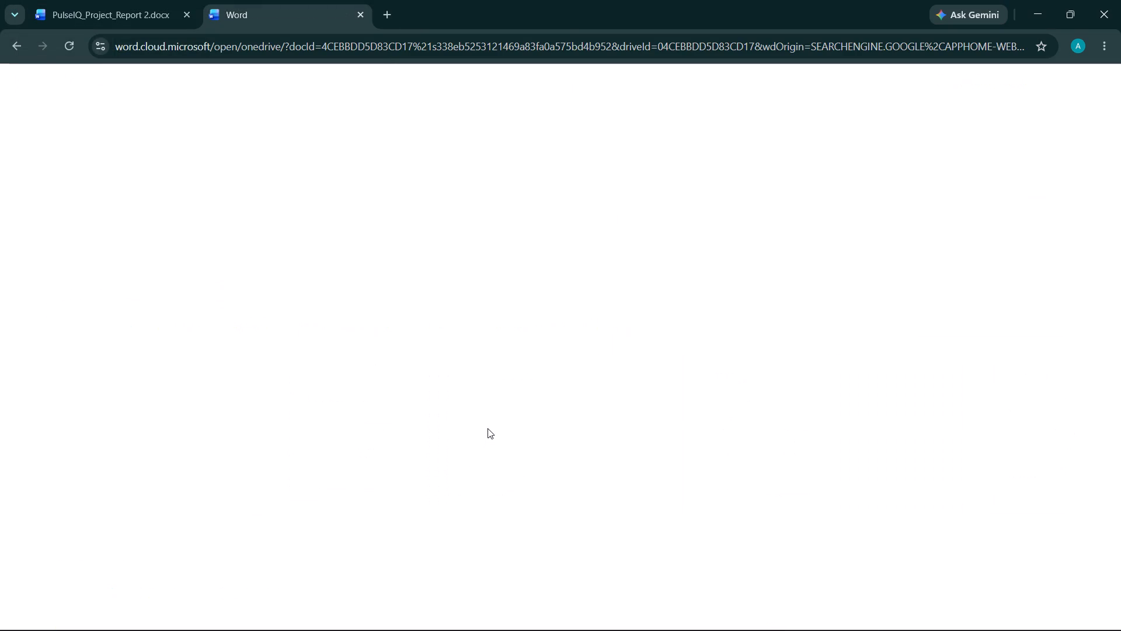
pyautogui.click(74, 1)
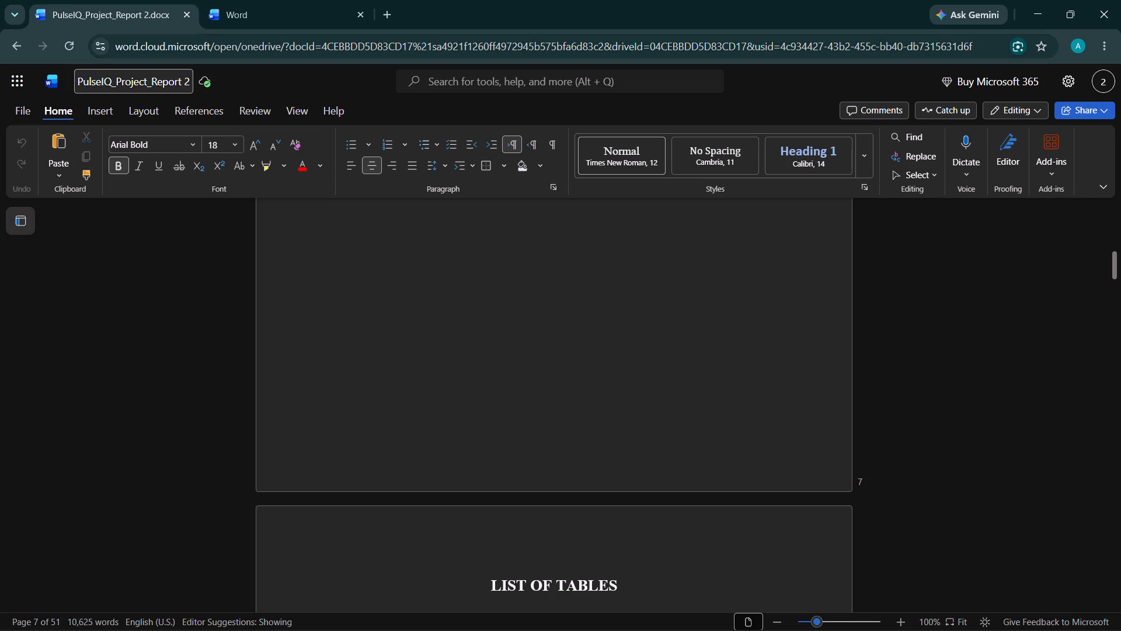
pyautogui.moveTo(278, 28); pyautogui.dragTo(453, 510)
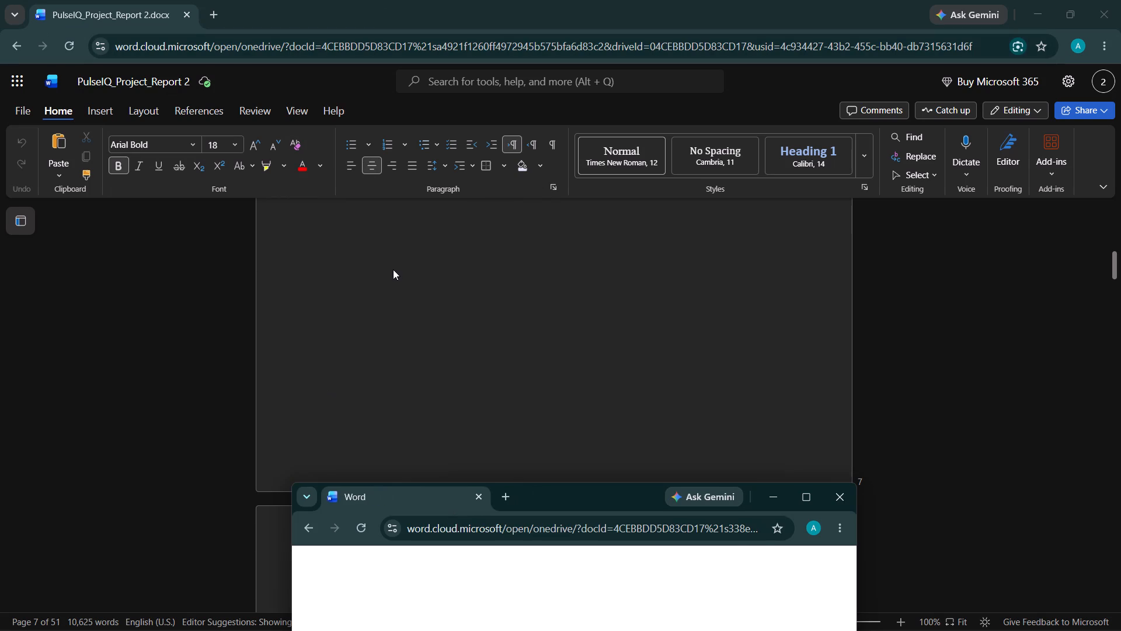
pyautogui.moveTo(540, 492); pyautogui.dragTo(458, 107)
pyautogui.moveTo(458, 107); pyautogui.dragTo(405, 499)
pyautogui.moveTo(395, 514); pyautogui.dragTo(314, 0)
# Examine the title page of the project synopsis document, switching between it and the PulseIQ report for comparison.
pyautogui.scroll(-9, 523, 334)
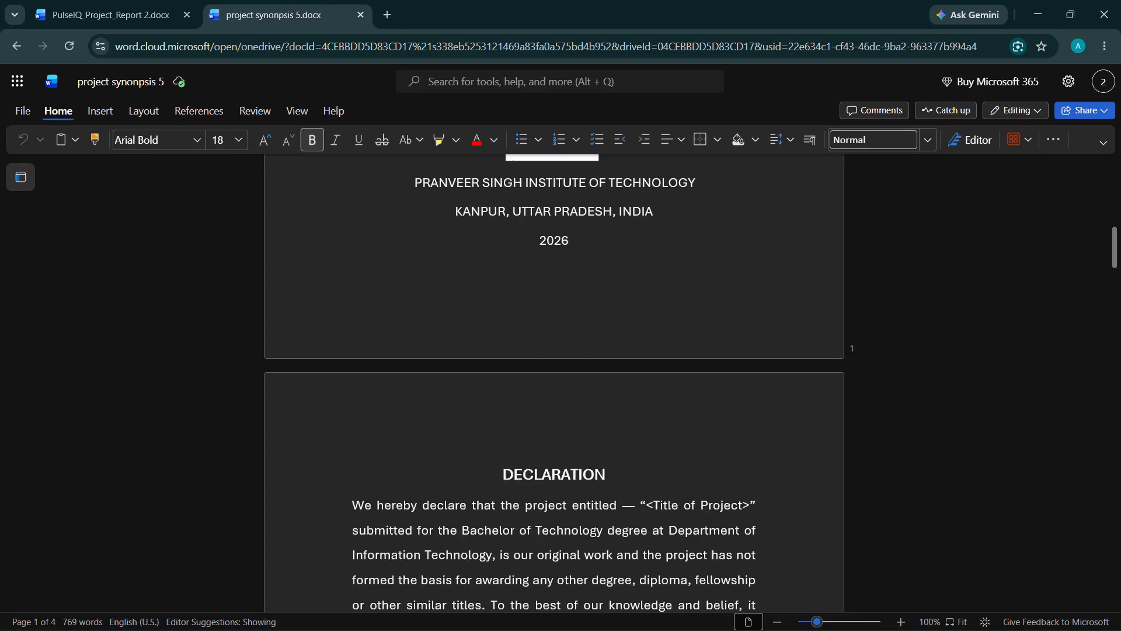
pyautogui.scroll(12, 523, 334)
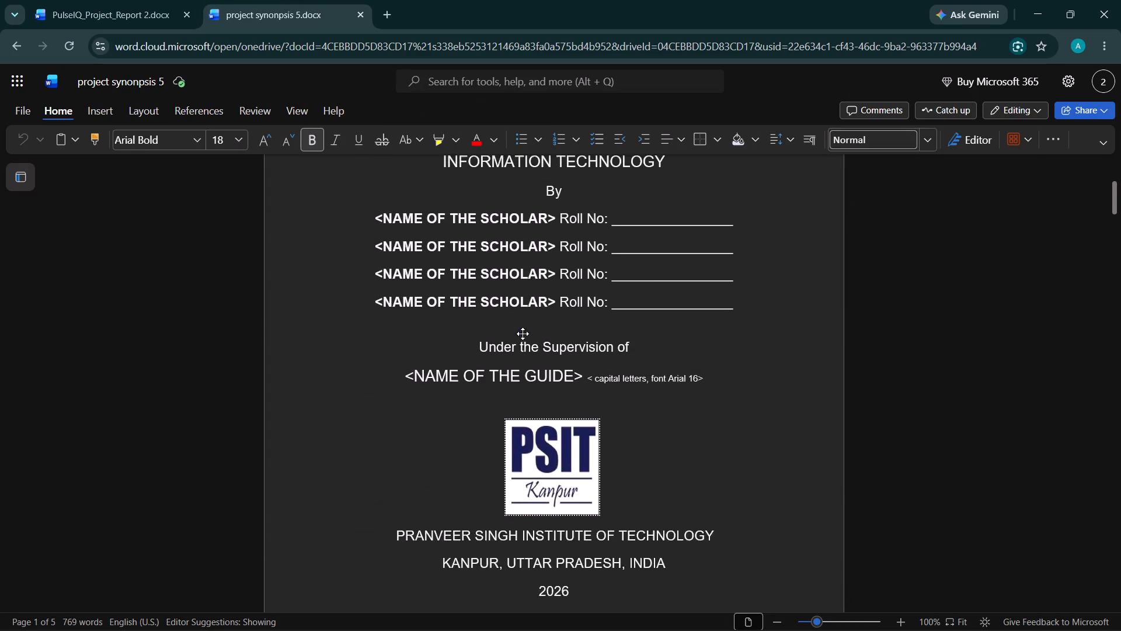
pyautogui.scroll(5, 523, 334)
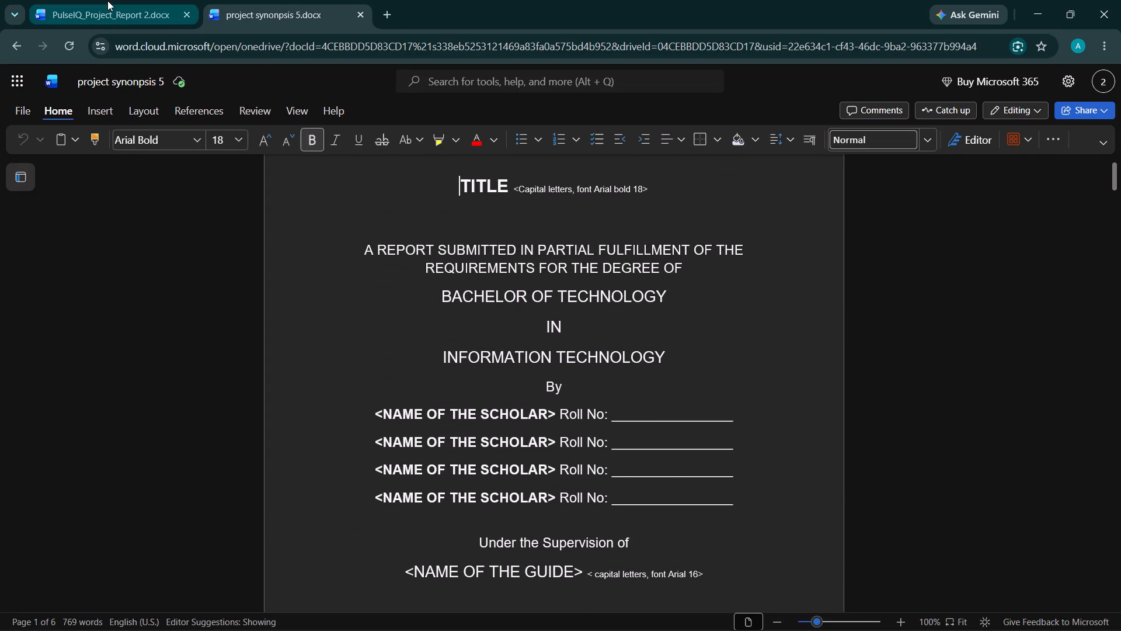
pyautogui.click(107, 1)
pyautogui.scroll(16, 455, 453)
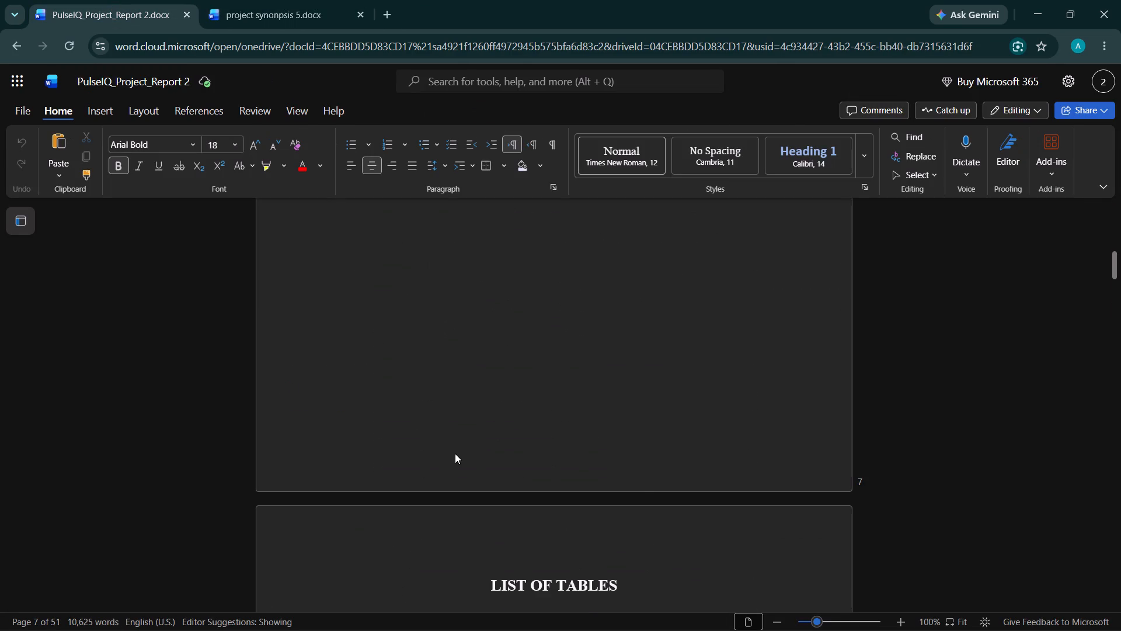
pyautogui.hscroll(1, 639, 487)
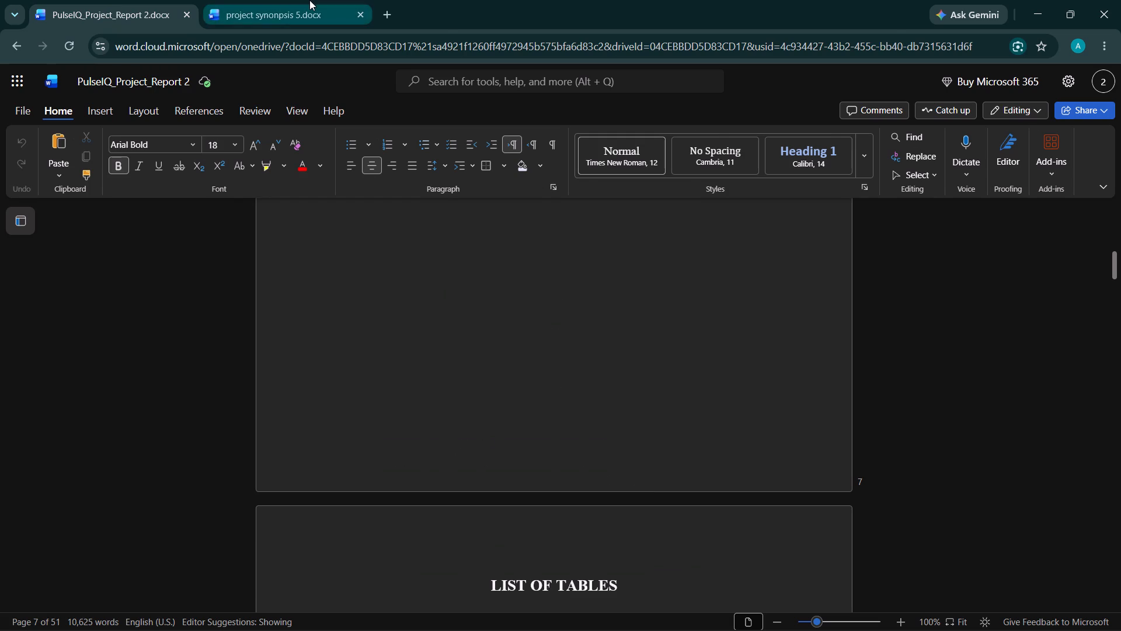
pyautogui.click(309, 0)
pyautogui.scroll(2, 480, 423)
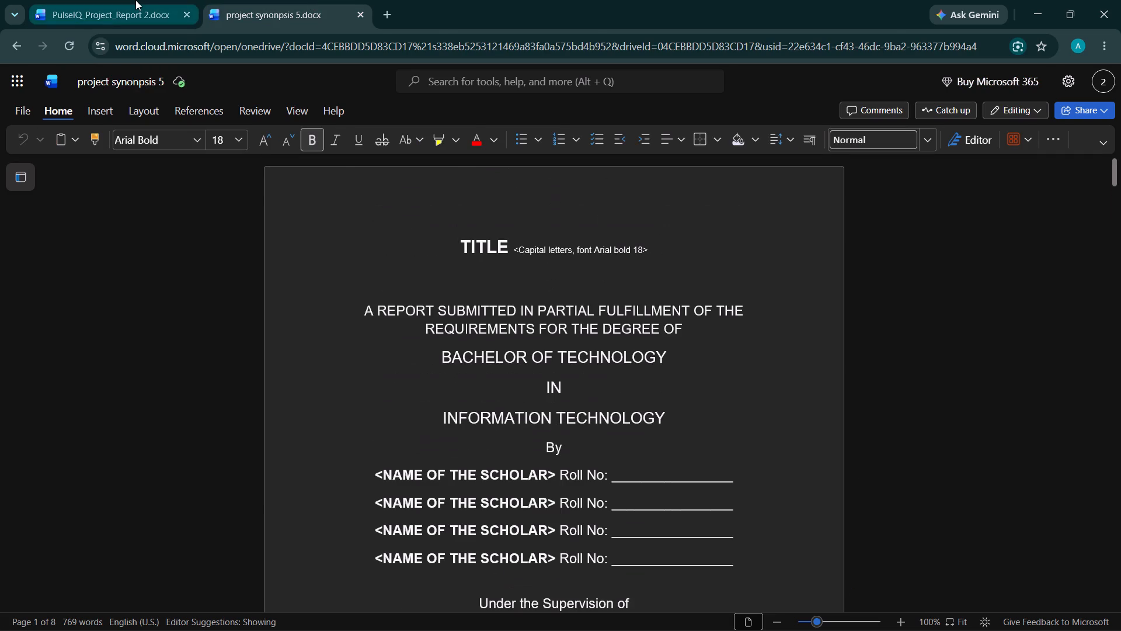
pyautogui.click(135, 0)
pyautogui.scroll(8, 457, 387)
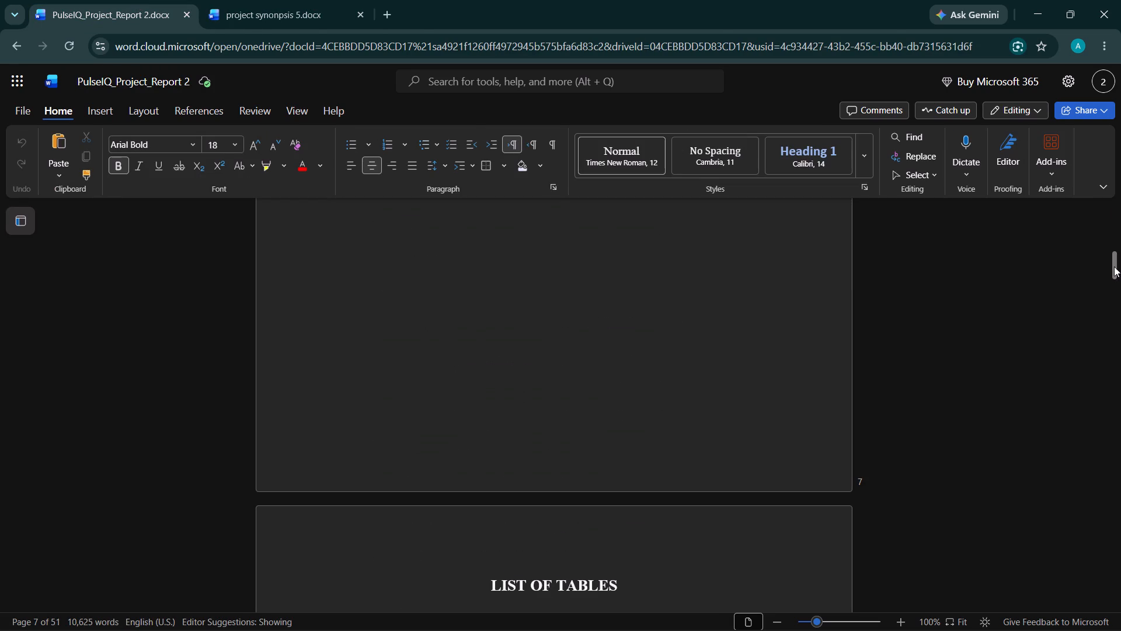
pyautogui.moveTo(1110, 267); pyautogui.dragTo(1071, 113)
# Search for "ms word" in a new browser tab.
pyautogui.click(385, 18)
pyautogui.click(351, 311)
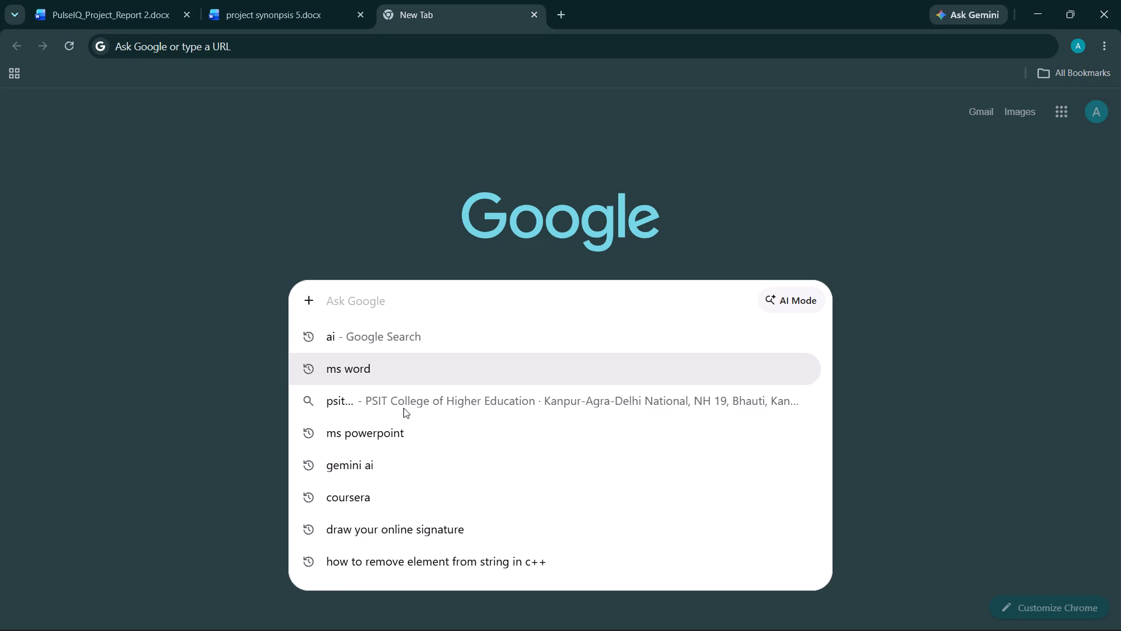
pyautogui.click(385, 371)
pyautogui.scroll(-11, 334, 352)
pyautogui.scroll(10, 334, 352)
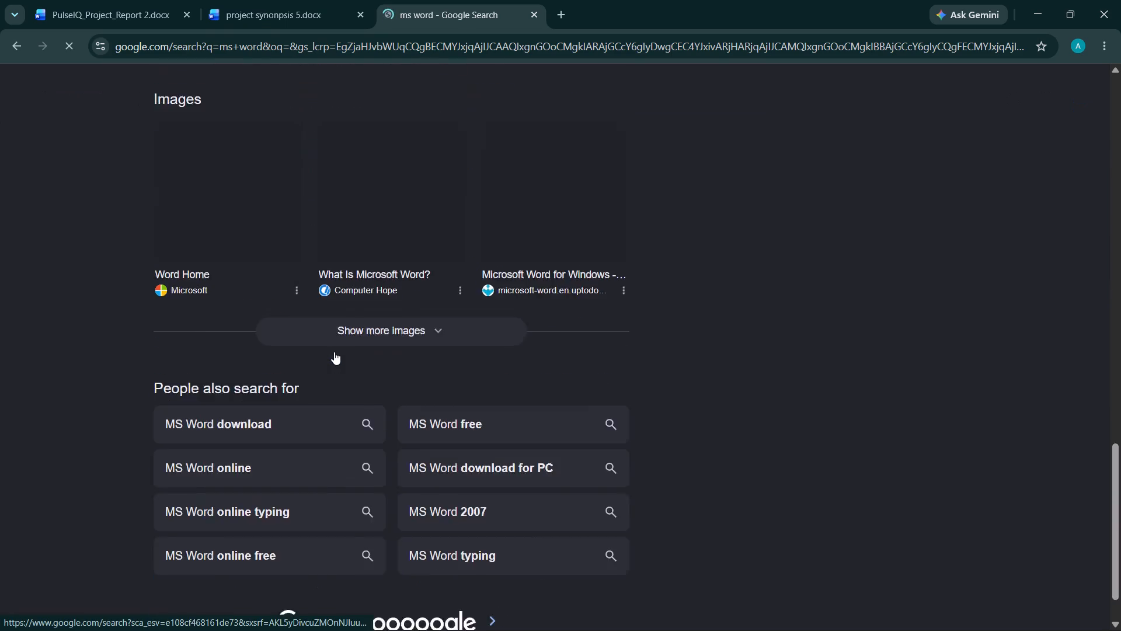
pyautogui.scroll(7, 334, 352)
# Move the PulseIQ report's browser tab between the project synopsis tab and the search tab.
pyautogui.moveTo(54, 0); pyautogui.dragTo(346, 269)
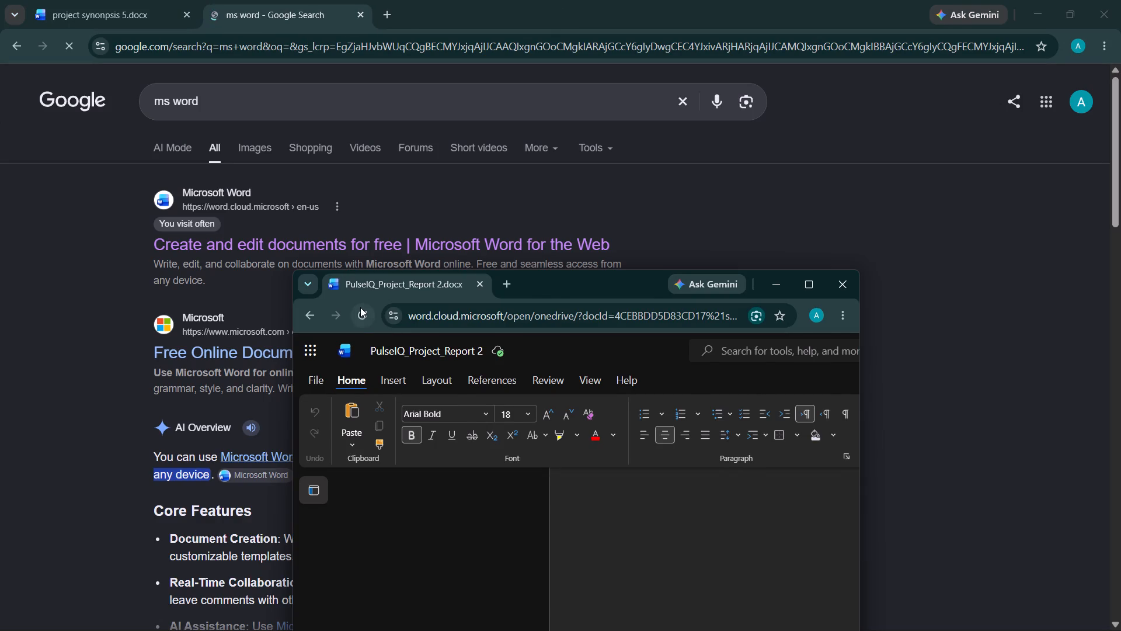
pyautogui.moveTo(553, 283); pyautogui.dragTo(294, 0)
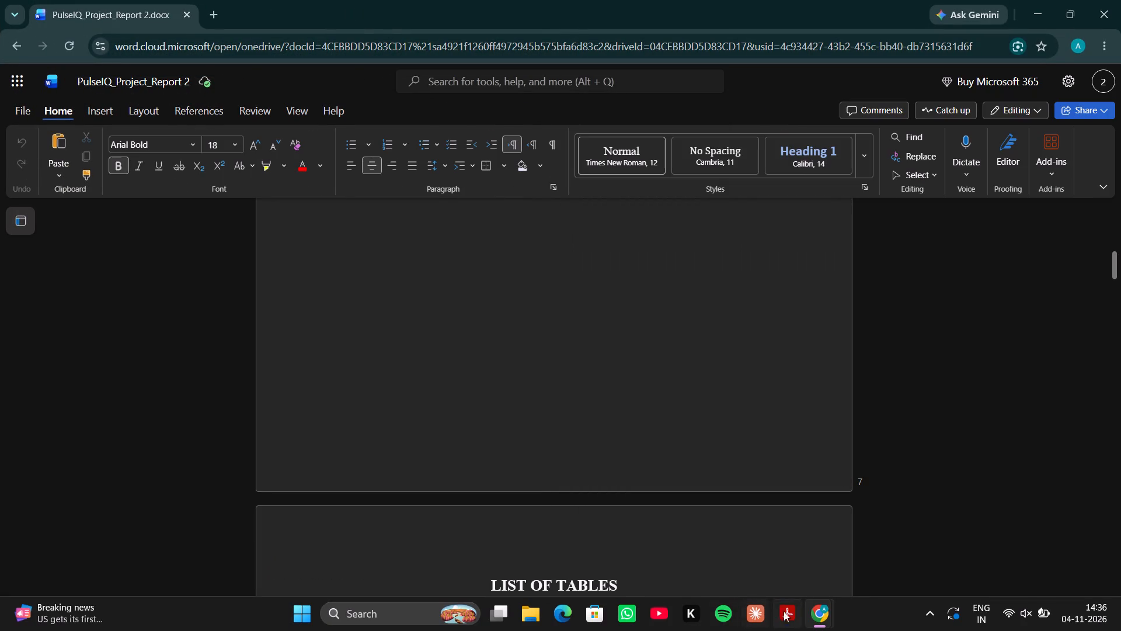
pyautogui.click(743, 494)
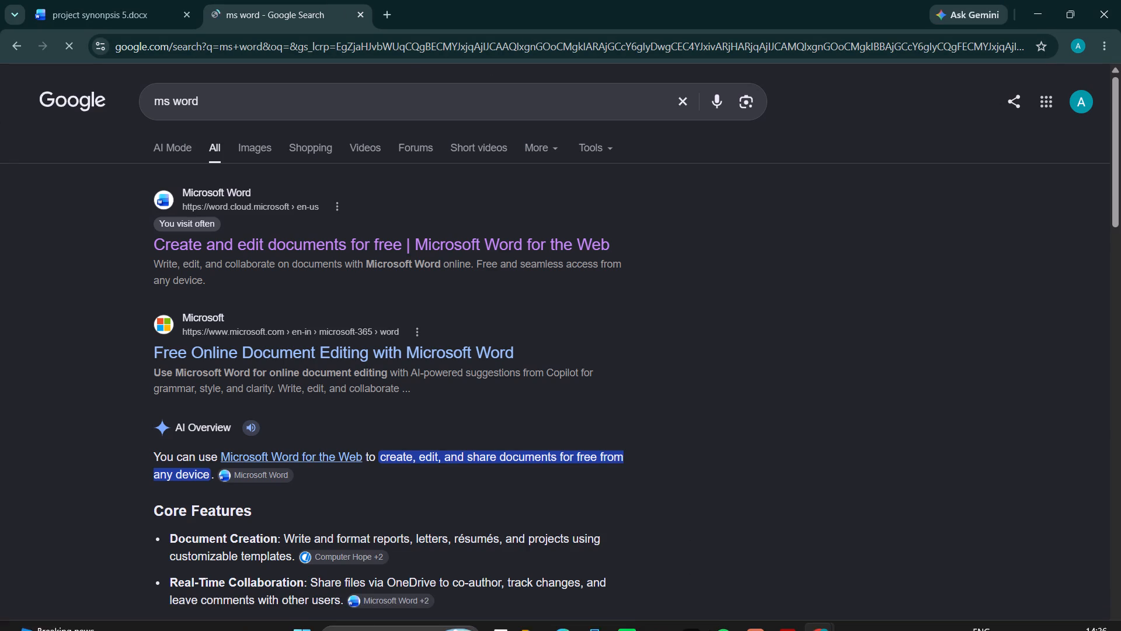
pyautogui.click(826, 620)
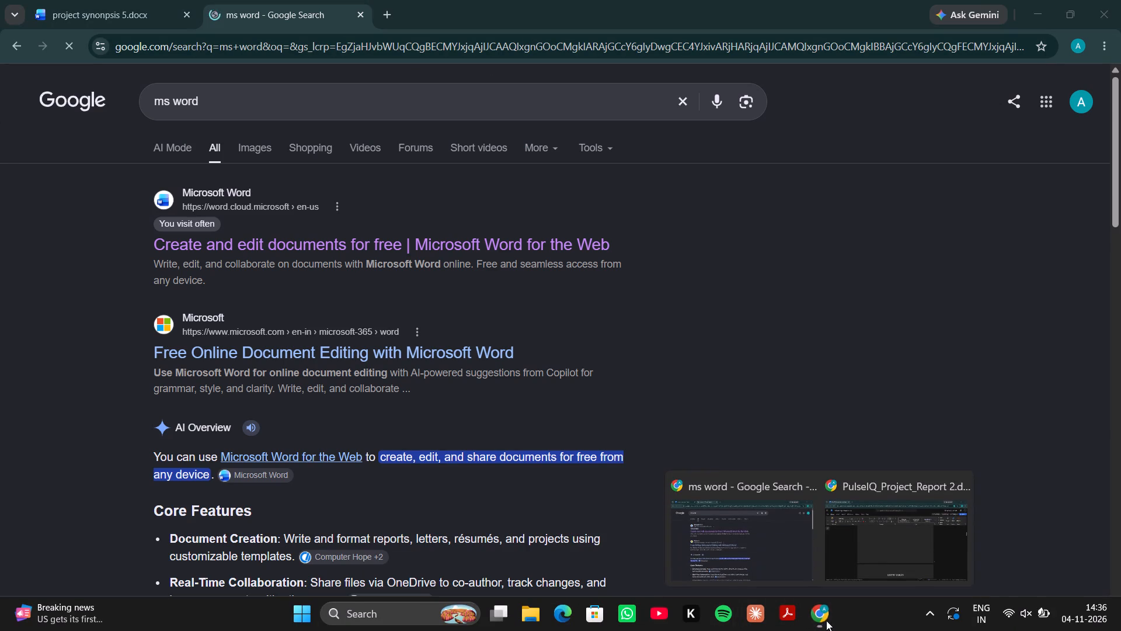
pyautogui.moveTo(869, 480); pyautogui.dragTo(816, 630)
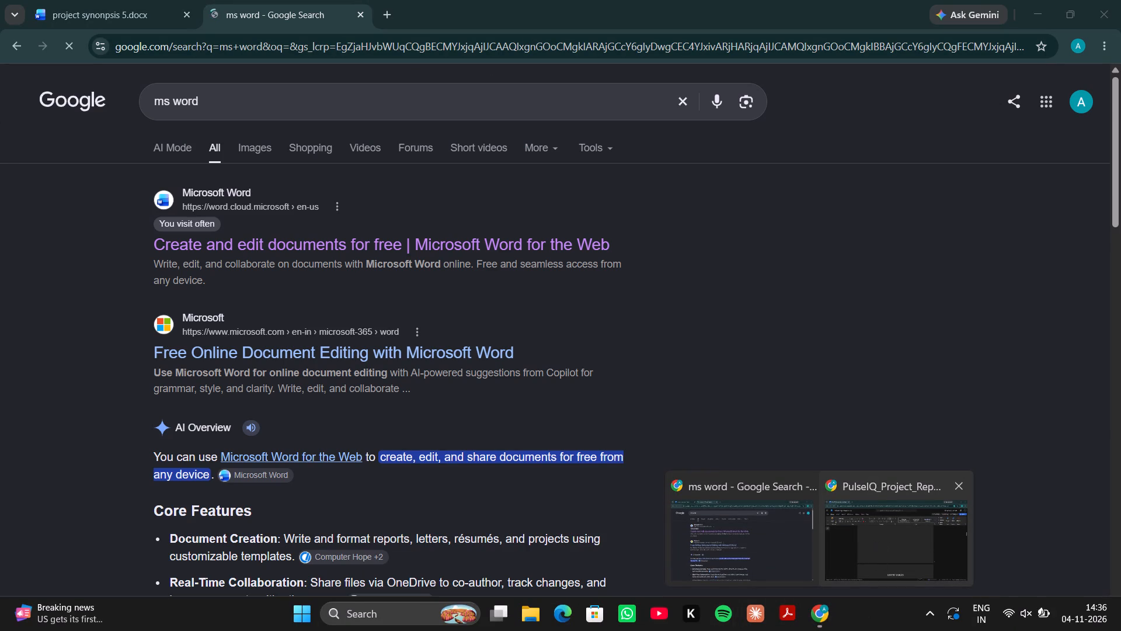
pyautogui.moveTo(816, 630); pyautogui.dragTo(821, 622)
pyautogui.click(821, 622)
pyautogui.click(840, 536)
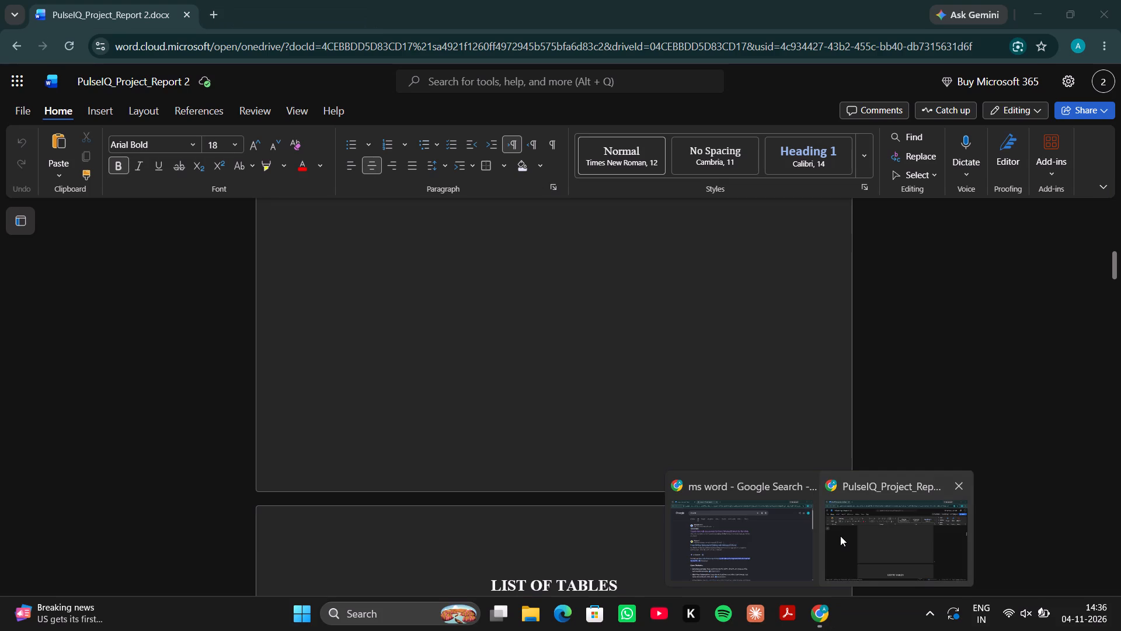
pyautogui.moveTo(113, 16); pyautogui.dragTo(290, 0)
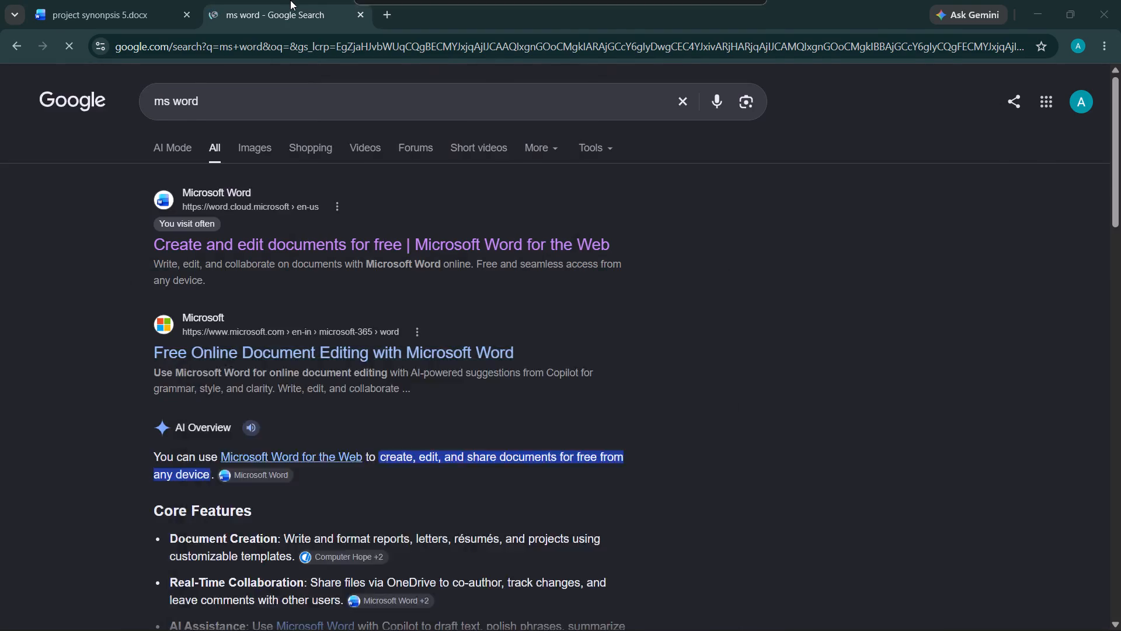
pyautogui.moveTo(290, 0); pyautogui.dragTo(312, 26)
# Skim the report from the list of tables through the literature review to the feasibility study in section 3.8.
pyautogui.scroll(-13, 472, 251)
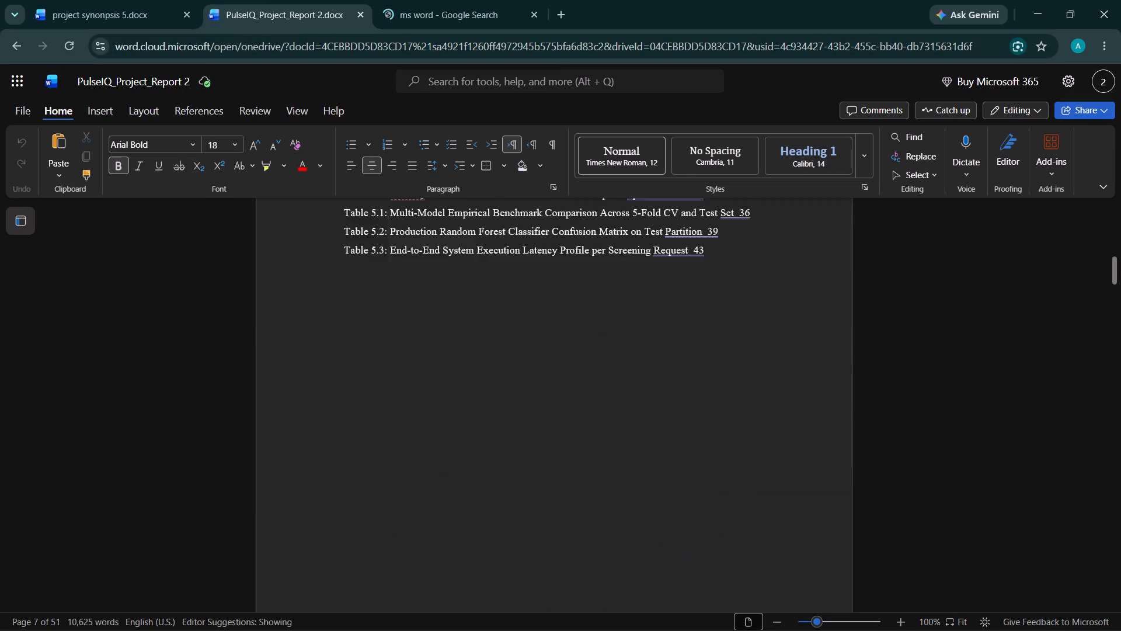
pyautogui.scroll(-12, 472, 251)
pyautogui.scroll(-15, 472, 251)
pyautogui.scroll(-13, 472, 251)
pyautogui.scroll(-14, 472, 251)
pyautogui.scroll(-8, 472, 251)
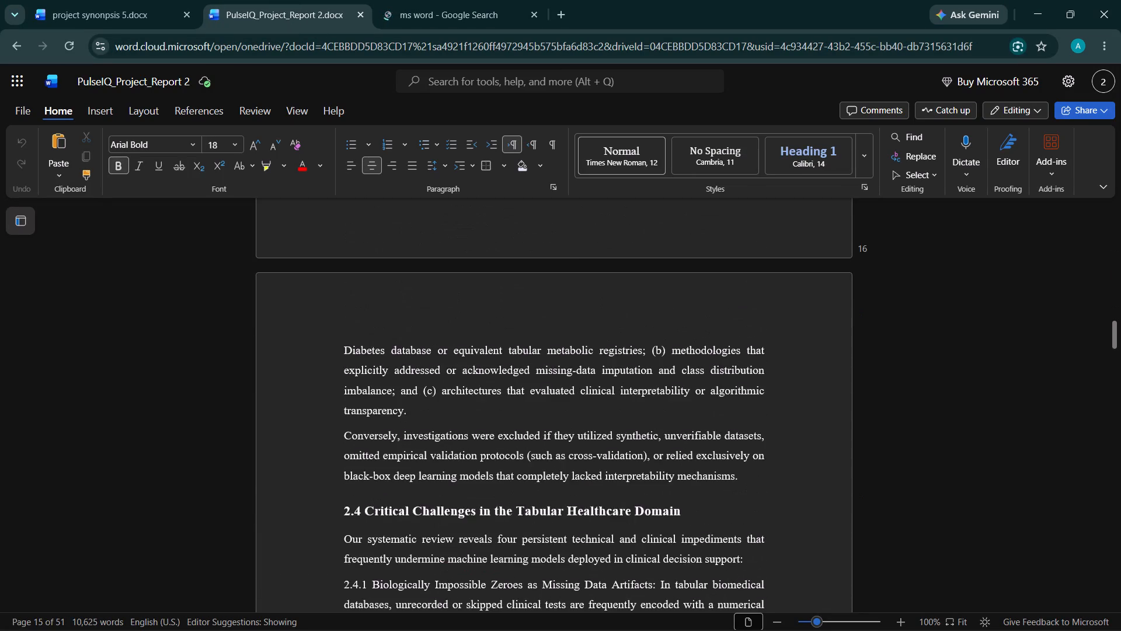
pyautogui.scroll(-19, 472, 251)
pyautogui.scroll(-12, 472, 251)
pyautogui.scroll(-18, 472, 251)
pyautogui.scroll(-8, 472, 251)
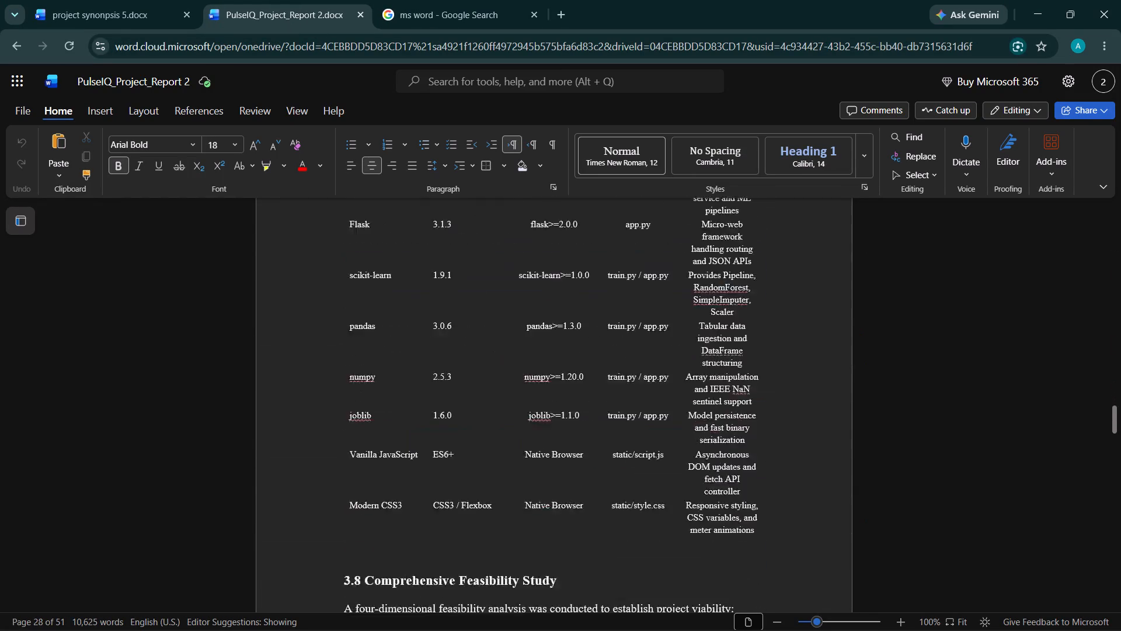
# Skim the rest of the report from the feasibility study through the results chapter to the references.
pyautogui.scroll(-18, 472, 251)
pyautogui.scroll(-13, 472, 251)
pyautogui.scroll(-13, 472, 251)
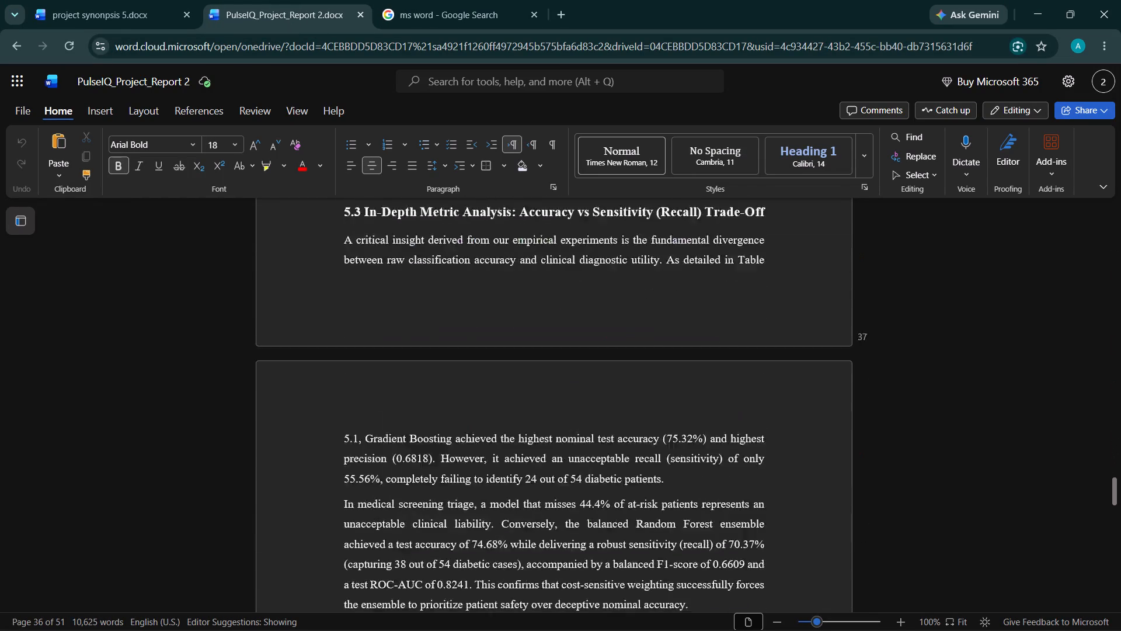
pyautogui.scroll(-13, 472, 251)
pyautogui.scroll(-13, 472, 251)
pyautogui.scroll(-10, 472, 251)
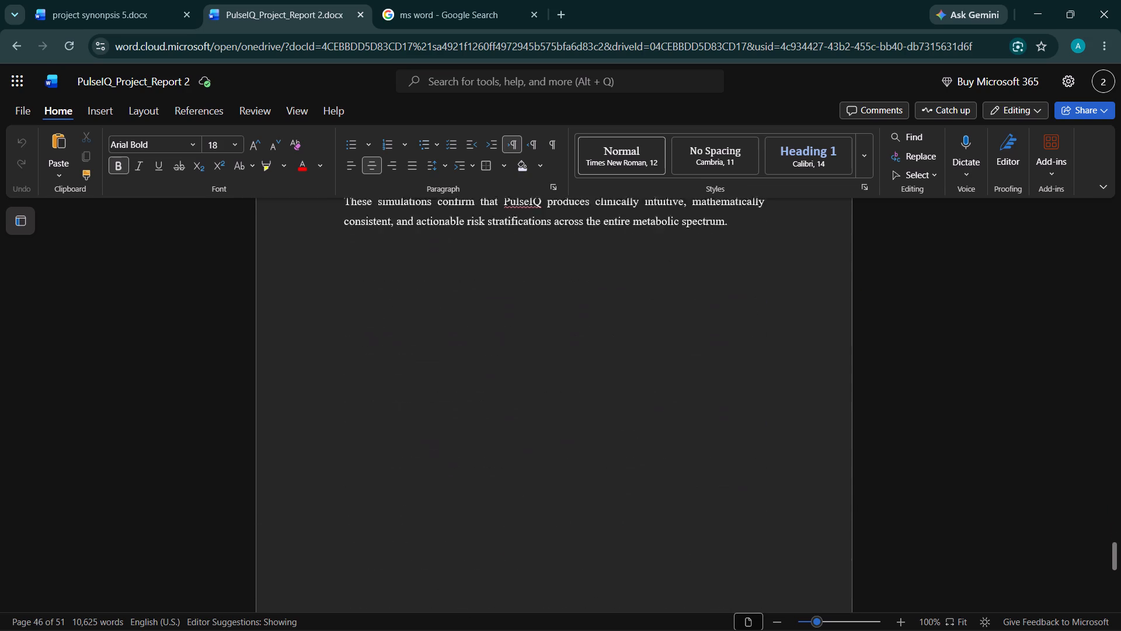
pyautogui.scroll(-12, 472, 251)
pyautogui.scroll(-14, 472, 251)
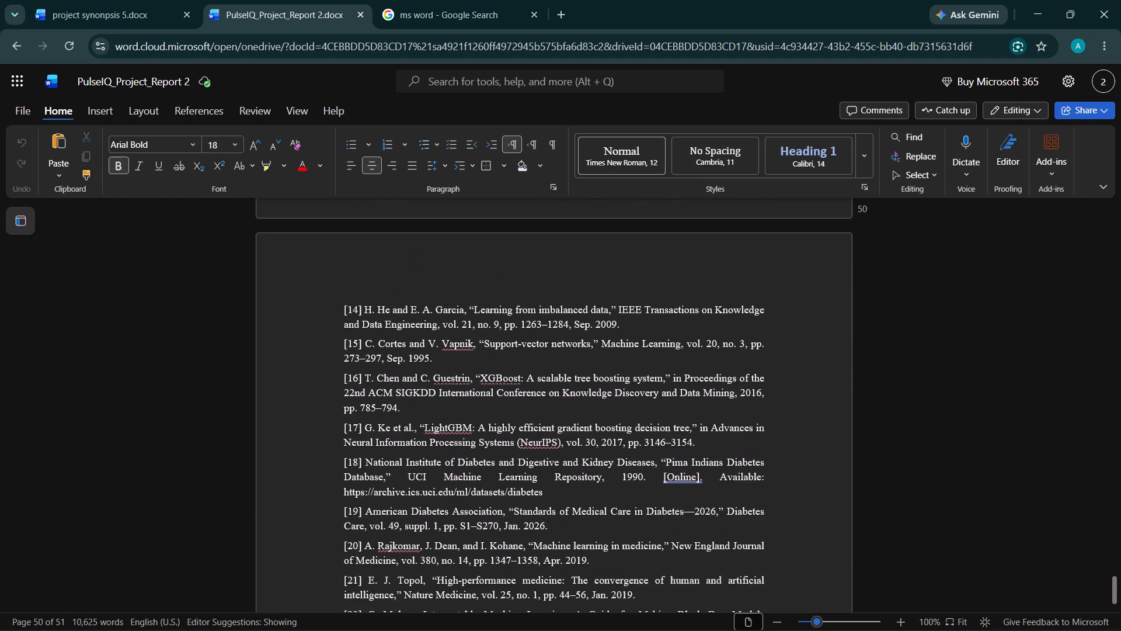
# Delete the references from entry [4] through the end of the list in Chapter 7.
pyautogui.scroll(-4, 472, 251)
pyautogui.moveTo(532, 337); pyautogui.dragTo(236, 125)
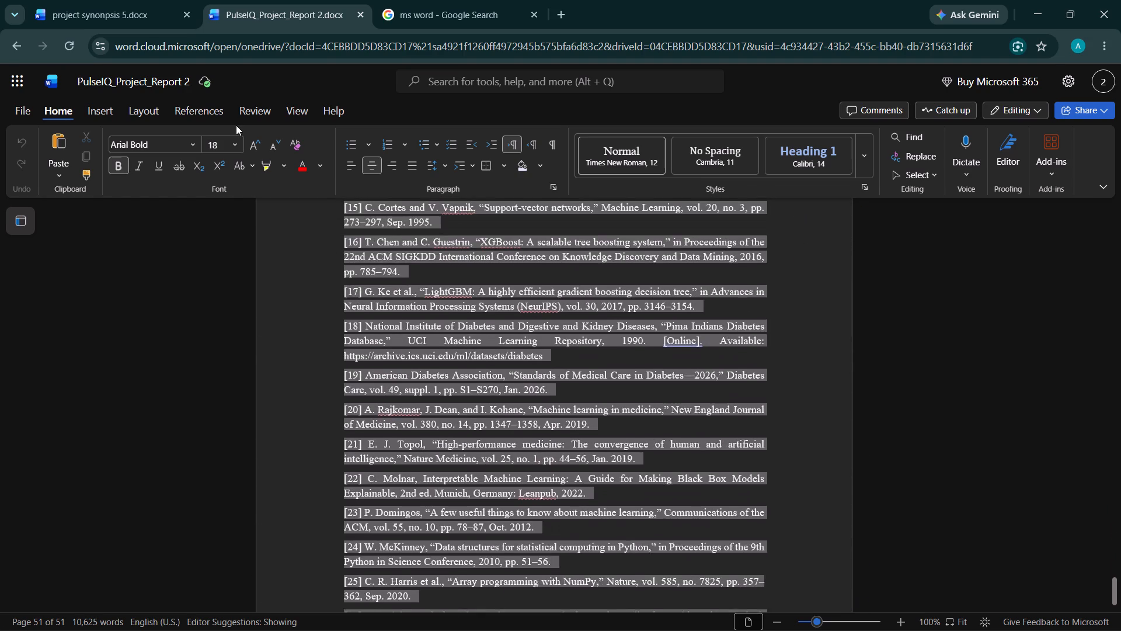
pyautogui.moveTo(236, 125); pyautogui.dragTo(239, 226)
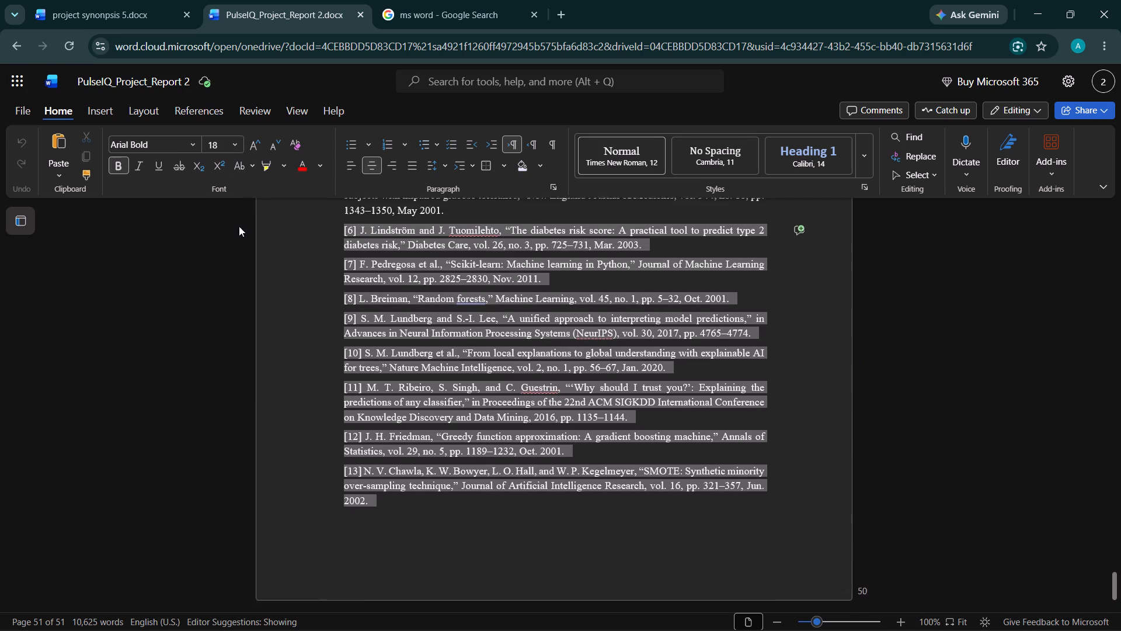
pyautogui.moveTo(239, 226); pyautogui.dragTo(256, 212)
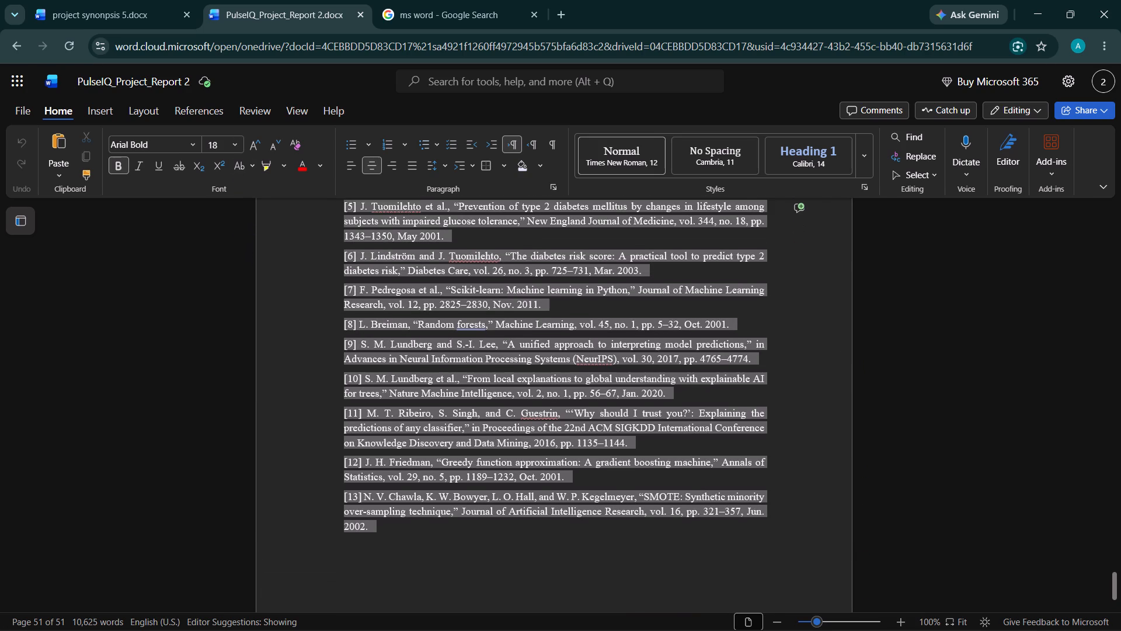
pyautogui.moveTo(256, 212); pyautogui.dragTo(252, 269)
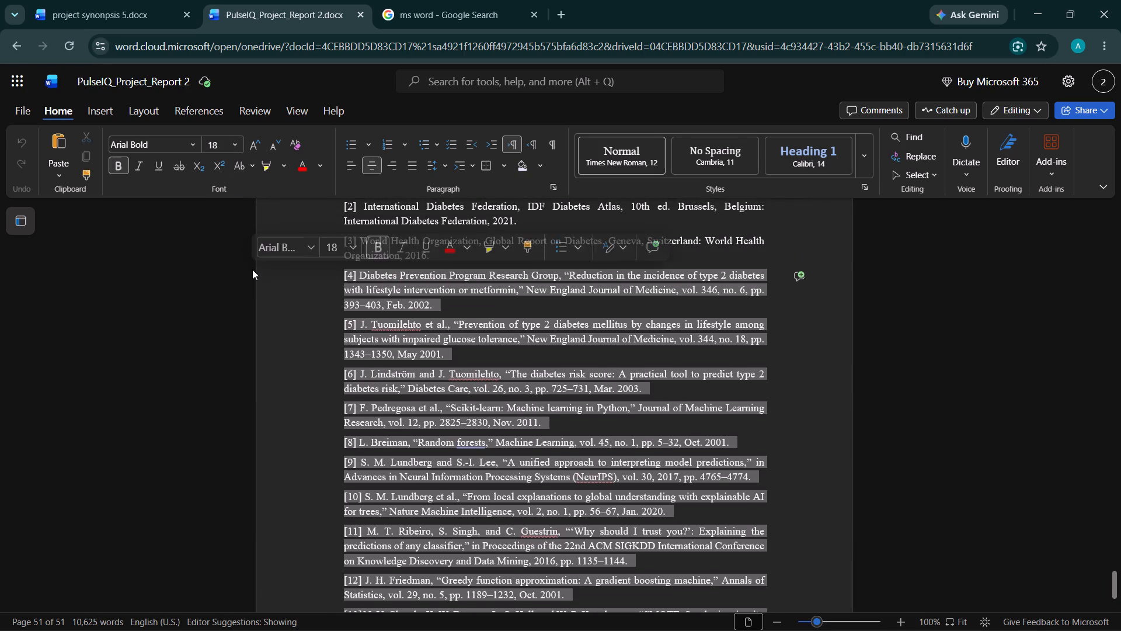
pyautogui.press('BackSpace')
# Review the report backwards from the Chapter 7 references through the conclusion chapter to the execution latency figure 5.9.
pyautogui.scroll(3, 458, 342)
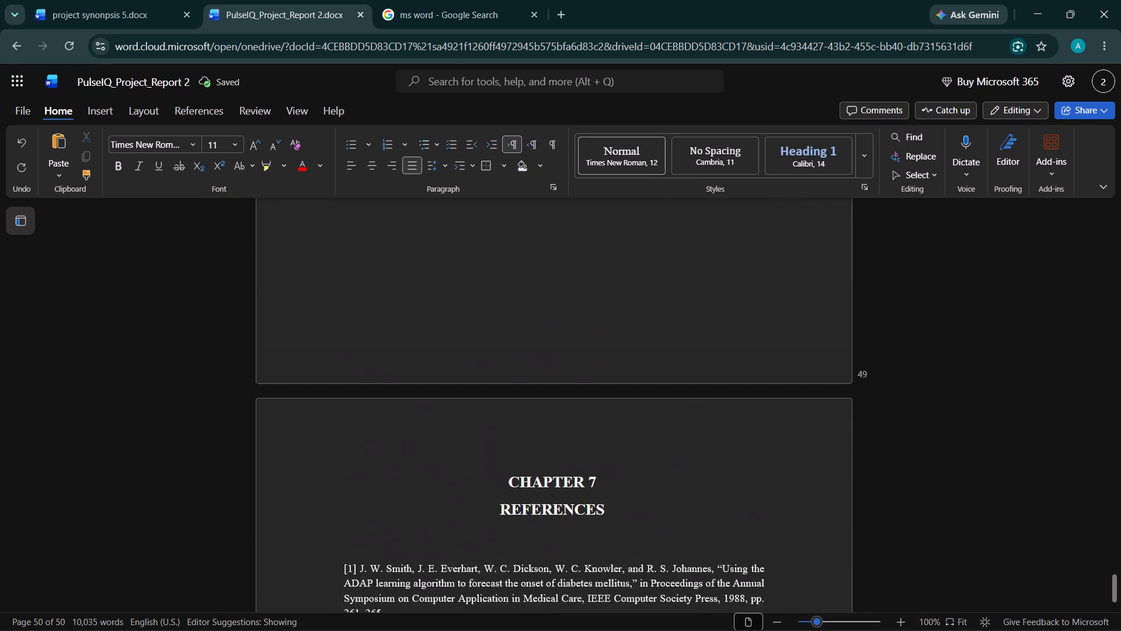
pyautogui.scroll(7, 458, 342)
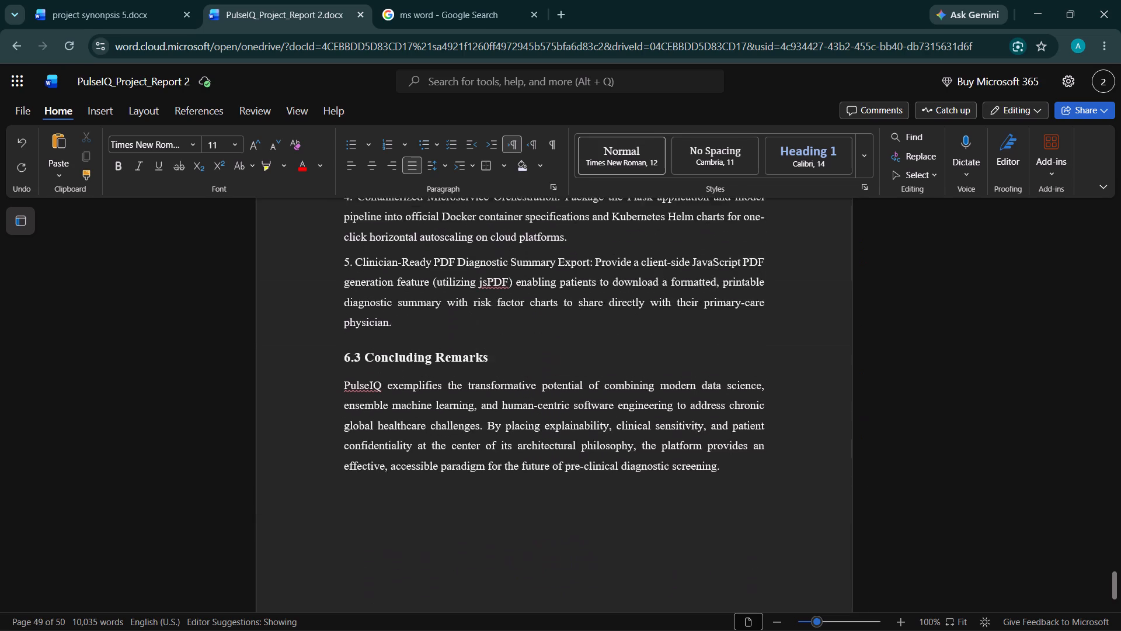
pyautogui.scroll(14, 458, 342)
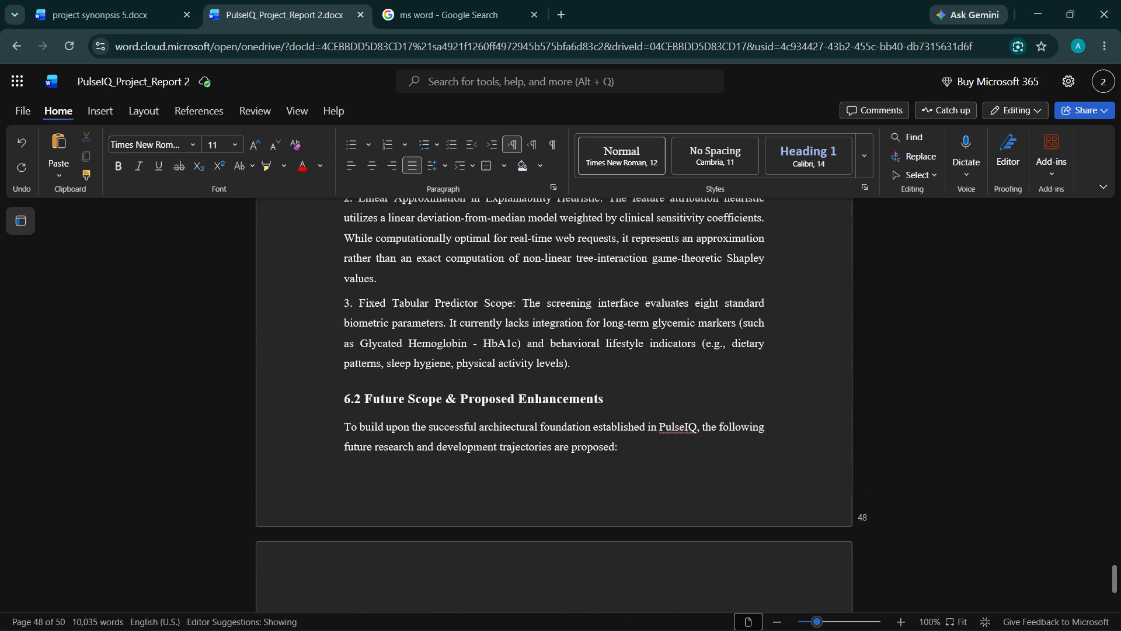
pyautogui.scroll(14, 458, 342)
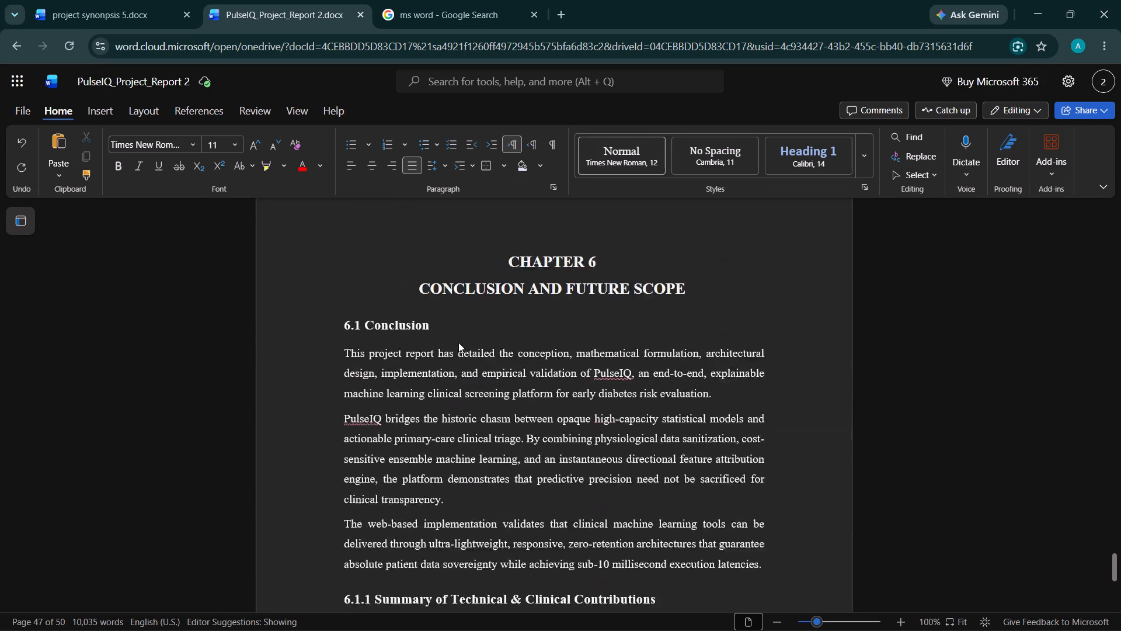
pyautogui.scroll(-2, 458, 342)
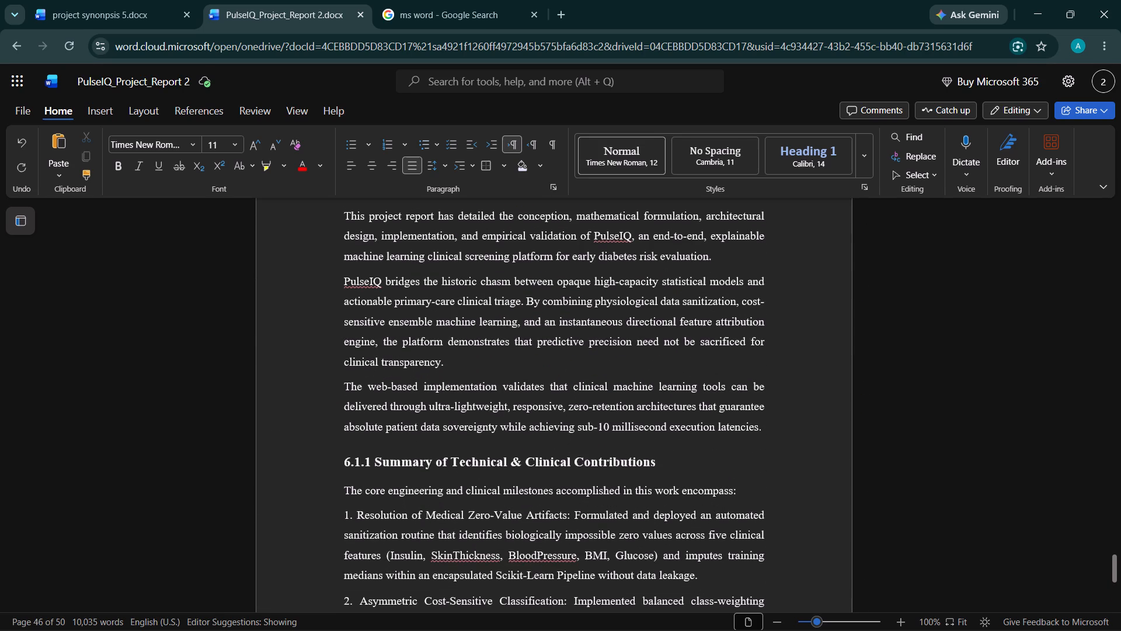
pyautogui.scroll(15, 458, 342)
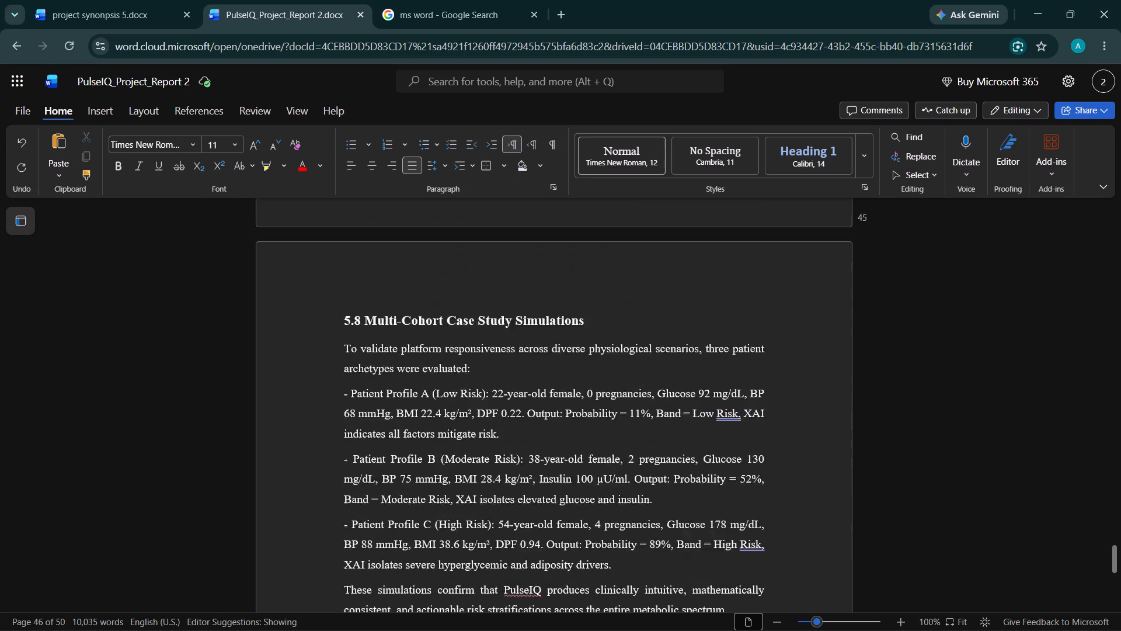
pyautogui.scroll(5, 458, 342)
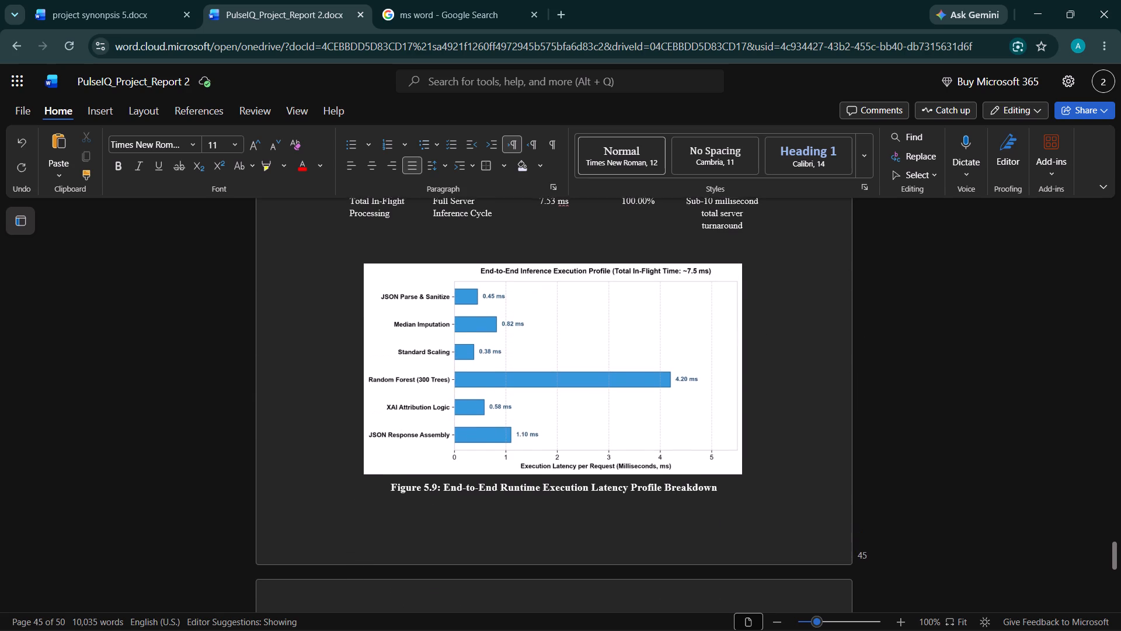
# Skim the report back from the latency table through the results, implementation and introduction sections to the cover page.
pyautogui.scroll(1, 458, 342)
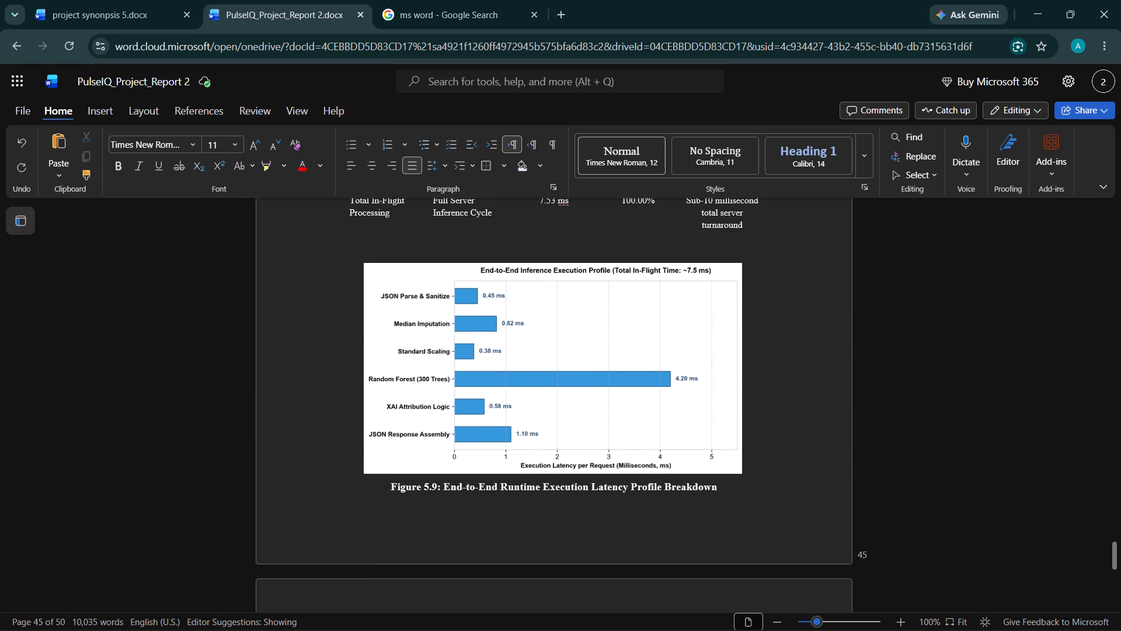
pyautogui.scroll(2, 458, 342)
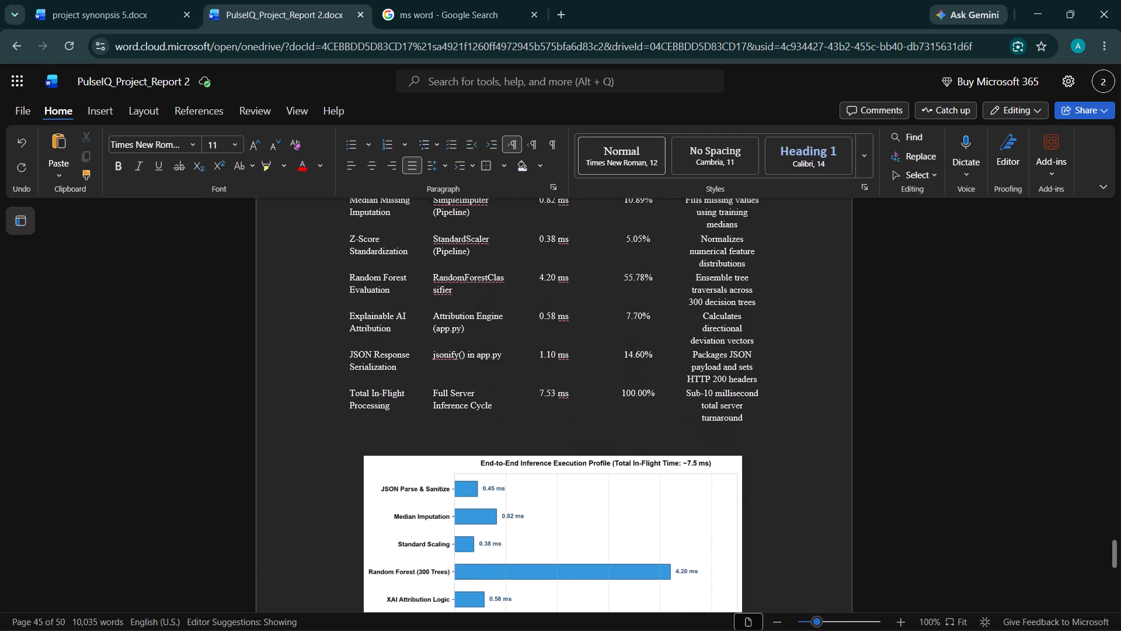
pyautogui.scroll(17, 458, 342)
pyautogui.scroll(15, 458, 342)
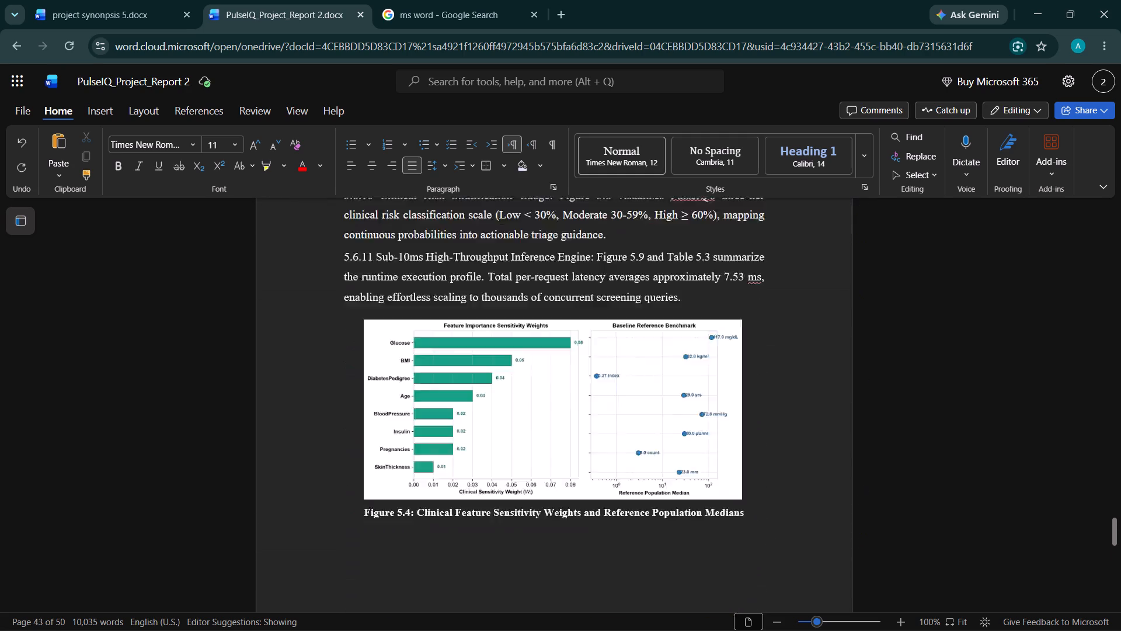
pyautogui.scroll(15, 458, 342)
pyautogui.scroll(9, 458, 342)
pyautogui.scroll(17, 458, 342)
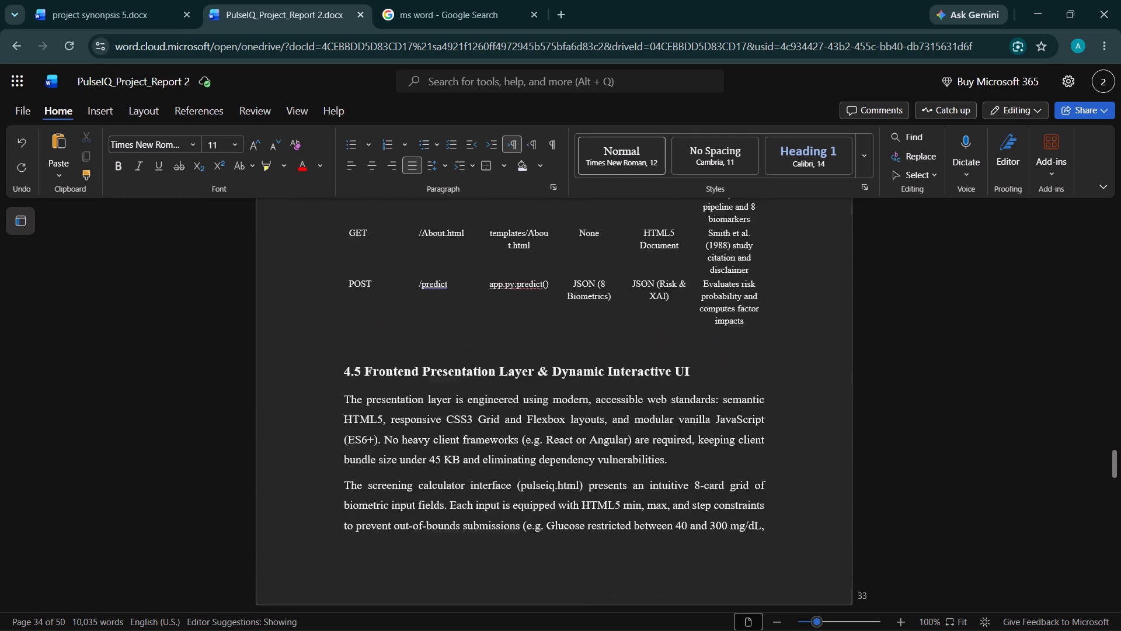
pyautogui.scroll(20, 458, 342)
pyautogui.scroll(17, 458, 342)
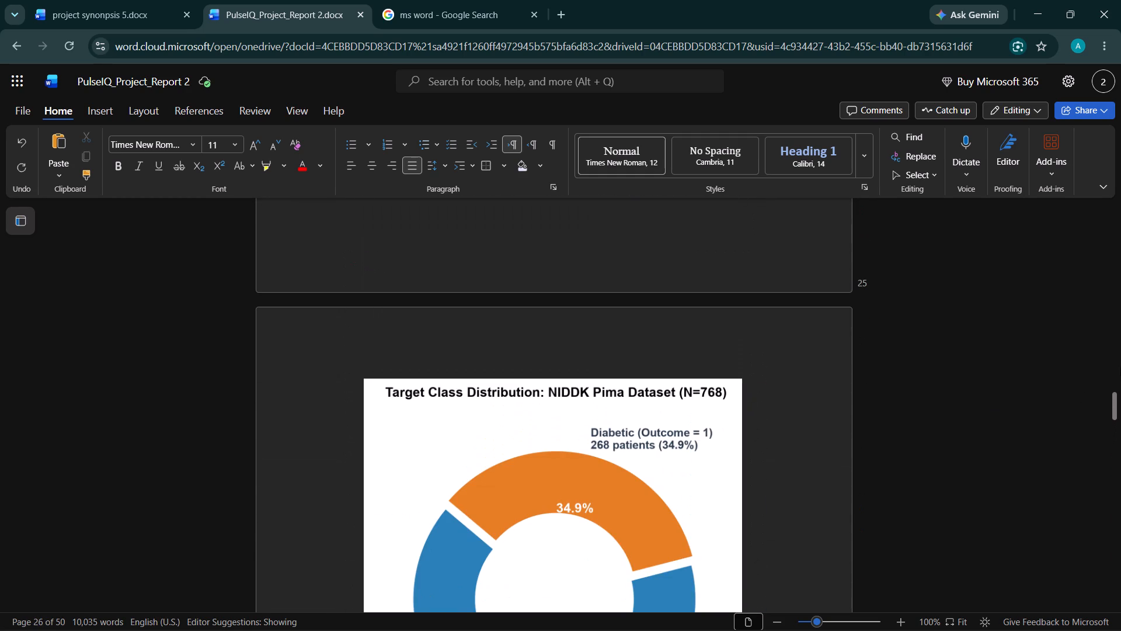
pyautogui.moveTo(1113, 400); pyautogui.dragTo(1092, 297)
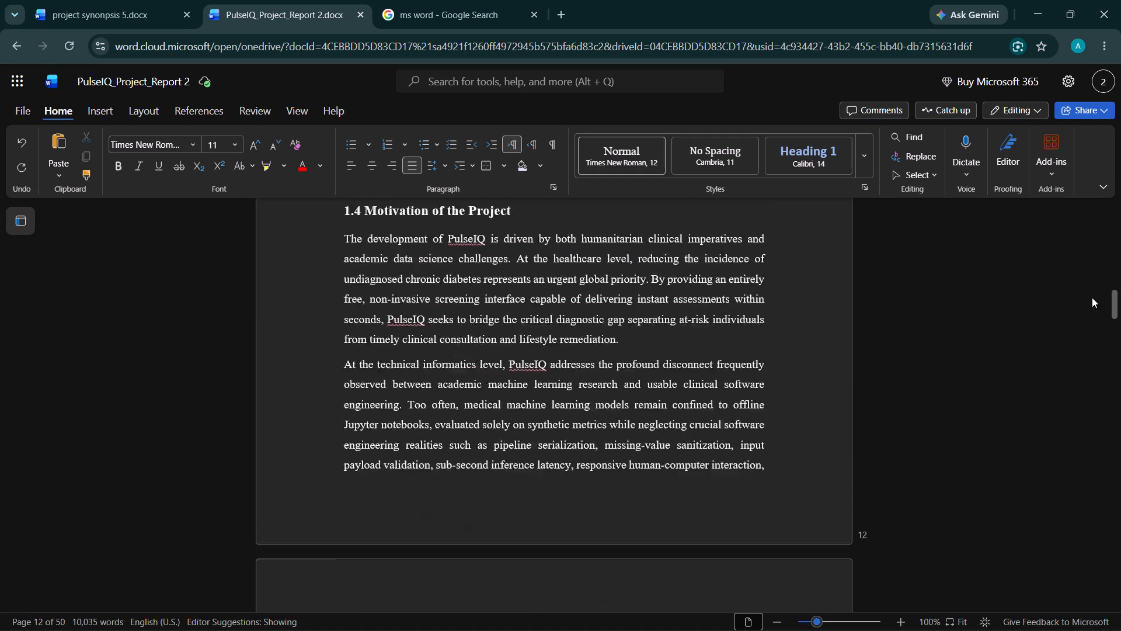
pyautogui.moveTo(1092, 297); pyautogui.dragTo(1047, 227)
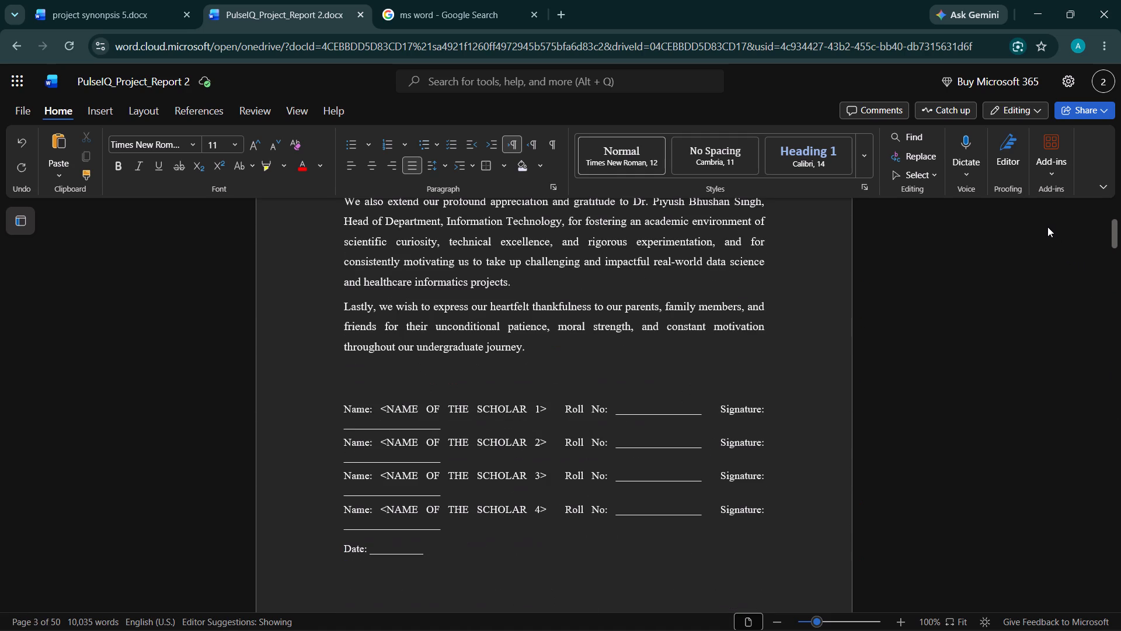
pyautogui.moveTo(1047, 227); pyautogui.dragTo(1032, 200)
pyautogui.scroll(-1, 730, 407)
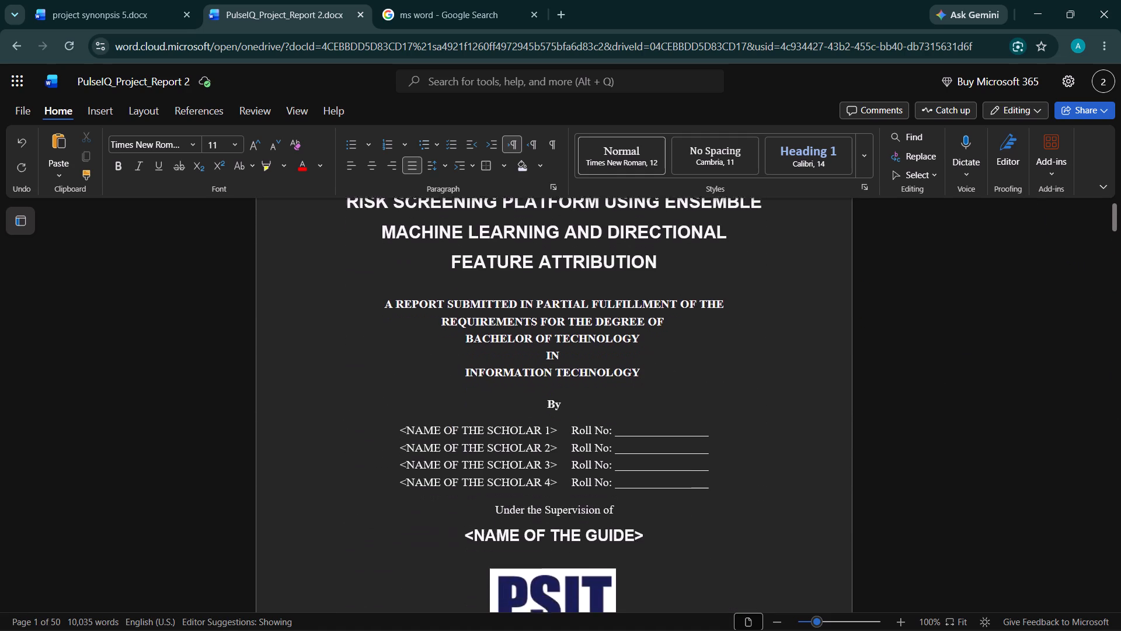
pyautogui.scroll(-1, 730, 407)
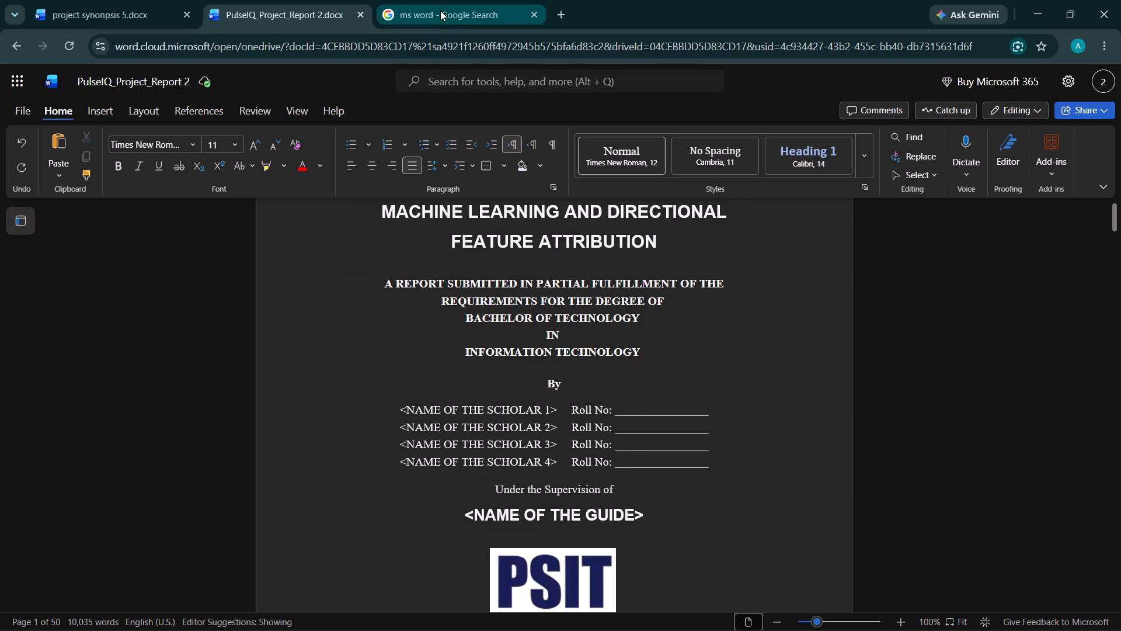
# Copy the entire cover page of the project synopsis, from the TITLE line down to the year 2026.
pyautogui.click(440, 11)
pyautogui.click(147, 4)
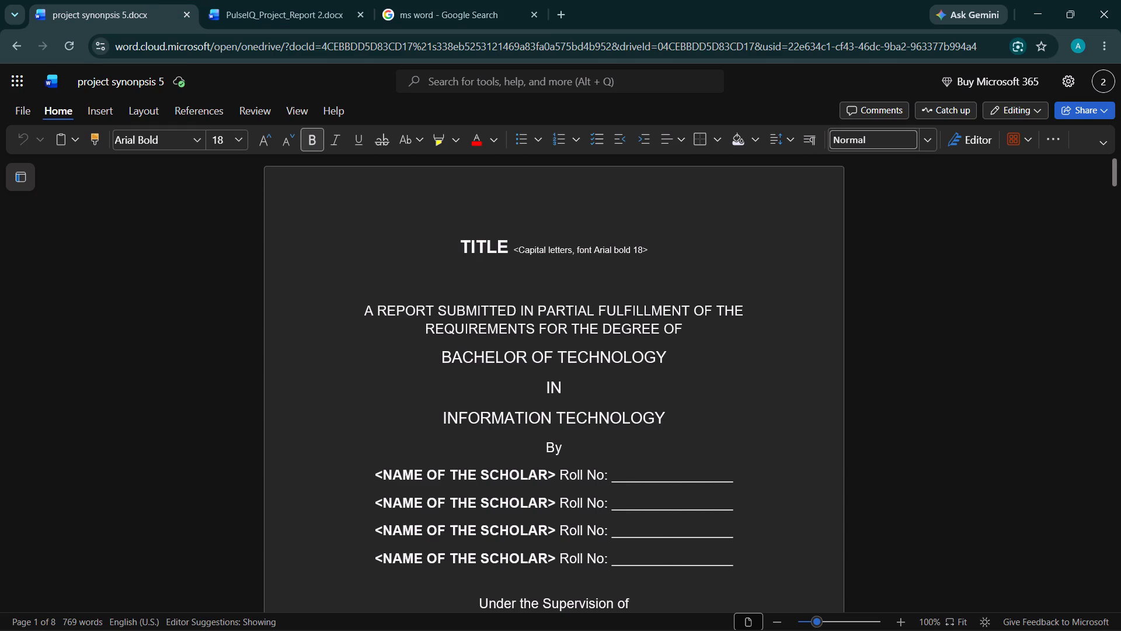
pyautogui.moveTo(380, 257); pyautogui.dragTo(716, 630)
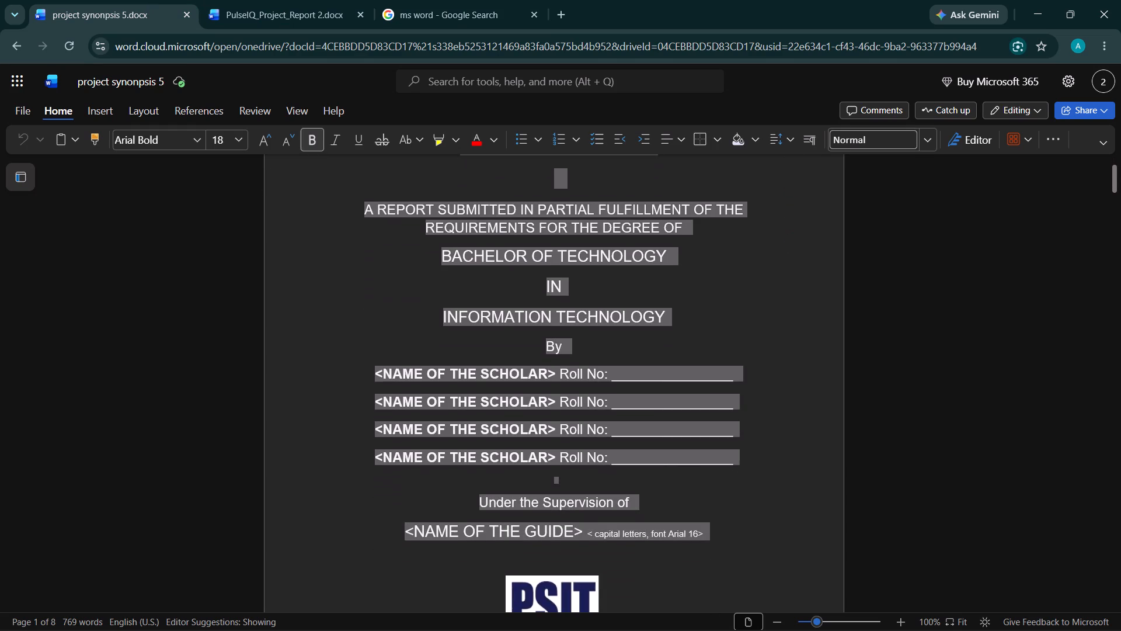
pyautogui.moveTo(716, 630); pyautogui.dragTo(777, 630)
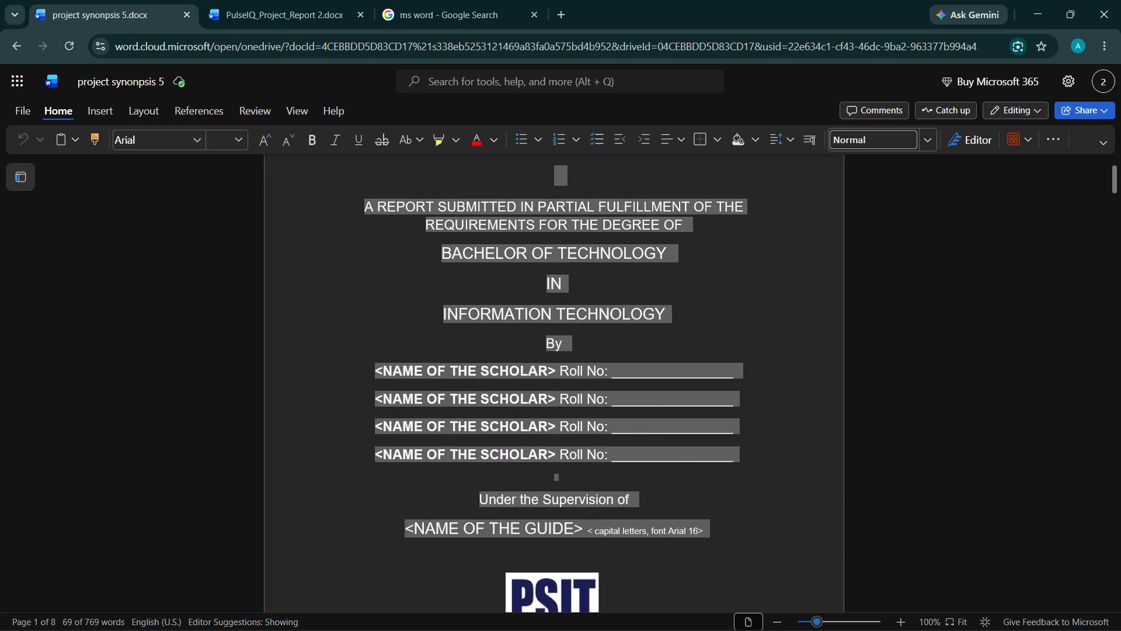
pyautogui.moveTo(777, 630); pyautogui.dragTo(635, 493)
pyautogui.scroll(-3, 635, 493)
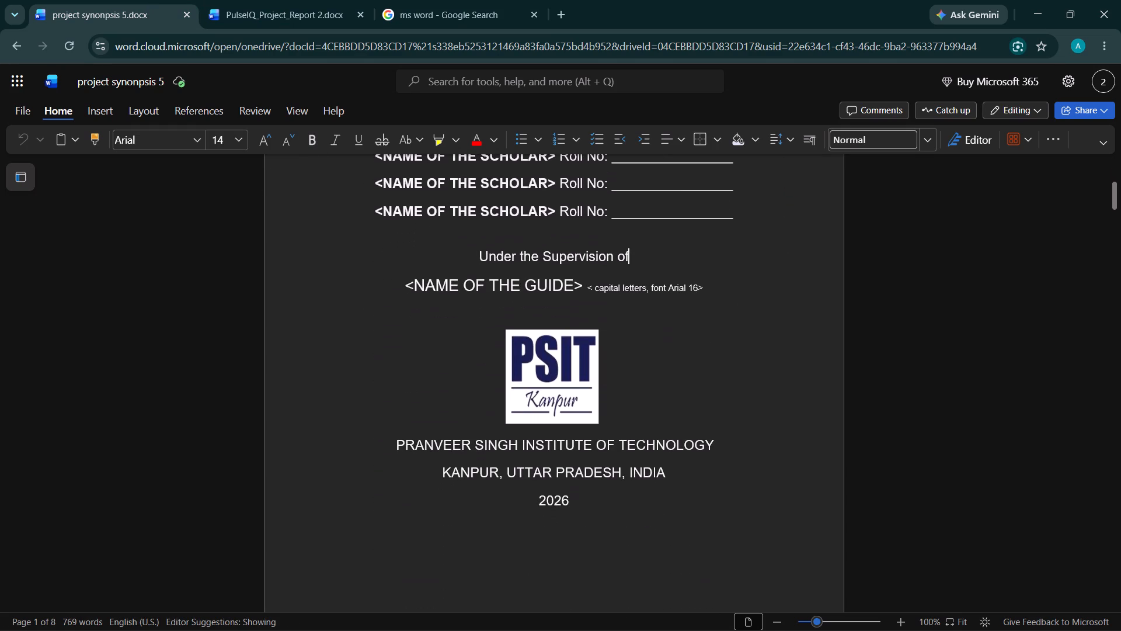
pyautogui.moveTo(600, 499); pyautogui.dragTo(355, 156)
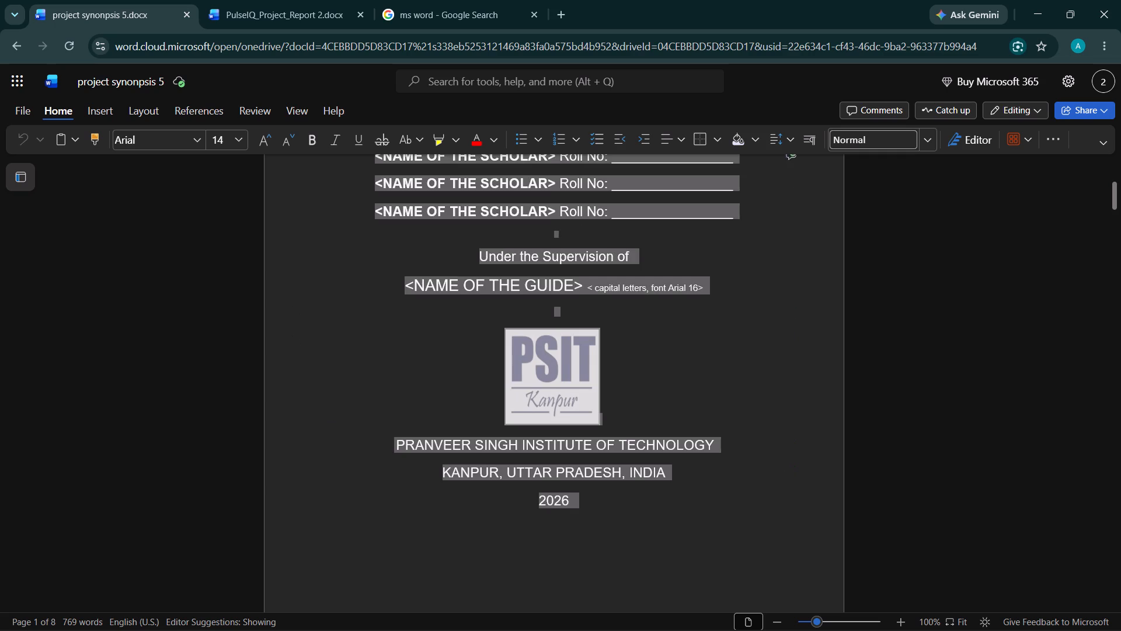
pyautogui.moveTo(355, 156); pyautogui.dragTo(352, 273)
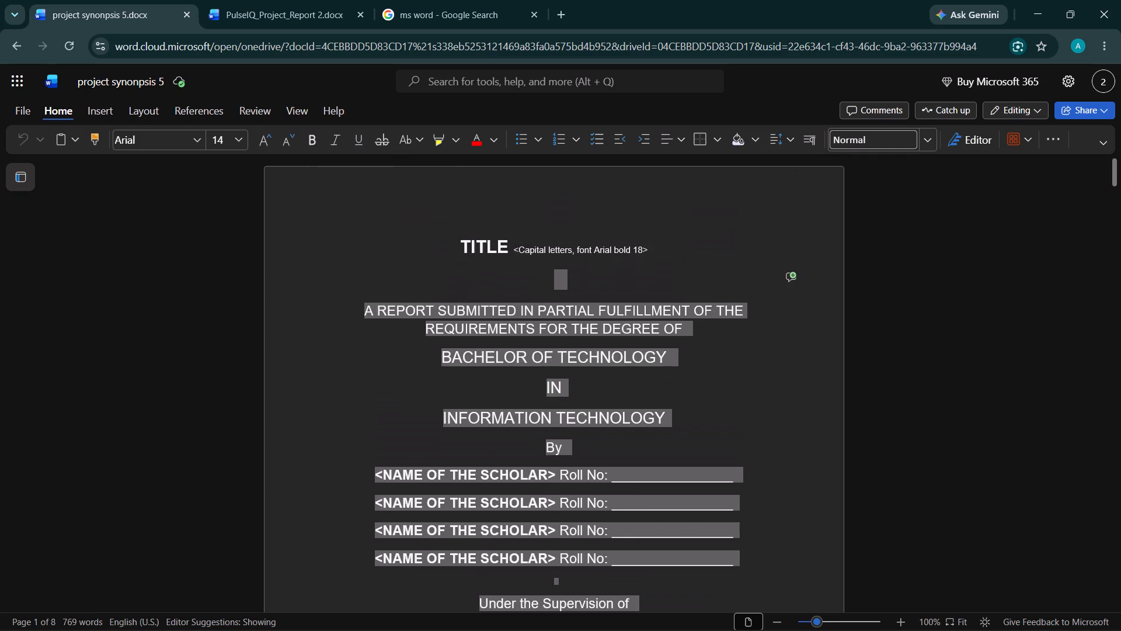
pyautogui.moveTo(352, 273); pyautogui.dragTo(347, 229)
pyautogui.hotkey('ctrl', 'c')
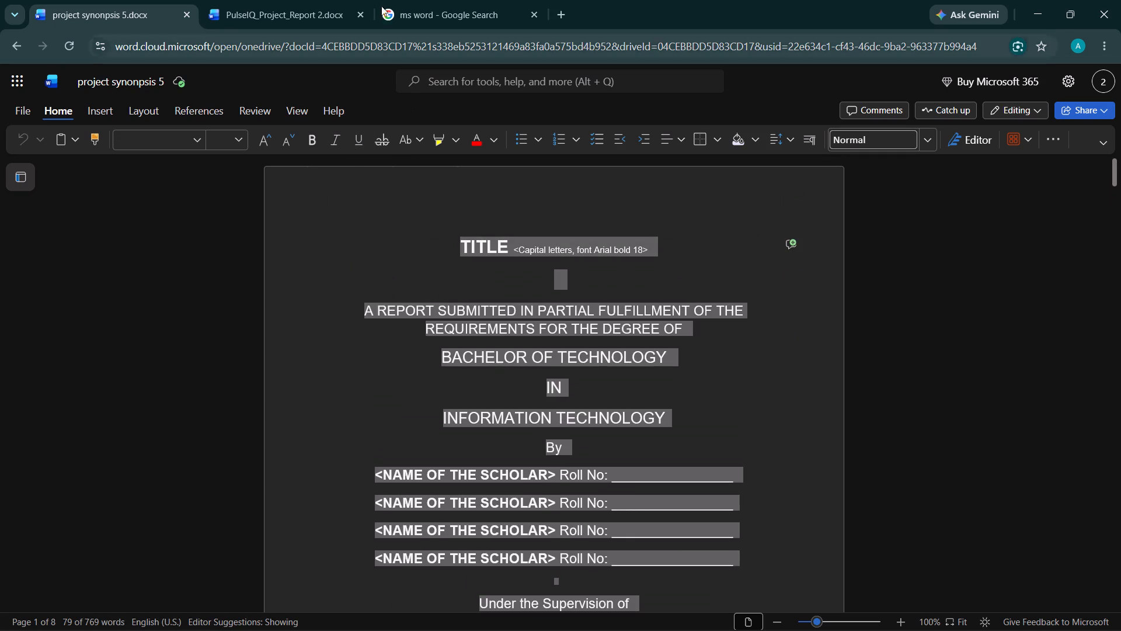
# Copy the full title from the PulseIQ report's cover page and paste it into the Google search box of a new tab.
pyautogui.click(312, 0)
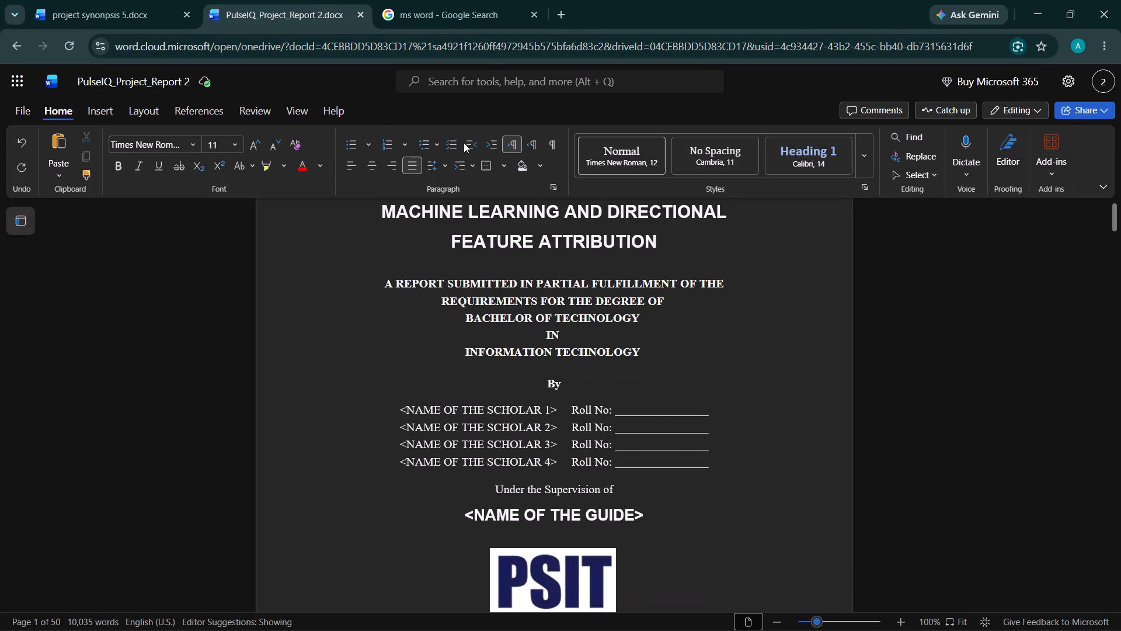
pyautogui.click(557, 10)
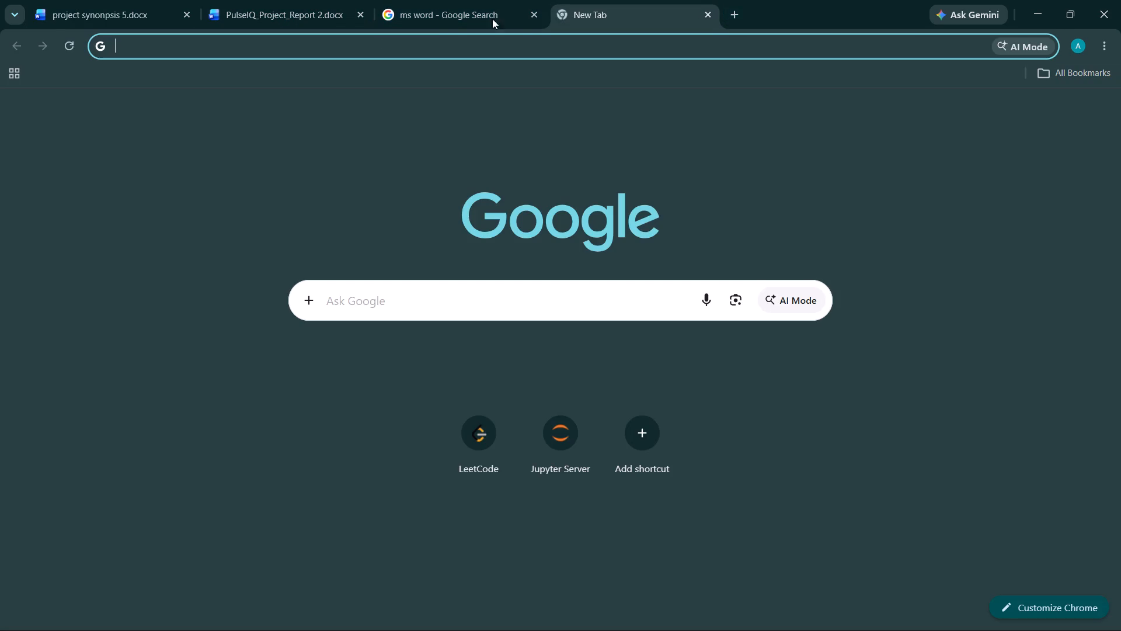
pyautogui.click(287, 2)
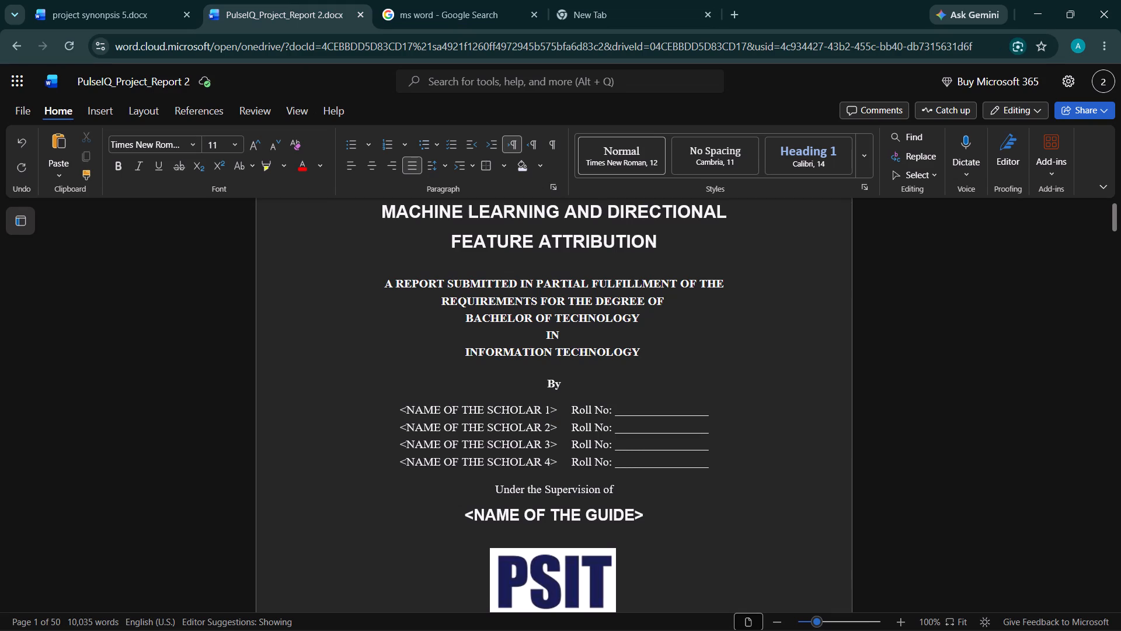
pyautogui.scroll(2, 477, 233)
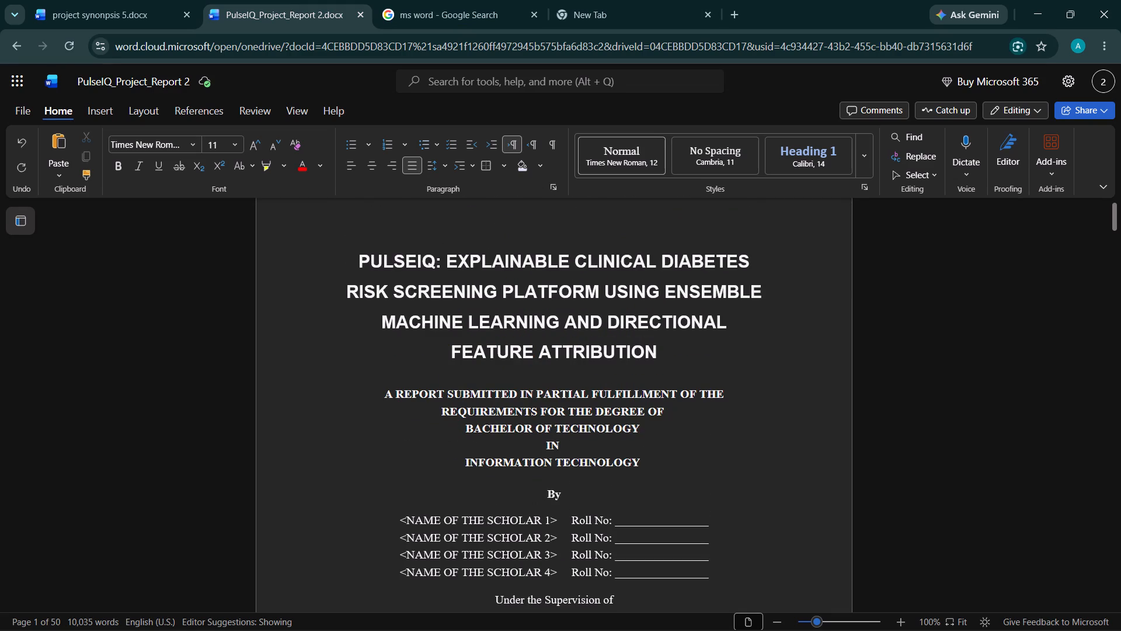
pyautogui.moveTo(356, 255); pyautogui.dragTo(676, 353)
pyautogui.hotkey('ctrl', 'c')
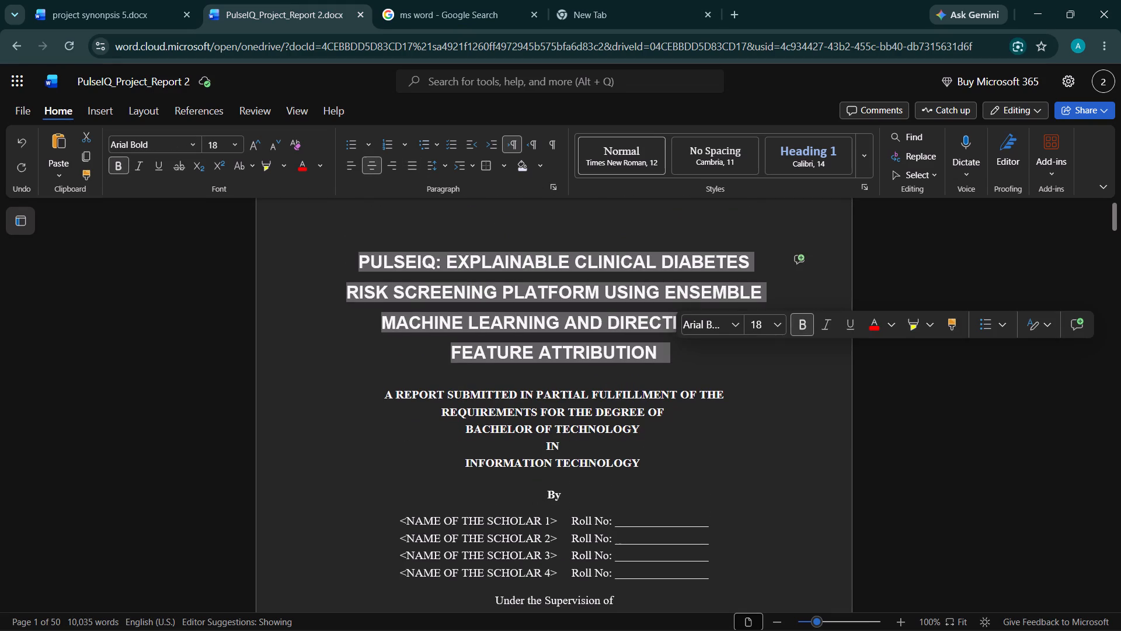
pyautogui.scroll(-1, 677, 85)
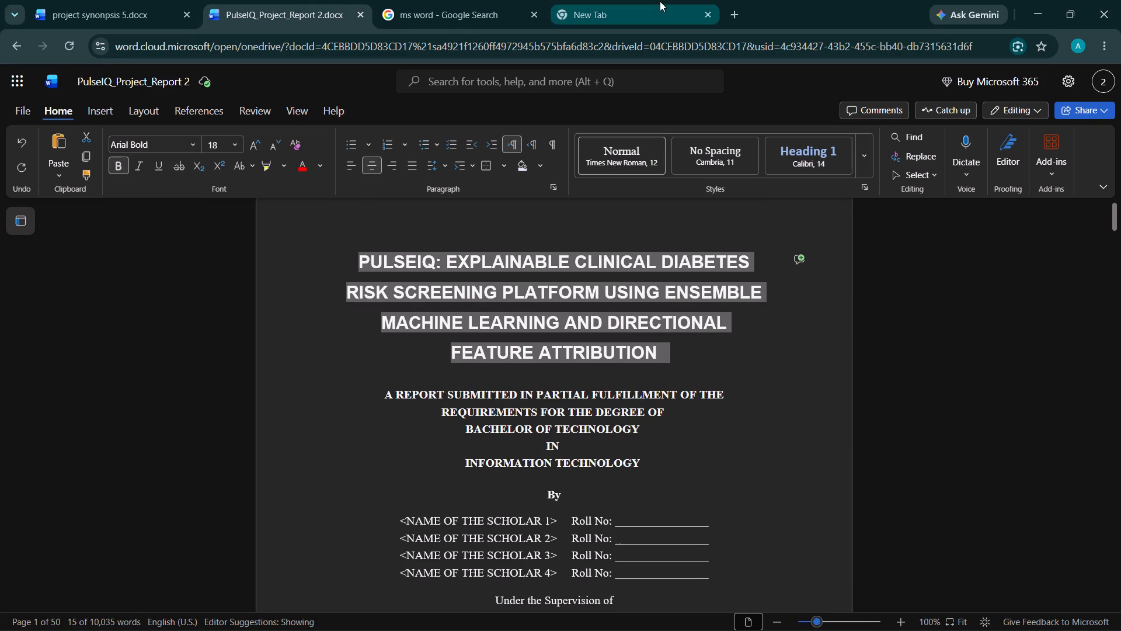
pyautogui.click(660, 1)
pyautogui.click(507, 297)
pyautogui.hotkey('ctrl', 'v')
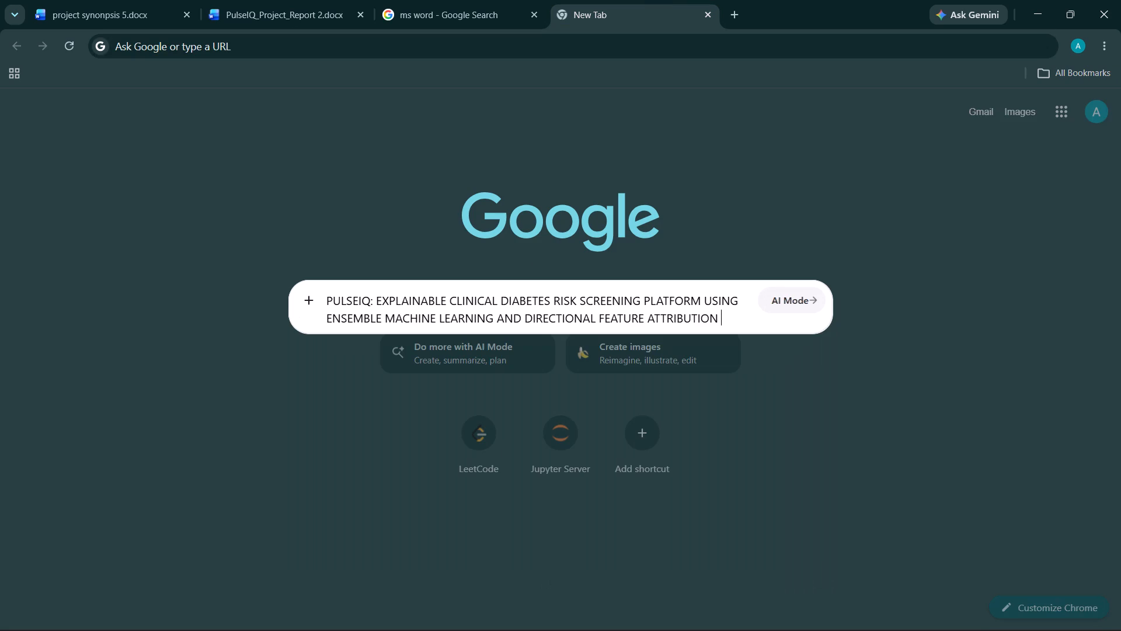
# Copy the whole cover page of the project synopsis again, from the TITLE line down to the year 2026.
pyautogui.click(297, 1)
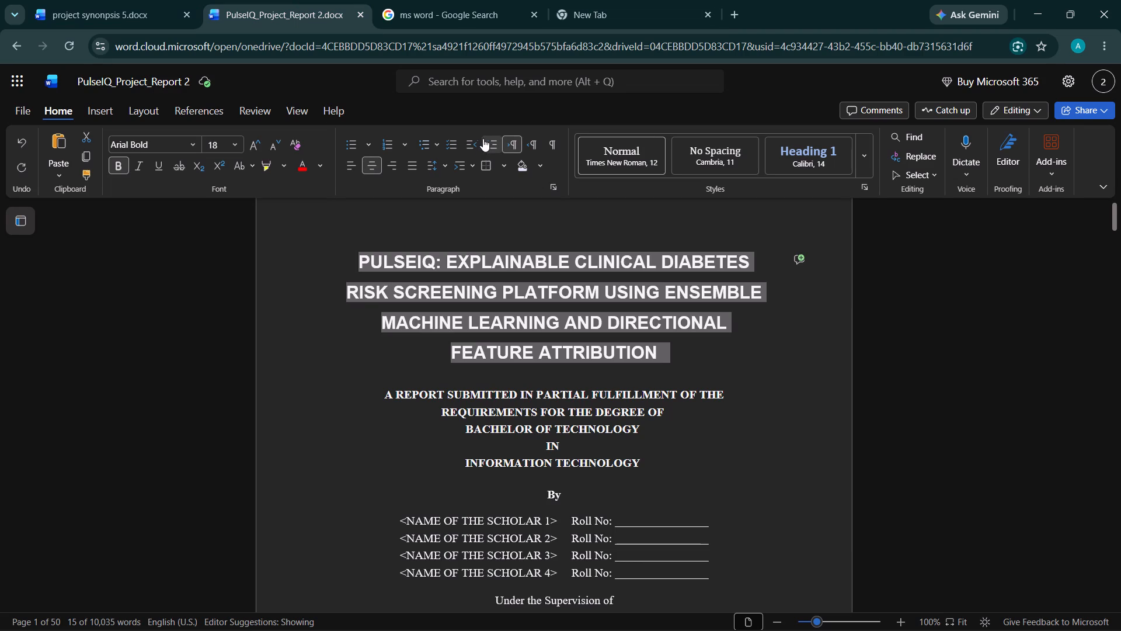
pyautogui.hscroll(-1, 151, 17)
pyautogui.click(131, 5)
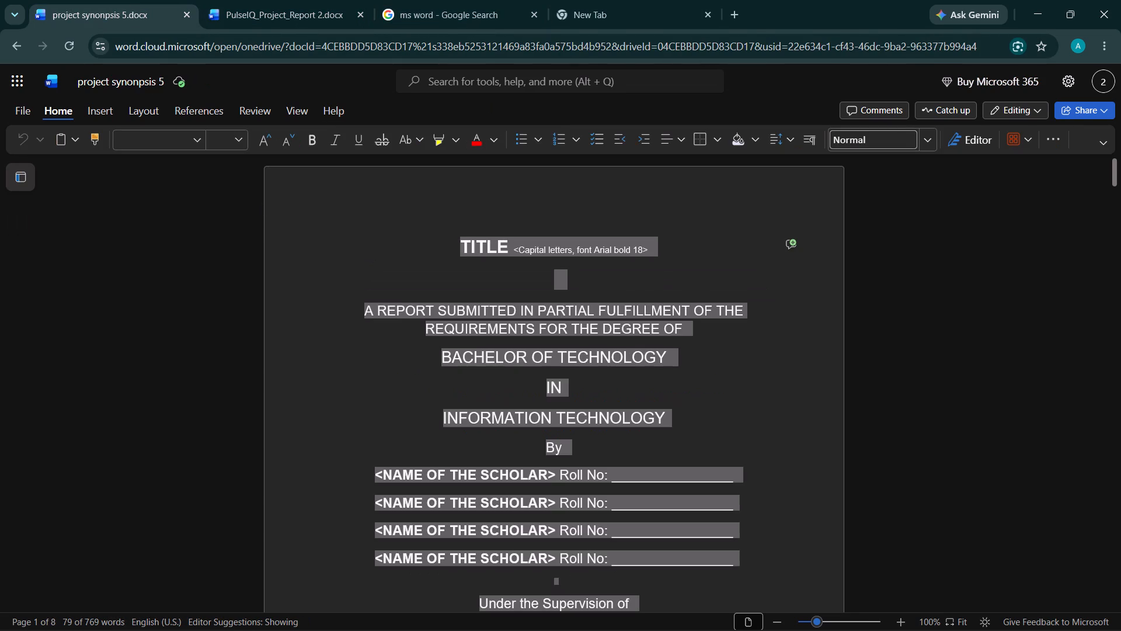
pyautogui.click(368, 247)
pyautogui.moveTo(368, 247); pyautogui.dragTo(705, 630)
pyautogui.moveTo(705, 630); pyautogui.dragTo(640, 292)
pyautogui.scroll(-1, 630, 510)
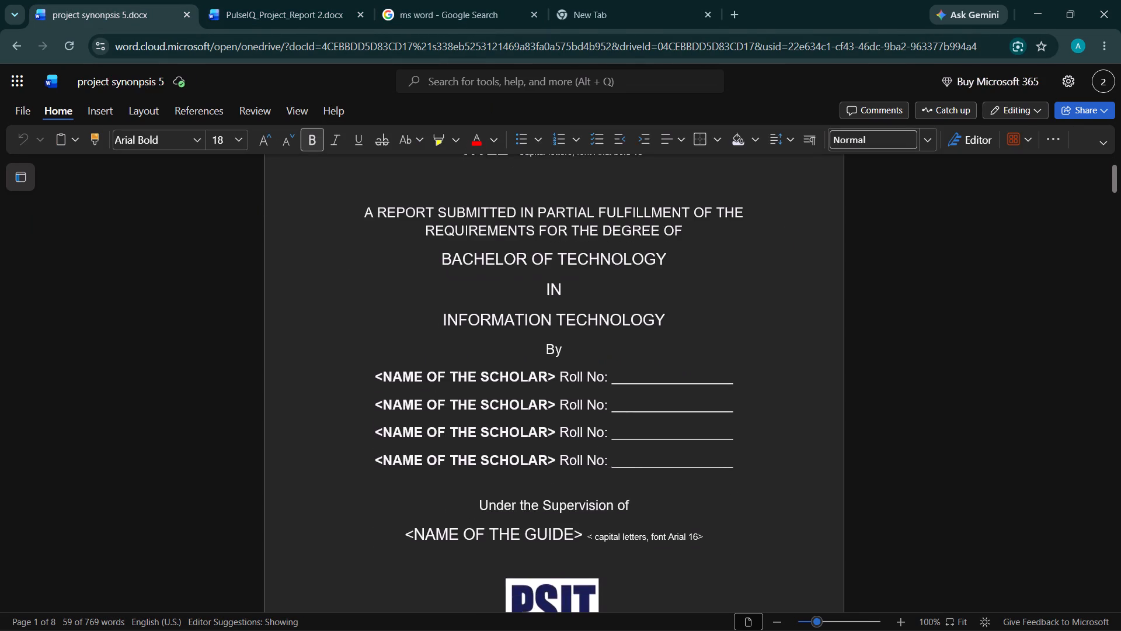
pyautogui.scroll(-1, 640, 292)
pyautogui.moveTo(450, 193); pyautogui.dragTo(675, 629)
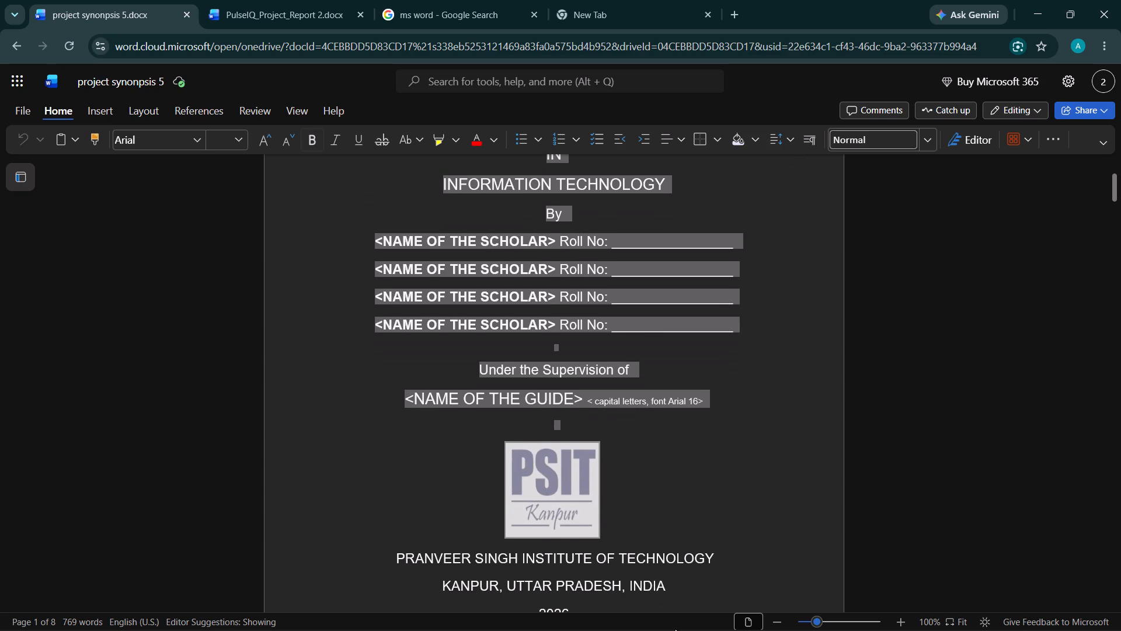
pyautogui.moveTo(675, 629); pyautogui.dragTo(614, 550)
pyautogui.scroll(-3, 614, 550)
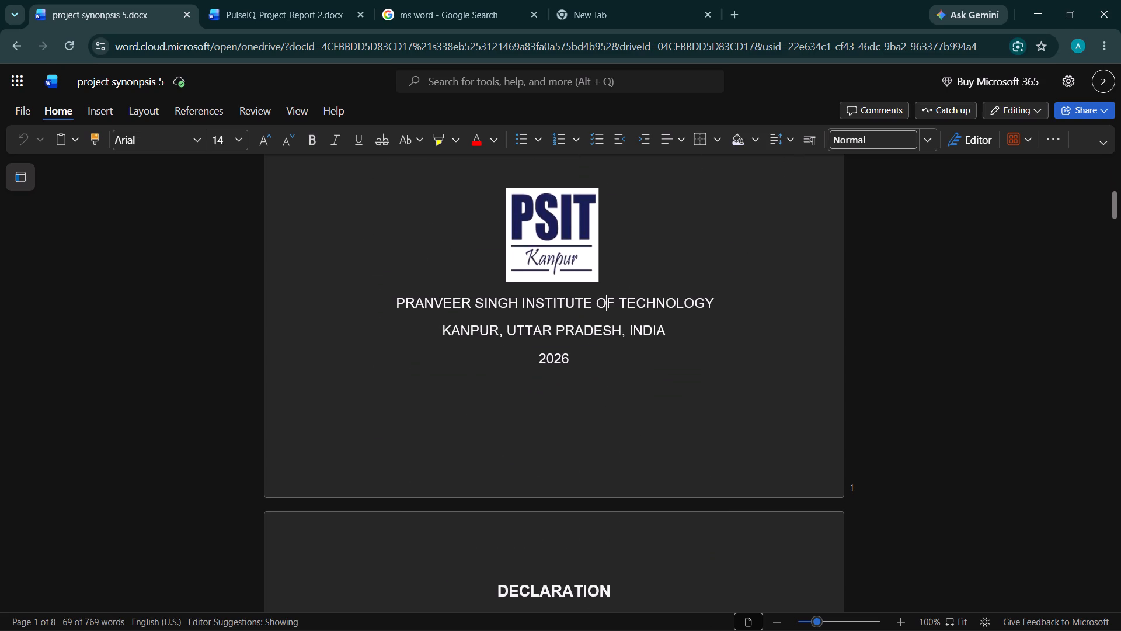
pyautogui.click(593, 353)
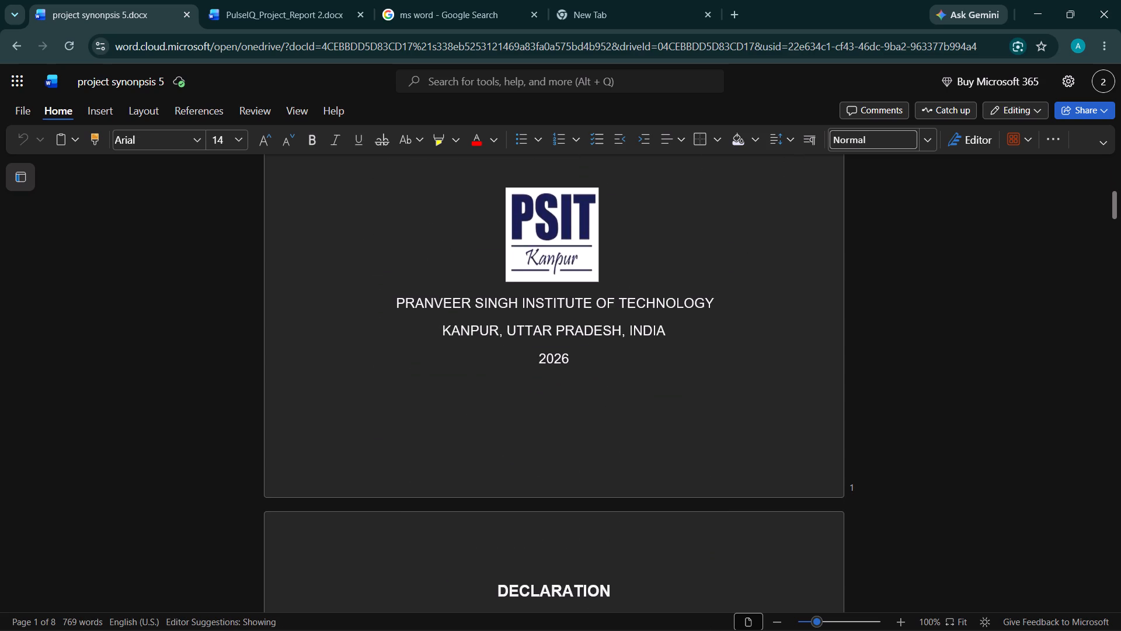
pyautogui.moveTo(572, 363); pyautogui.dragTo(377, 135)
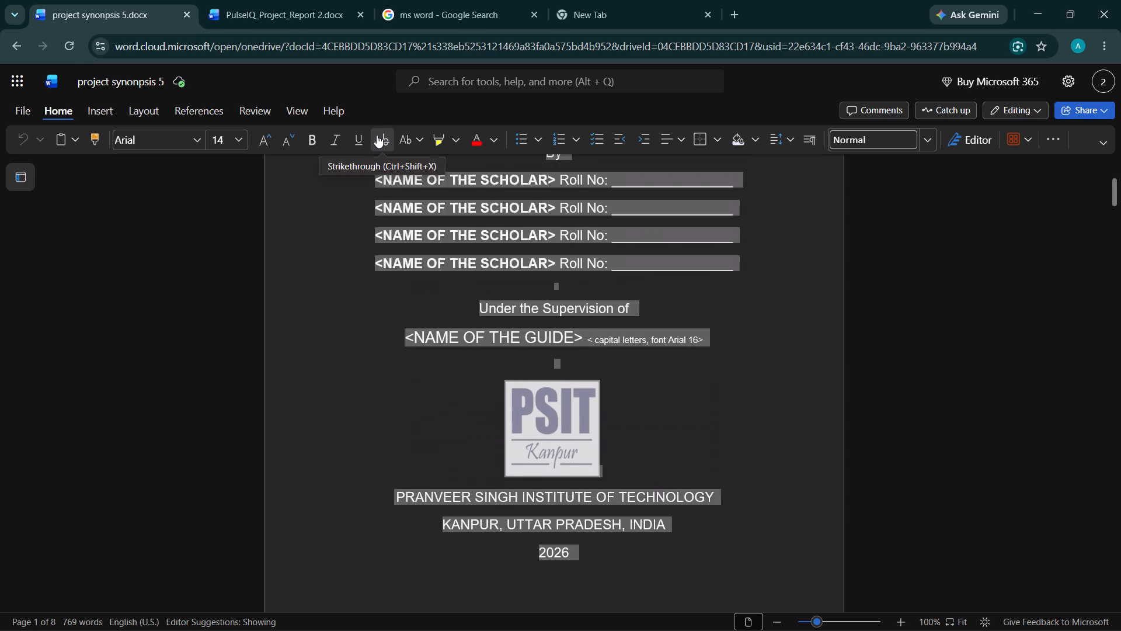
pyautogui.moveTo(377, 135); pyautogui.dragTo(362, 145)
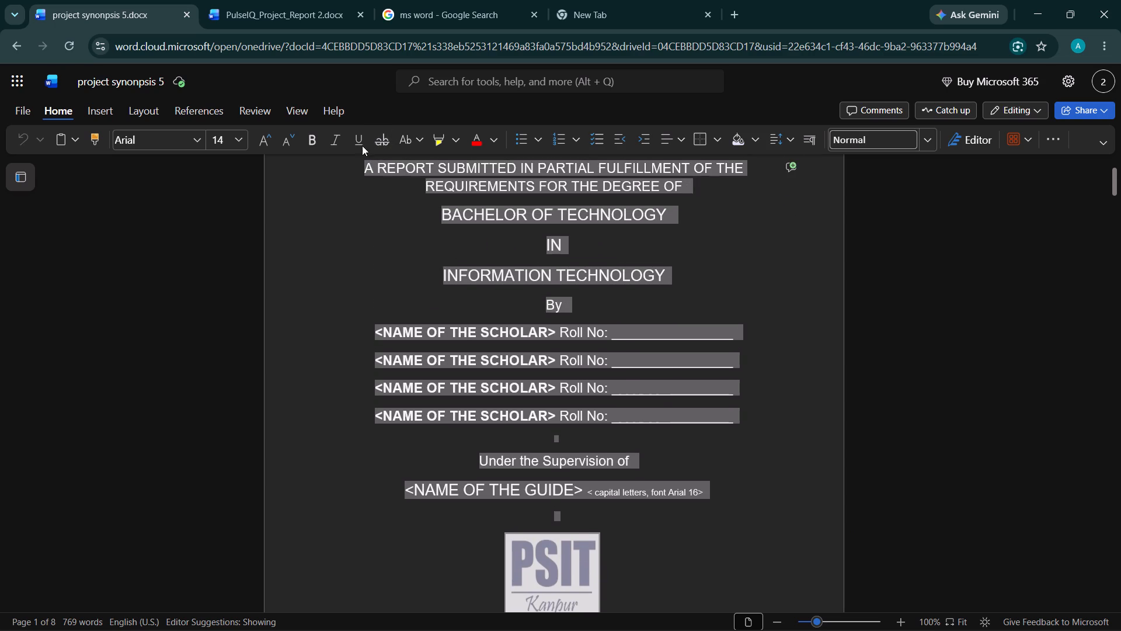
pyautogui.moveTo(362, 145); pyautogui.dragTo(377, 203)
pyautogui.hotkey('ctrl', 'c')
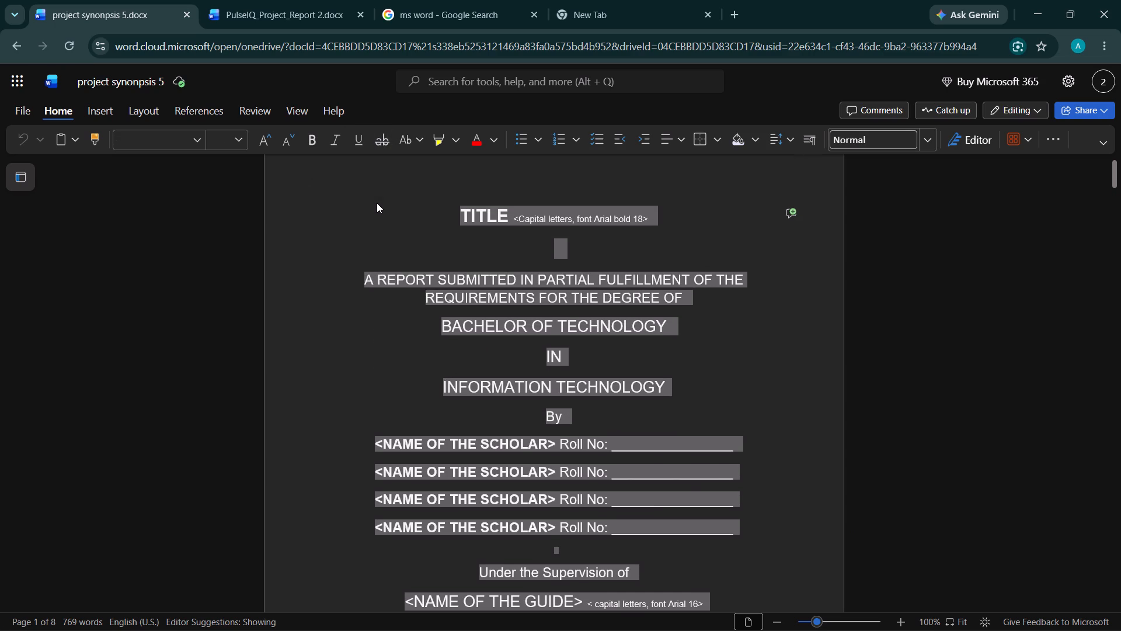
# Replace the PulseIQ report's cover page content, from the title down to 2026–27, with the copied synopsis cover page.
pyautogui.click(309, 0)
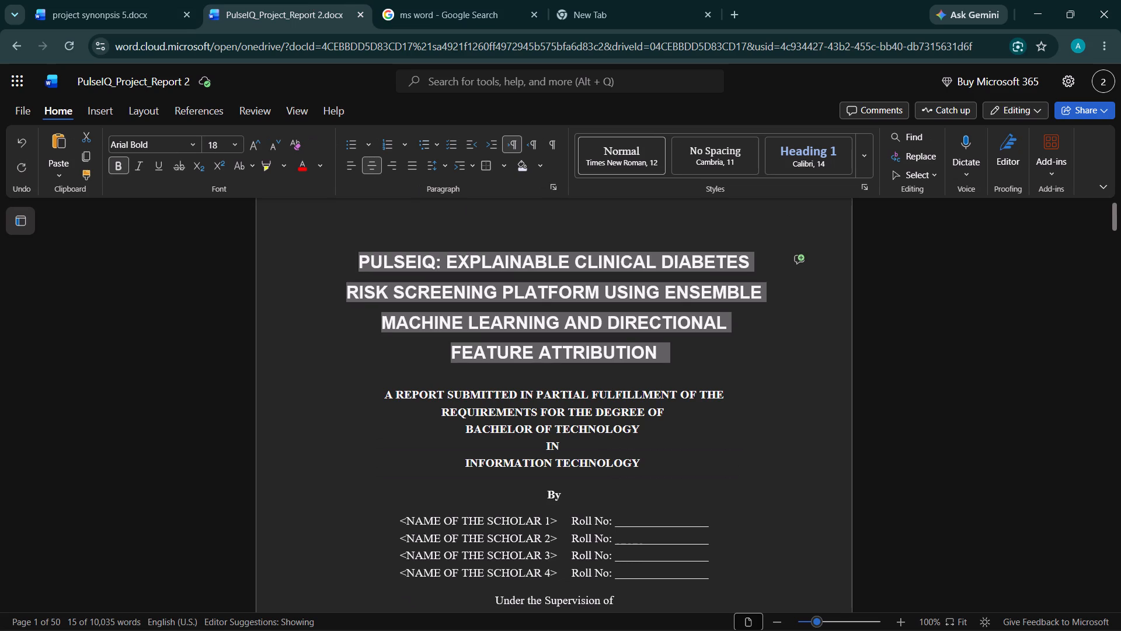
pyautogui.click(358, 350)
pyautogui.moveTo(336, 262); pyautogui.dragTo(685, 543)
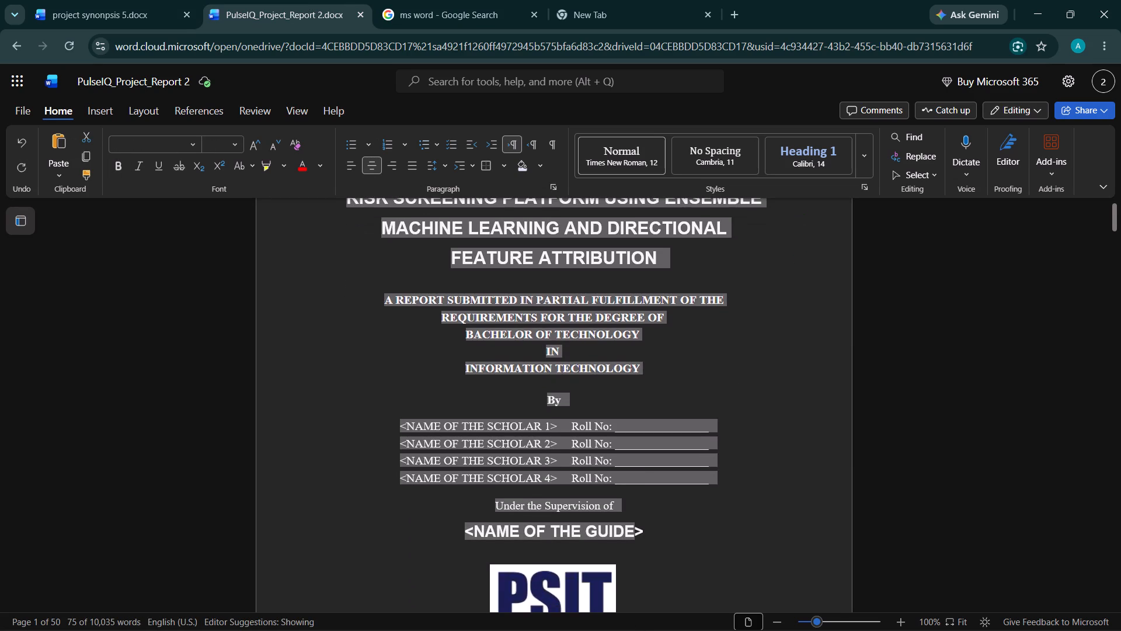
pyautogui.moveTo(685, 543); pyautogui.dragTo(625, 553)
pyautogui.scroll(-1, 625, 553)
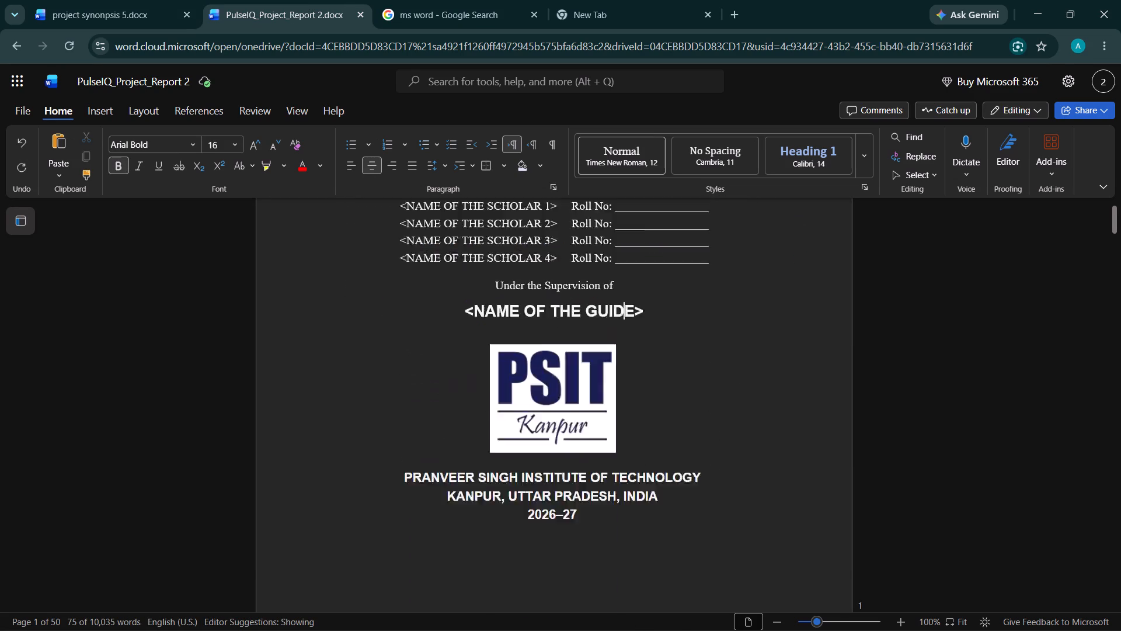
pyautogui.scroll(-2, 625, 553)
pyautogui.moveTo(598, 400); pyautogui.dragTo(394, 347)
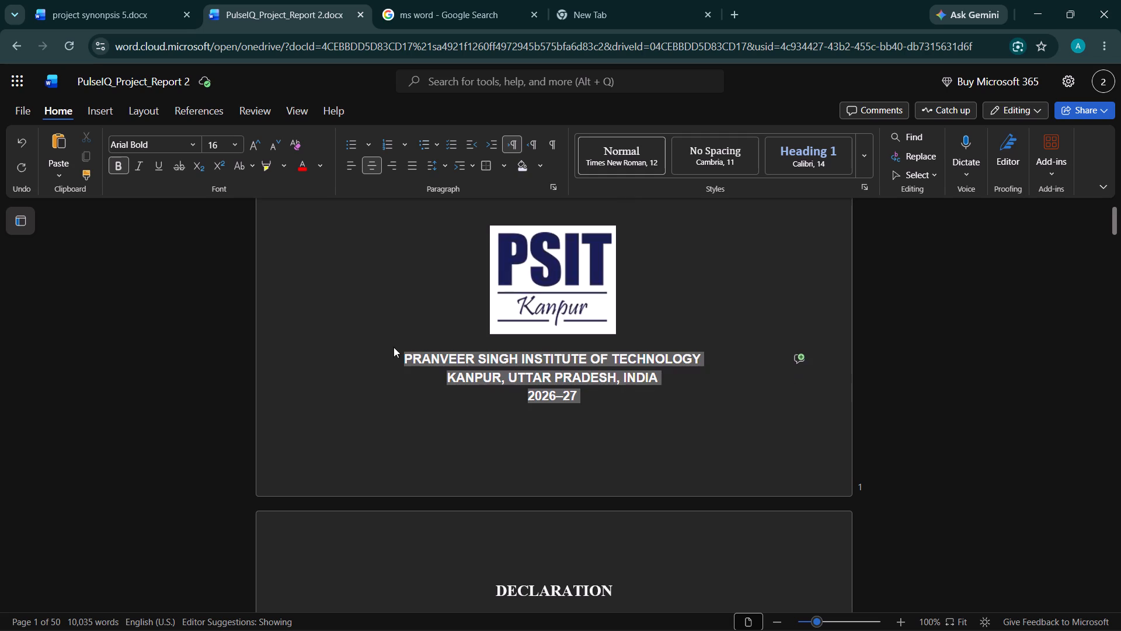
pyautogui.moveTo(394, 347); pyautogui.dragTo(396, 193)
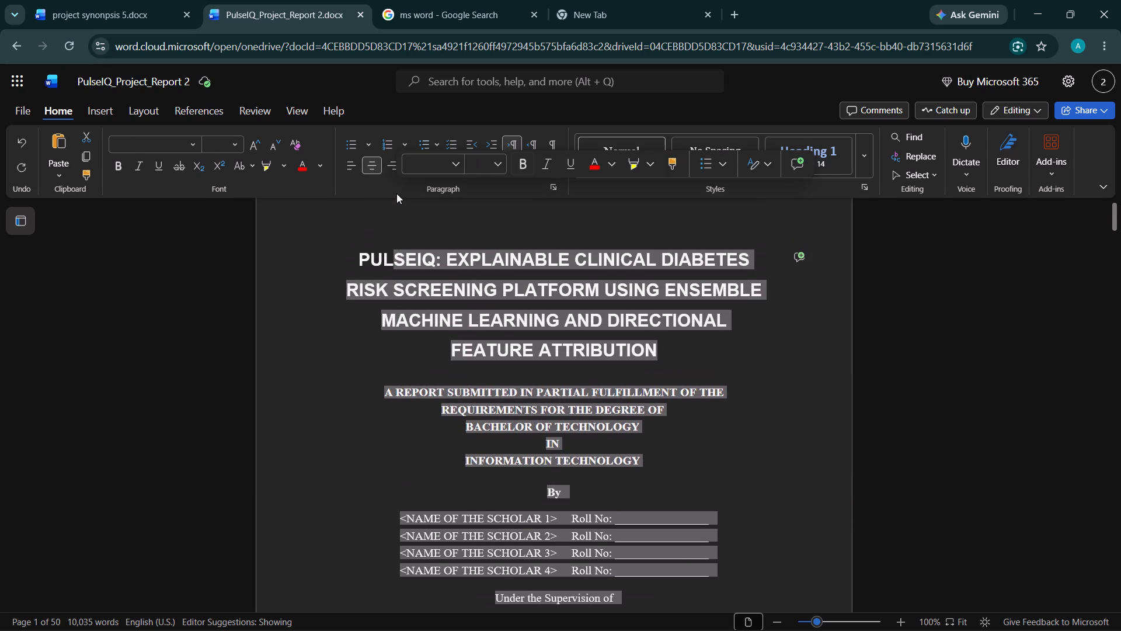
pyautogui.click(396, 193)
pyautogui.hotkey('ctrl', 'v')
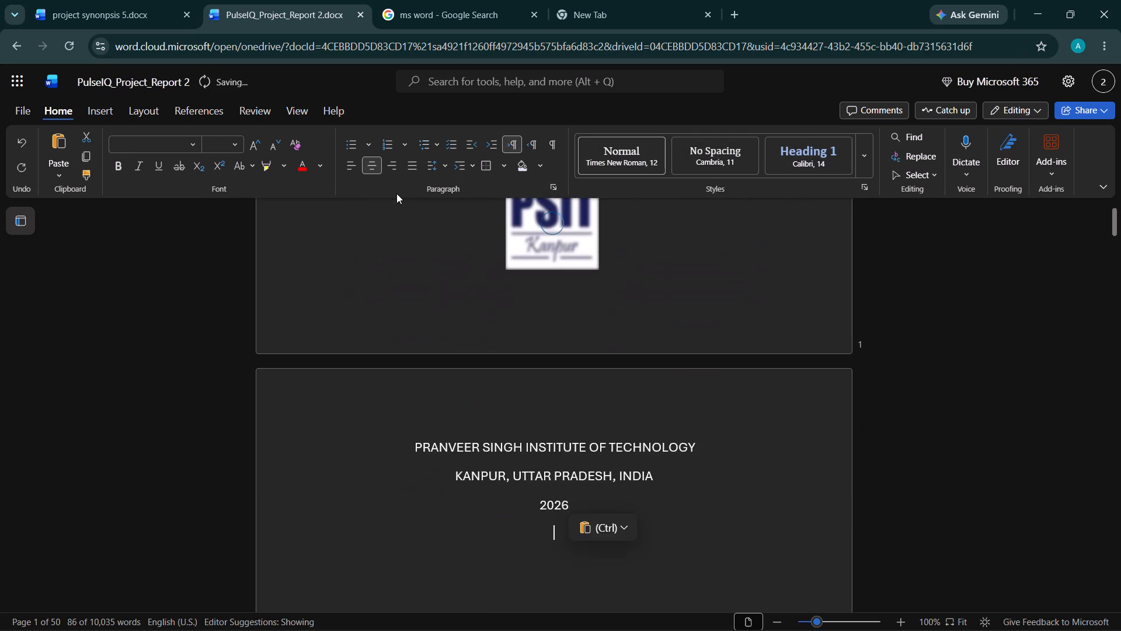
# Delete the leftover letters PUL and the empty space above the TITLE line on the report's cover page.
pyautogui.scroll(10, 560, 355)
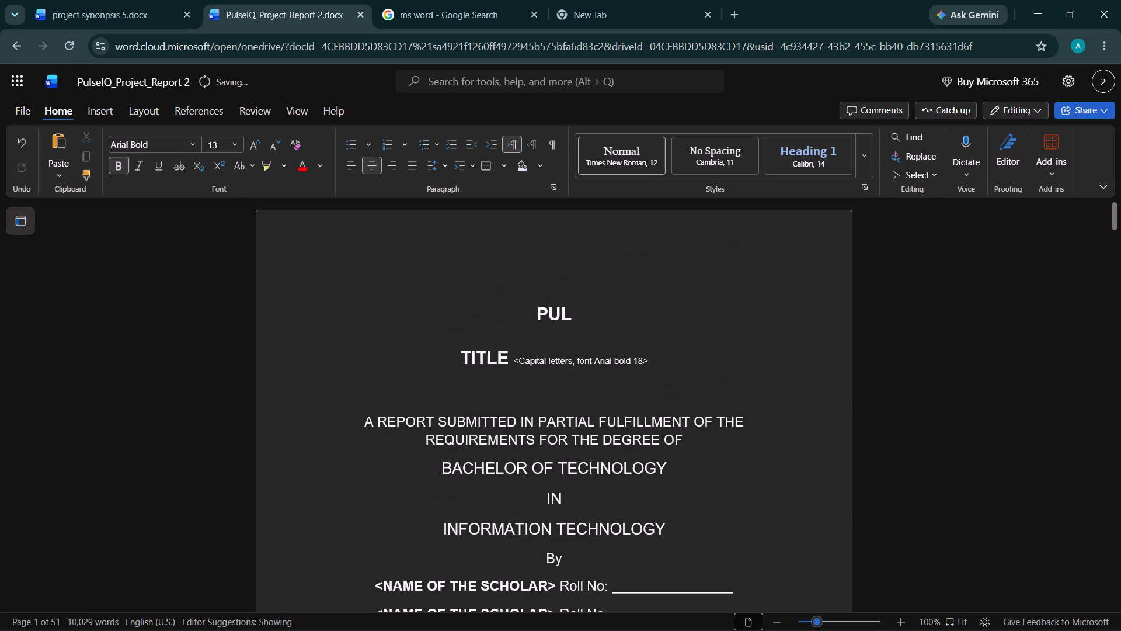
pyautogui.click(577, 325)
pyautogui.press('BackSpace')
pyautogui.press('BackSpace')
pyautogui.press('BackSpace')
pyautogui.press('BackSpace')
pyautogui.press('BackSpace')
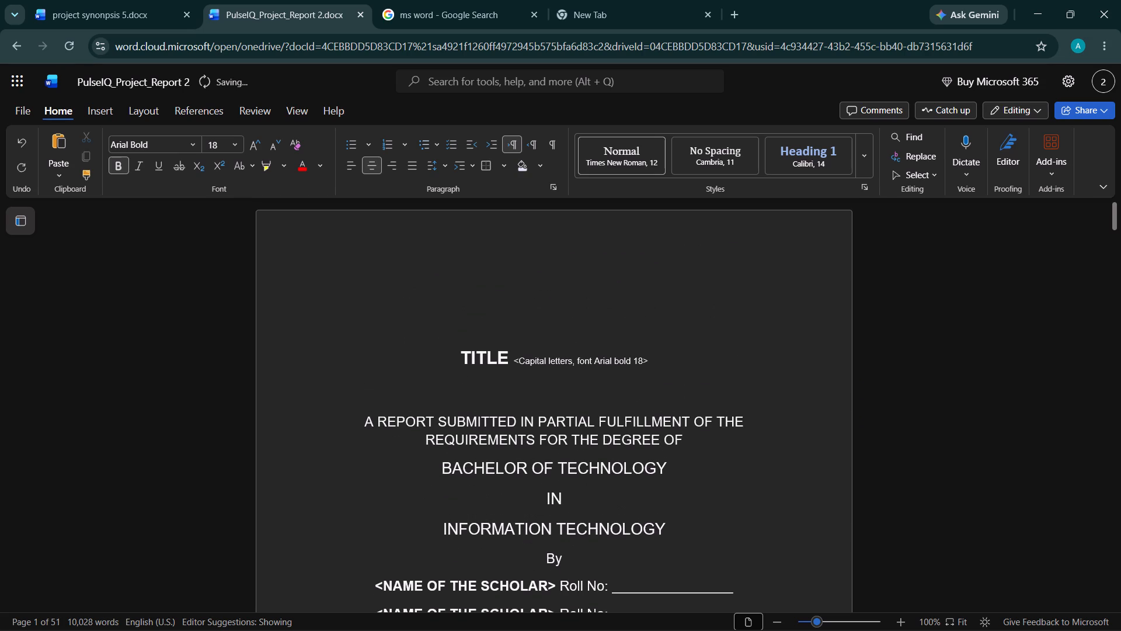
pyautogui.click(455, 360)
pyautogui.press('BackSpace')
pyautogui.press('BackSpace')
pyautogui.press('BackSpace')
pyautogui.press('BackSpace')
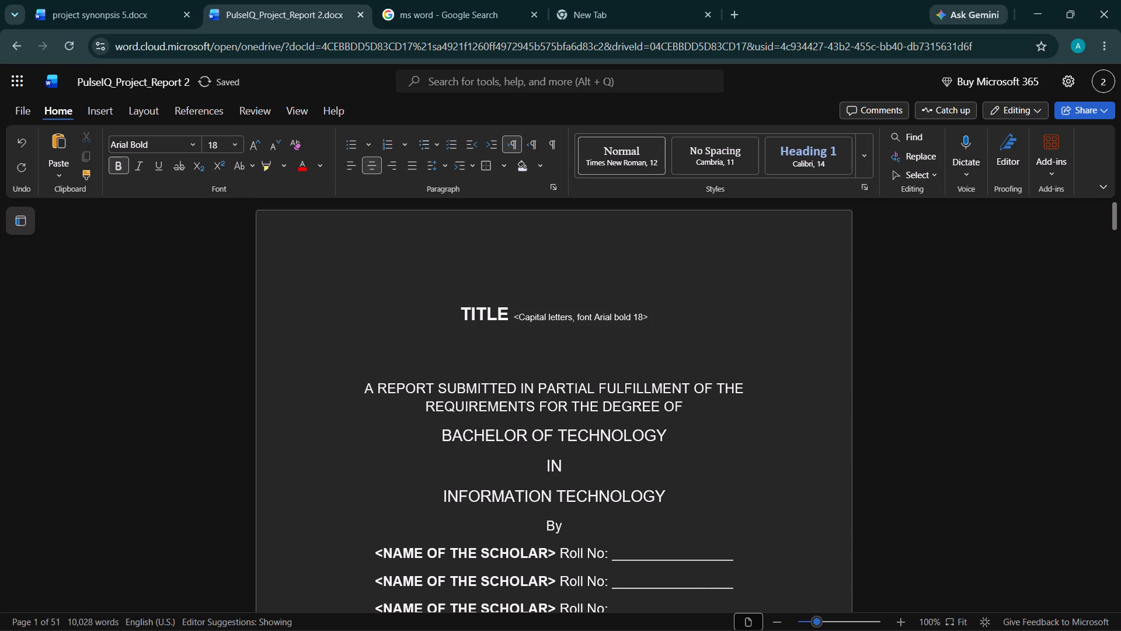
pyautogui.press('BackSpace')
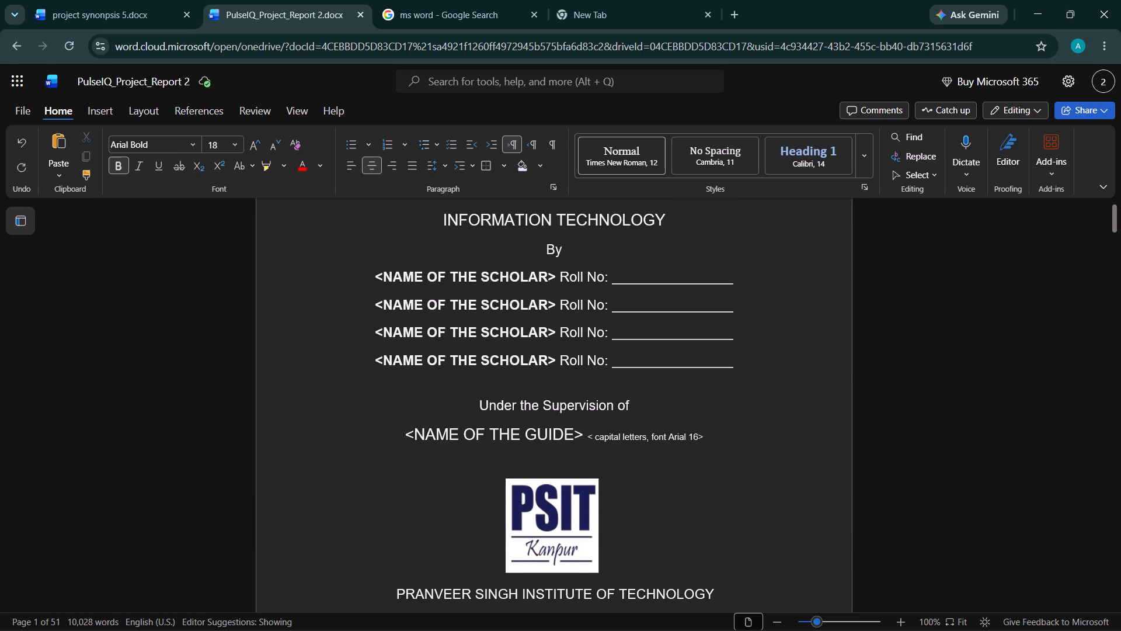
# Delete the last three <NAME OF THE SCHOLAR> lines and the empty line they leave, keeping only the first scholar line.
pyautogui.moveTo(367, 303); pyautogui.dragTo(731, 370)
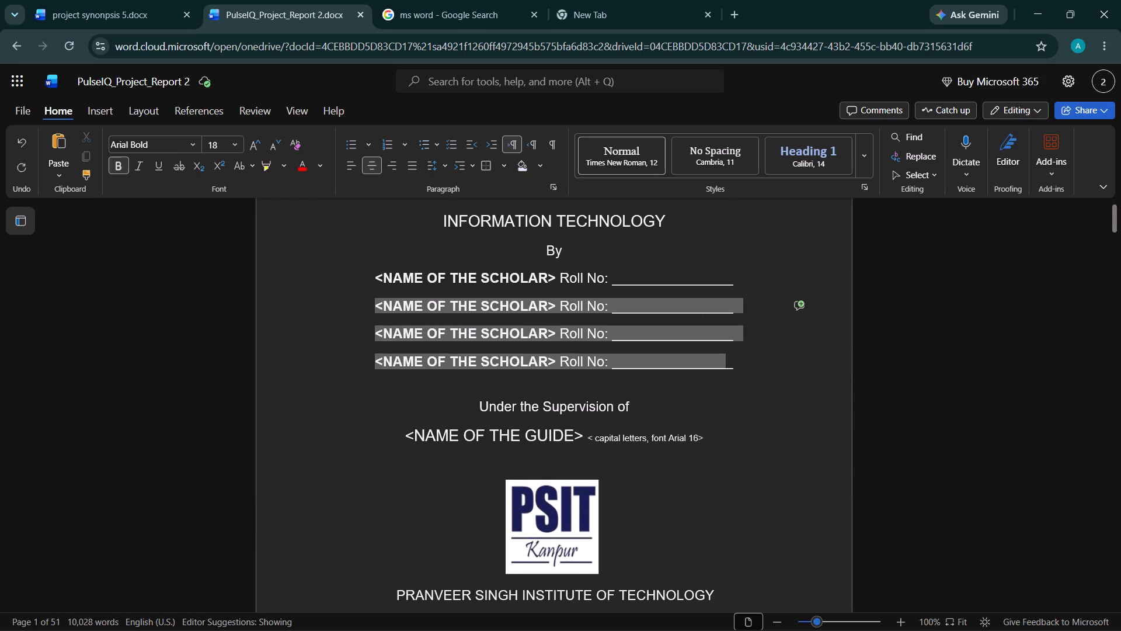
pyautogui.moveTo(731, 370); pyautogui.dragTo(746, 373)
pyautogui.press('BackSpace')
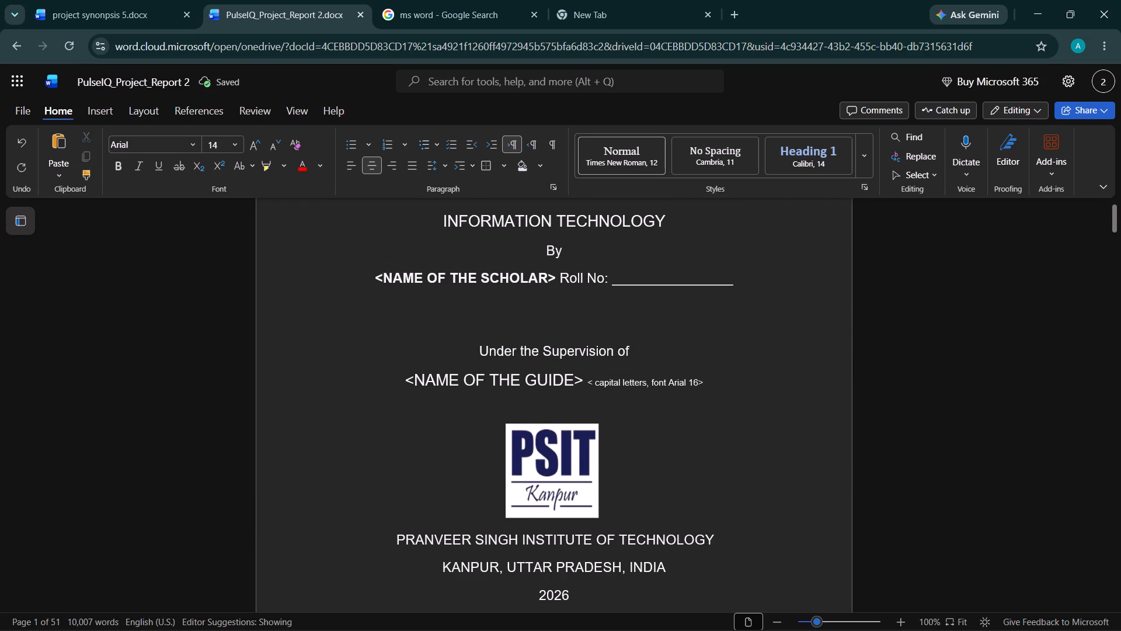
pyautogui.press('BackSpace')
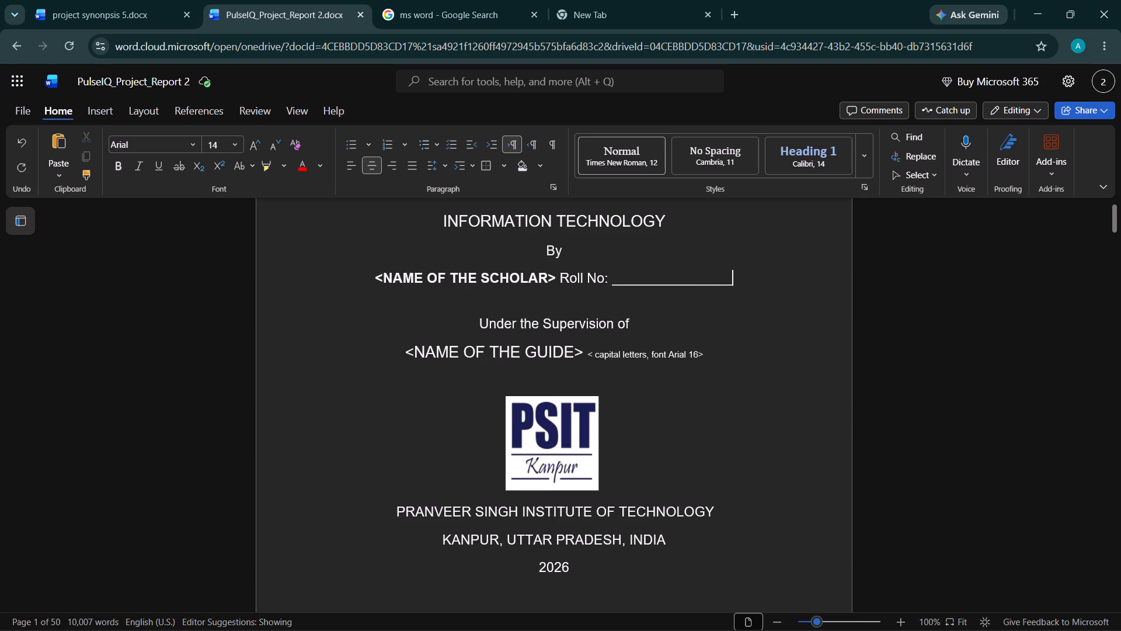
# Replace the <NAME OF THE SCHOLAR> placeholder before Roll No with the scholar's name.
pyautogui.click(548, 279)
pyautogui.press('BackSpace')
pyautogui.press('BackSpace')
pyautogui.press('BackSpace')
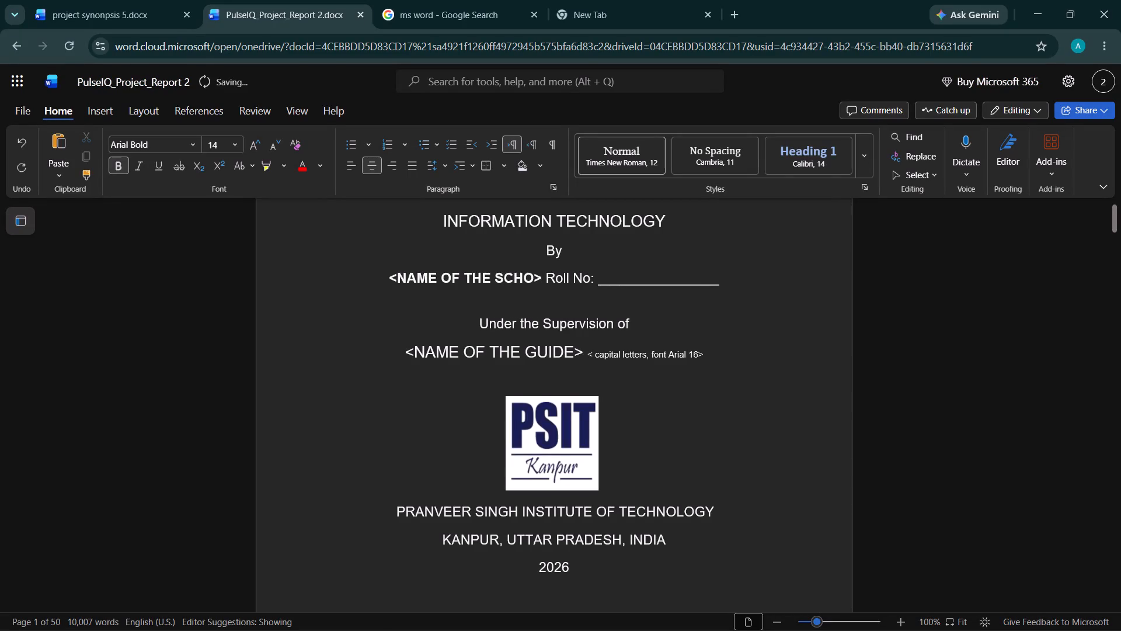
pyautogui.press('BackSpace')
pyautogui.press('BackSpace')
pyautogui.press('BackSpace')
pyautogui.press('BackSpace')
pyautogui.press('BackSpace')
pyautogui.press('BackSpace')
pyautogui.press('BackSpace')
pyautogui.press('BackSpace')
pyautogui.press('BackSpace')
pyautogui.press('BackSpace')
pyautogui.press('BackSpace')
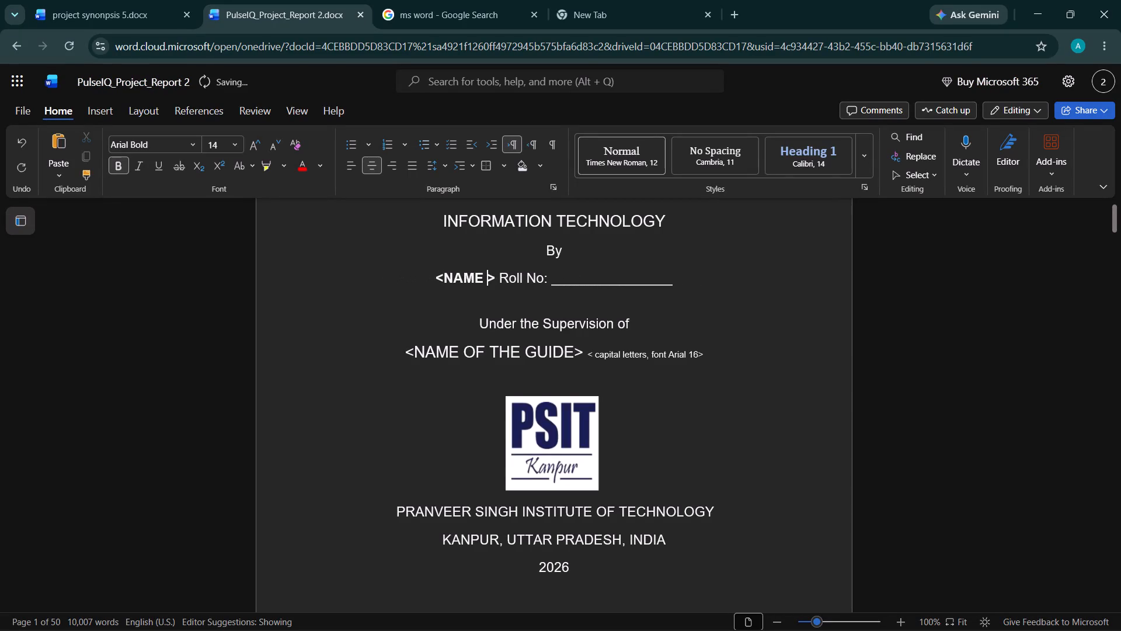
pyautogui.press('BackSpace')
pyautogui.press('BackSpace')
pyautogui.press('BackSpace')
pyautogui.press('BackSpace')
pyautogui.press('BackSpace')
pyautogui.press('BackSpace')
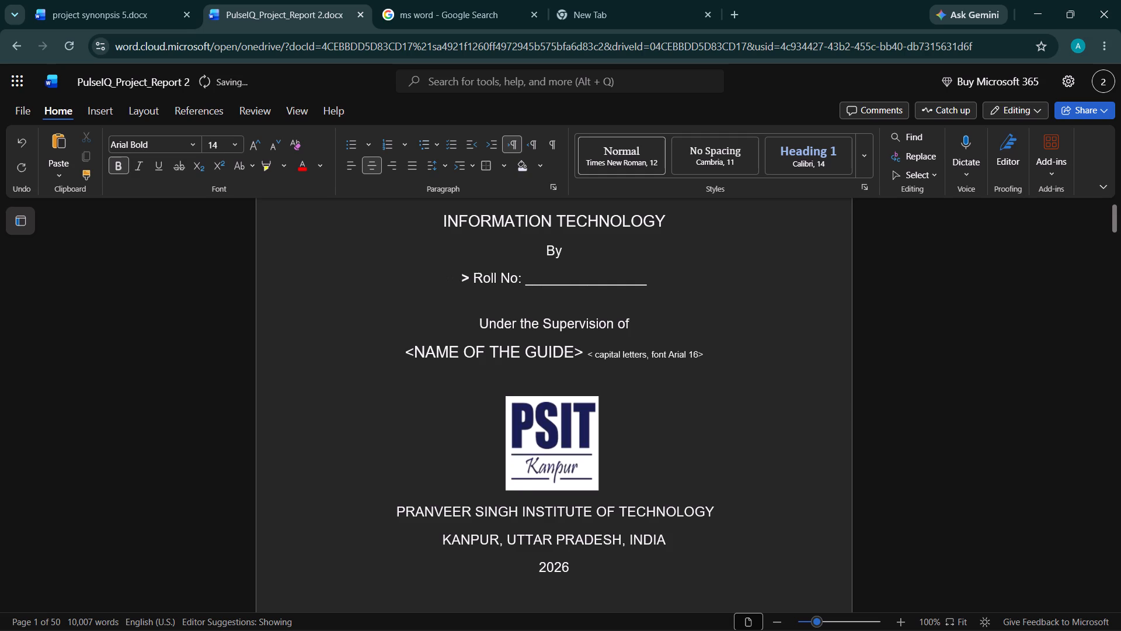
pyautogui.press('BackSpace')
pyautogui.press('Return')
pyautogui.press('Right')
pyautogui.press('BackSpace')
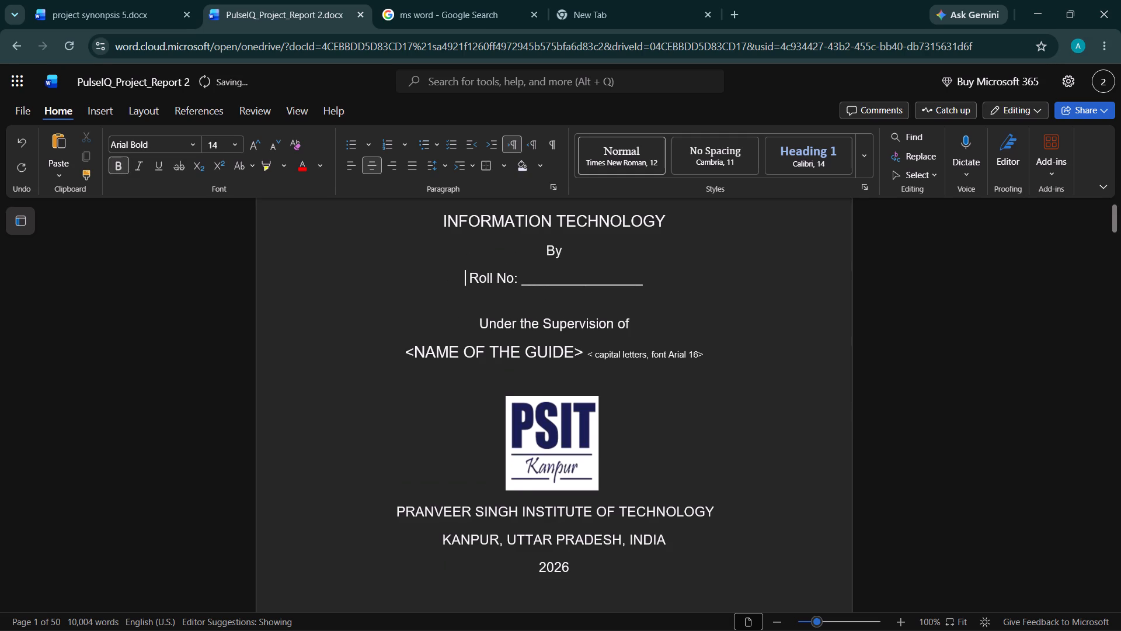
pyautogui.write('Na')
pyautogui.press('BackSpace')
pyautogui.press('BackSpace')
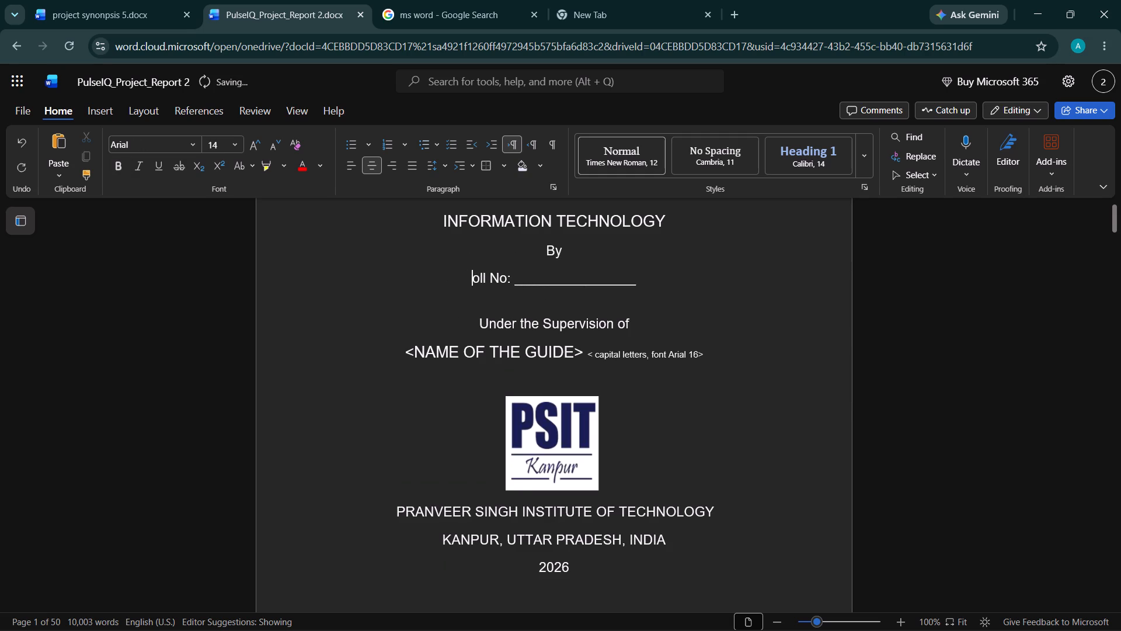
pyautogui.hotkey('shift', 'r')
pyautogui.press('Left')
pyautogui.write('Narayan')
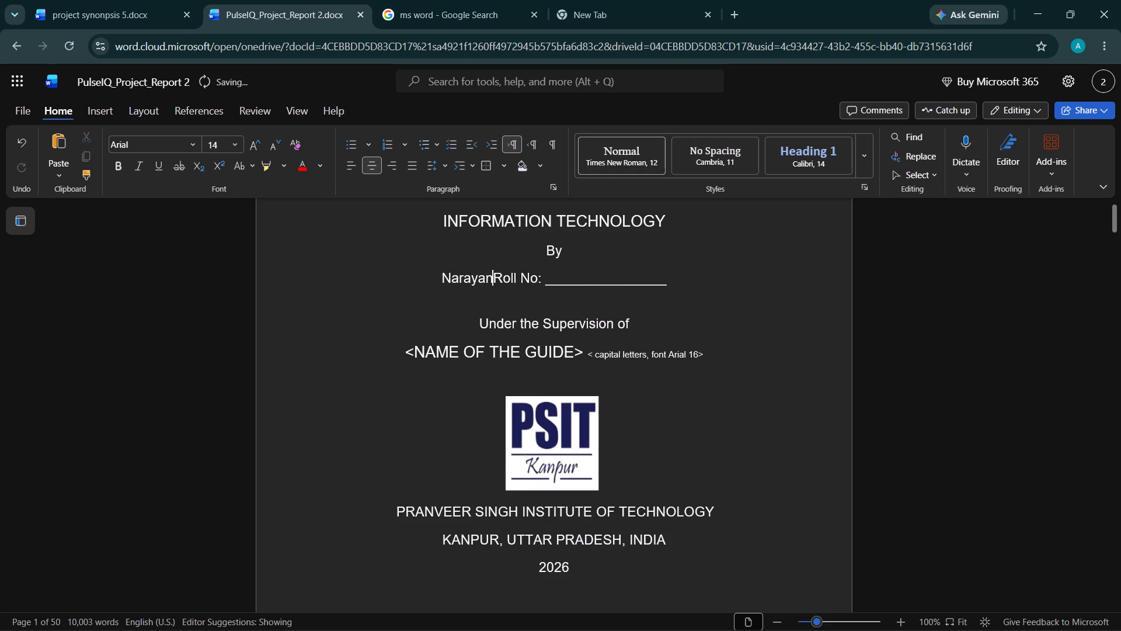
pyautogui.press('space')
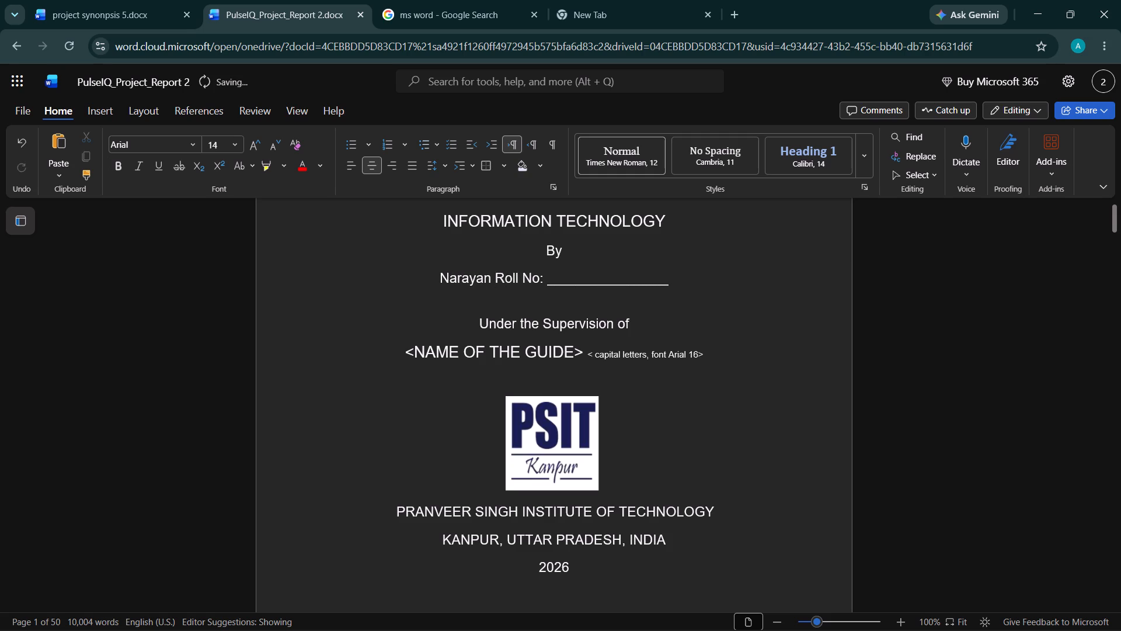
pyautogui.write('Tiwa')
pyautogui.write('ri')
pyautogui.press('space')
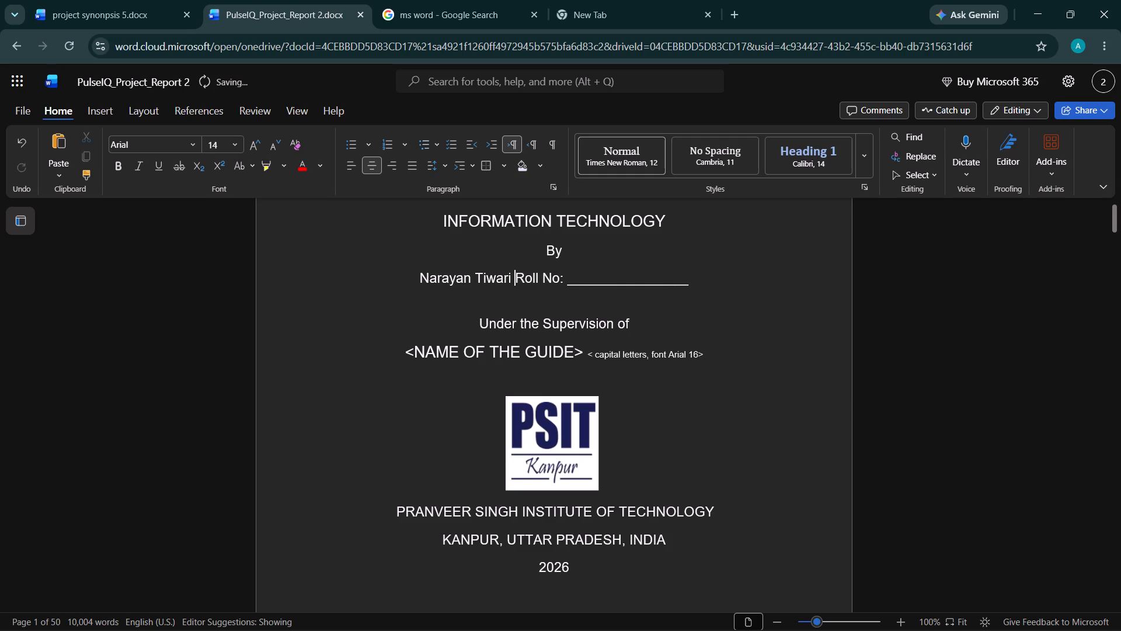
# Replace the blank underline after Roll No: on the cover page with the scholar's roll number.
pyautogui.moveTo(697, 282); pyautogui.dragTo(583, 288)
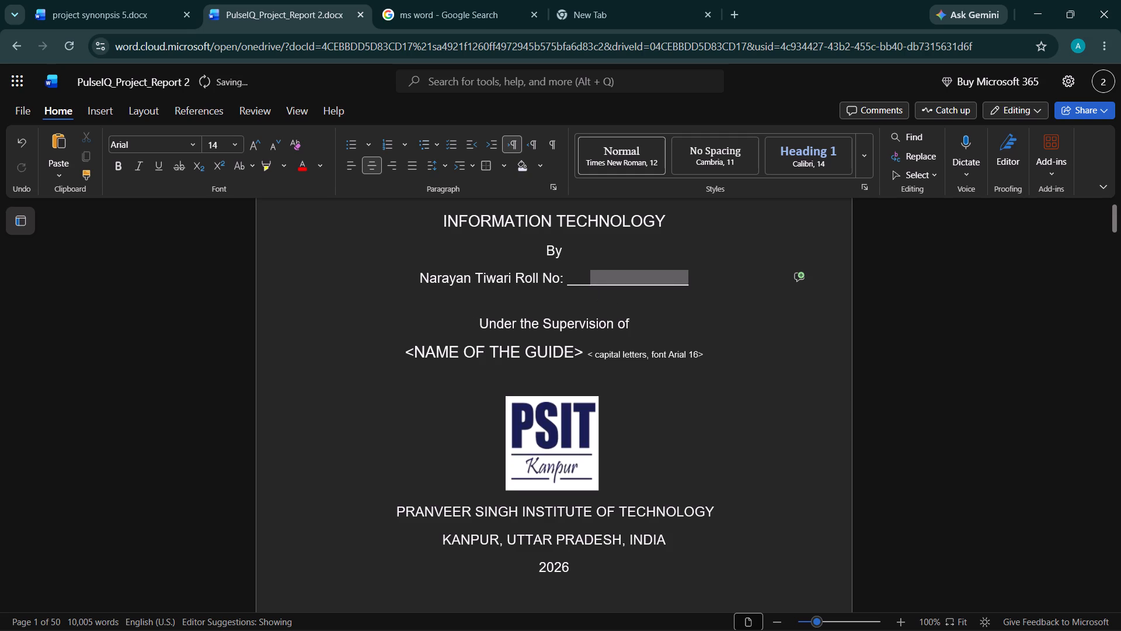
pyautogui.moveTo(583, 288); pyautogui.dragTo(565, 286)
pyautogui.press('BackSpace')
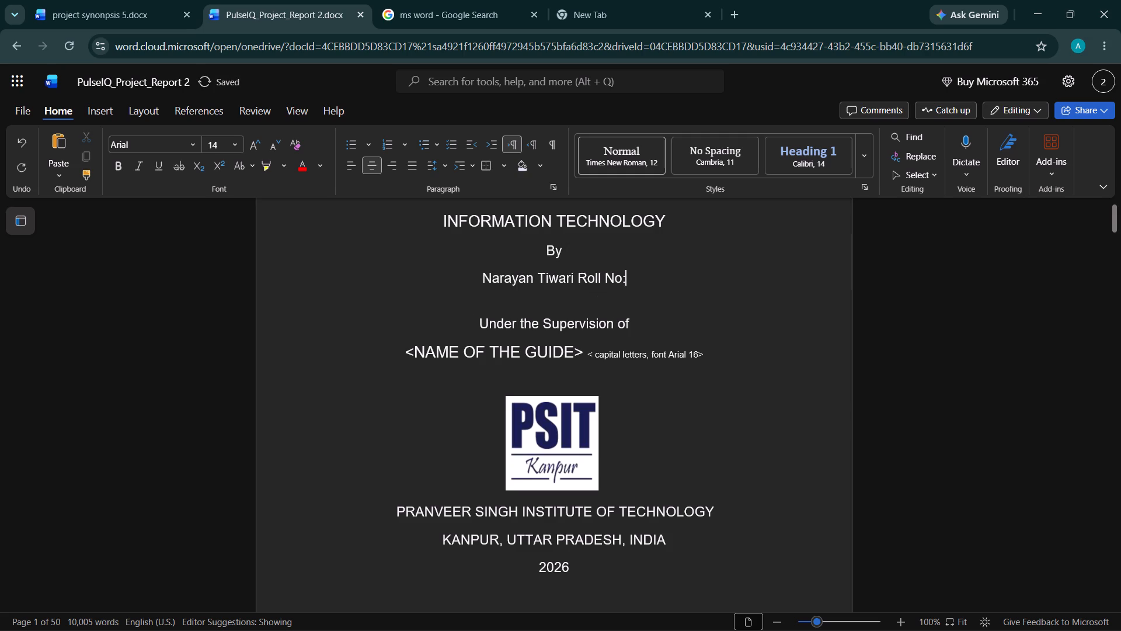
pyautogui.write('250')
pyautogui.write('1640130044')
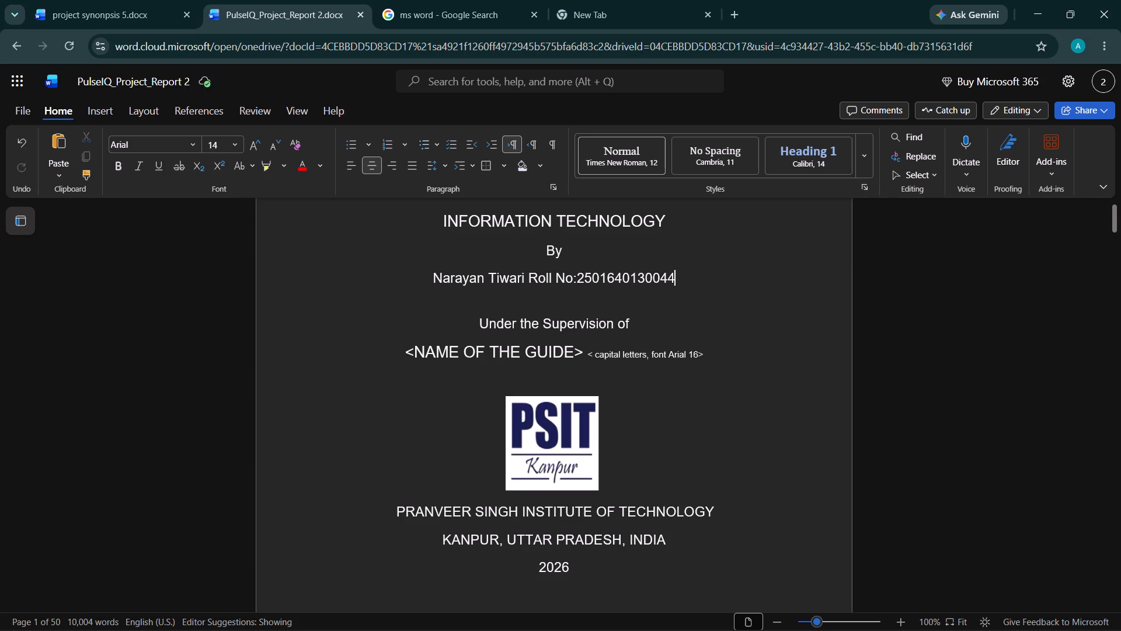
# Move the Roll No text onto its own line below the scholar's name.
pyautogui.click(527, 278)
pyautogui.press('Return')
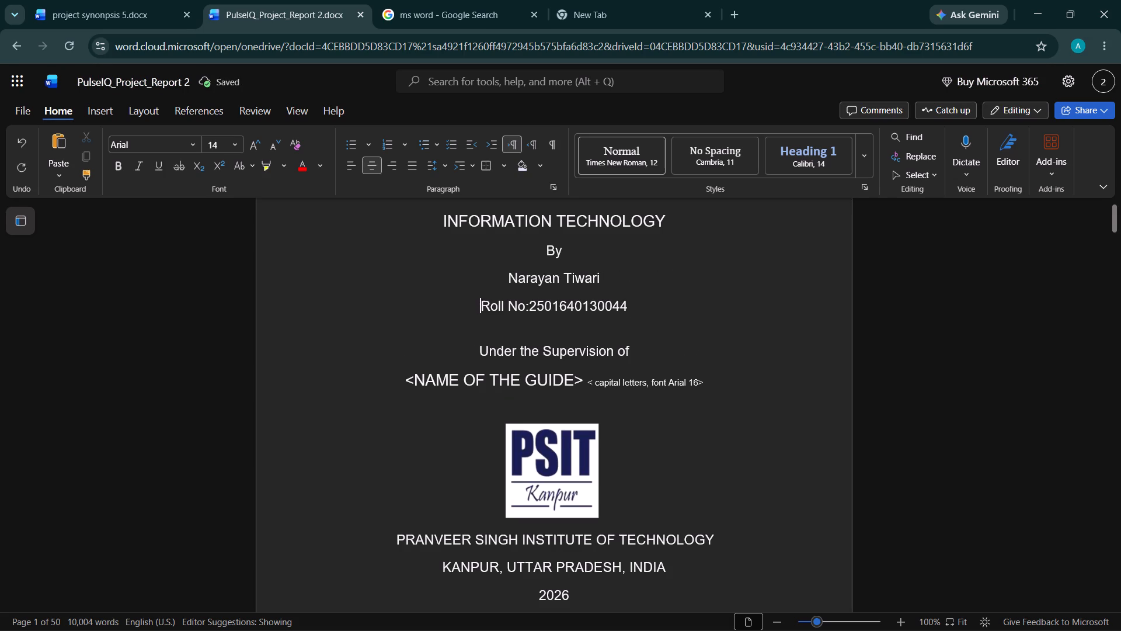
# Switch to WhatsApp.
pyautogui.scroll(-1, 560, 274)
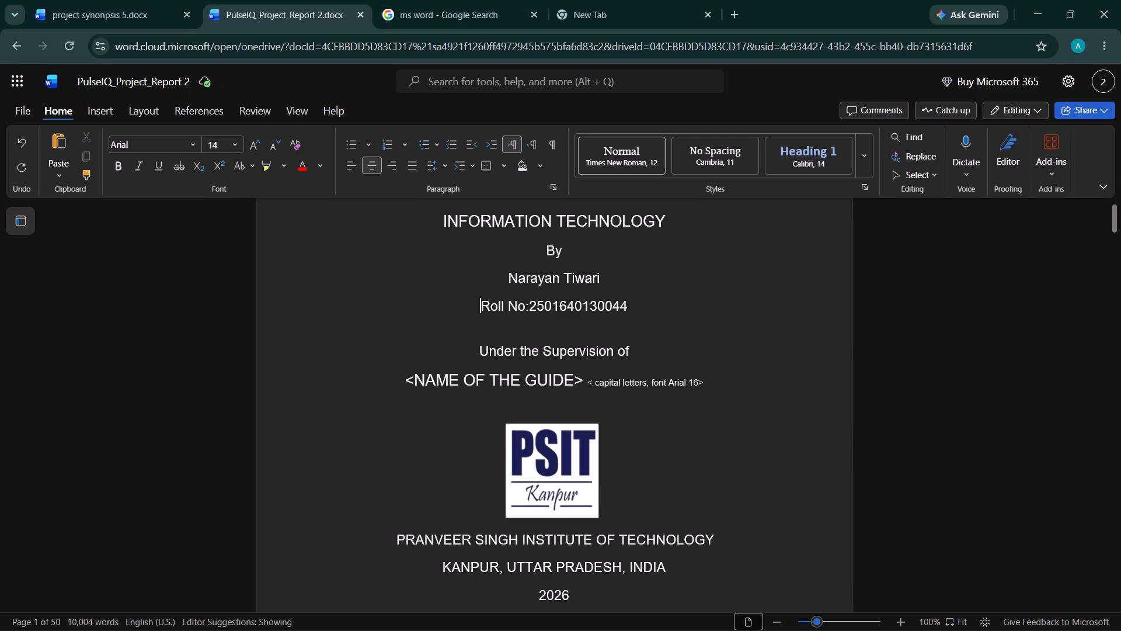
pyautogui.doubleClick(628, 613)
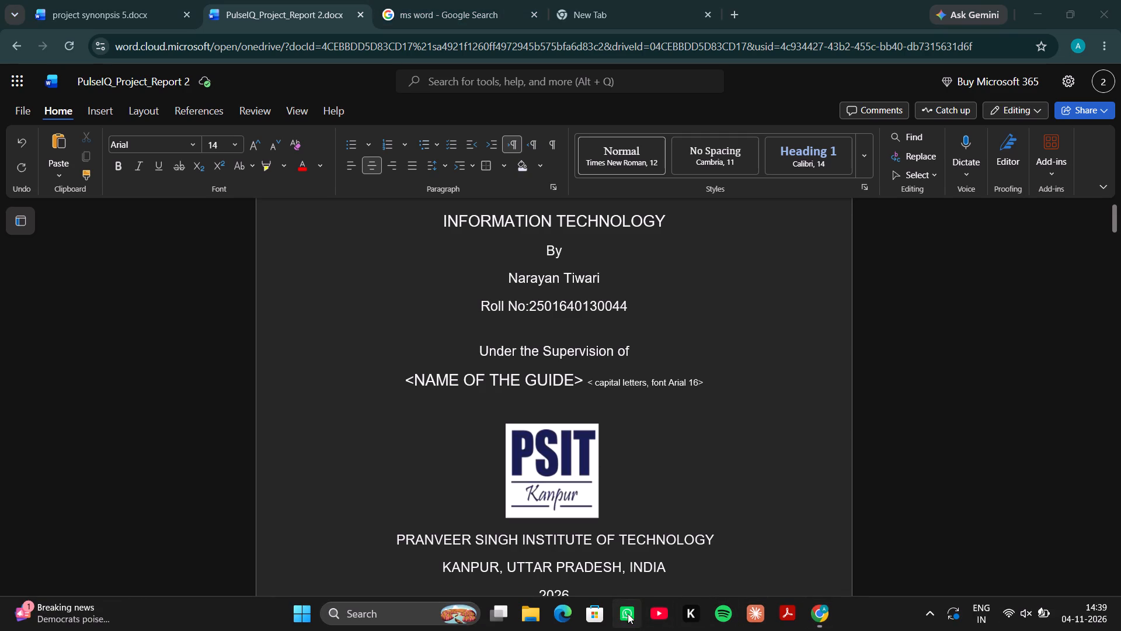
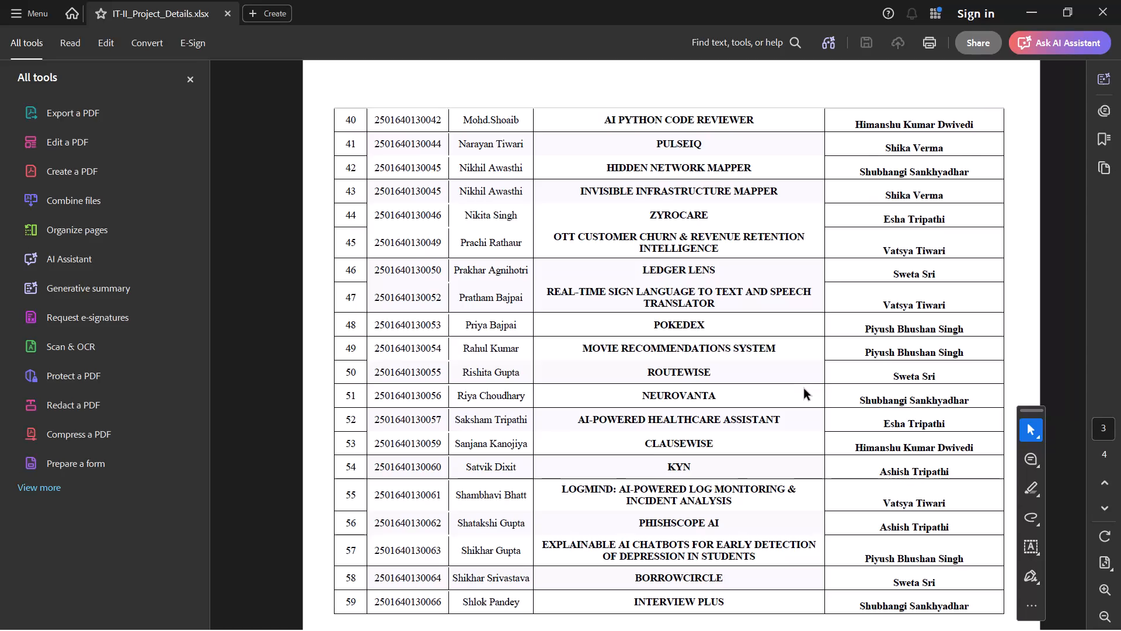
# Find the PULSEIQ entry on page 3 of the IT-II_Project_Details list and copy its mentor's name.
pyautogui.scroll(-2, 804, 389)
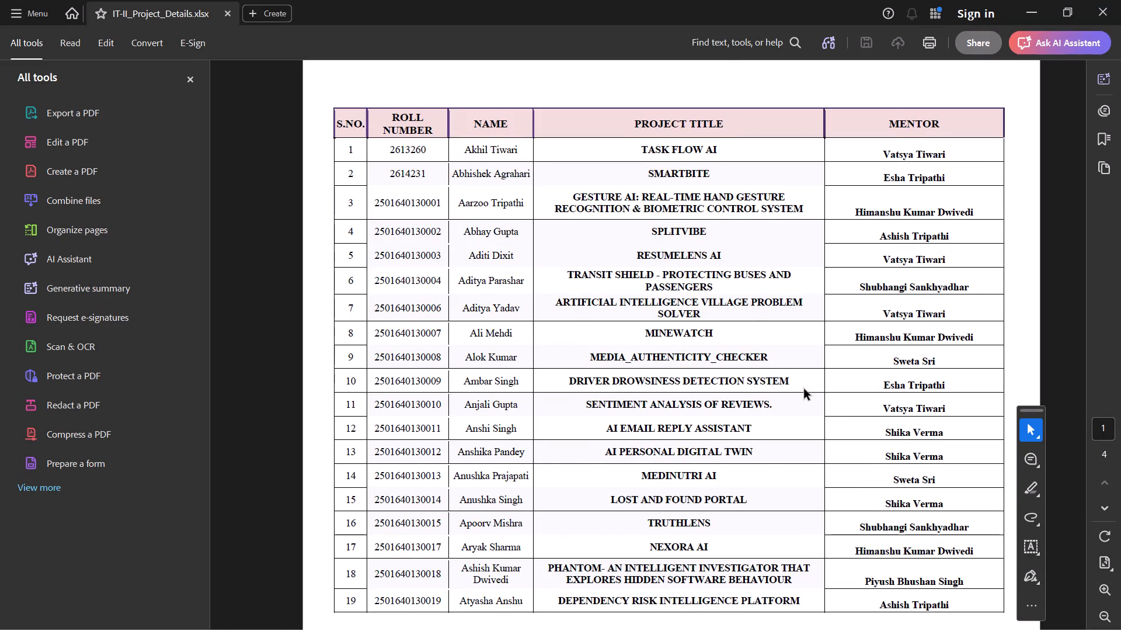
pyautogui.scroll(-2, 804, 389)
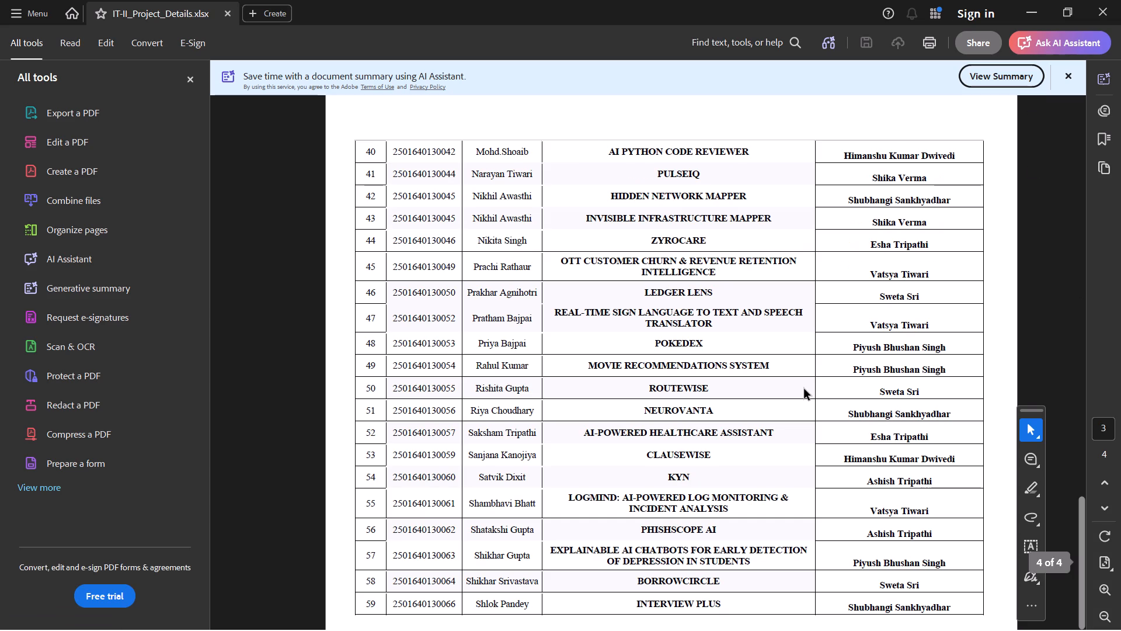
pyautogui.scroll(6, 804, 389)
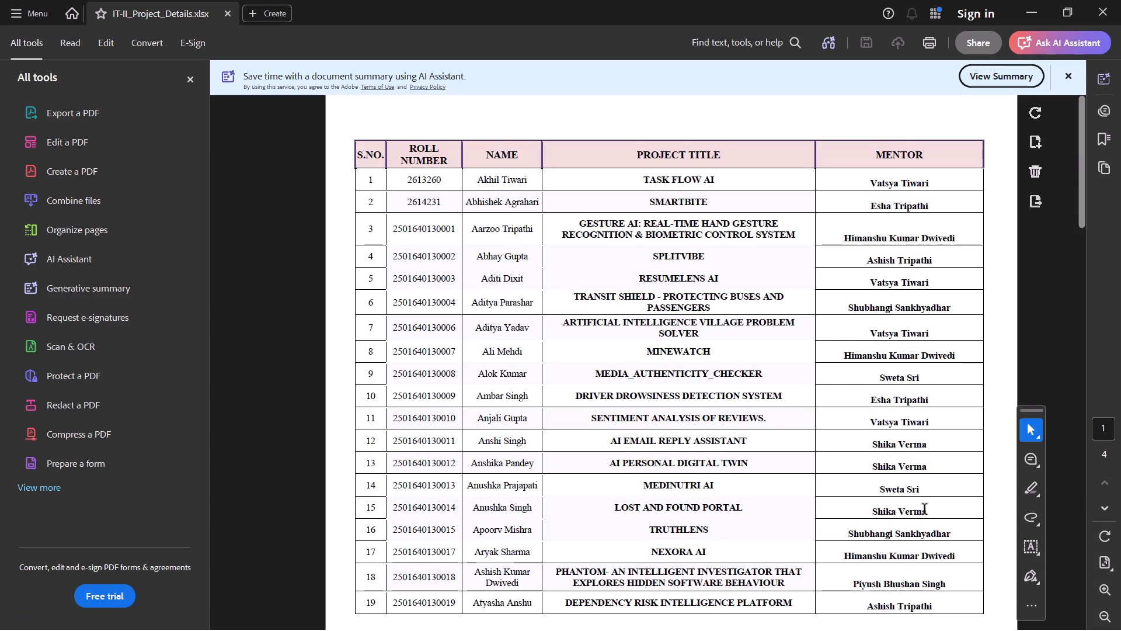
pyautogui.scroll(-1, 654, 523)
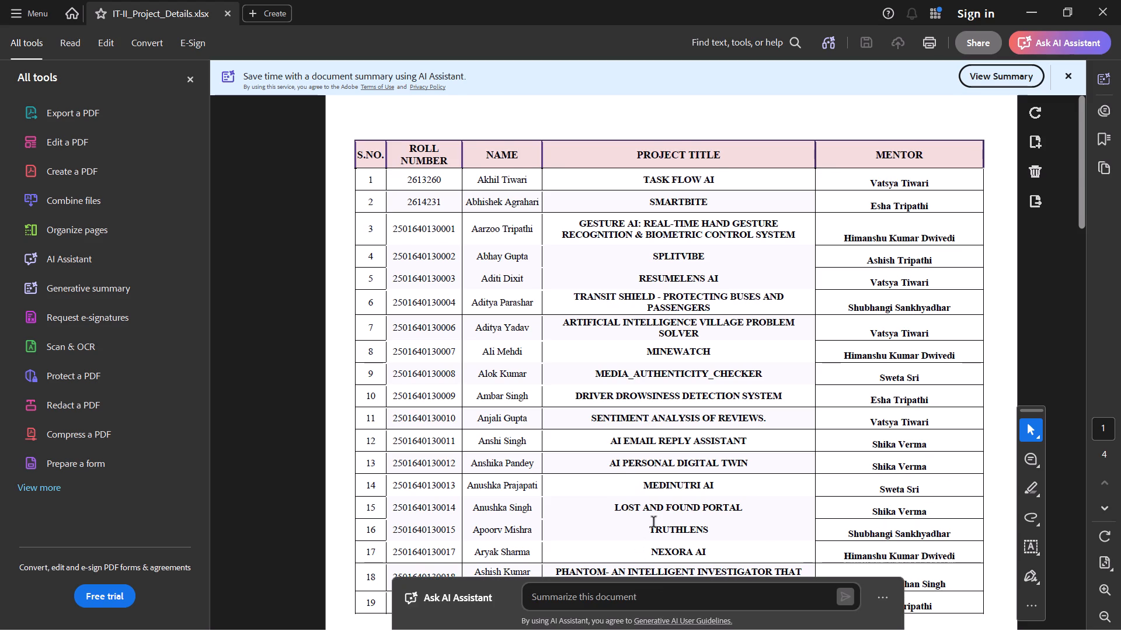
pyautogui.scroll(-1, 654, 523)
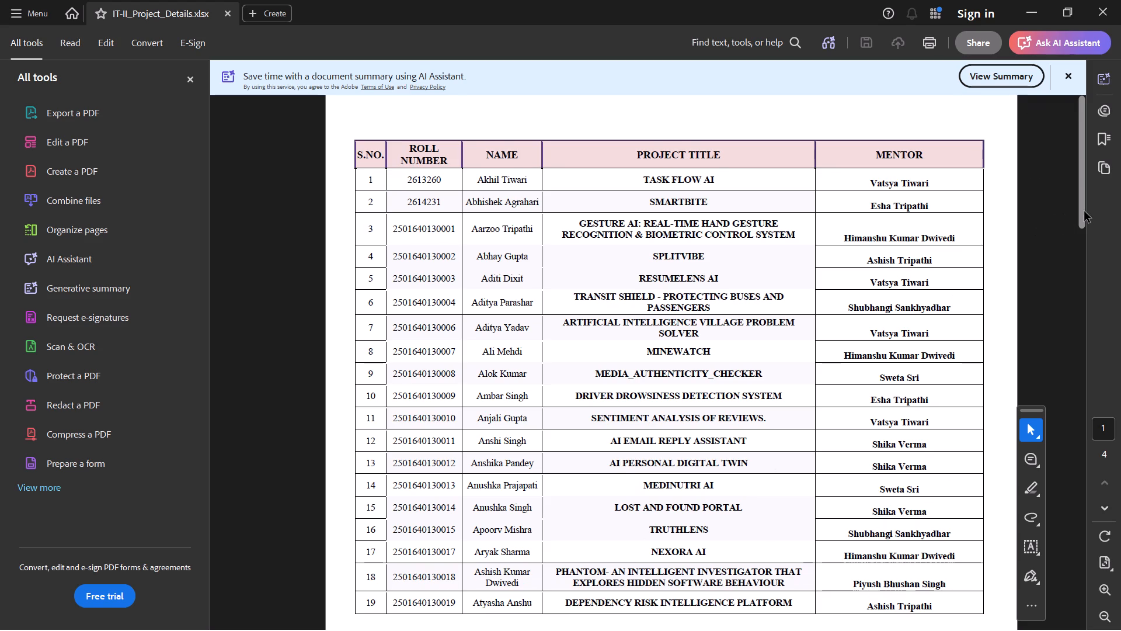
pyautogui.click(1084, 212)
pyautogui.click(1084, 233)
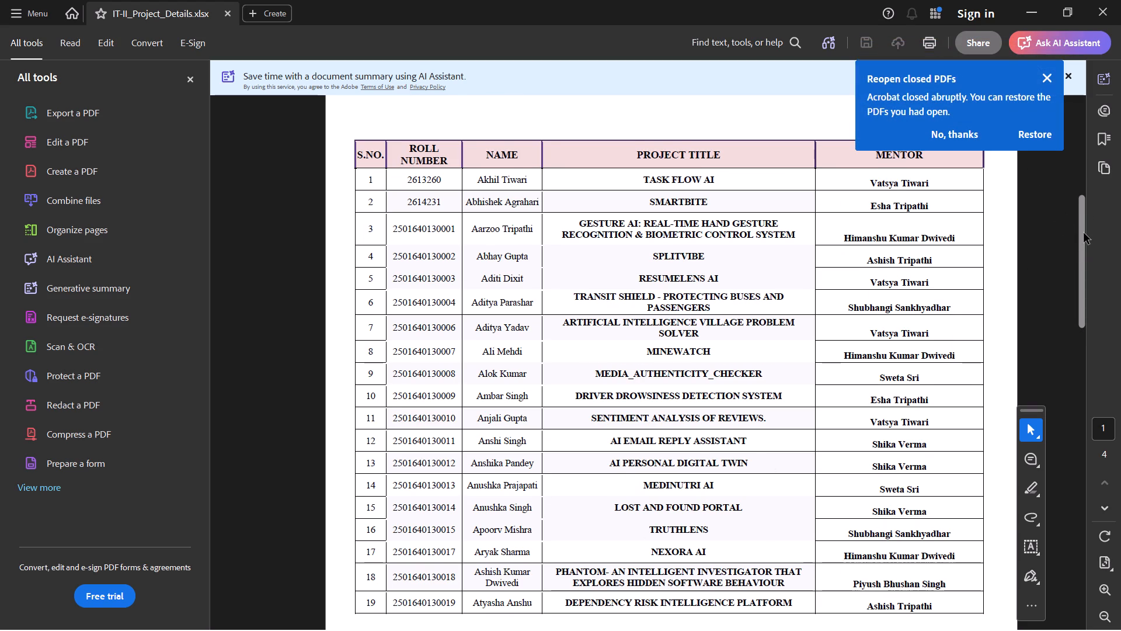
pyautogui.click(1082, 310)
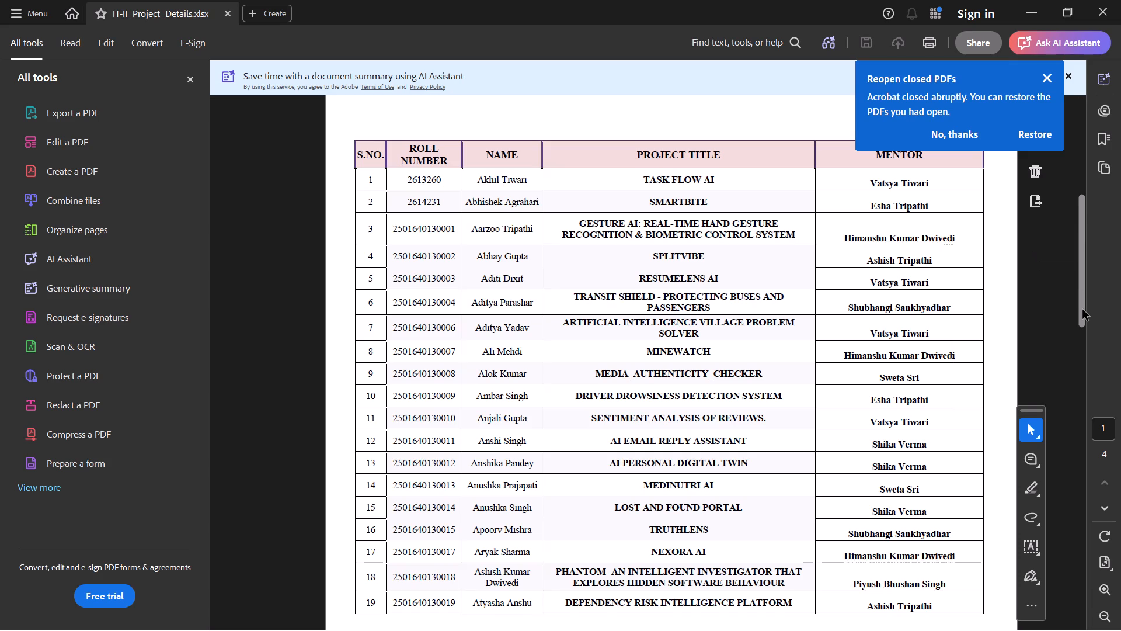
pyautogui.click(1081, 326)
pyautogui.click(1102, 501)
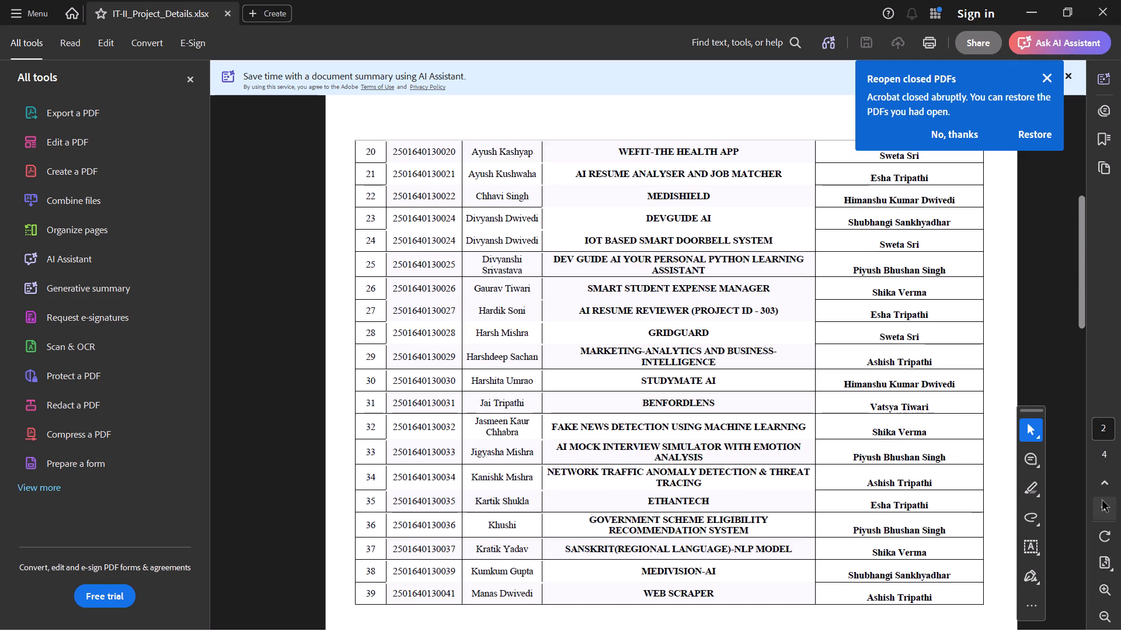
pyautogui.click(1102, 501)
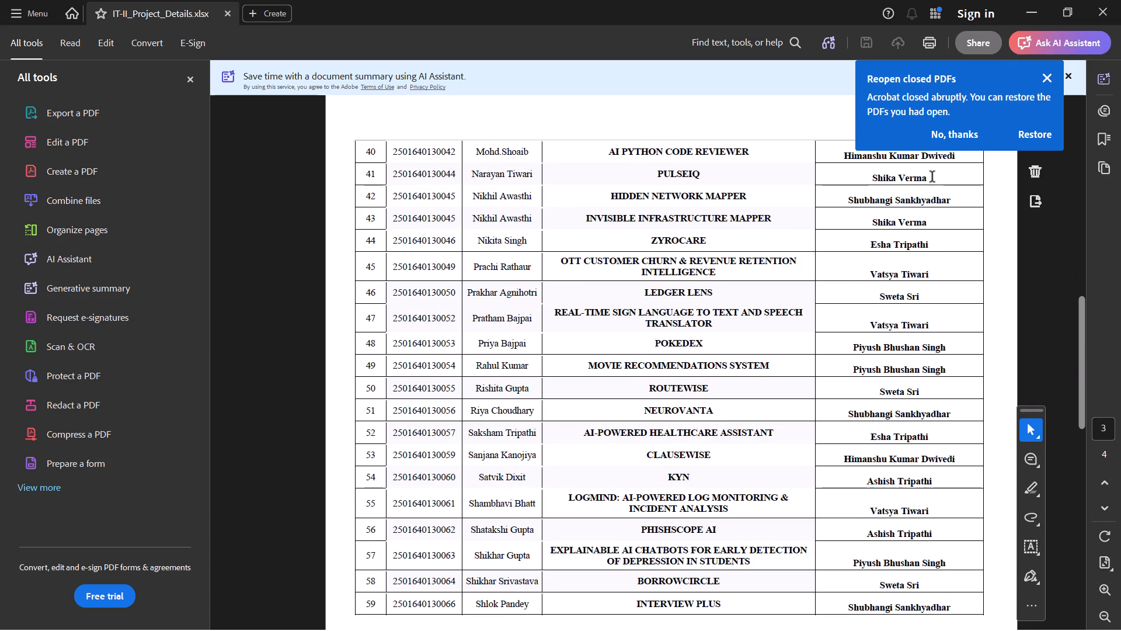
pyautogui.moveTo(932, 178); pyautogui.dragTo(869, 184)
pyautogui.hotkey('ctrl', 'c')
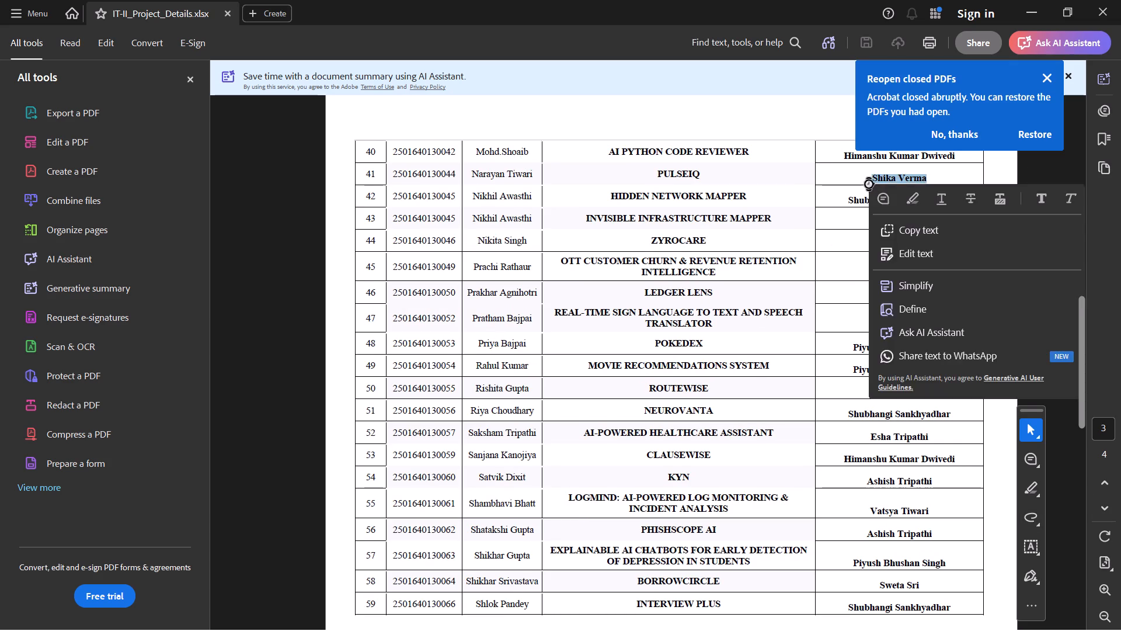
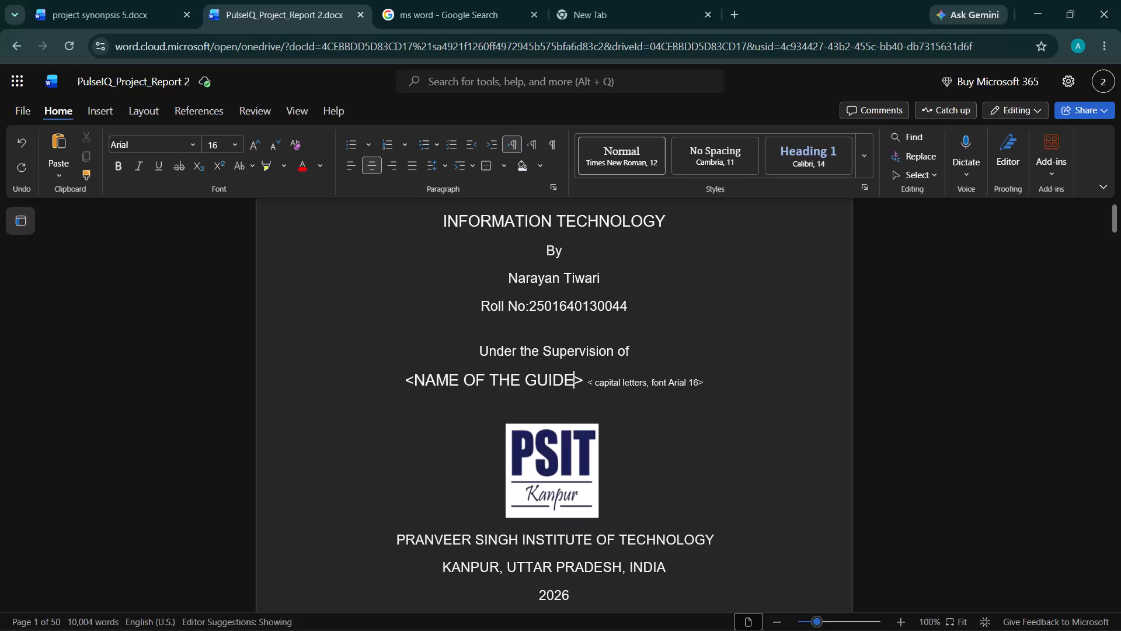
# Replace the NAME OF THE GUIDE placeholder under "Under the Supervision of" with the copied mentor's name.
pyautogui.press('BackSpace')
pyautogui.press('BackSpace')
pyautogui.press('BackSpace')
pyautogui.press('BackSpace')
pyautogui.press('BackSpace')
pyautogui.press('BackSpace')
pyautogui.press('BackSpace')
pyautogui.press('BackSpace')
pyautogui.press('BackSpace')
pyautogui.press('BackSpace')
pyautogui.press('BackSpace')
pyautogui.press('BackSpace')
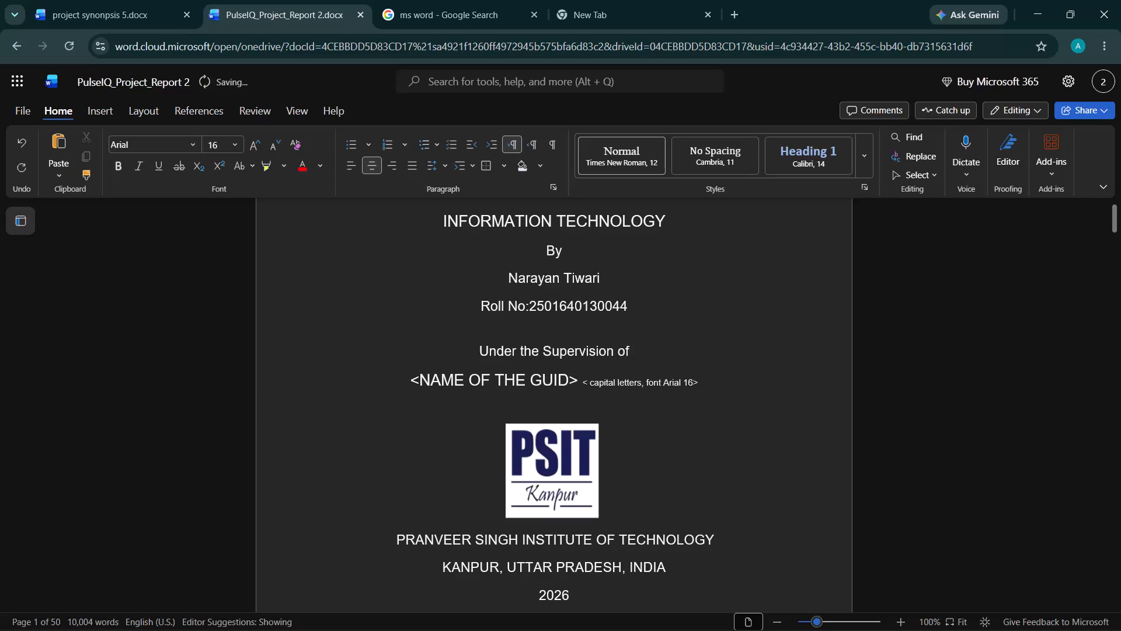
pyautogui.press('BackSpace')
pyautogui.press('BackSpace')
pyautogui.press('BackSpace')
pyautogui.press('BackSpace')
pyautogui.press('BackSpace')
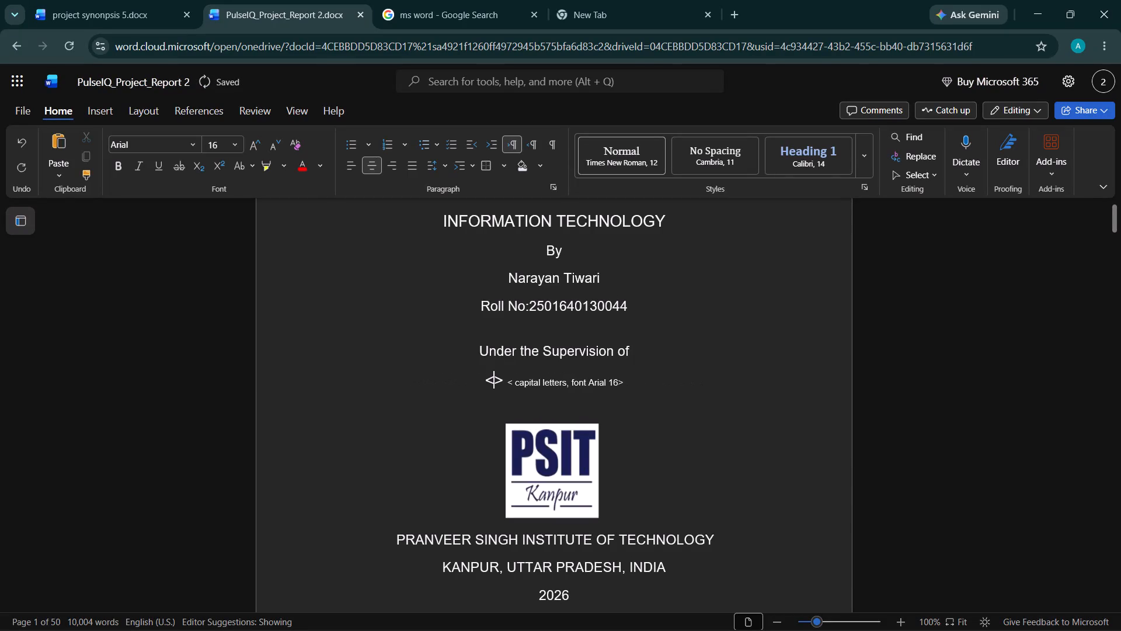
pyautogui.hotkey('ctrl', 'v')
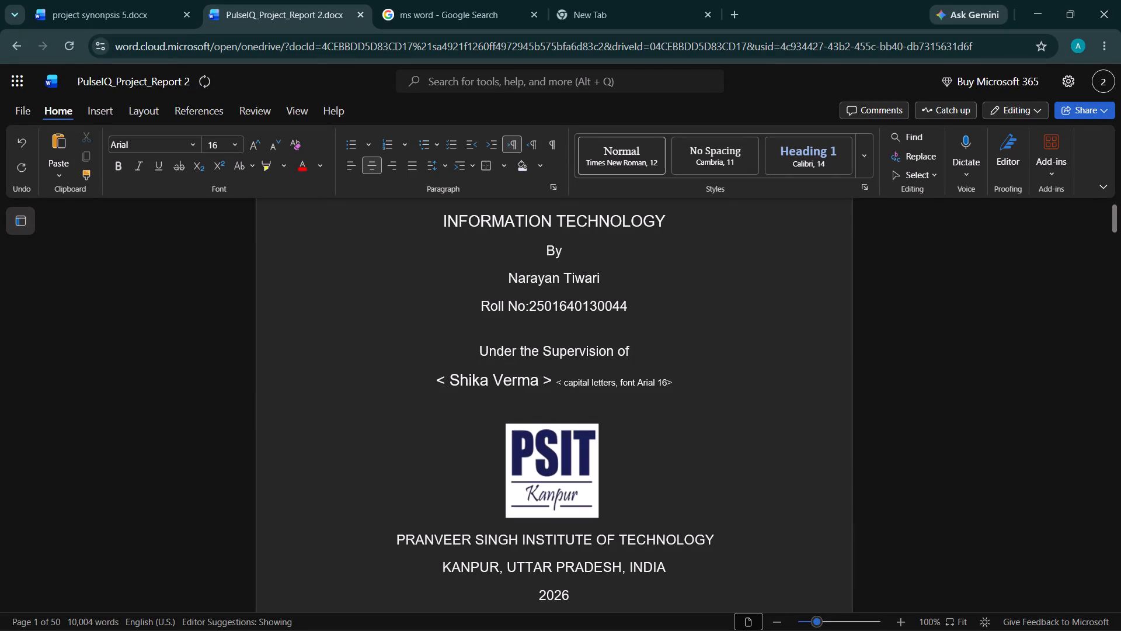
# Delete the "< capital letters, font Arial 16>" formatting hint after the mentor's name, keeping the space between first name and surname.
pyautogui.moveTo(684, 381); pyautogui.dragTo(565, 391)
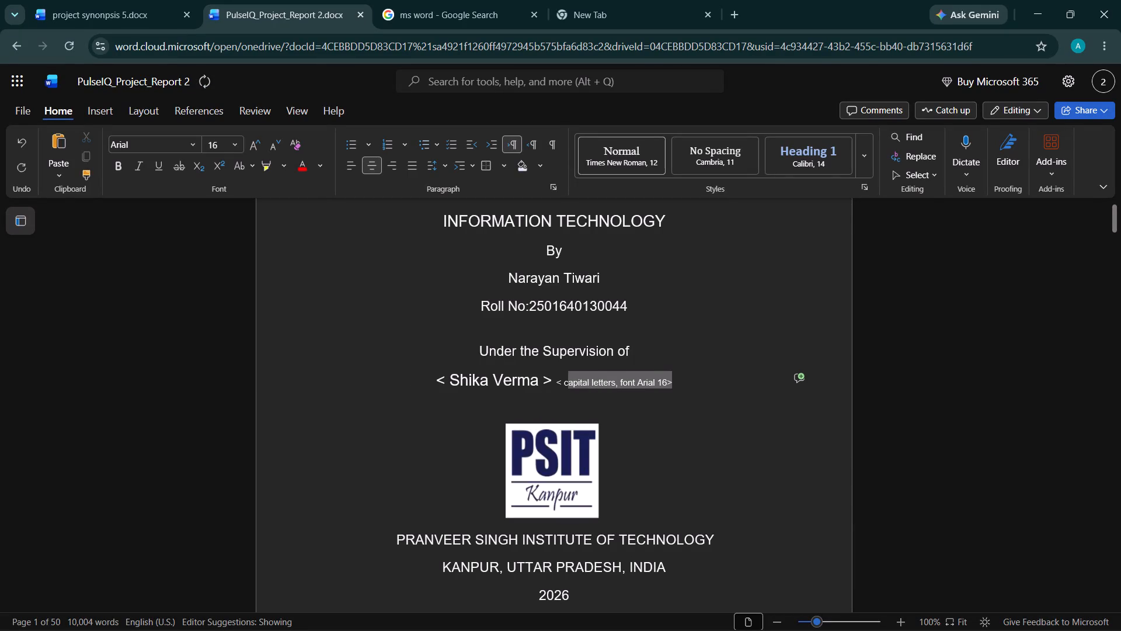
pyautogui.moveTo(565, 391); pyautogui.dragTo(556, 391)
pyautogui.press('BackSpace')
pyautogui.click(556, 391)
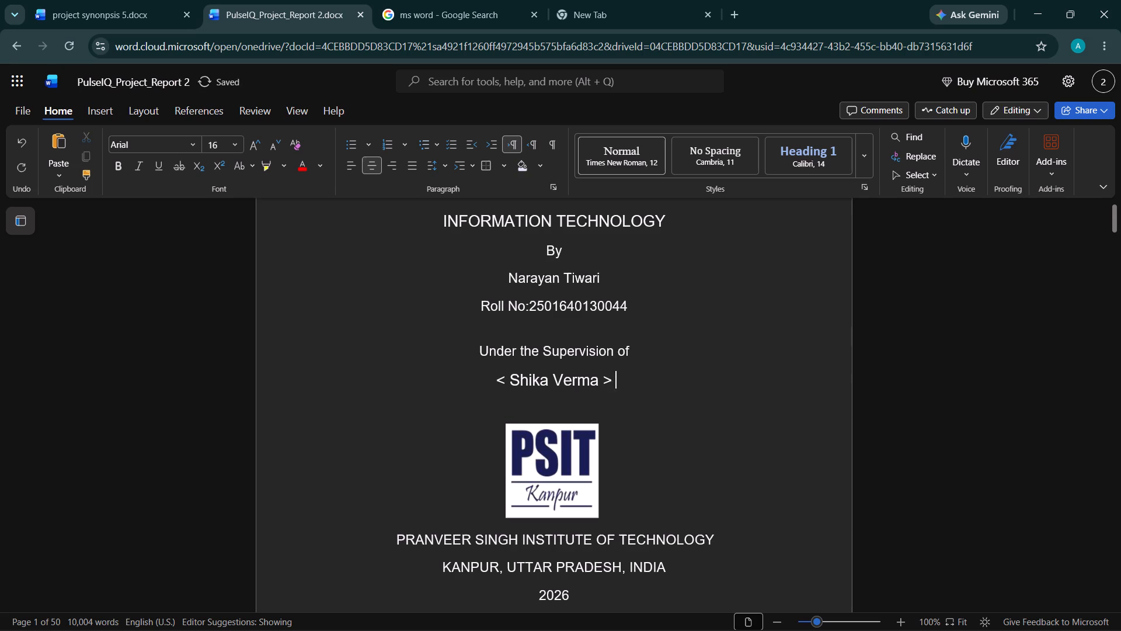
pyautogui.press('BackSpace')
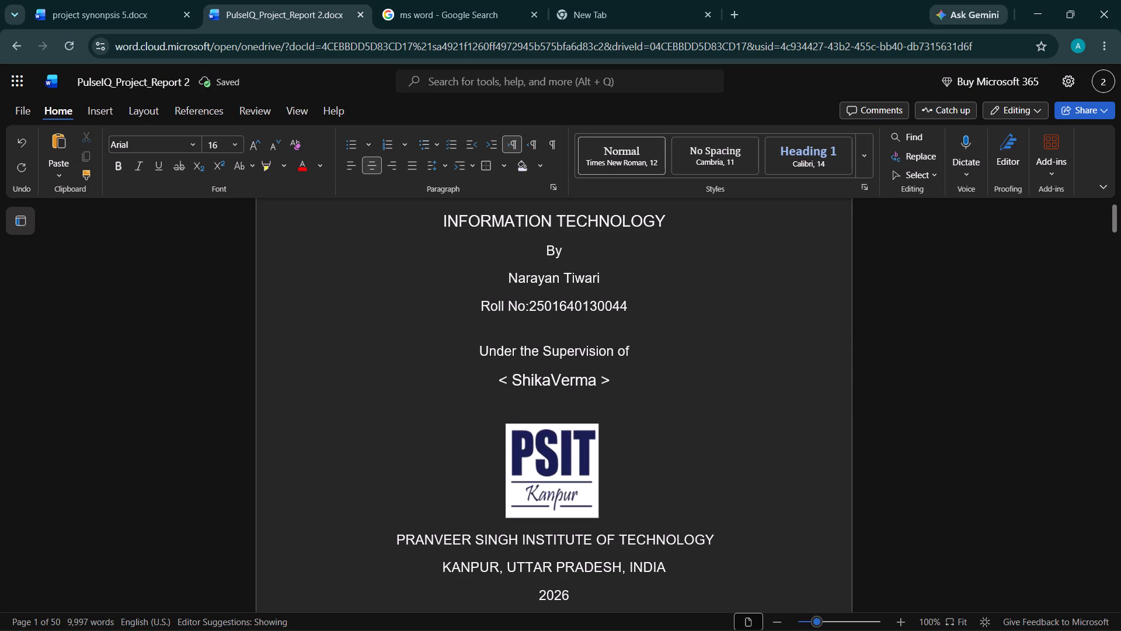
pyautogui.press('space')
# Remove the angle brackets around the mentor's name on the cover page.
pyautogui.click(622, 383)
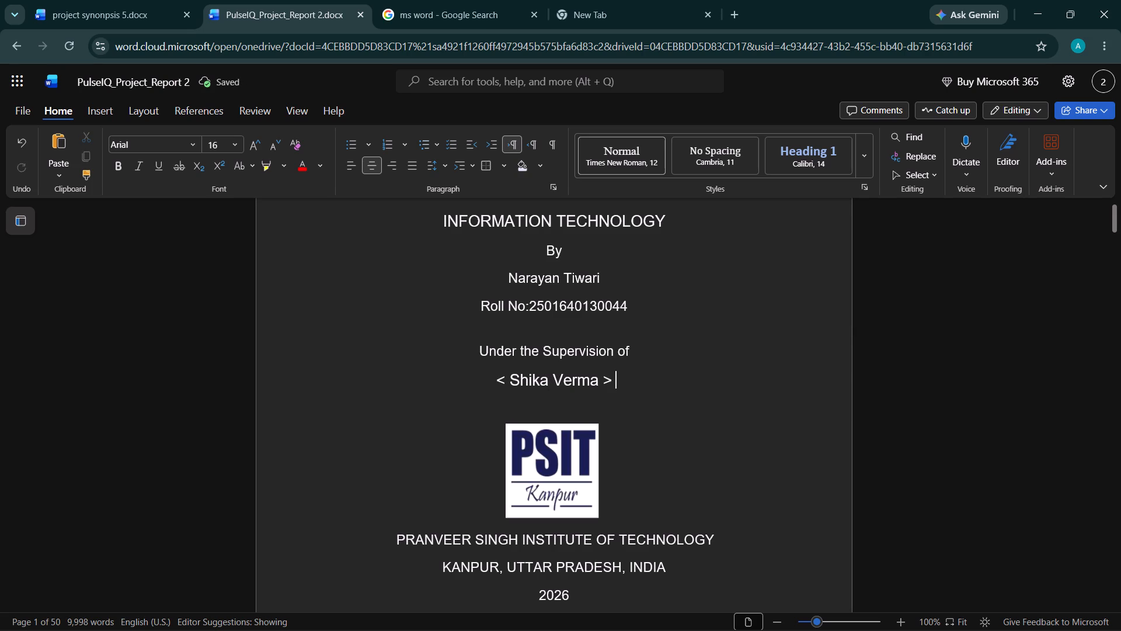
pyautogui.press('BackSpace')
pyautogui.press('BackSpace')
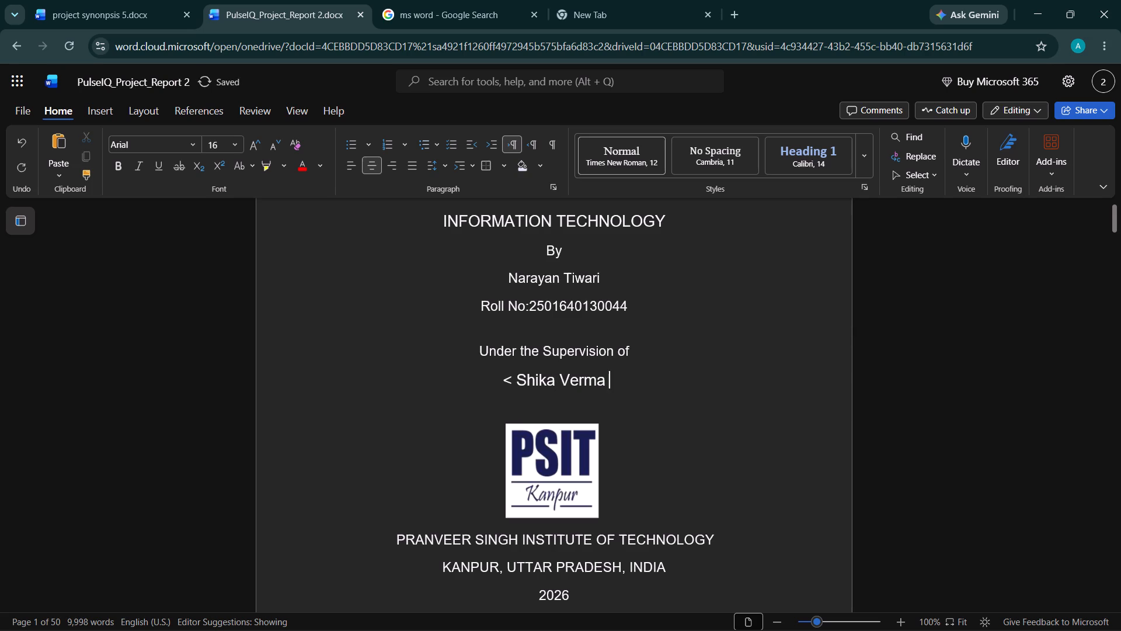
pyautogui.press('Left')
pyautogui.press('Left')
pyautogui.press('Left')
pyautogui.press('Left')
pyautogui.press('Left')
pyautogui.press('Left')
pyautogui.press('Left')
pyautogui.press('Left')
pyautogui.press('Left')
pyautogui.press('Left')
pyautogui.press('Left')
pyautogui.press('Left')
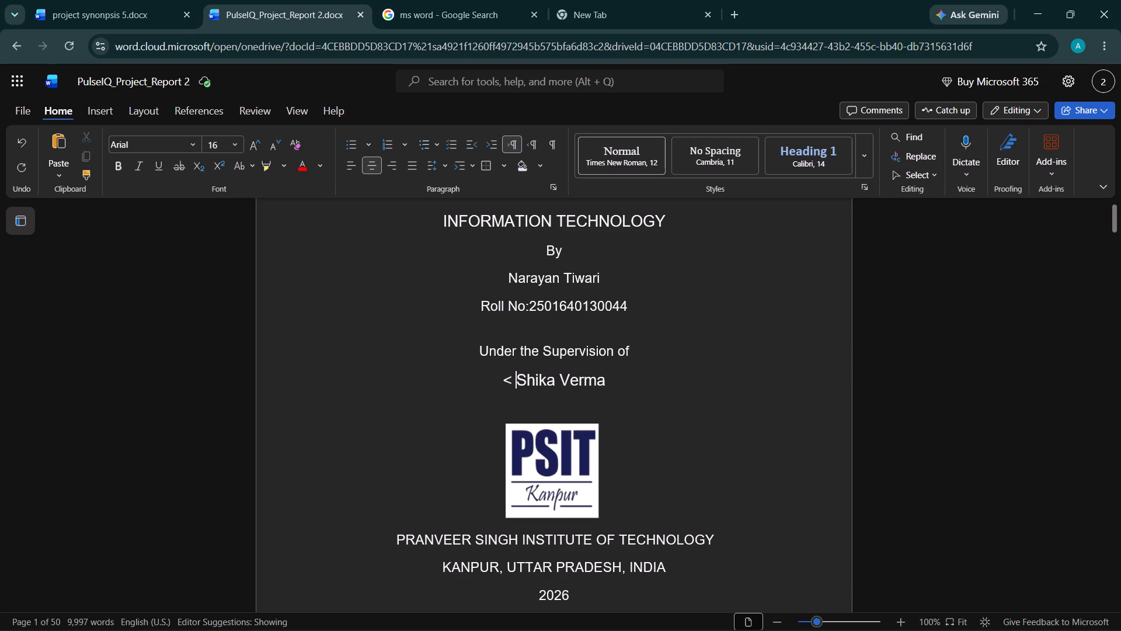
pyautogui.press('BackSpace')
pyautogui.press('BackSpace')
# Copy the full PULSEIQ project title from the New Tab search box and replace the cover's TITLE placeholder and its formatting hint with it.
pyautogui.scroll(1, 631, 379)
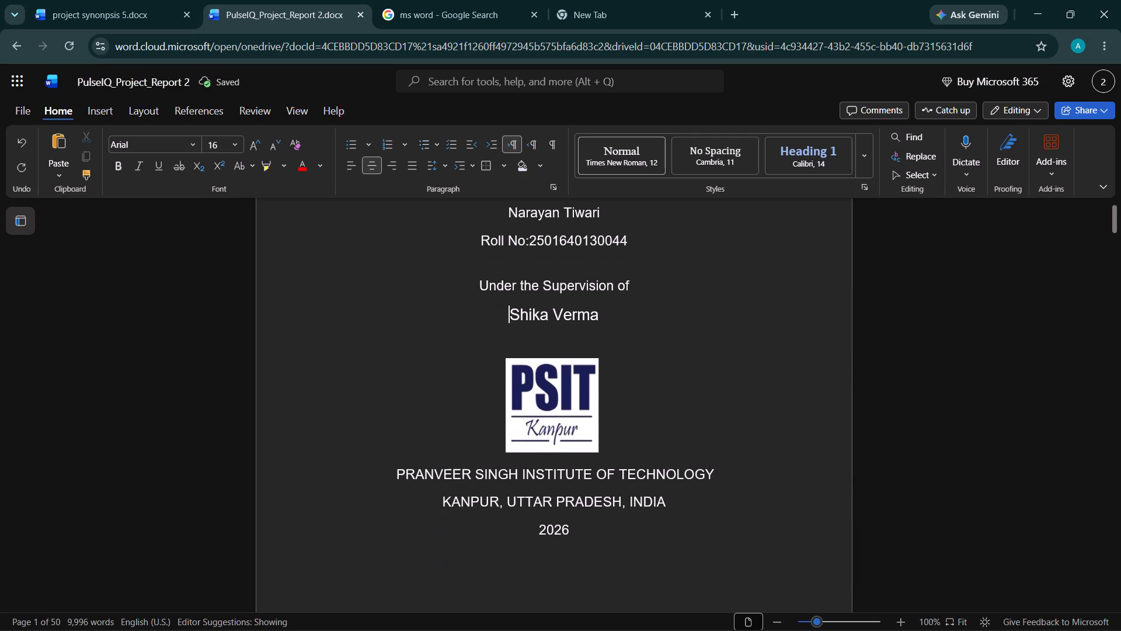
pyautogui.scroll(2, 631, 379)
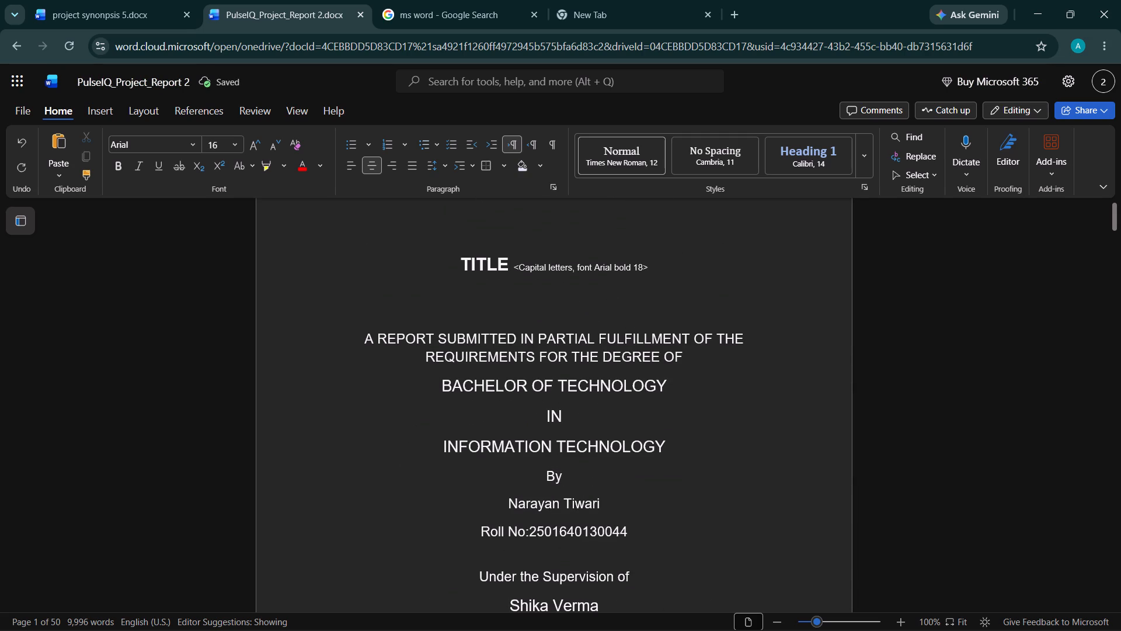
pyautogui.click(605, 0)
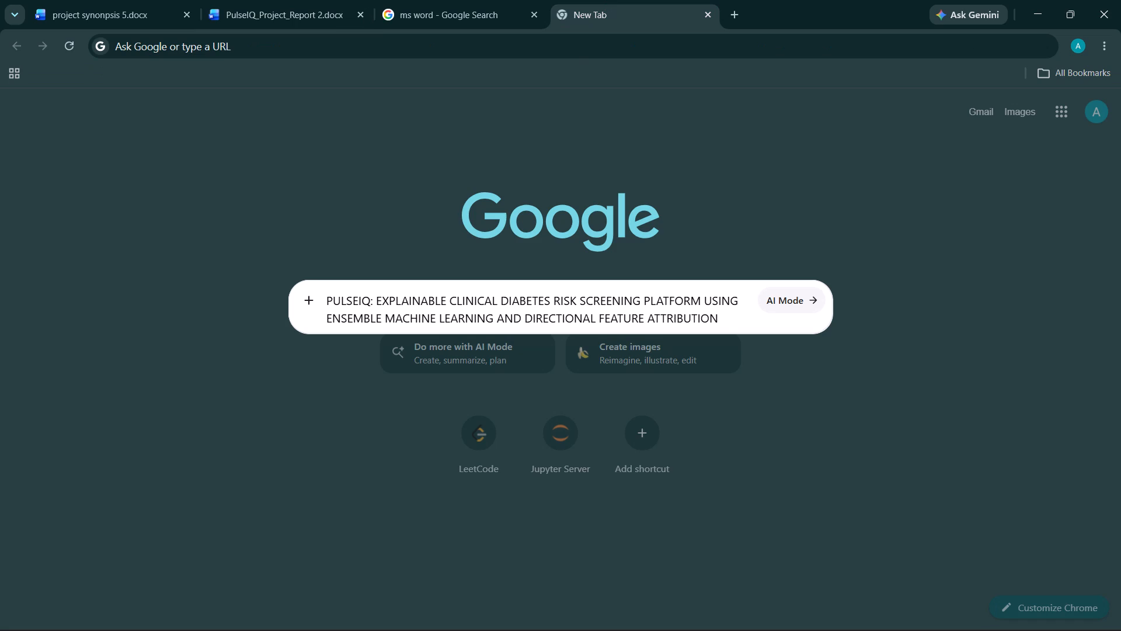
pyautogui.moveTo(327, 299); pyautogui.dragTo(720, 323)
pyautogui.hotkey('ctrl', 'c')
pyautogui.click(459, 1)
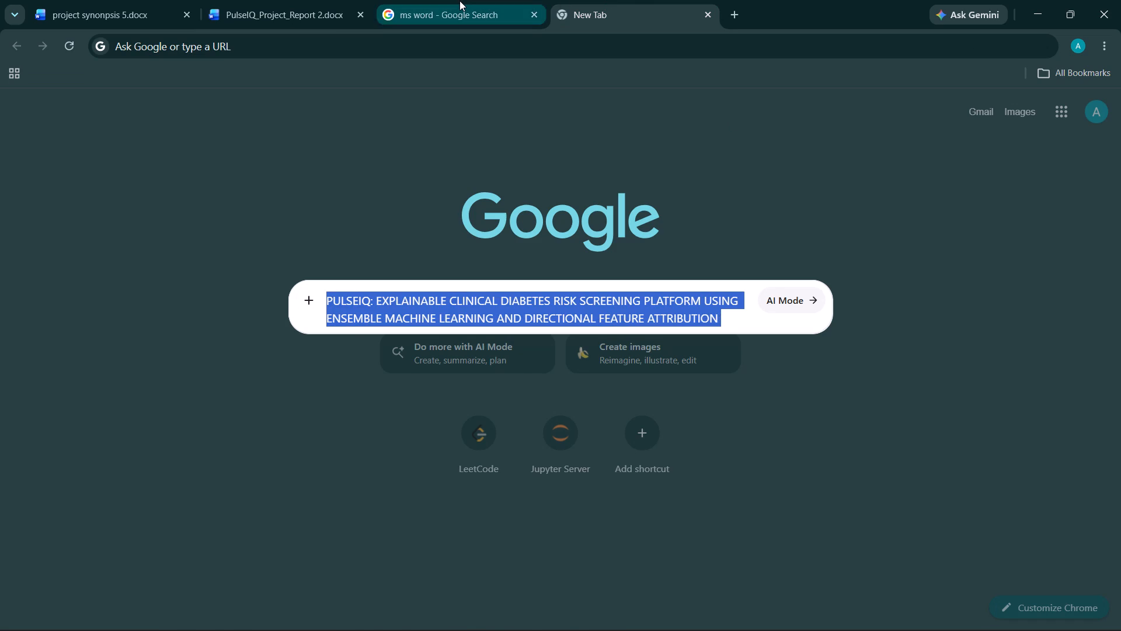
pyautogui.click(267, 0)
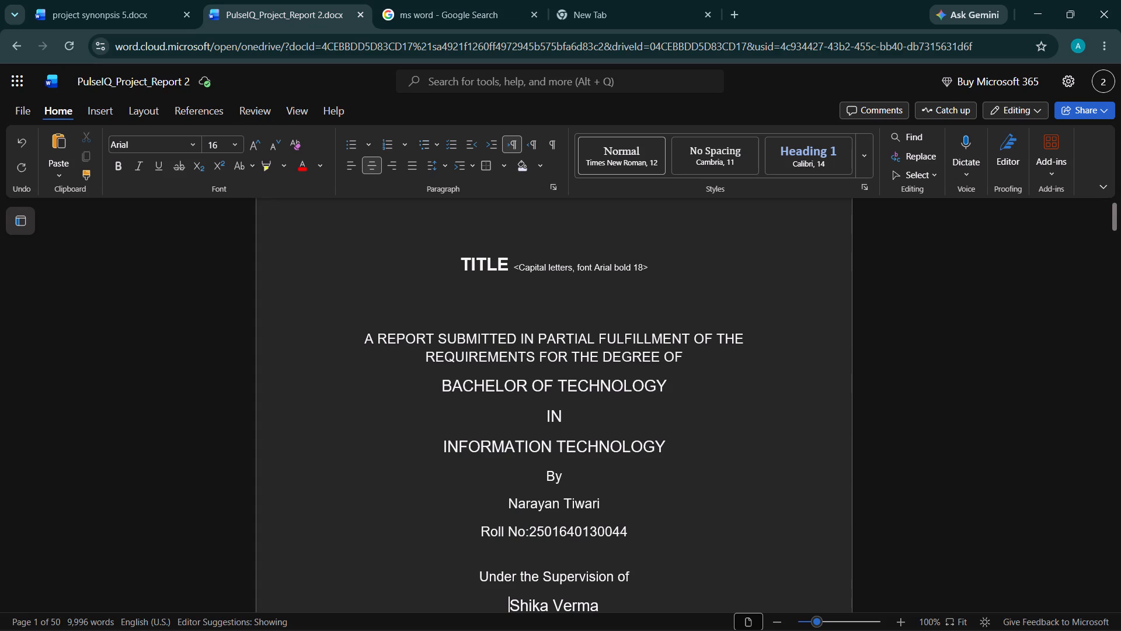
pyautogui.moveTo(660, 277); pyautogui.dragTo(439, 274)
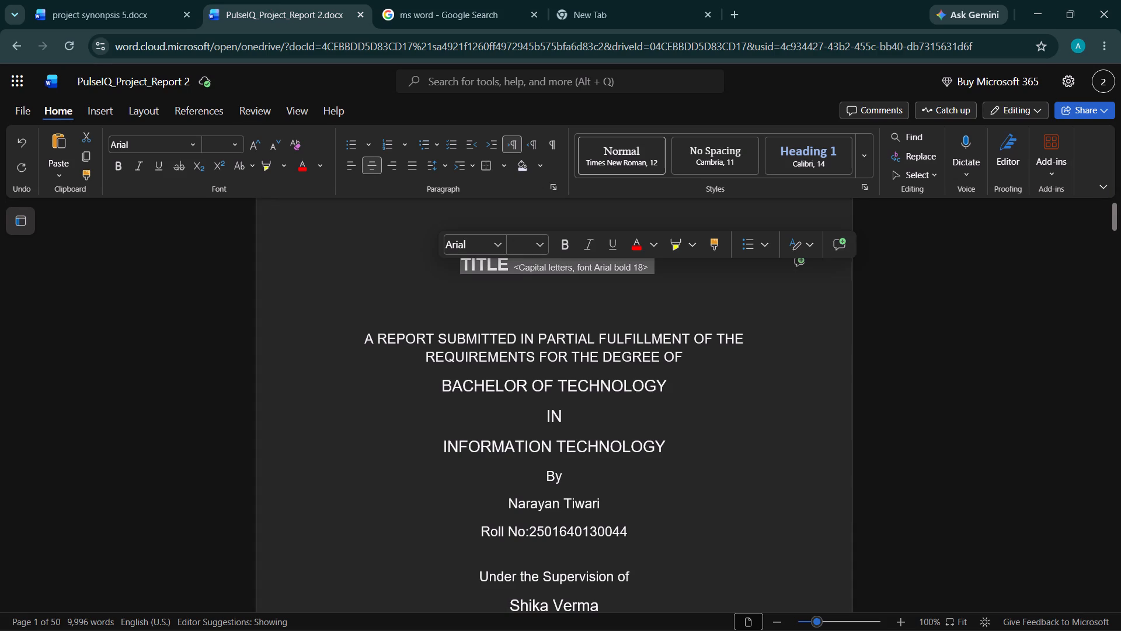
pyautogui.hotkey('ctrl', 'v')
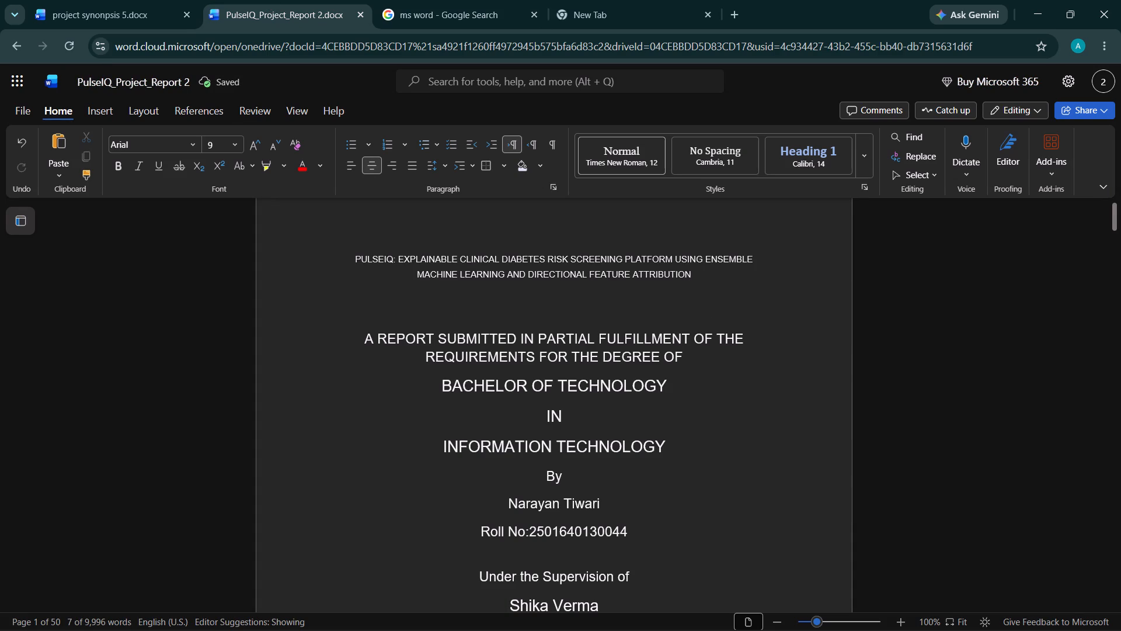
# Set the cover page's project title to font size 18.
pyautogui.moveTo(334, 259); pyautogui.dragTo(704, 271)
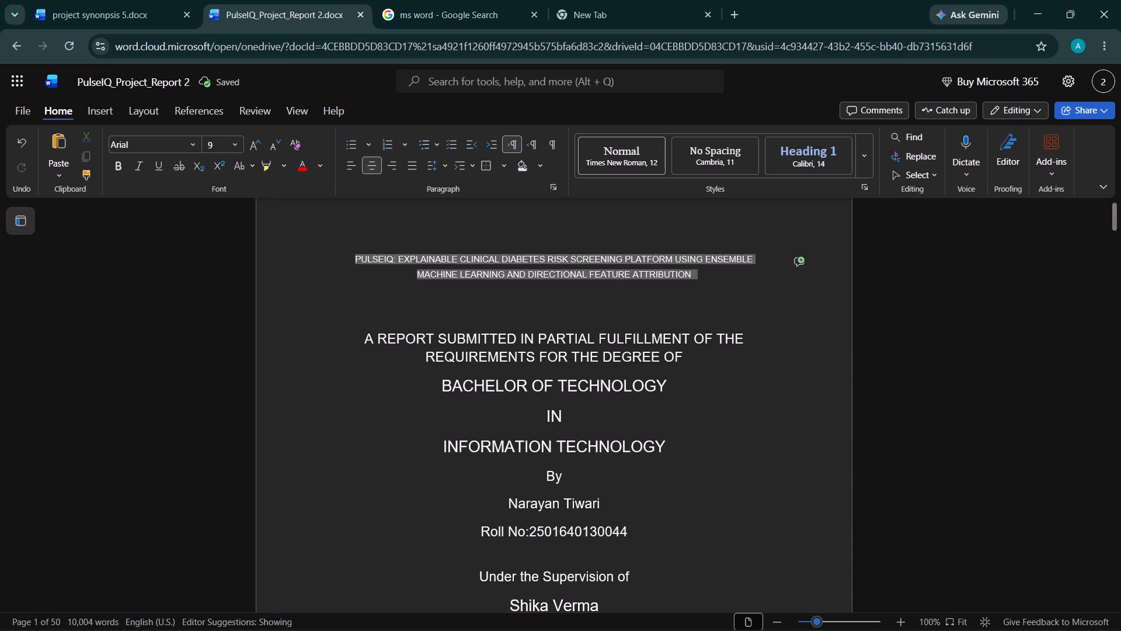
pyautogui.moveTo(704, 271); pyautogui.dragTo(708, 272)
pyautogui.click(391, 245)
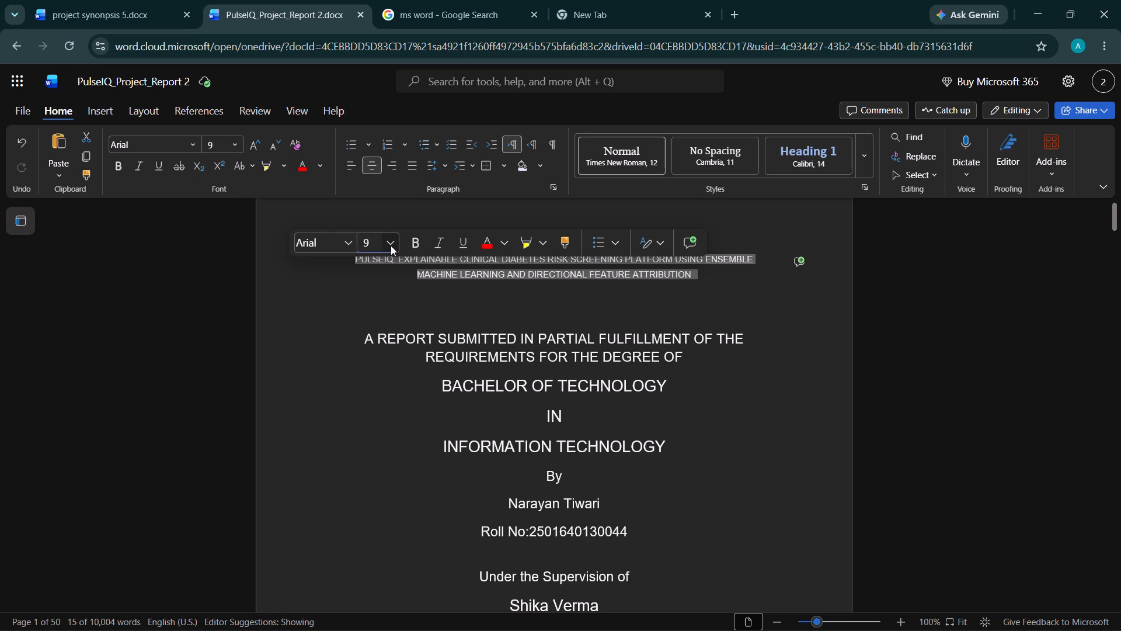
pyautogui.click(384, 426)
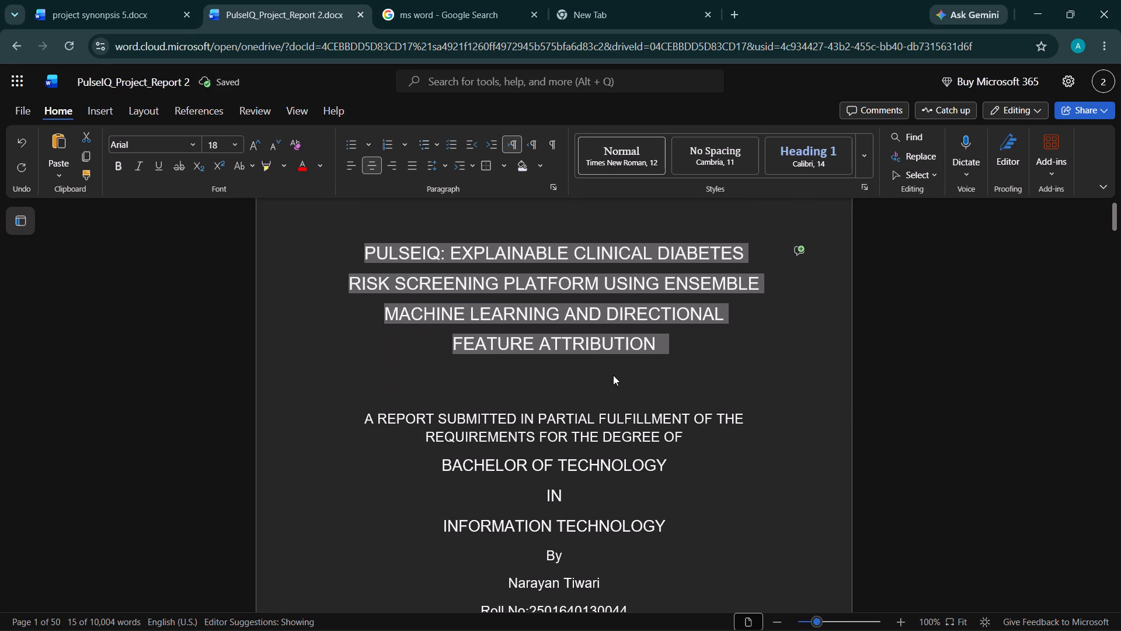
# Shorten the cover title by deleting "USING ENSEMBLE MACHINE LEARNING AND DIRECTIONAL FEATURE ATTRIBUTION".
pyautogui.moveTo(689, 344); pyautogui.dragTo(523, 344)
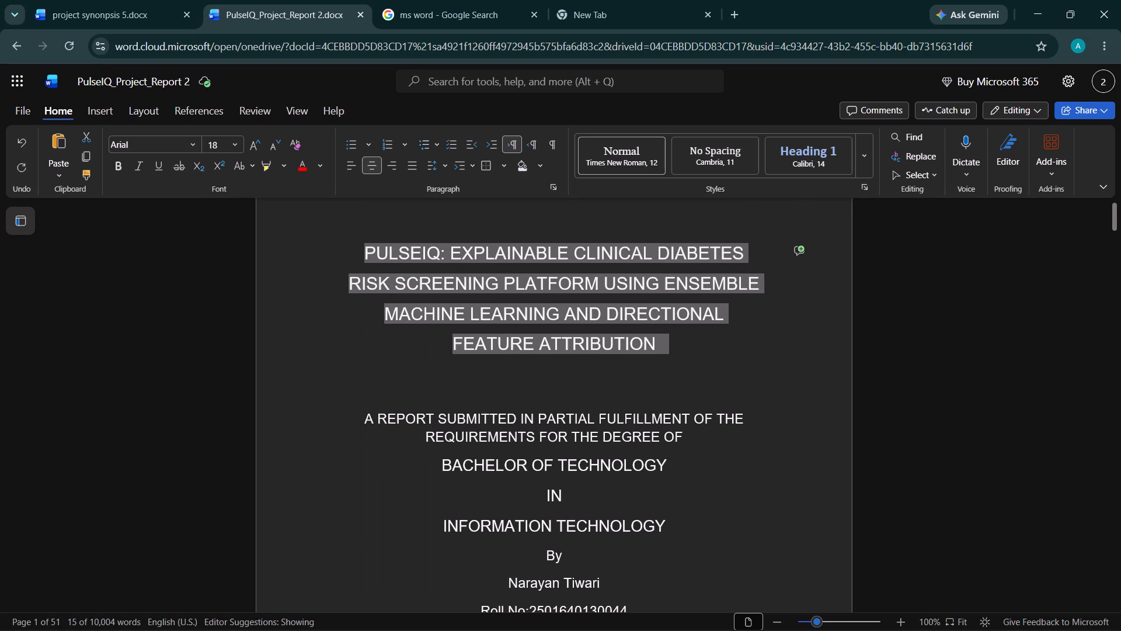
pyautogui.click(523, 344)
pyautogui.moveTo(665, 349); pyautogui.dragTo(523, 338)
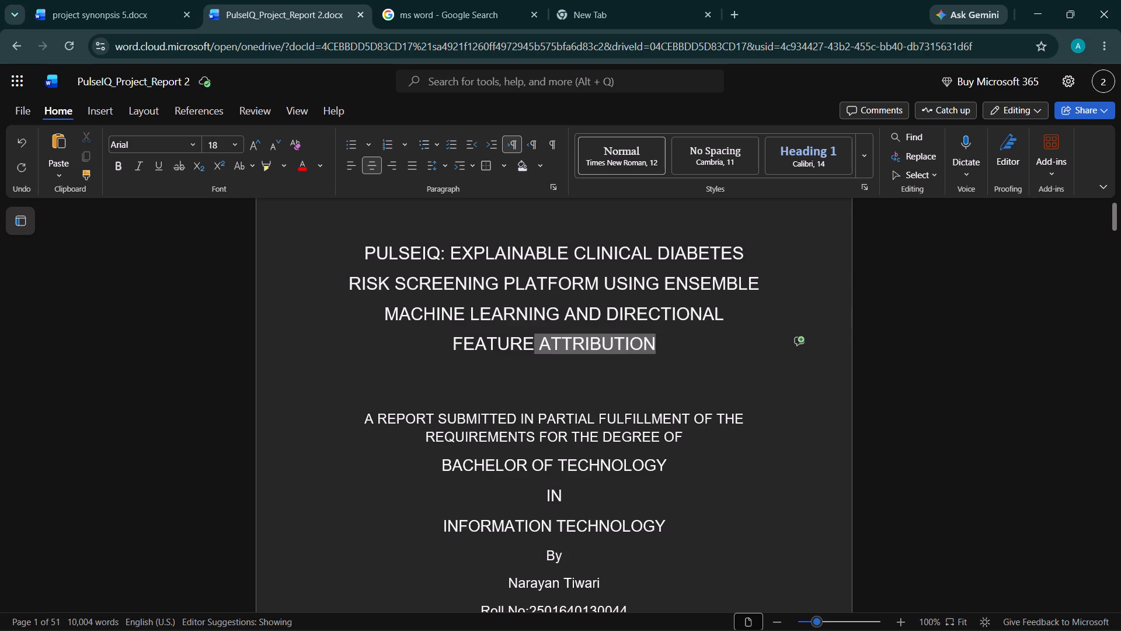
pyautogui.moveTo(523, 338); pyautogui.dragTo(585, 301)
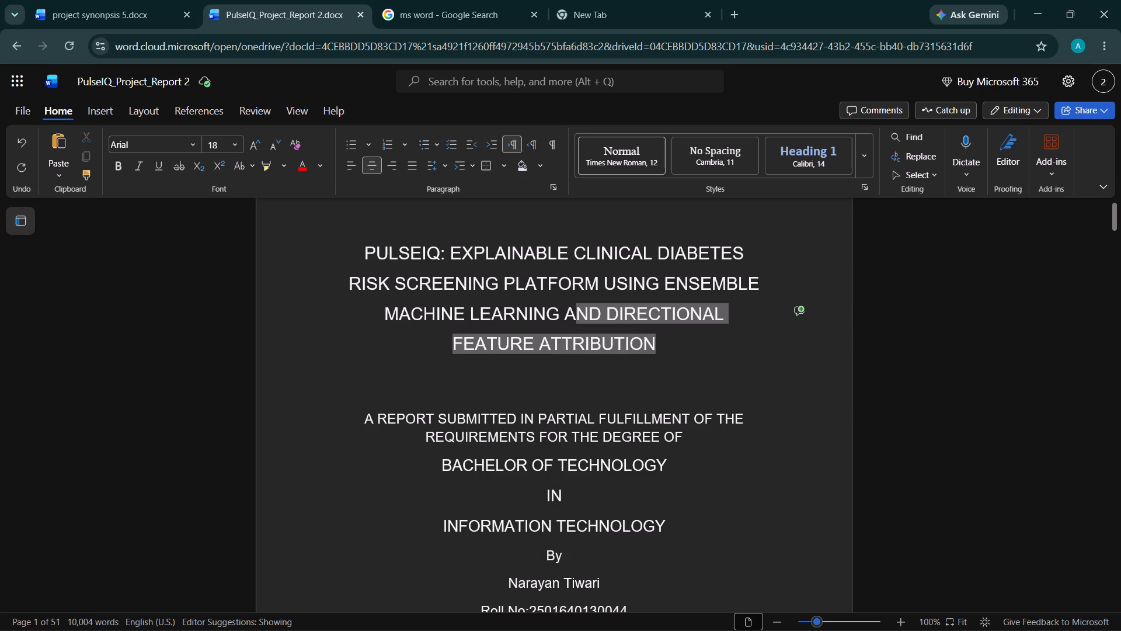
pyautogui.moveTo(585, 301); pyautogui.dragTo(600, 286)
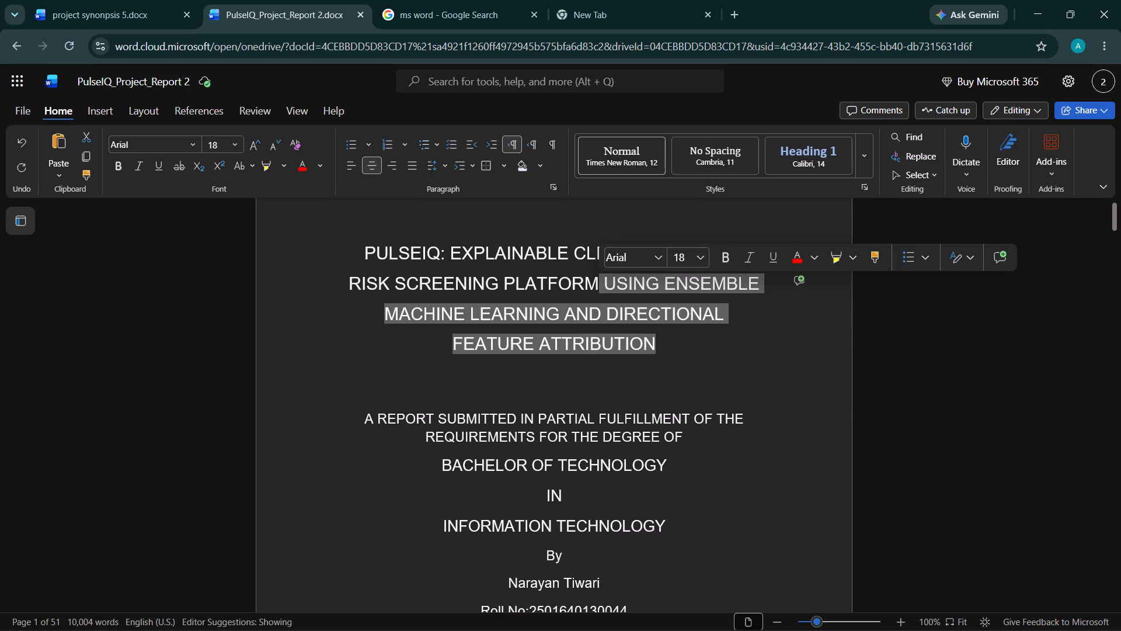
pyautogui.press('BackSpace')
# Remove the blank page between the cover page and the DECLARATION page.
pyautogui.scroll(-1, 600, 286)
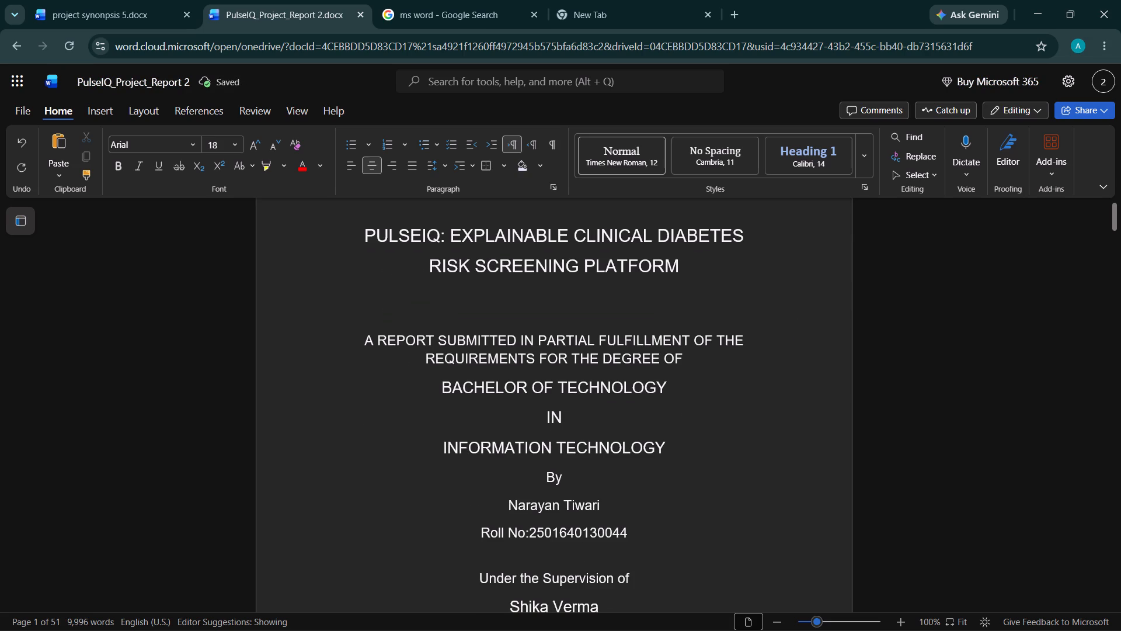
pyautogui.scroll(-12, 600, 286)
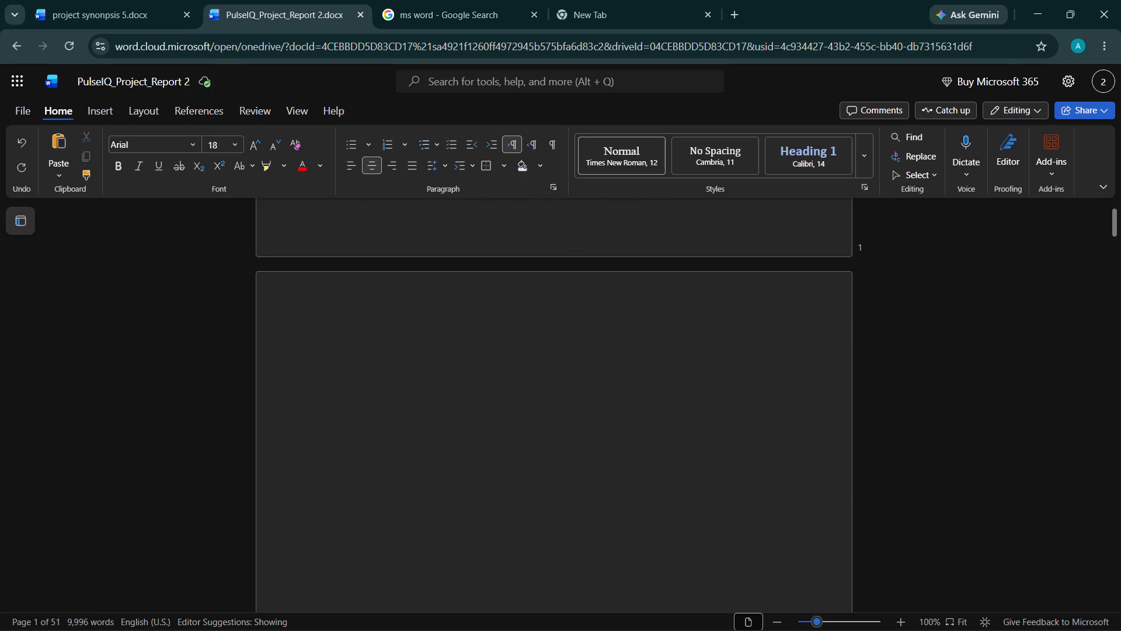
pyautogui.scroll(-9, 600, 286)
pyautogui.scroll(2, 600, 286)
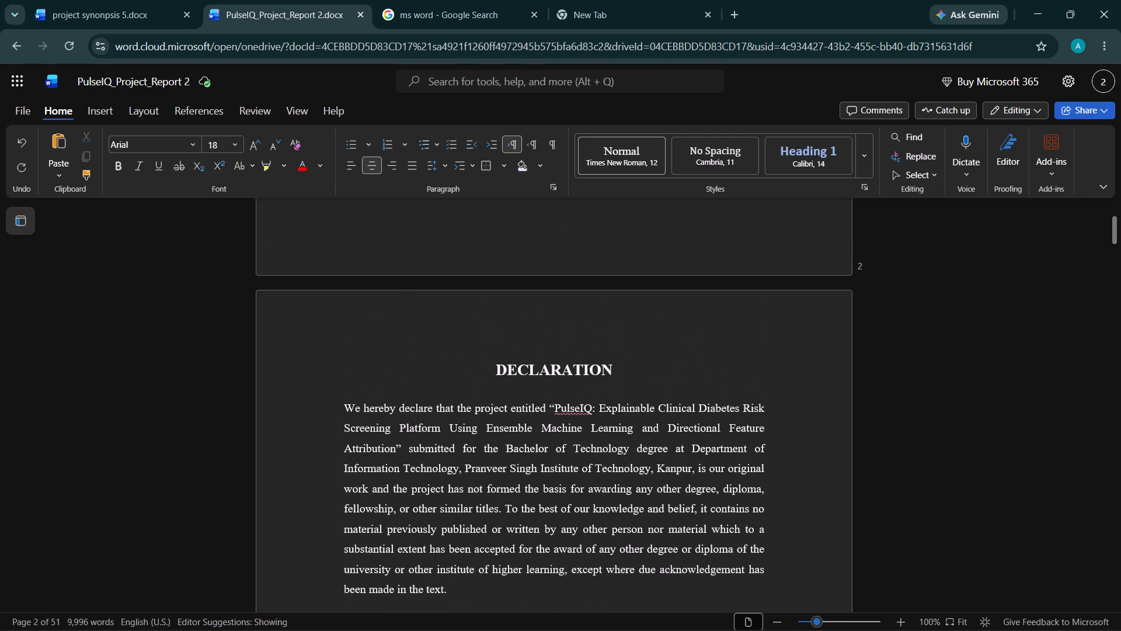
pyautogui.scroll(12, 600, 286)
pyautogui.scroll(-3, 600, 286)
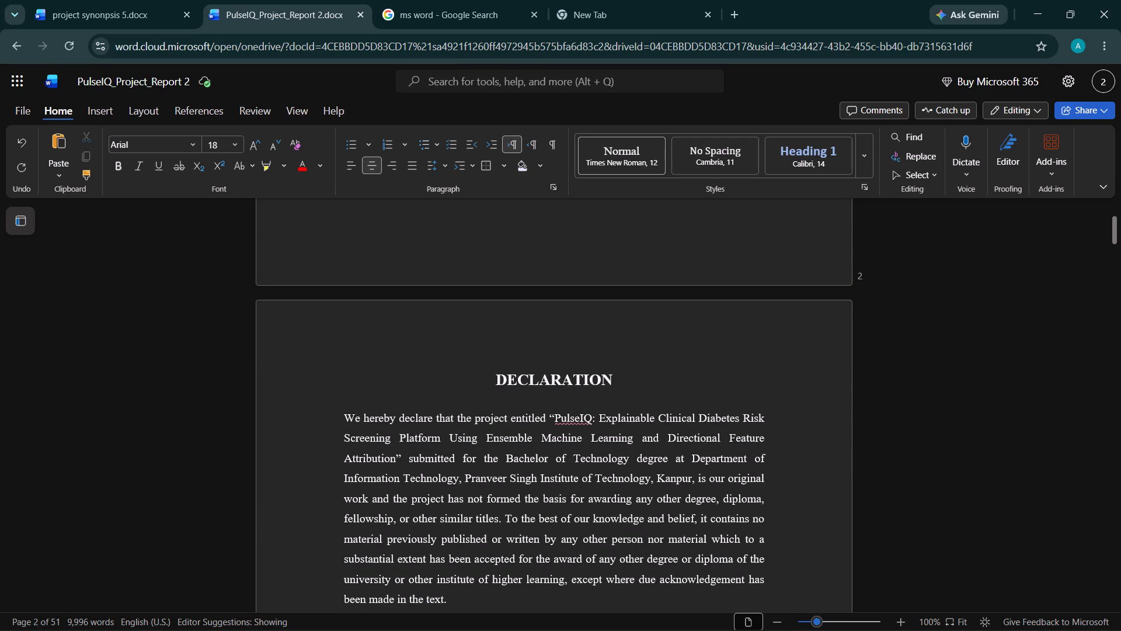
pyautogui.click(495, 380)
pyautogui.press('BackSpace')
pyautogui.press('BackSpace')
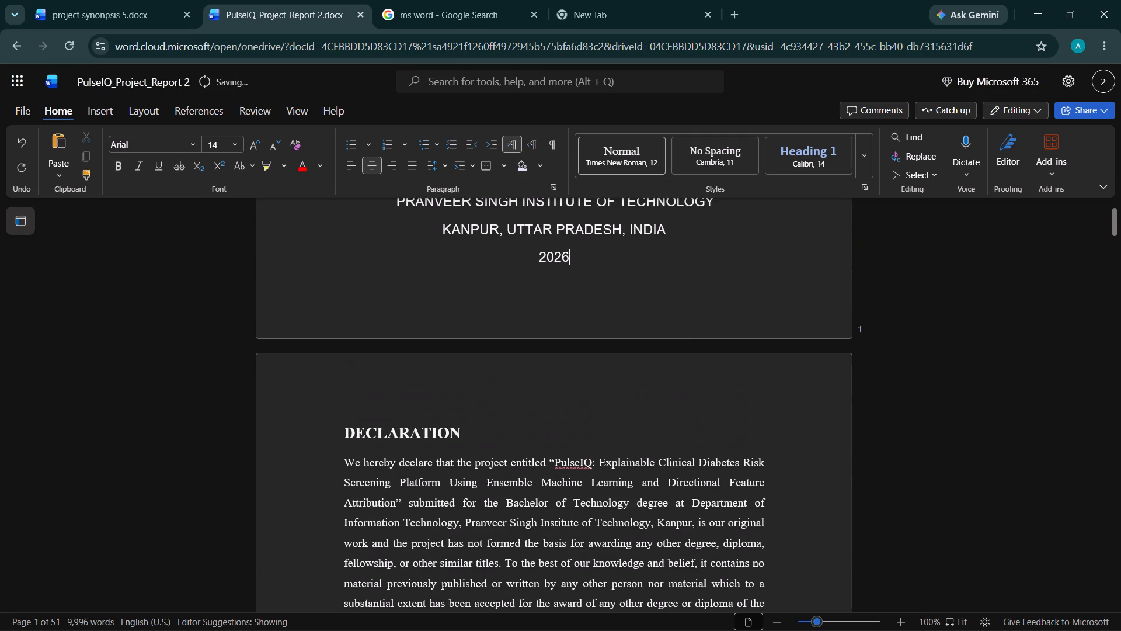
# Add a centred line after the cover's 2026 line and merge the DECLARATION heading into it so the heading is centred.
pyautogui.press('Tab')
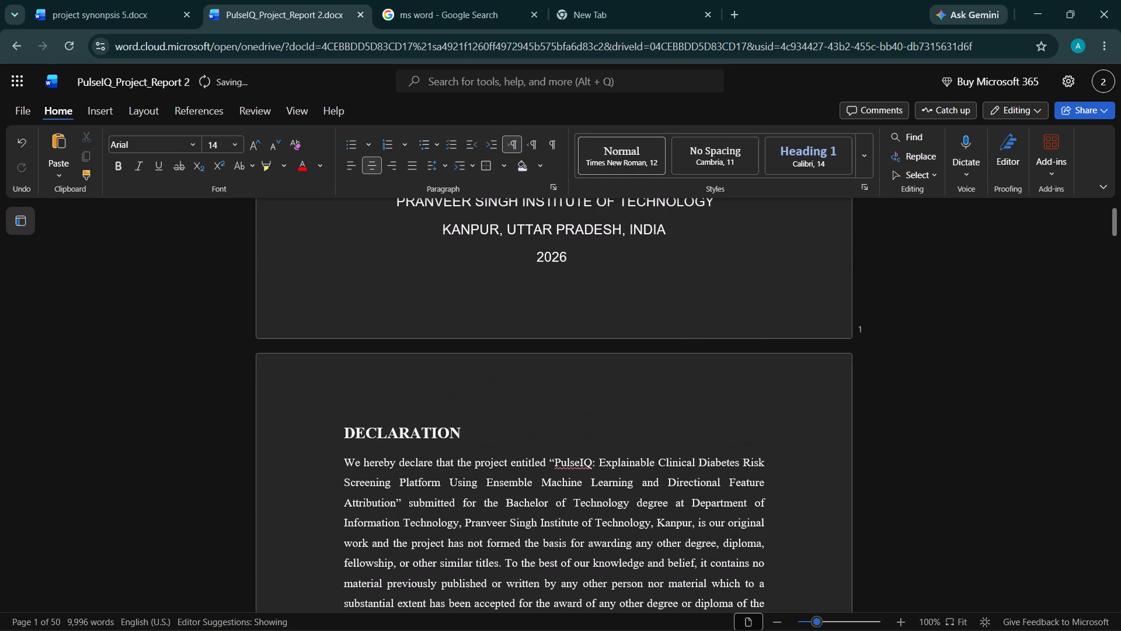
pyautogui.press('Return')
pyautogui.press('Down')
pyautogui.press('Left')
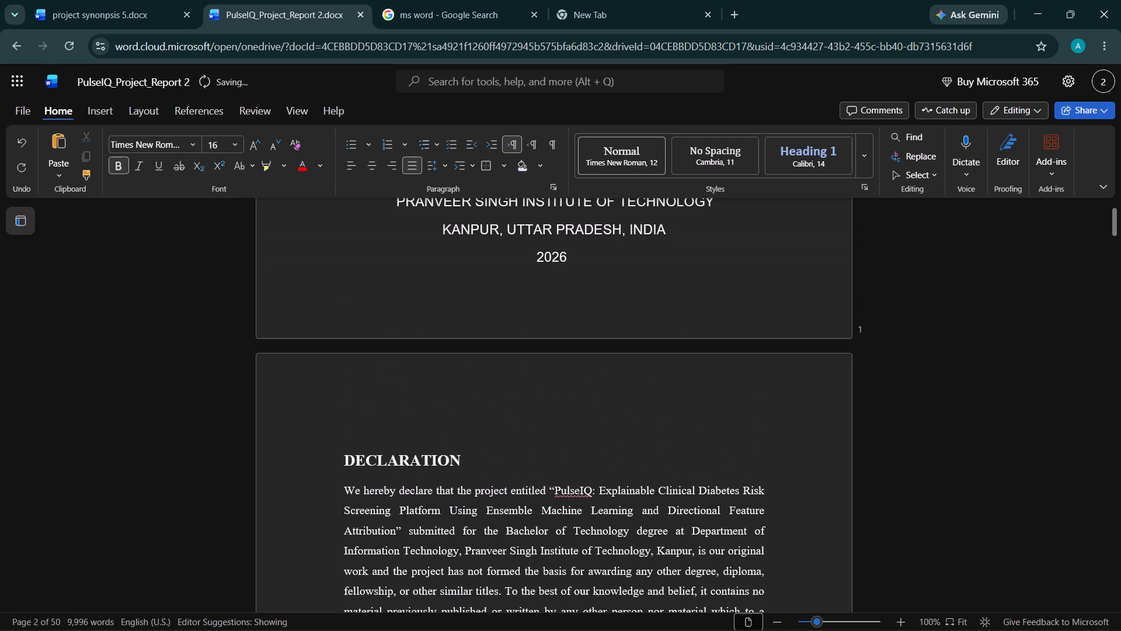
pyautogui.press('Left')
pyautogui.press('Left')
pyautogui.press('Left')
pyautogui.press('Left')
pyautogui.press('Left')
pyautogui.press('Left')
pyautogui.press('Left')
pyautogui.press('Left')
pyautogui.press('Left')
pyautogui.press('Left')
pyautogui.press('Left')
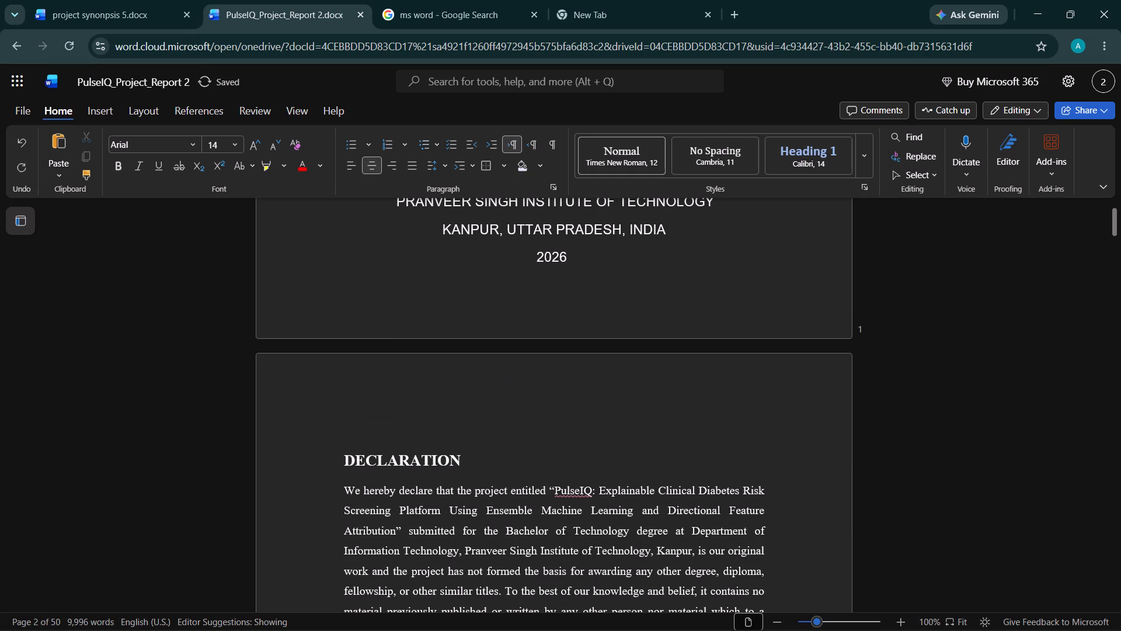
pyautogui.press('Down')
pyautogui.press('Left')
pyautogui.press('Left')
pyautogui.press('Left')
pyautogui.press('Left')
pyautogui.press('Left')
pyautogui.press('Left')
pyautogui.press('Left')
pyautogui.press('Left')
pyautogui.press('Left')
pyautogui.press('Left')
pyautogui.press('Left')
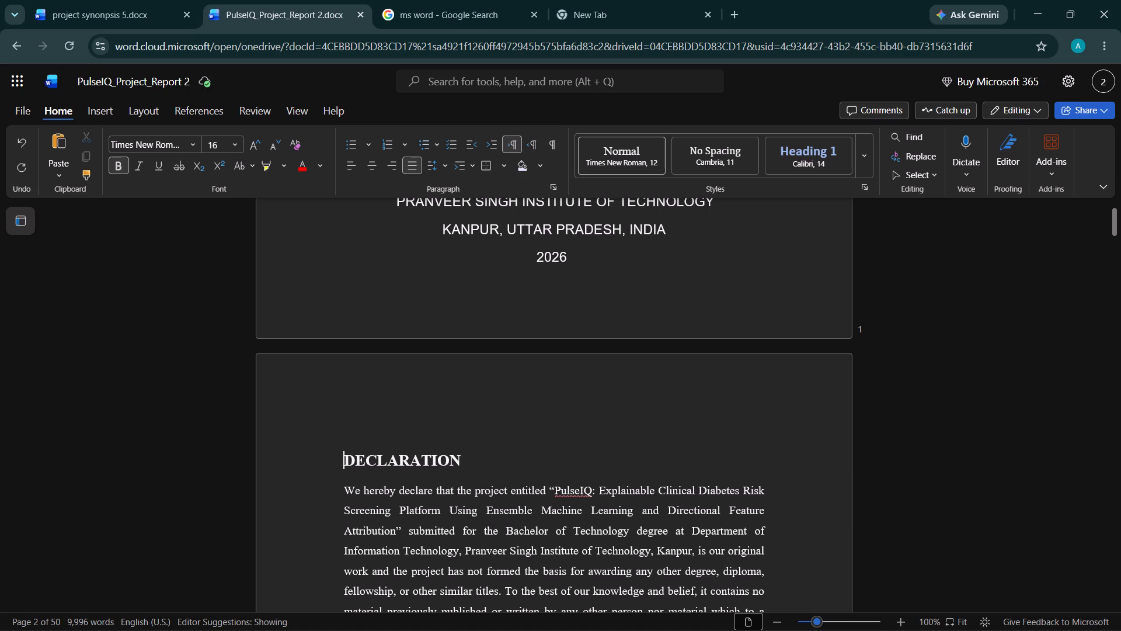
pyautogui.press('BackSpace')
# In the project synopsis 5 document, copy the declaration page from the DECLARATION heading through the first Name, Roll No and Signature block.
pyautogui.scroll(-2, 495, 380)
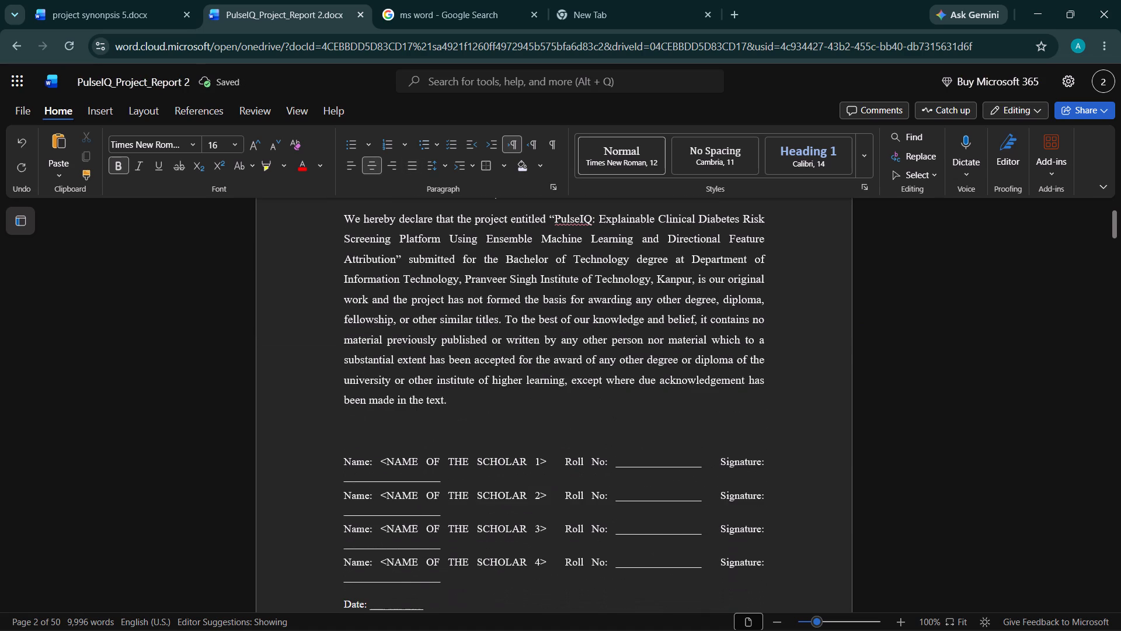
pyautogui.scroll(-1, 495, 380)
pyautogui.click(106, 6)
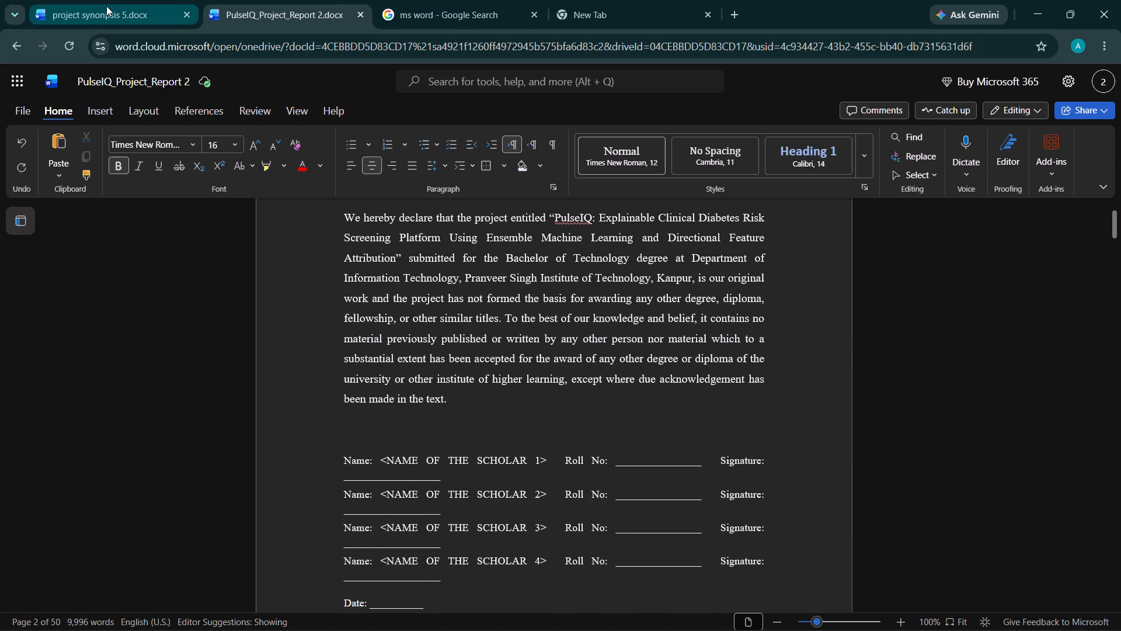
pyautogui.scroll(-5, 458, 331)
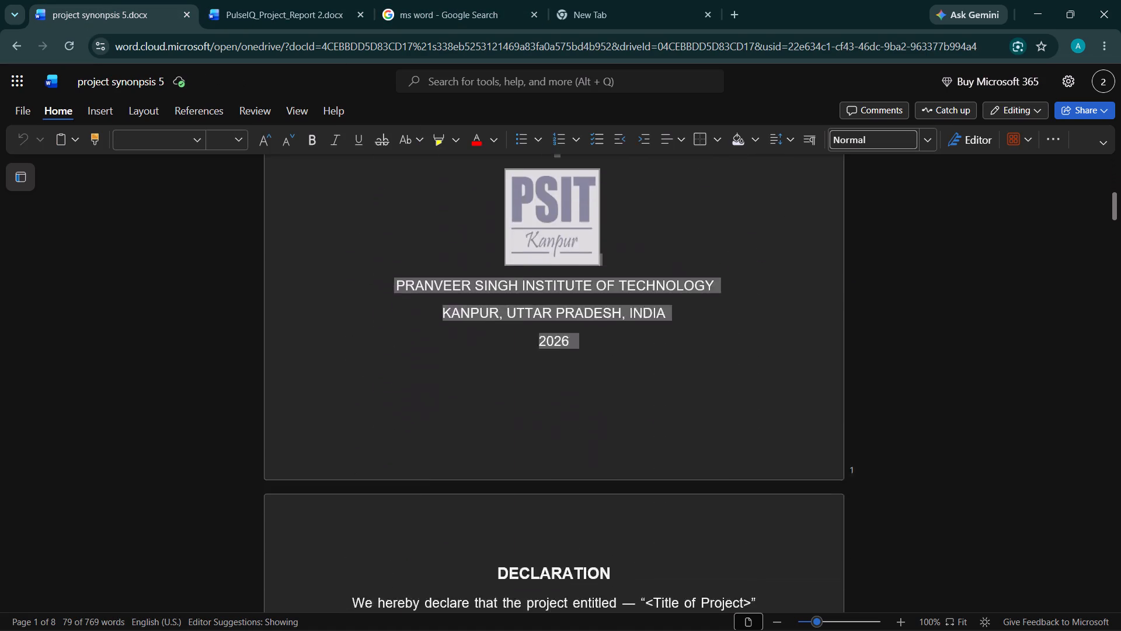
pyautogui.scroll(-4, 458, 331)
pyautogui.moveTo(468, 331); pyautogui.dragTo(679, 630)
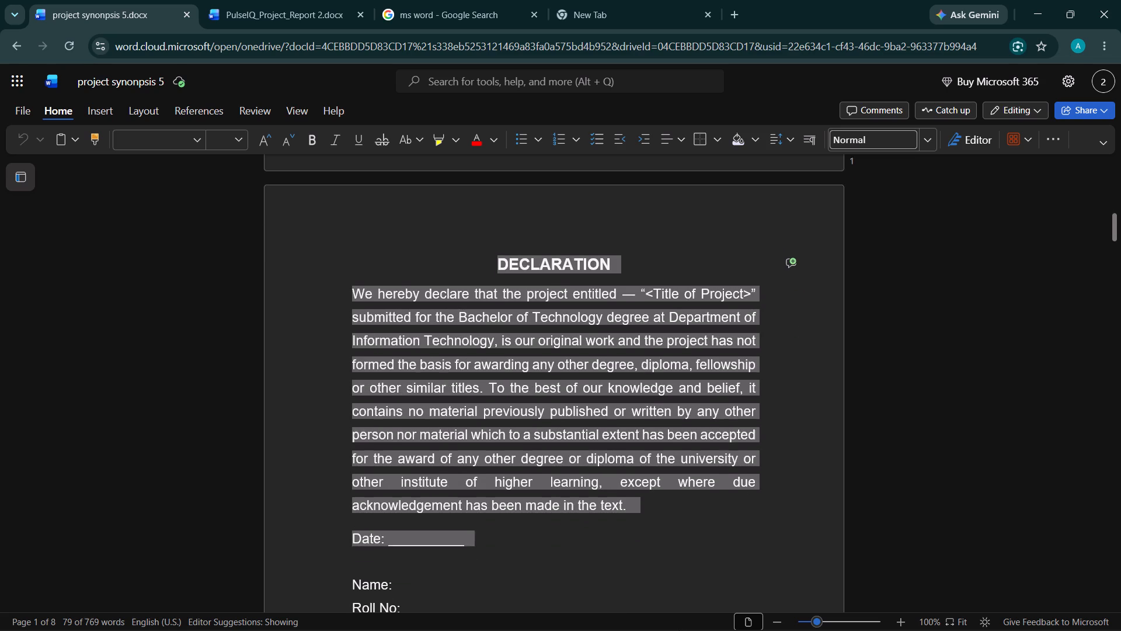
pyautogui.moveTo(679, 630); pyautogui.dragTo(556, 578)
pyautogui.scroll(-1, 556, 578)
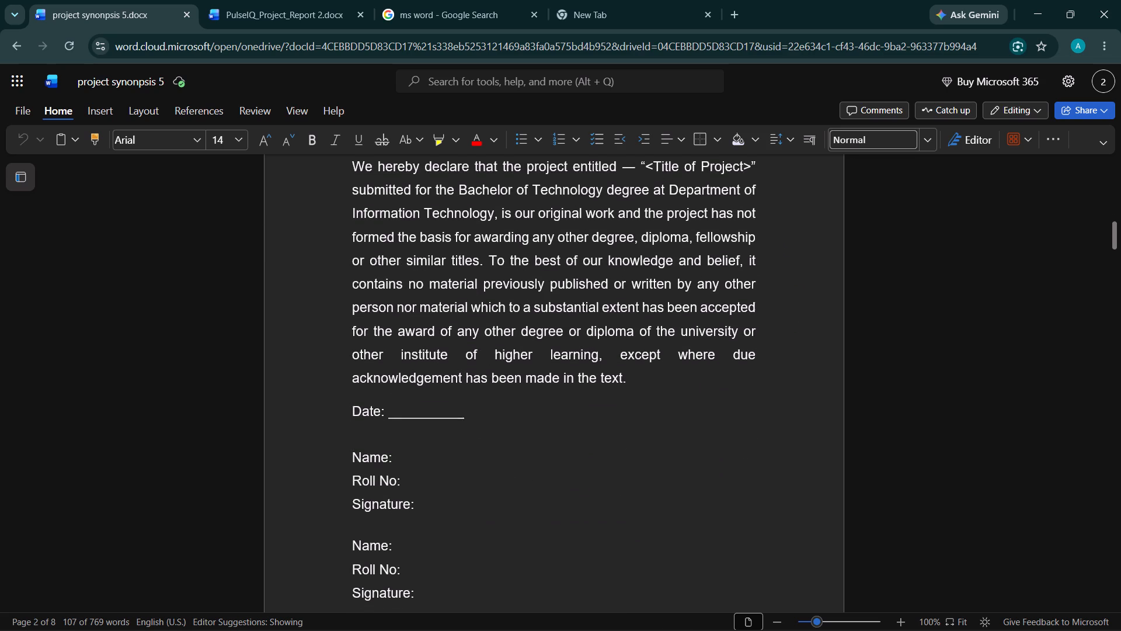
pyautogui.scroll(-1, 556, 578)
pyautogui.moveTo(437, 501); pyautogui.dragTo(230, 193)
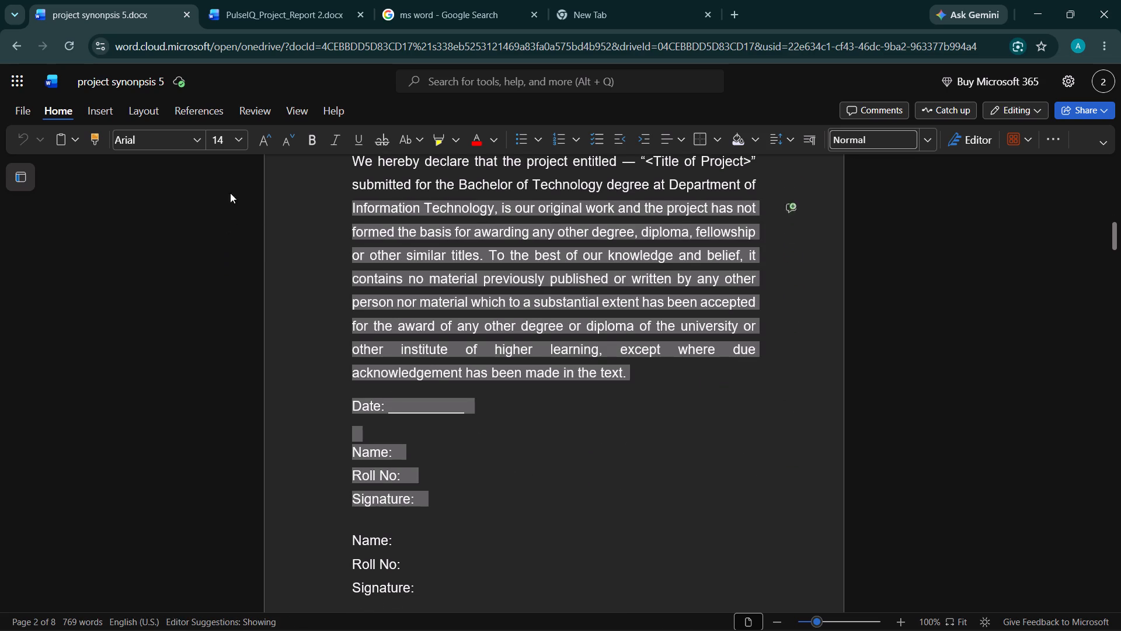
pyautogui.moveTo(230, 193); pyautogui.dragTo(256, 299)
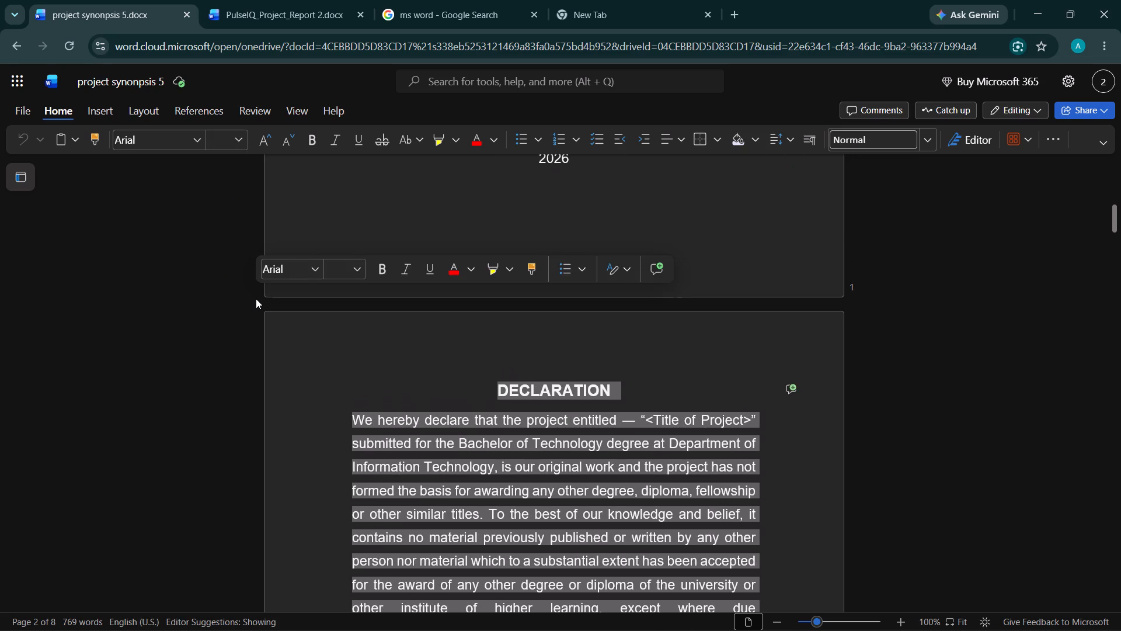
pyautogui.hotkey('ctrl', 'c')
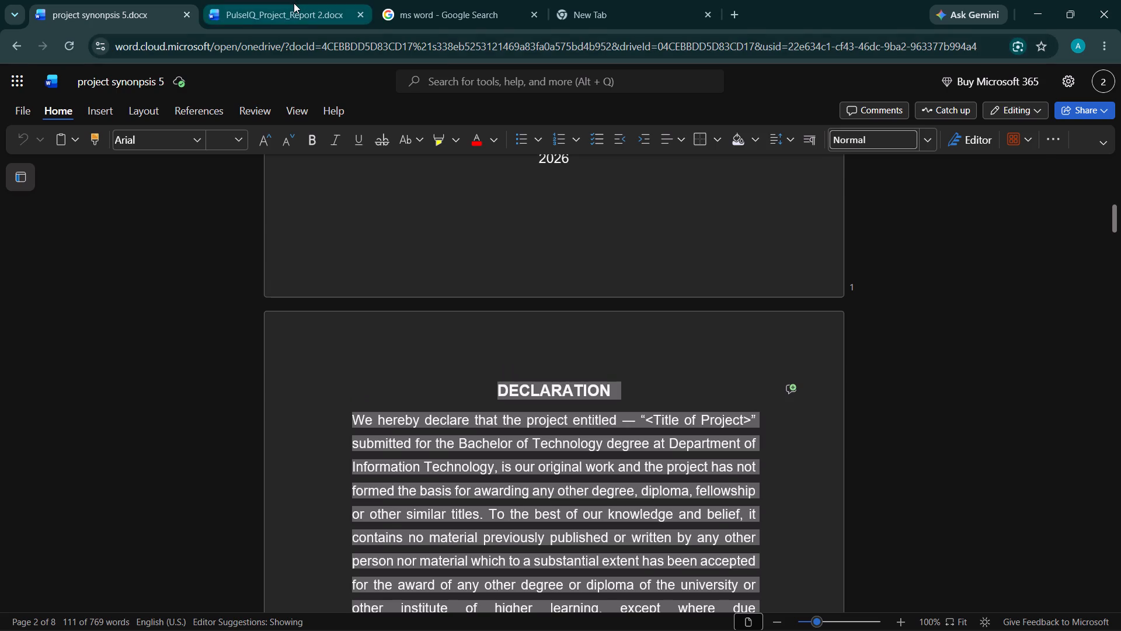
# In PulseIQ_Project_Report 2, replace everything from the DECLARATION heading through the Place: Kanpur line with the copied declaration.
pyautogui.click(294, 3)
pyautogui.scroll(1, 494, 327)
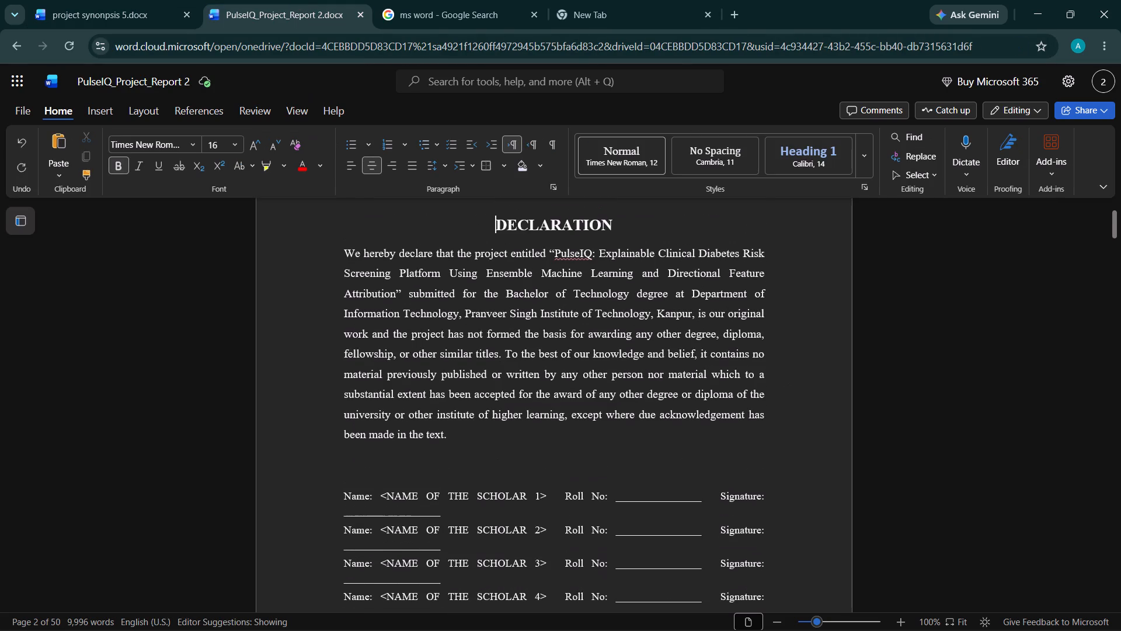
pyautogui.scroll(-2, 494, 327)
pyautogui.moveTo(428, 526); pyautogui.dragTo(173, 508)
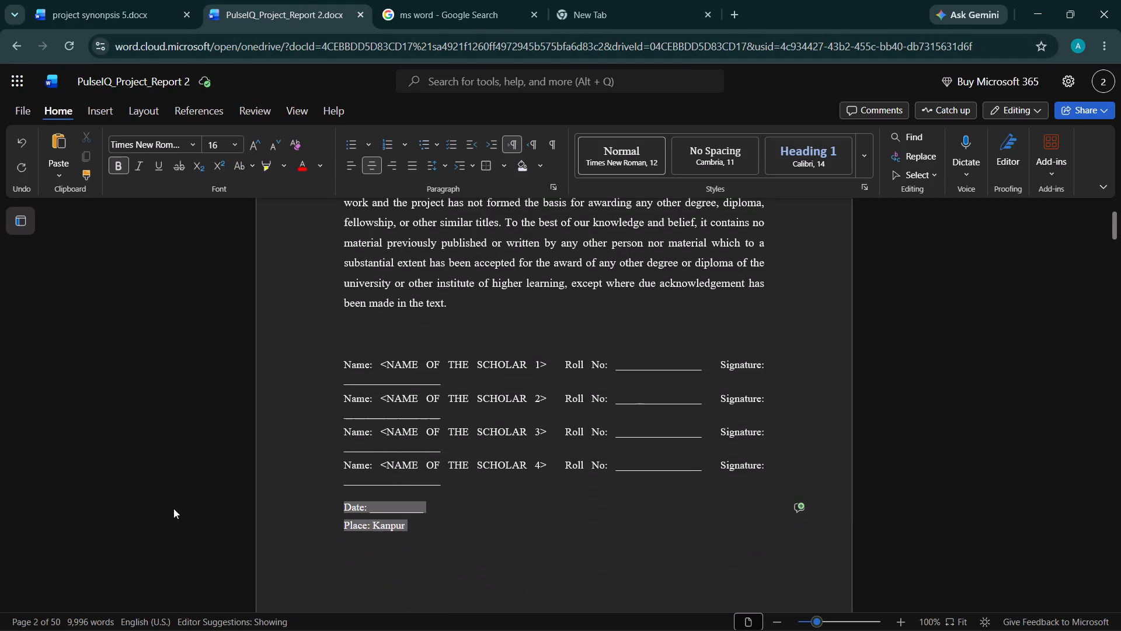
pyautogui.moveTo(173, 508); pyautogui.dragTo(225, 184)
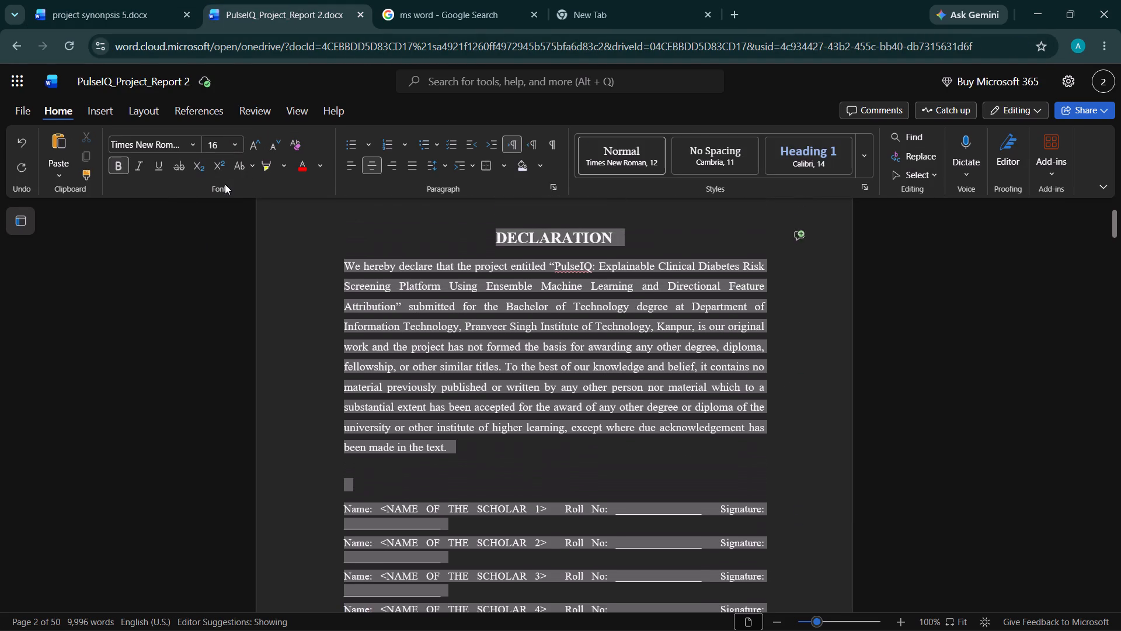
pyautogui.moveTo(225, 184); pyautogui.dragTo(230, 219)
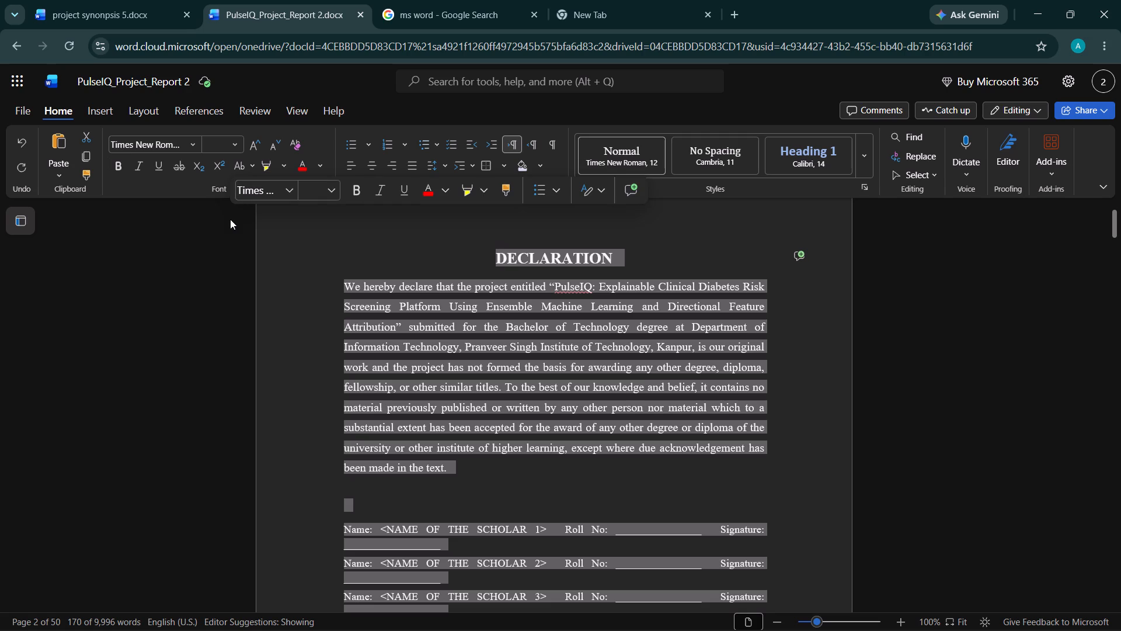
pyautogui.hotkey('ctrl', 'v')
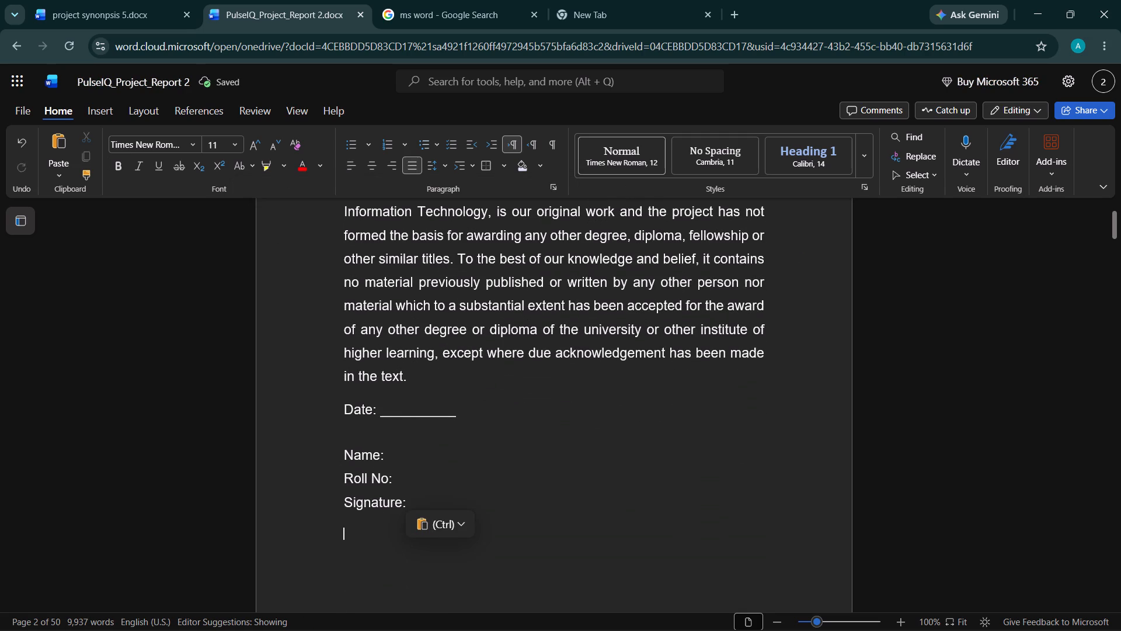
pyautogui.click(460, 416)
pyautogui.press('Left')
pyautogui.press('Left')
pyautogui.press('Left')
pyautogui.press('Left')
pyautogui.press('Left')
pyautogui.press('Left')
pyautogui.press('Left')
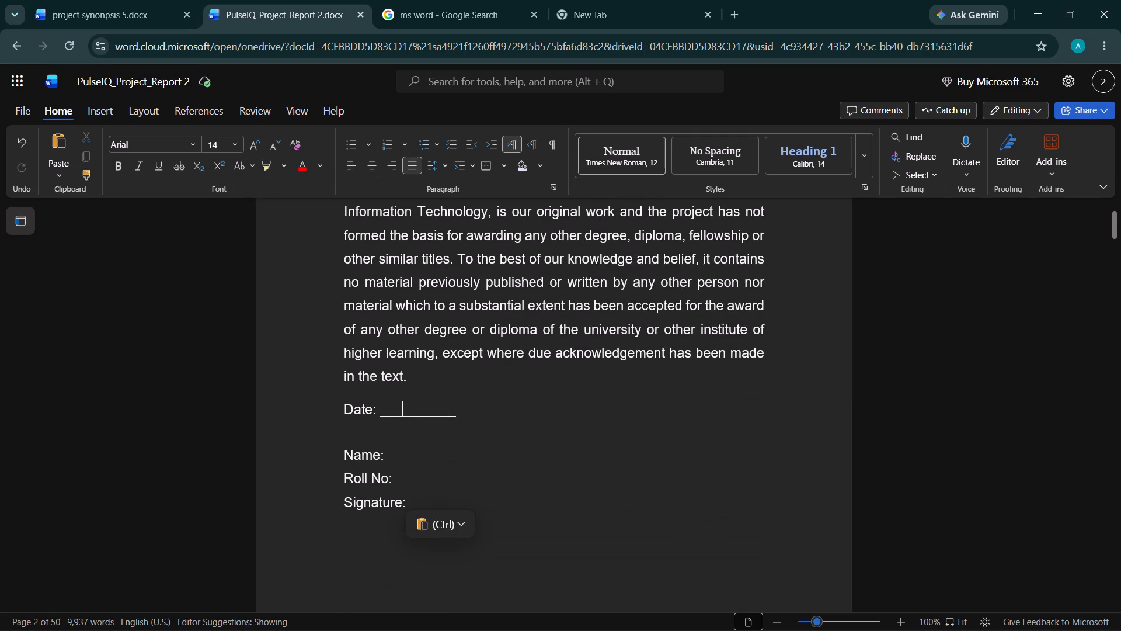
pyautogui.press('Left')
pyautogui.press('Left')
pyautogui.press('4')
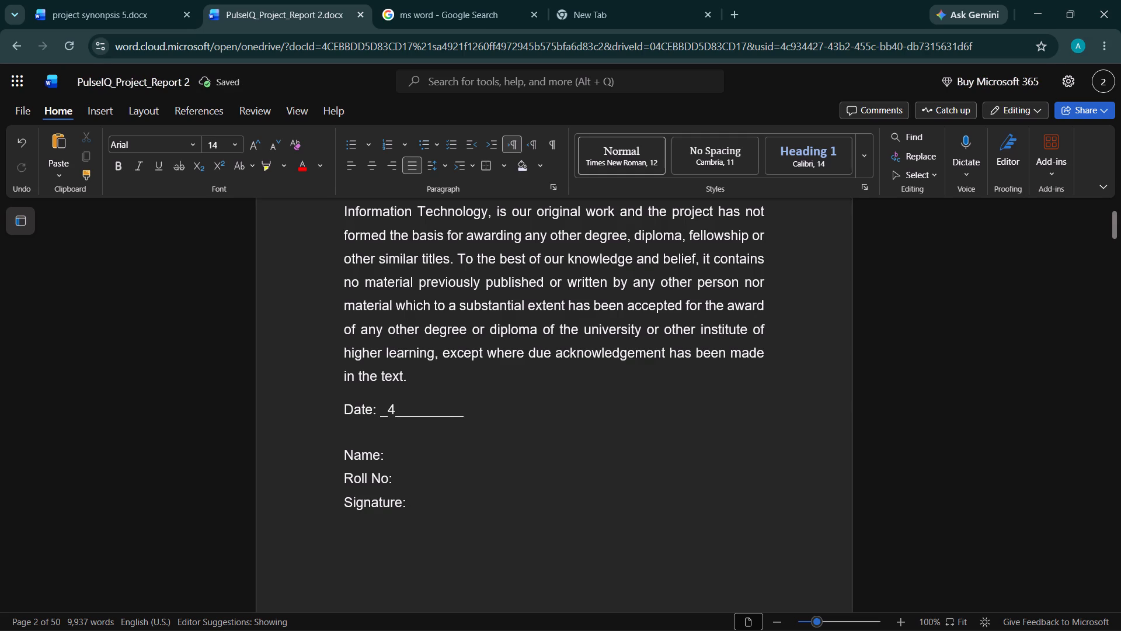
# Replace the blank underscores on the declaration's Date line with 4\11\2026.
pyautogui.click(476, 421)
pyautogui.press('BackSpace')
pyautogui.press('BackSpace')
pyautogui.press('BackSpace')
pyautogui.press('BackSpace')
pyautogui.press('BackSpace')
pyautogui.press('BackSpace')
pyautogui.press('BackSpace')
pyautogui.press('BackSpace')
pyautogui.press('BackSpace')
pyautogui.press('BackSpace')
pyautogui.press('BackSpace')
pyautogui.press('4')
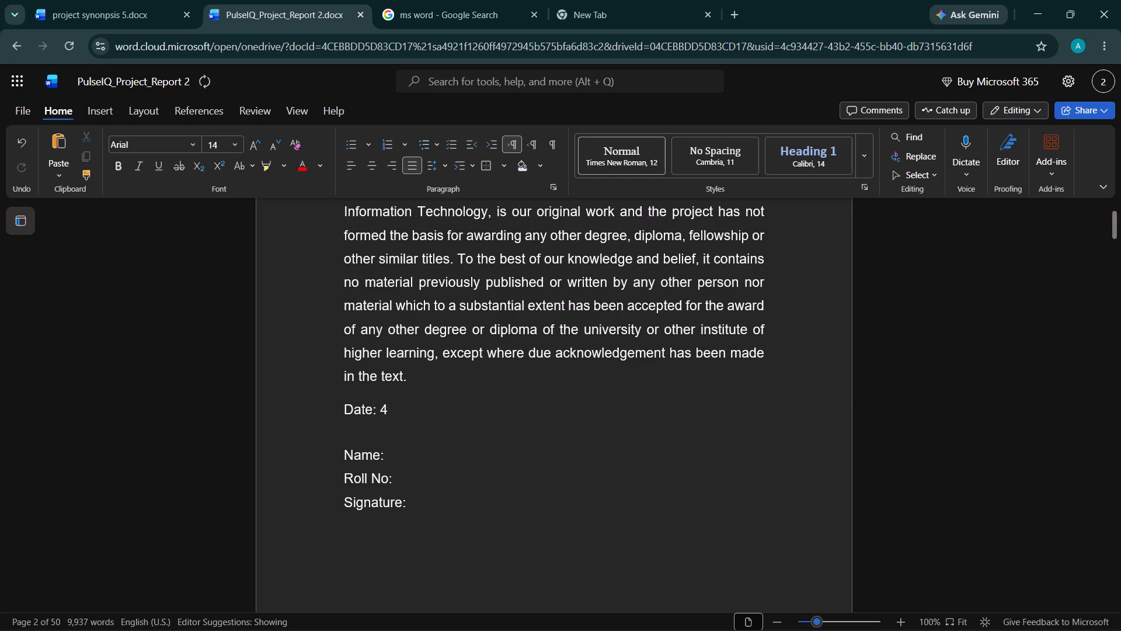
pyautogui.press('\\')
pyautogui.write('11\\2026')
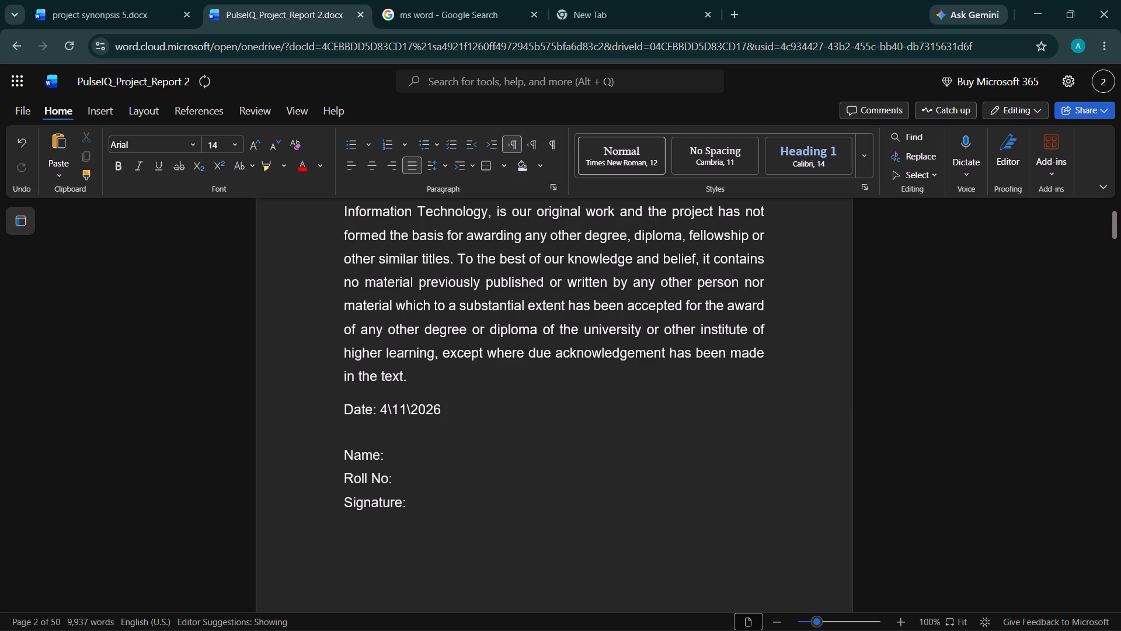
# Fill in the student's name and roll number on the declaration's Name and Roll No lines.
pyautogui.click(443, 456)
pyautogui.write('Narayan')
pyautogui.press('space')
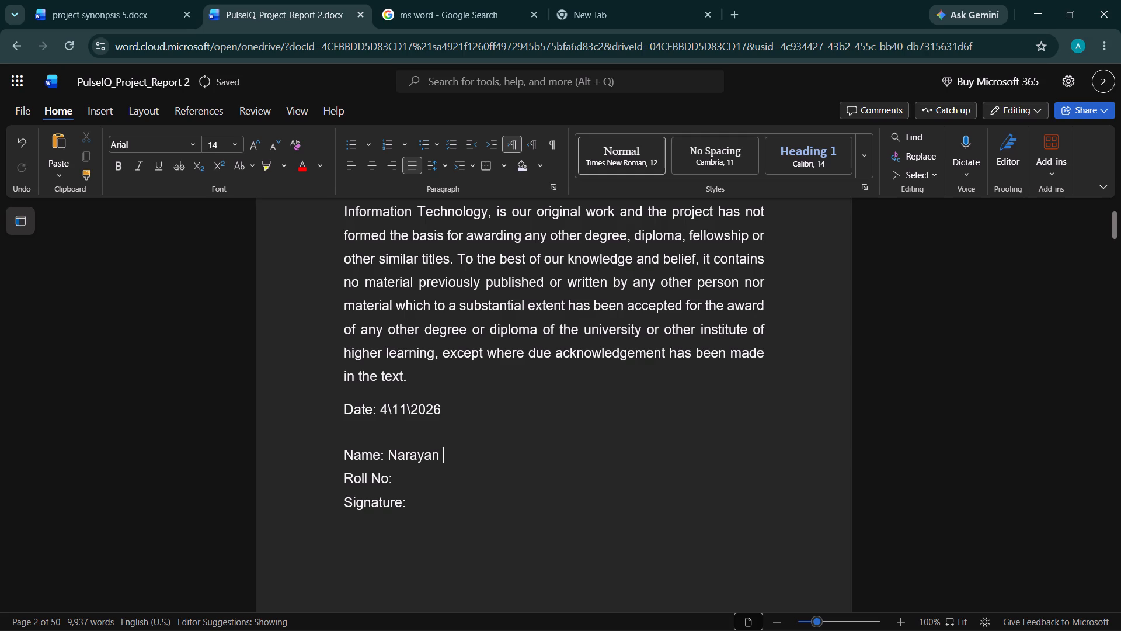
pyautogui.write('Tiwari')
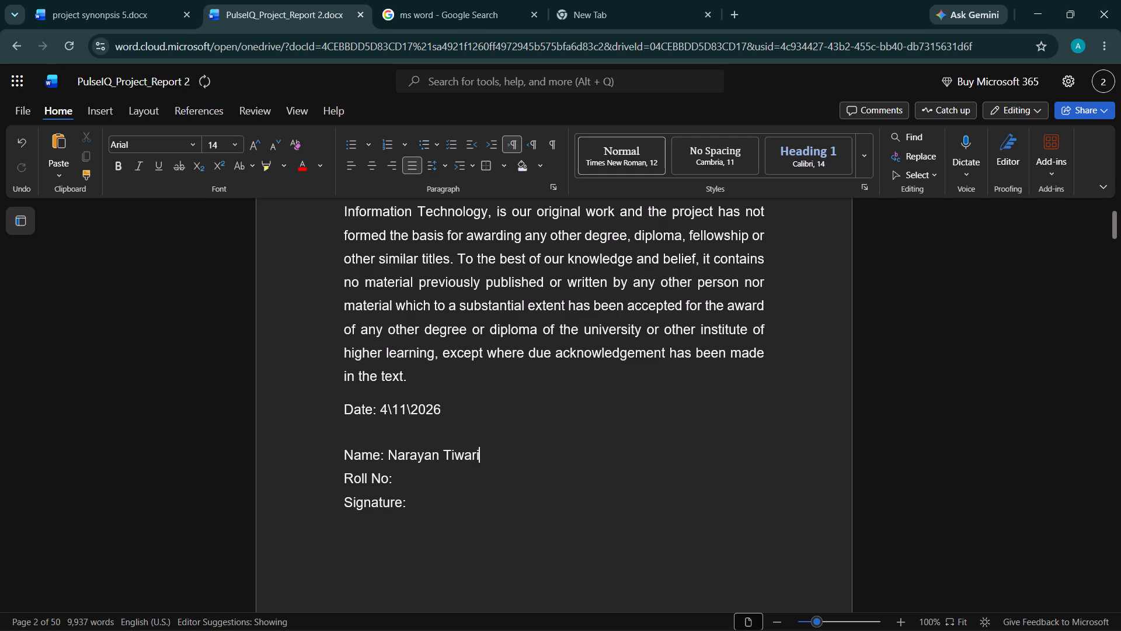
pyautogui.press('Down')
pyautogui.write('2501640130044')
# Replace the <Title of Project> placeholder inside the declaration's quotation marks with PULSEIQ.
pyautogui.scroll(1, 443, 456)
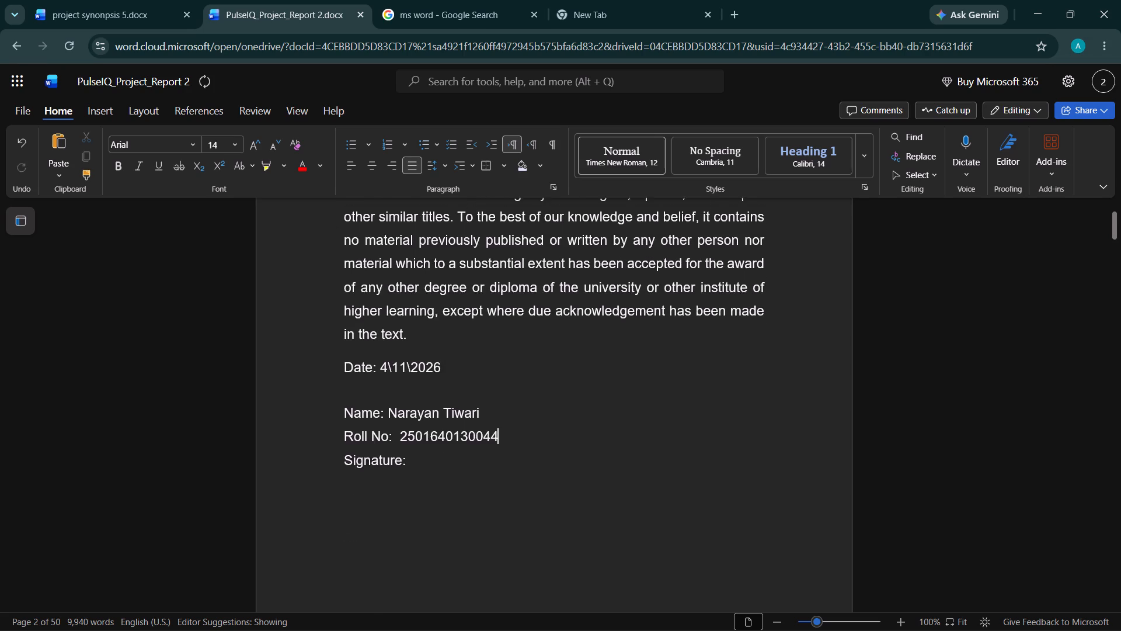
pyautogui.scroll(1, 443, 456)
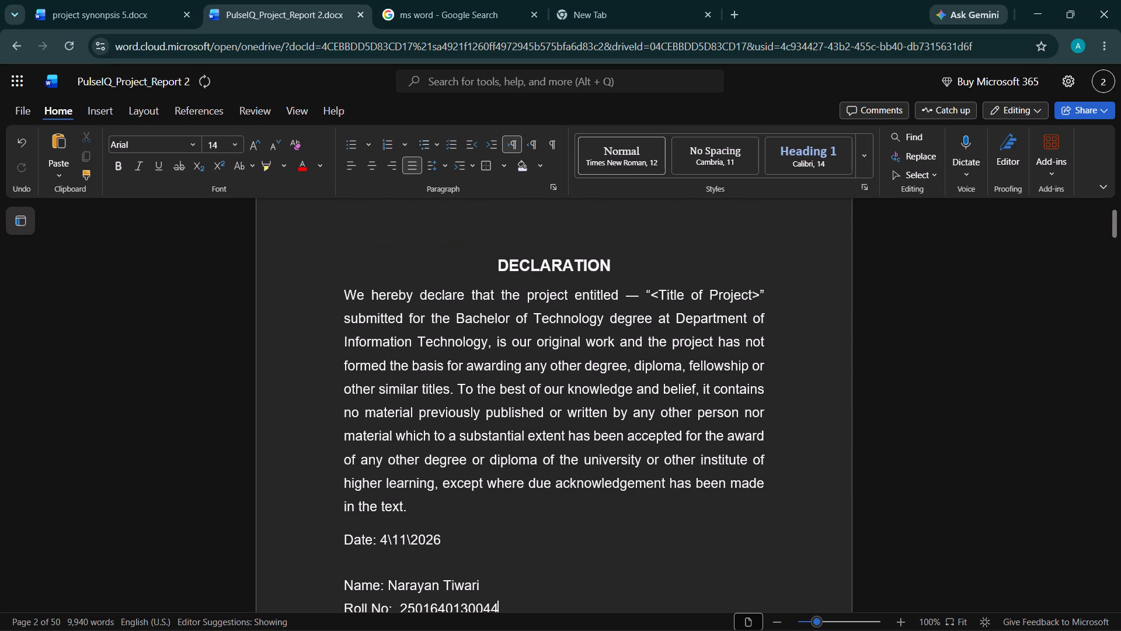
pyautogui.click(760, 297)
pyautogui.press('BackSpace')
pyautogui.press('BackSpace')
pyautogui.press('BackSpace')
pyautogui.press('BackSpace')
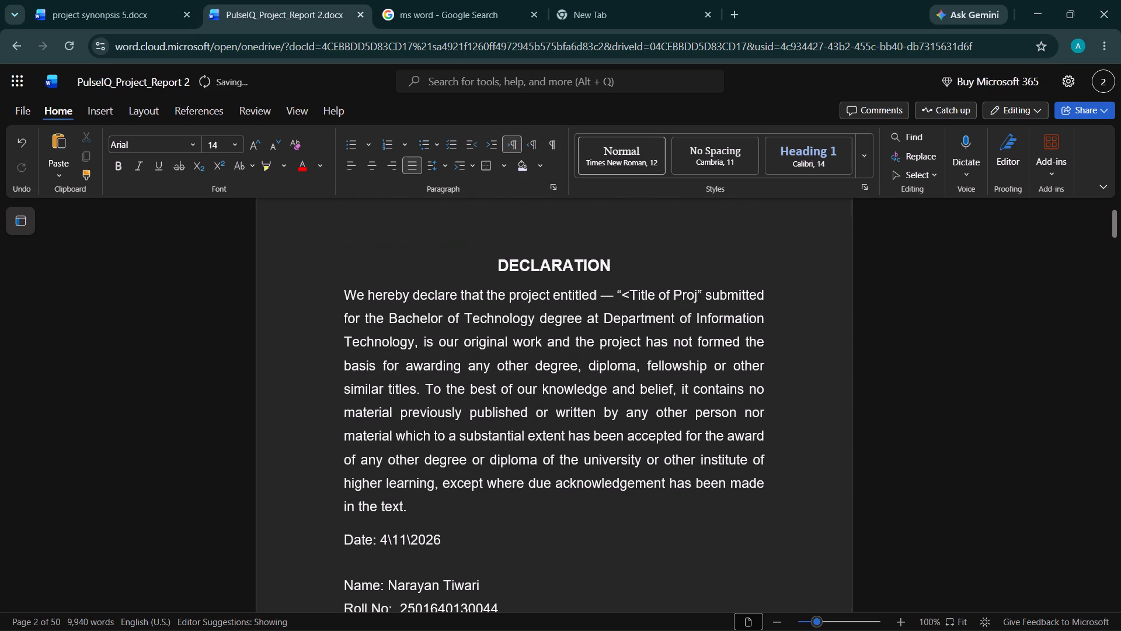
pyautogui.press('BackSpace')
pyautogui.press('BackSpace')
pyautogui.press('BackSpace')
pyautogui.press('BackSpace')
pyautogui.press('BackSpace')
pyautogui.press('BackSpace')
pyautogui.press('BackSpace')
pyautogui.press('BackSpace')
pyautogui.press('BackSpace')
pyautogui.press('BackSpace')
pyautogui.press('BackSpace')
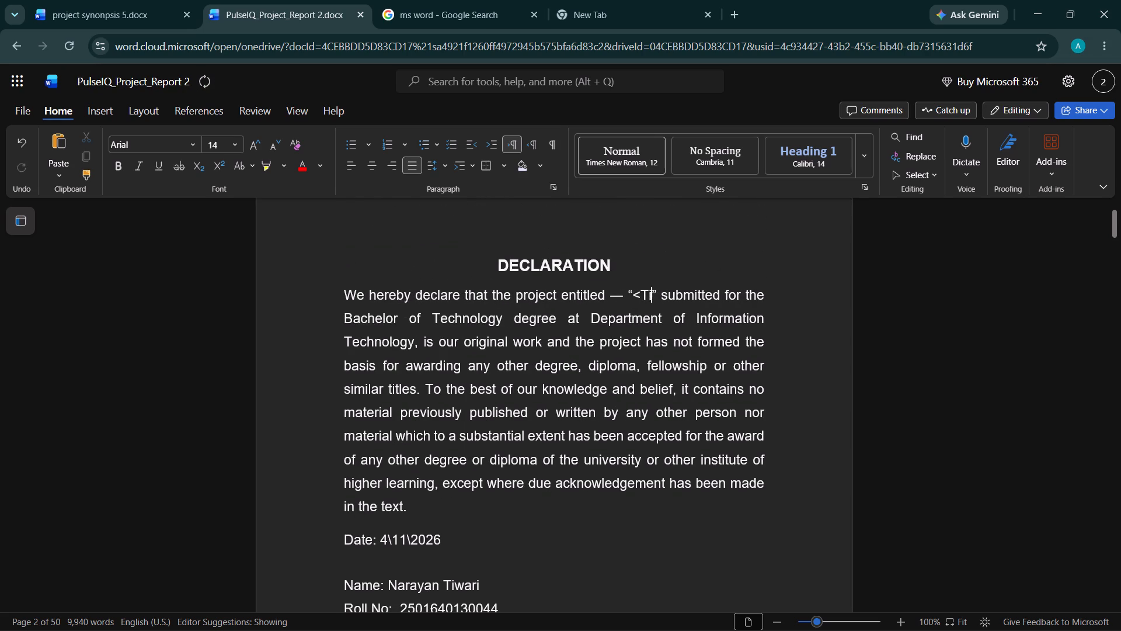
pyautogui.press('BackSpace')
pyautogui.press('BackSpace')
pyautogui.press('BackSpace')
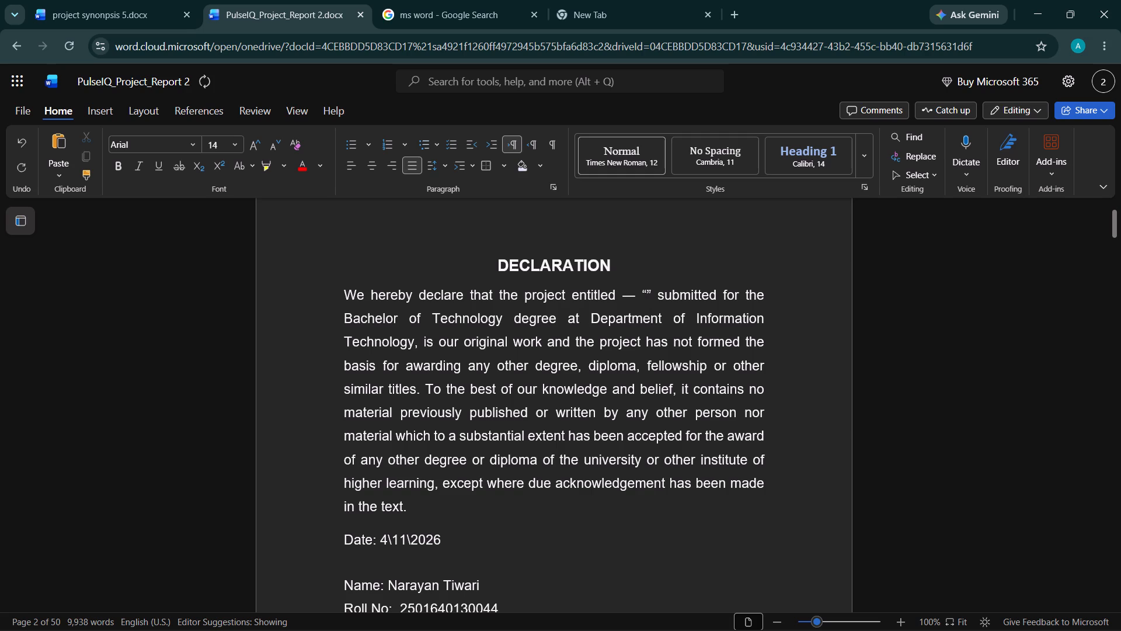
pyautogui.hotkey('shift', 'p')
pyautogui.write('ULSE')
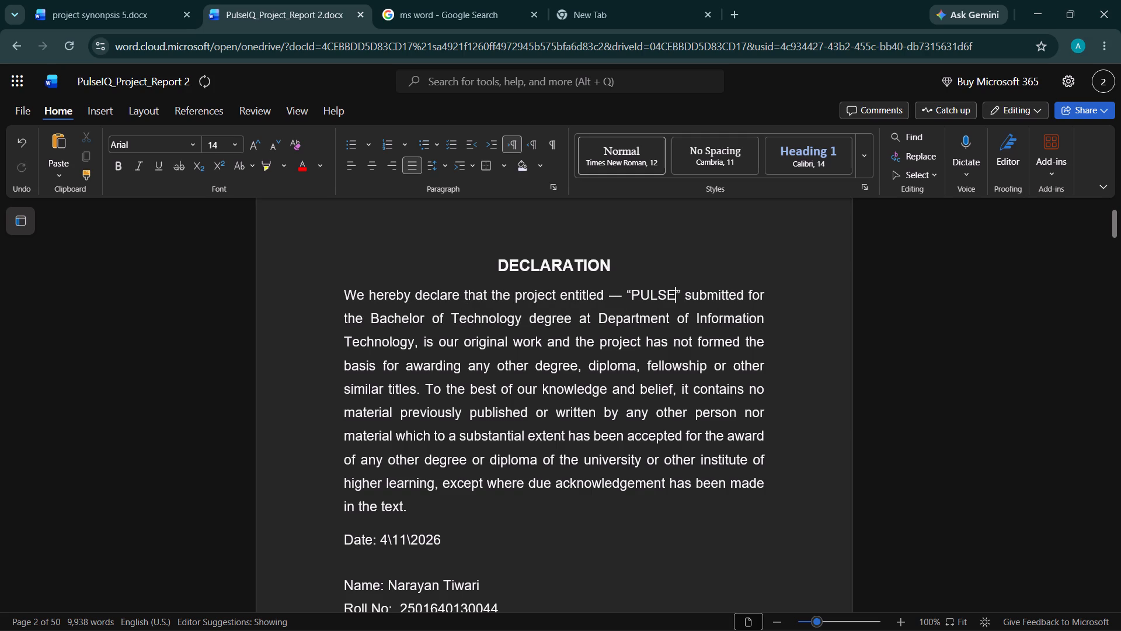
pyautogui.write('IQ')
# Review the cover page and the completed declaration, continuing to the ACKNOWLEDGEMENT page.
pyautogui.scroll(6, 760, 297)
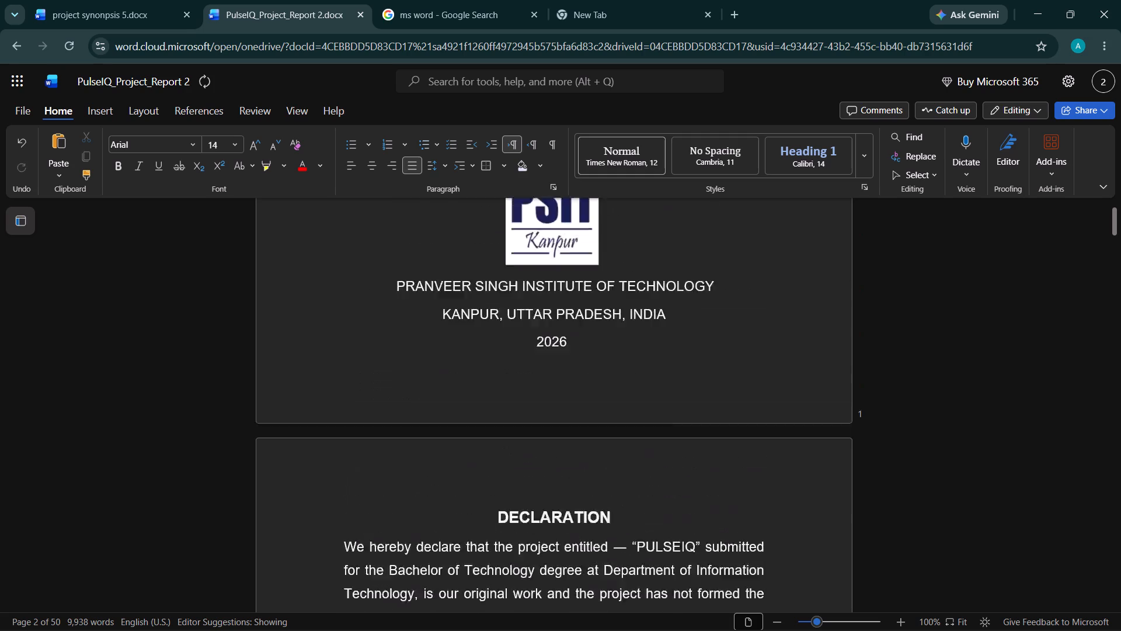
pyautogui.scroll(1, 760, 297)
pyautogui.scroll(-3, 760, 297)
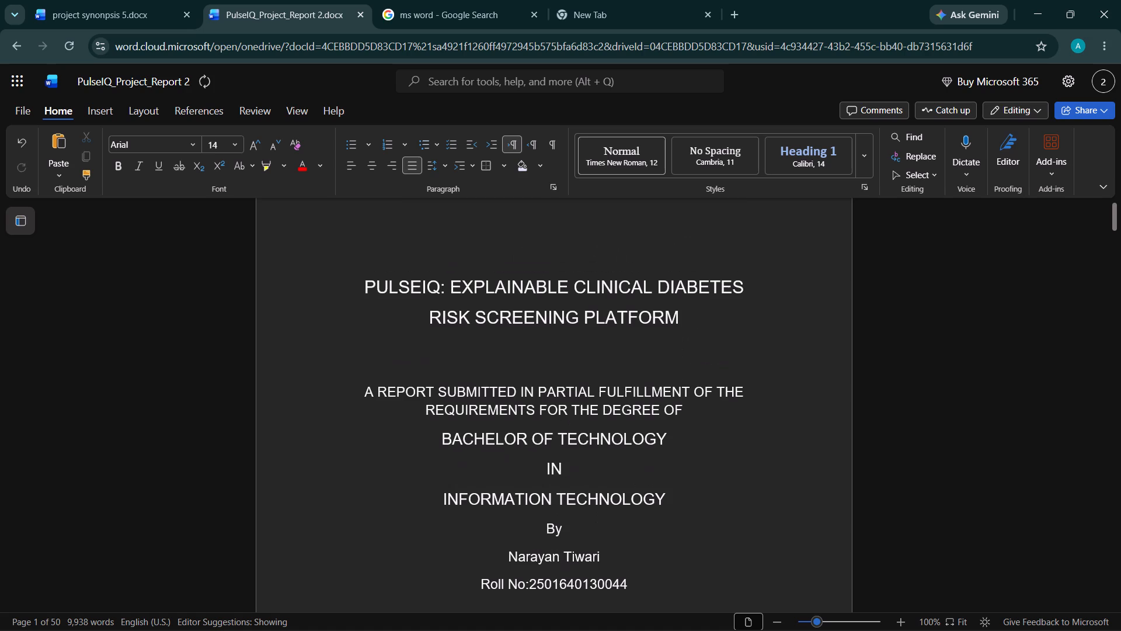
pyautogui.scroll(-2, 760, 297)
pyautogui.scroll(1, 760, 297)
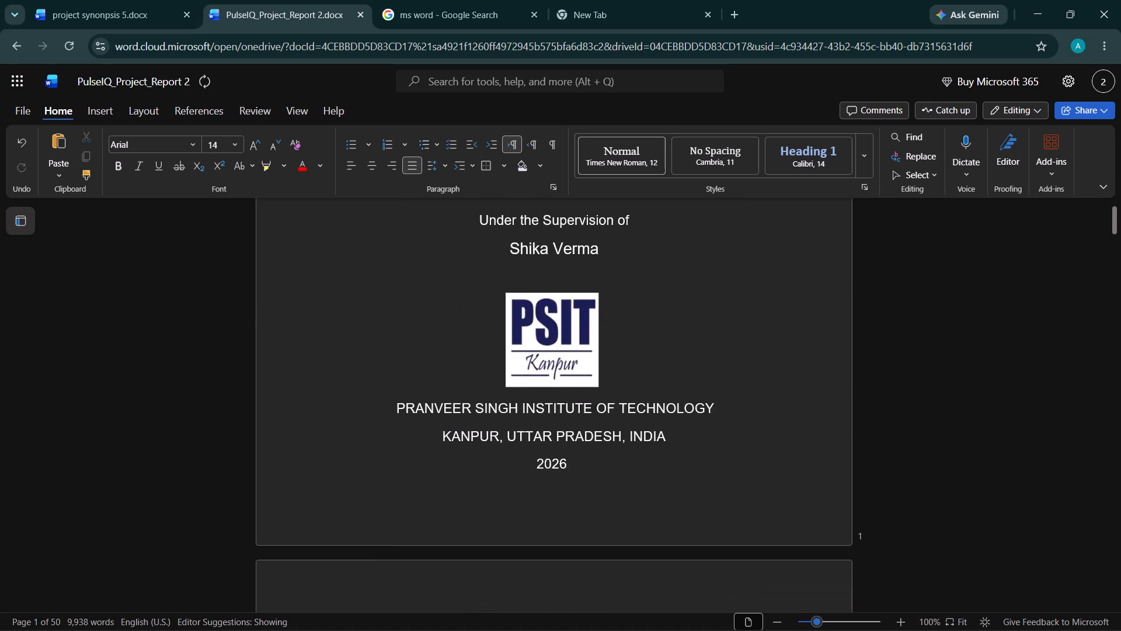
pyautogui.scroll(3, 760, 297)
pyautogui.scroll(-1, 760, 297)
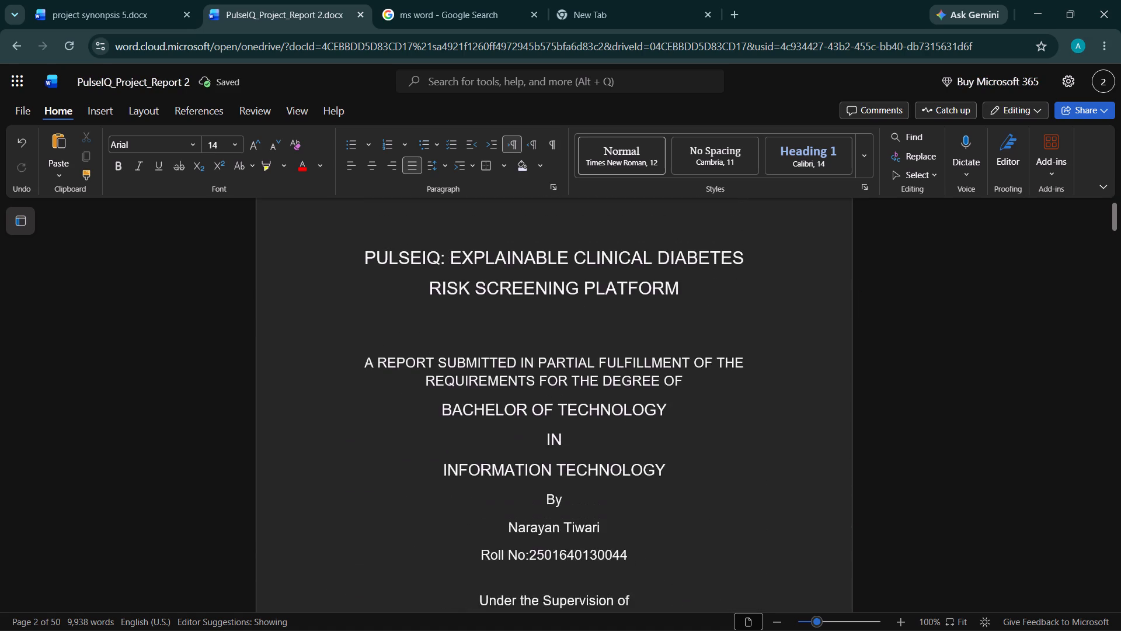
pyautogui.scroll(-8, 760, 297)
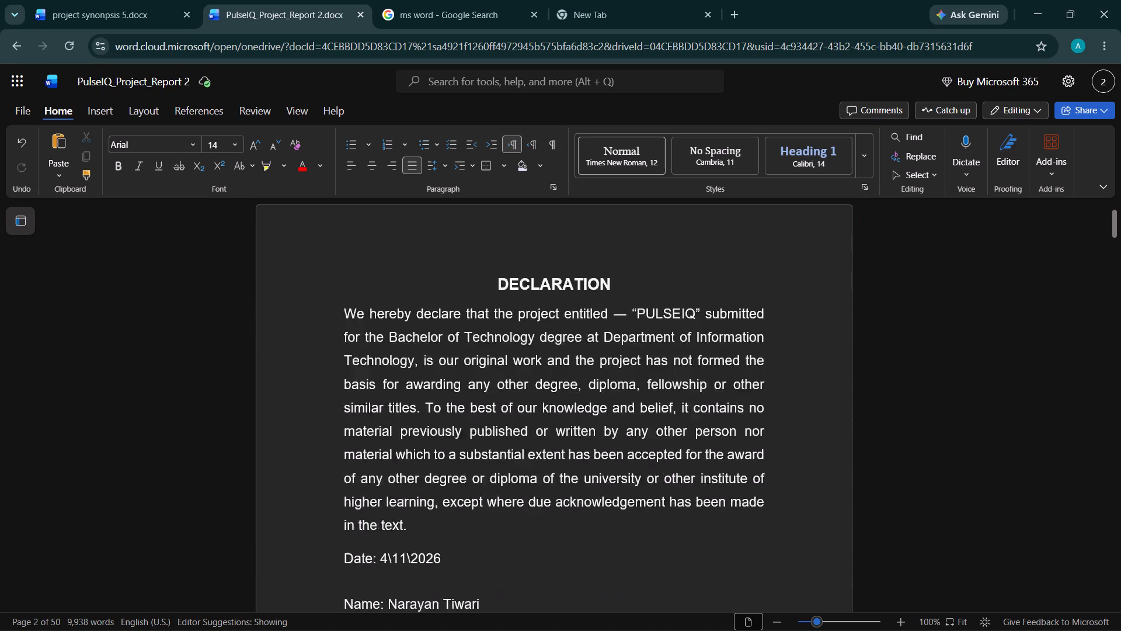
pyautogui.scroll(-15, 760, 297)
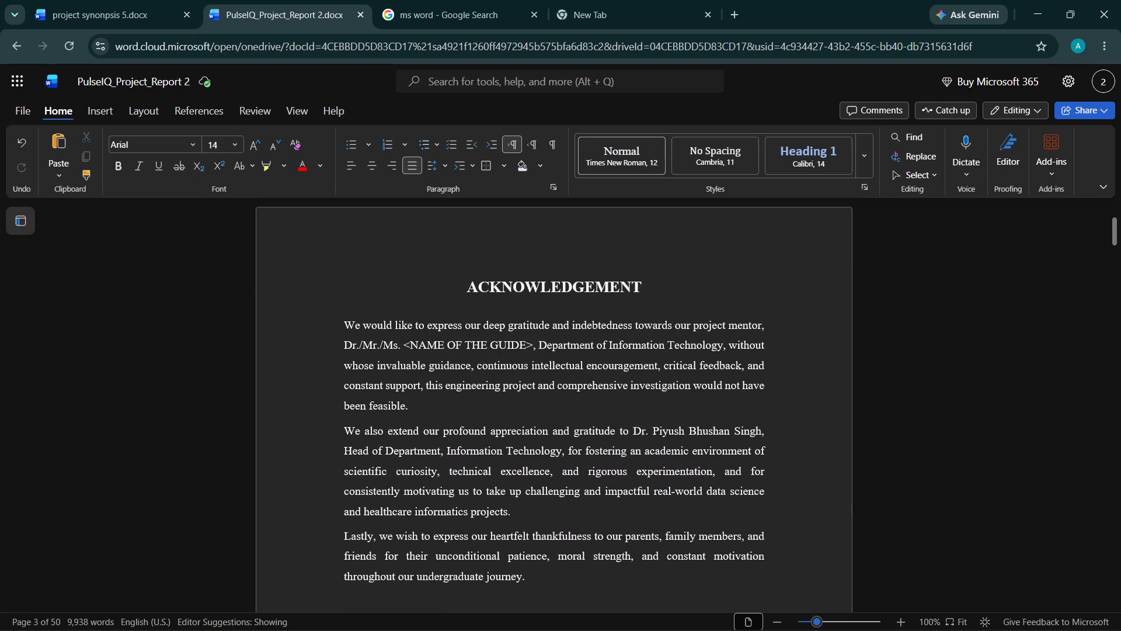
# Replace the report's whole ACKNOWLEDGEMENT section with the synopsis document's version, copied from its heading through the first Name, Roll No and Signature block.
pyautogui.click(127, 0)
pyautogui.scroll(-12, 419, 297)
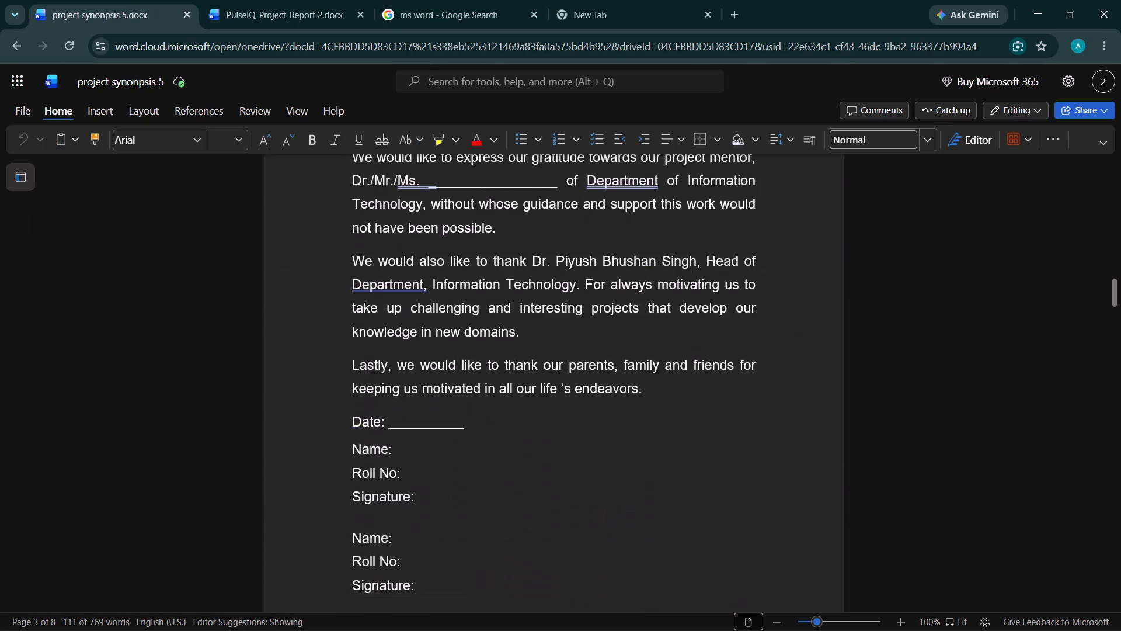
pyautogui.scroll(-2, 419, 297)
pyautogui.moveTo(430, 416); pyautogui.dragTo(197, 206)
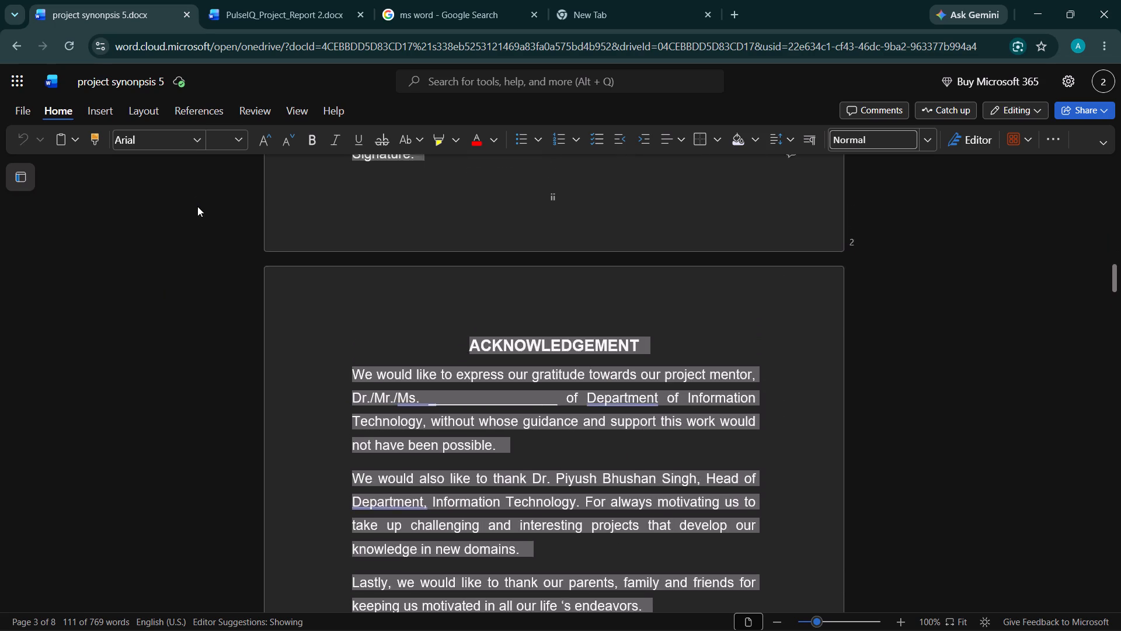
pyautogui.moveTo(197, 206); pyautogui.dragTo(208, 394)
pyautogui.hotkey('ctrl', 'c')
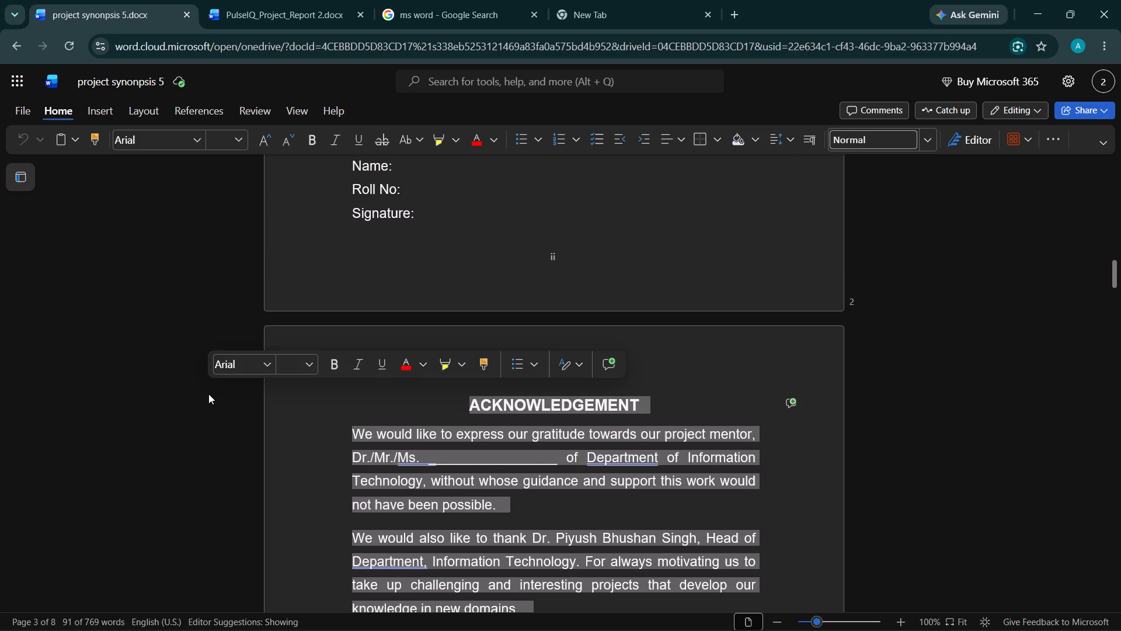
pyautogui.click(295, 1)
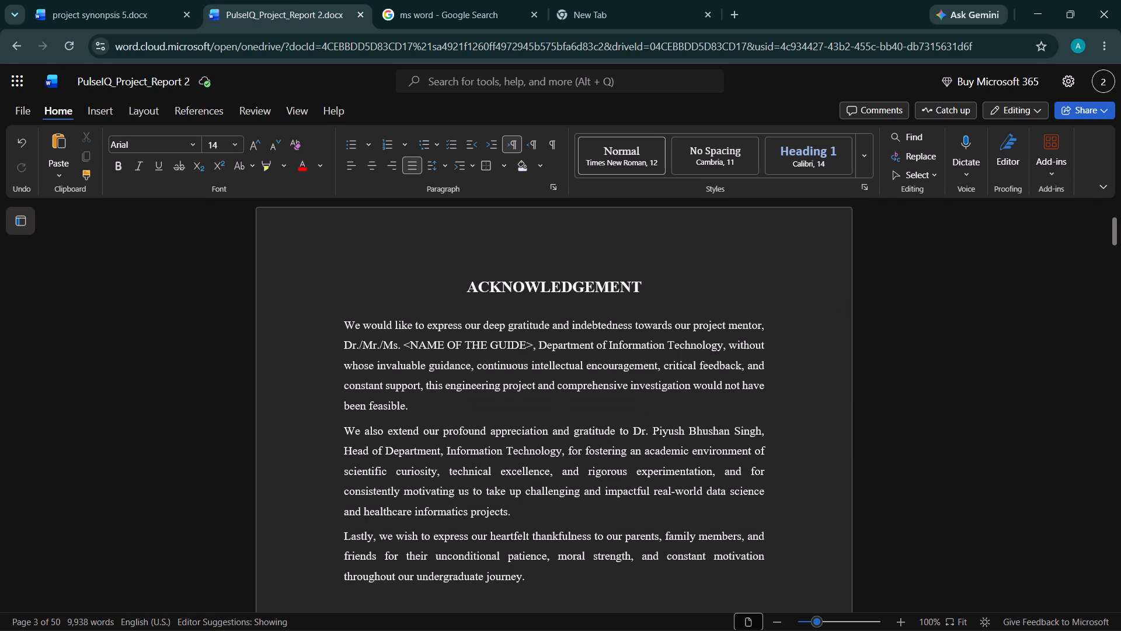
pyautogui.scroll(-3, 436, 442)
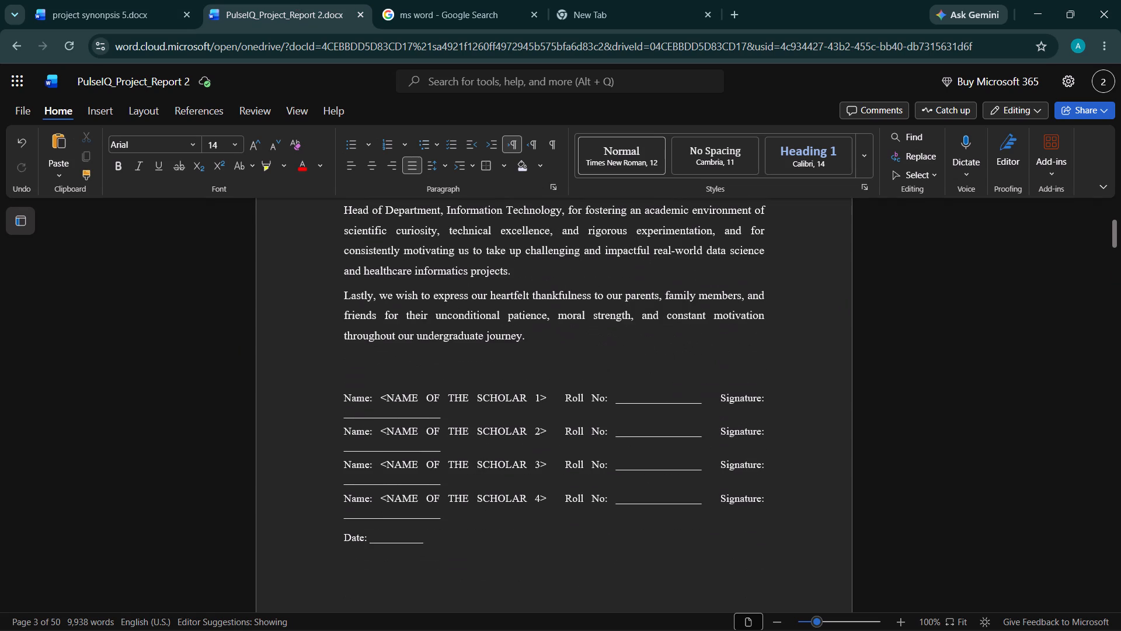
pyautogui.moveTo(439, 545); pyautogui.dragTo(229, 199)
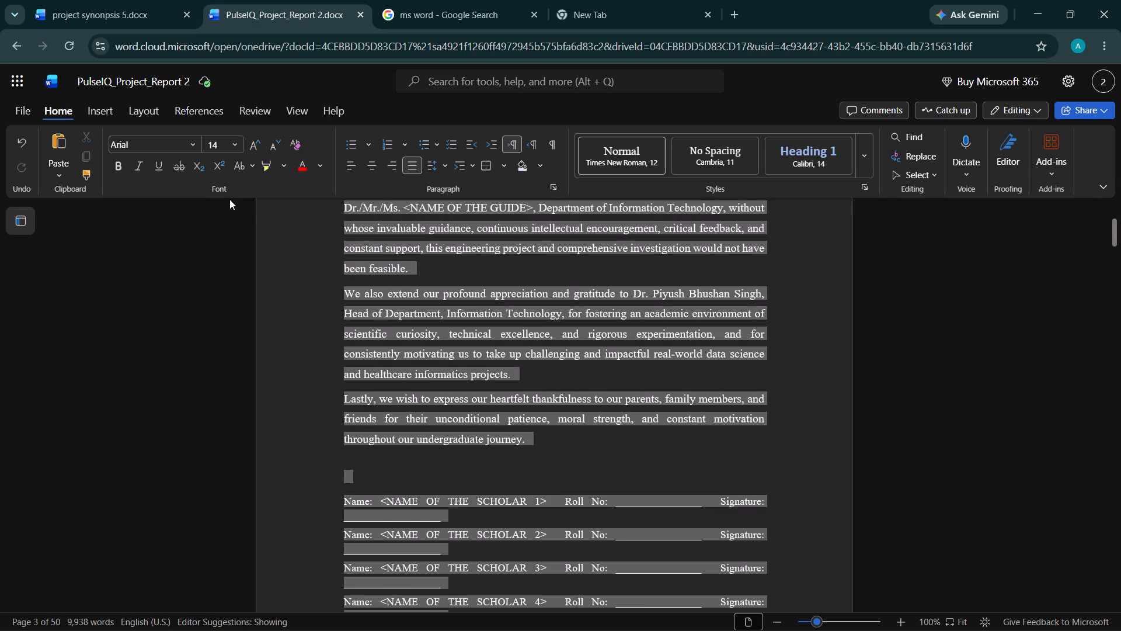
pyautogui.moveTo(229, 199); pyautogui.dragTo(235, 349)
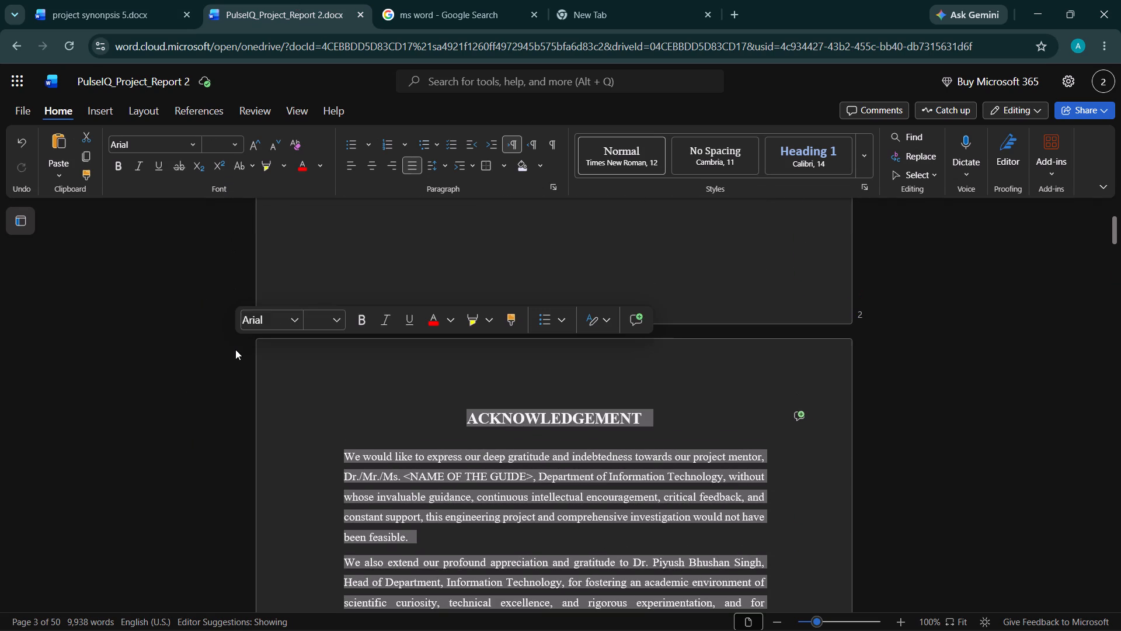
pyautogui.hotkey('ctrl', 'v')
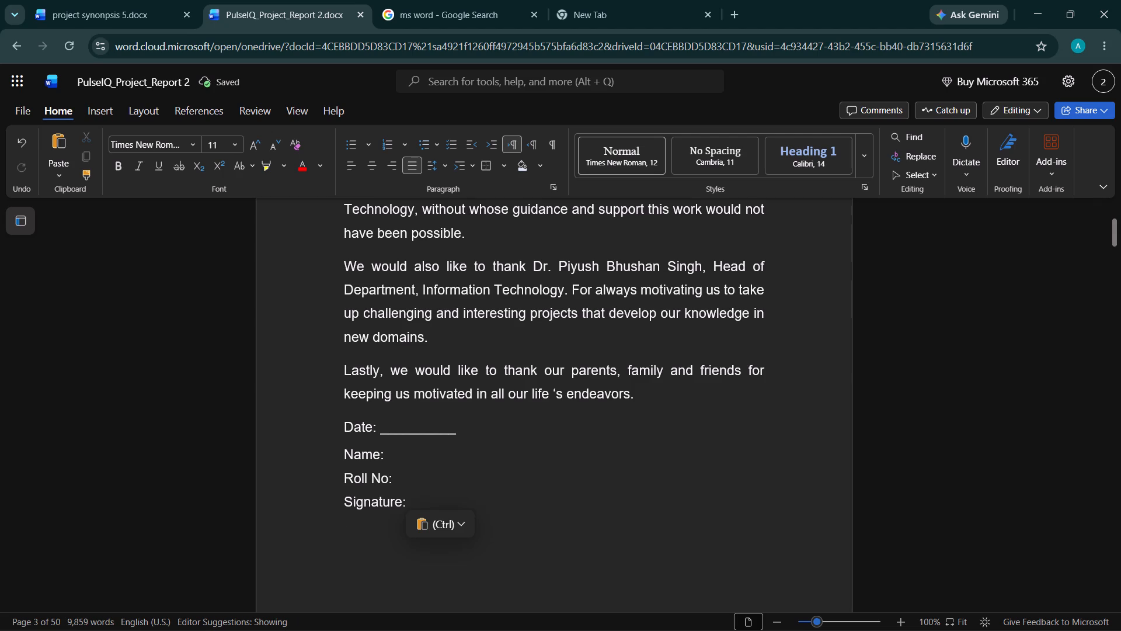
# Replace the blank underscores after Dr./Mr./Ms. in the acknowledgement's first paragraph with the project mentor's name.
pyautogui.scroll(1, 474, 399)
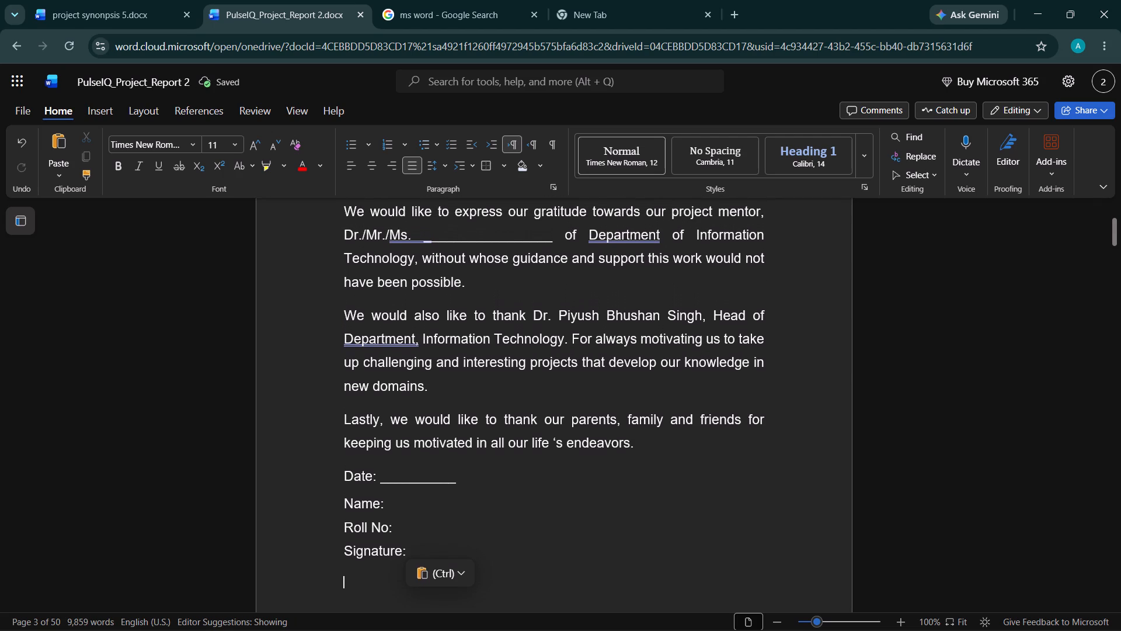
pyautogui.click(552, 241)
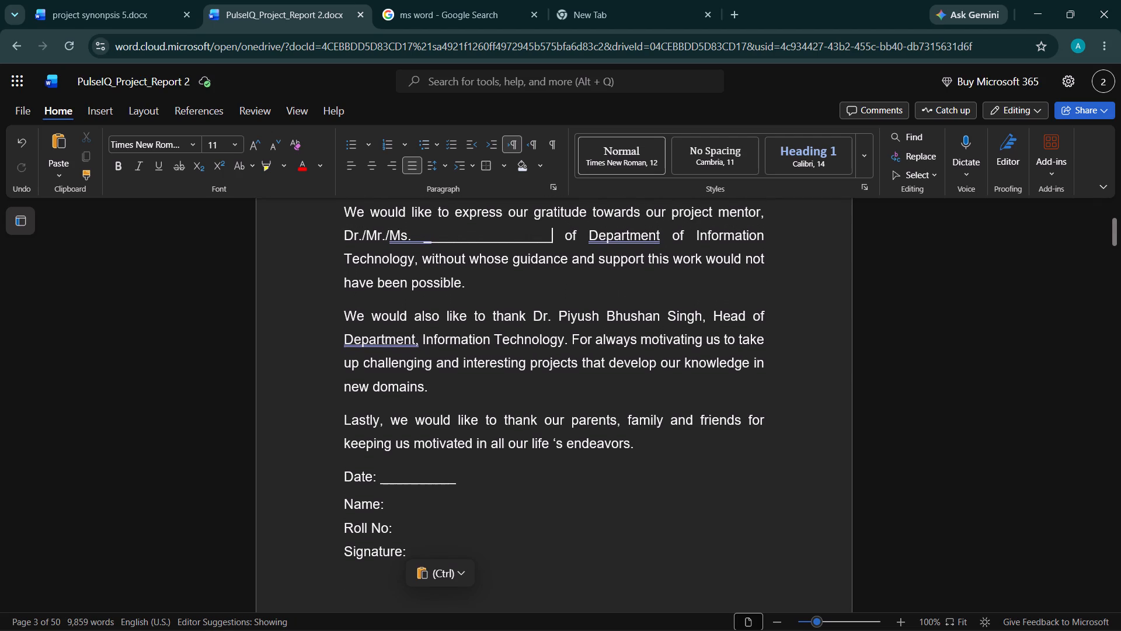
pyautogui.press('BackSpace')
pyautogui.press('BackSpace')
pyautogui.press('BackSpace')
pyautogui.press('BackSpace')
pyautogui.press('BackSpace')
pyautogui.press('BackSpace')
pyautogui.press('BackSpace')
pyautogui.press('BackSpace')
pyautogui.press('BackSpace')
pyautogui.press('BackSpace')
pyautogui.press('BackSpace')
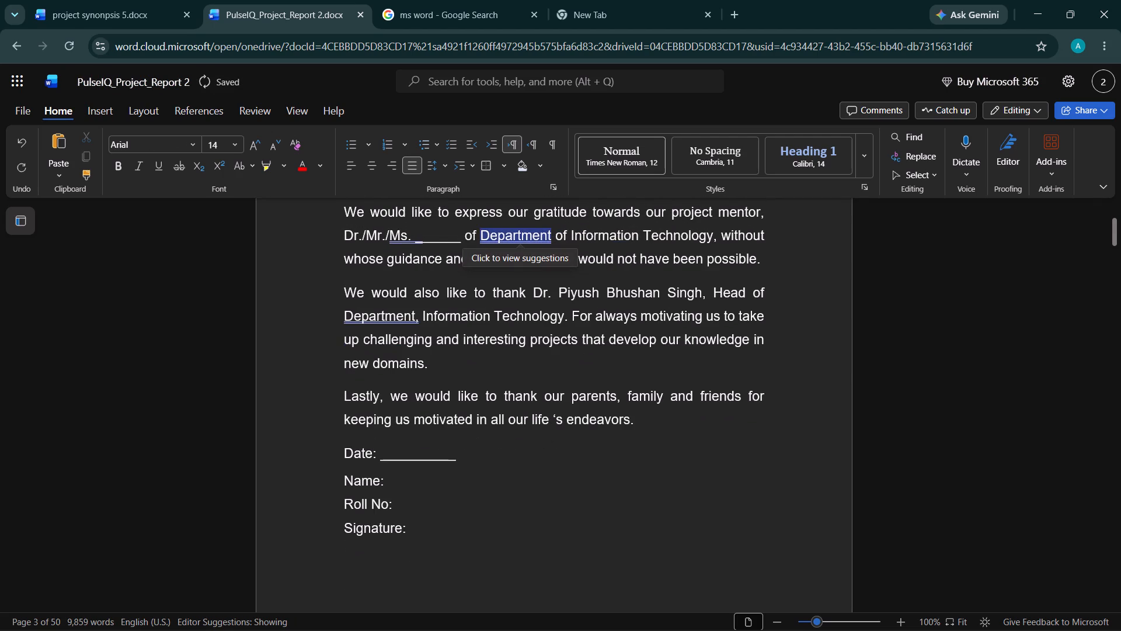
# Replace the remaining underscores after Dr./Mr./Ms. in the acknowledgement with the supervisor's name copied from the cover page.
pyautogui.press('BackSpace')
pyautogui.press('BackSpace')
pyautogui.press('BackSpace')
pyautogui.press('BackSpace')
pyautogui.press('BackSpace')
pyautogui.press('BackSpace')
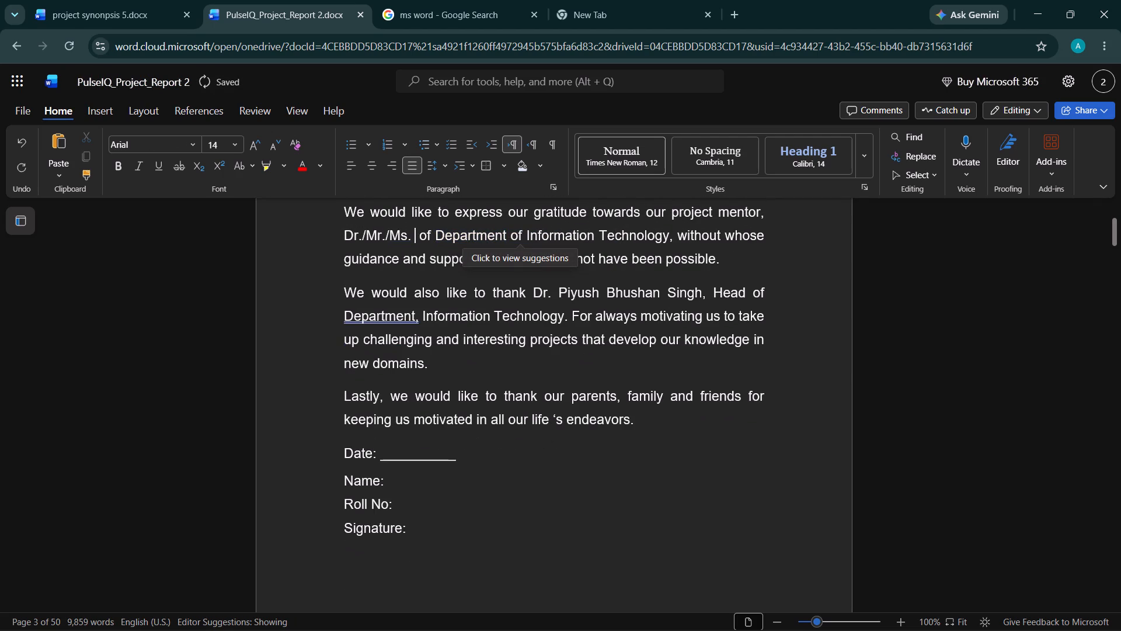
pyautogui.scroll(13, 552, 241)
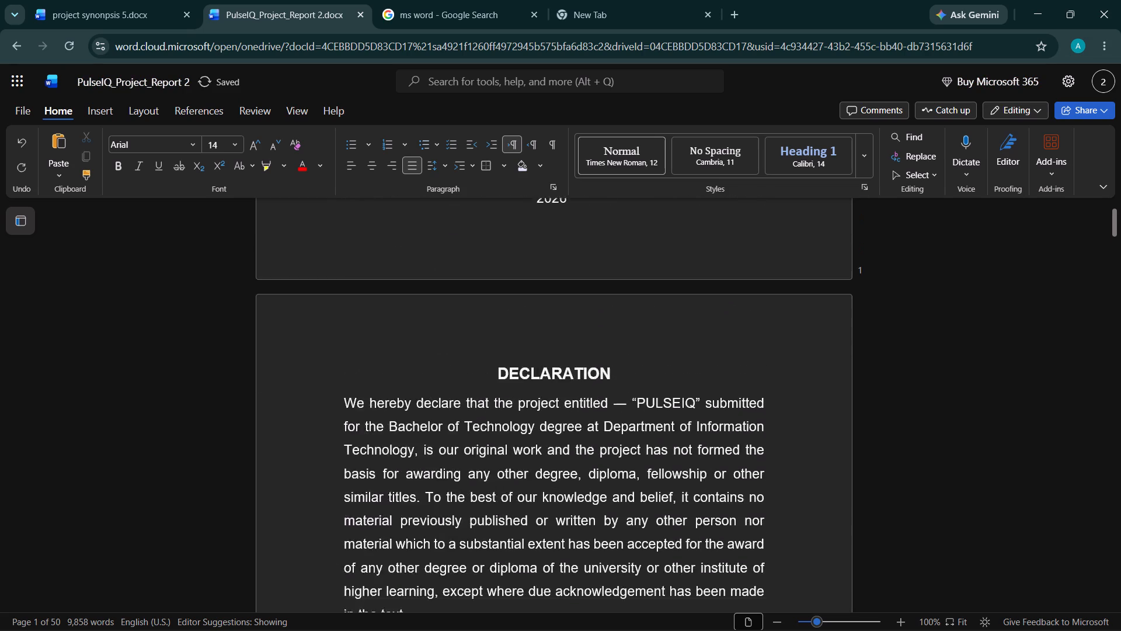
pyautogui.scroll(9, 552, 241)
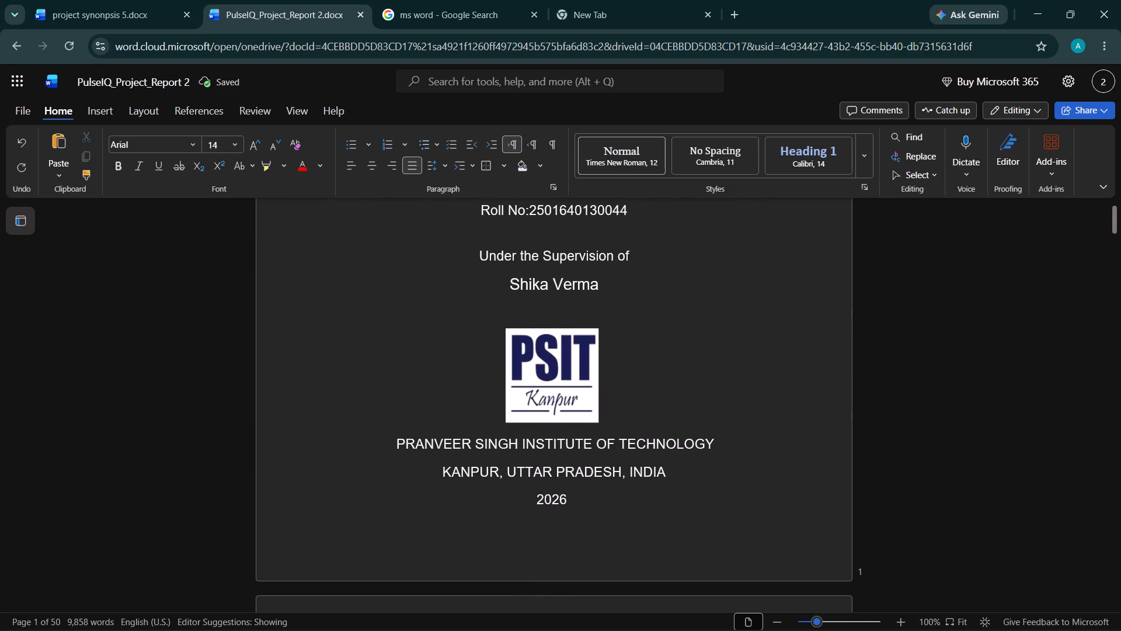
pyautogui.moveTo(611, 293); pyautogui.dragTo(503, 289)
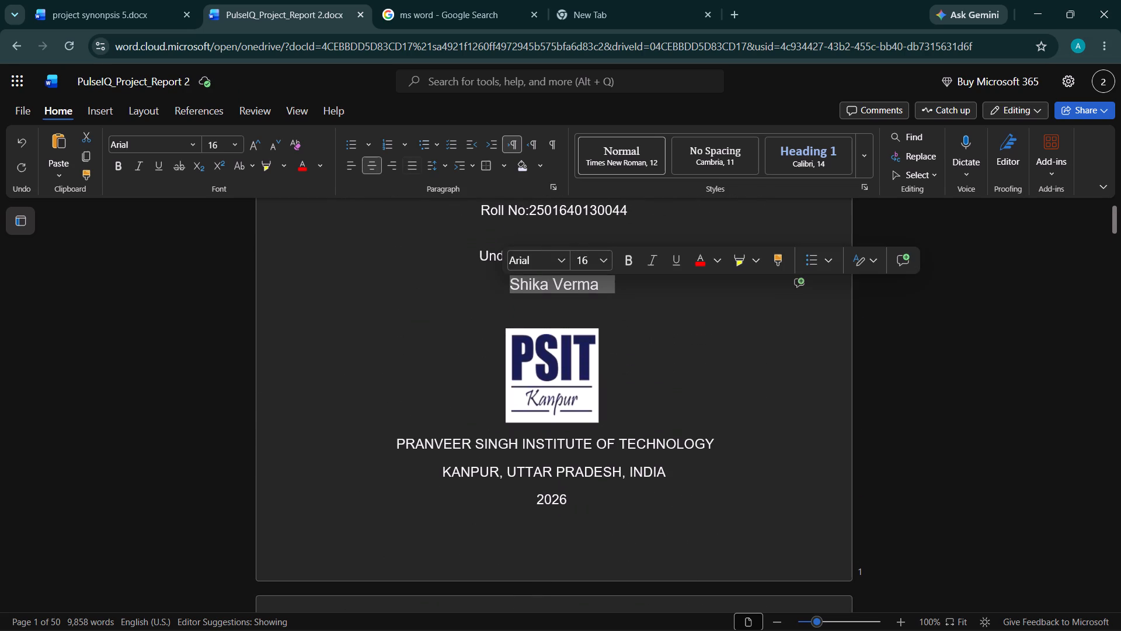
pyautogui.hotkey('ctrl', 'c')
pyautogui.scroll(-6, 582, 570)
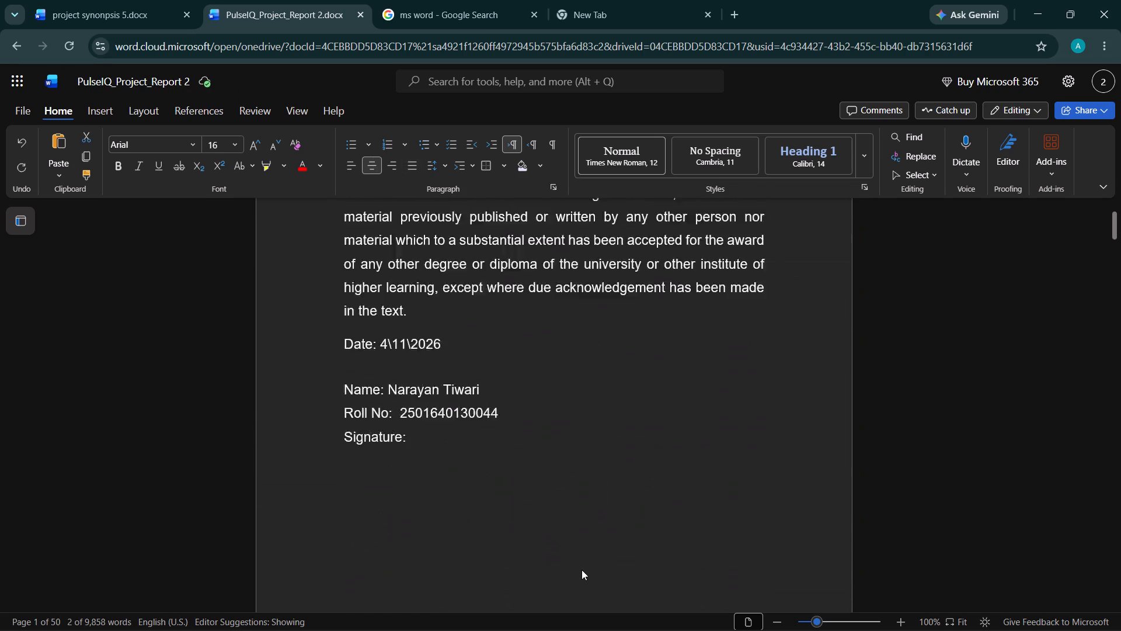
pyautogui.scroll(-8, 582, 570)
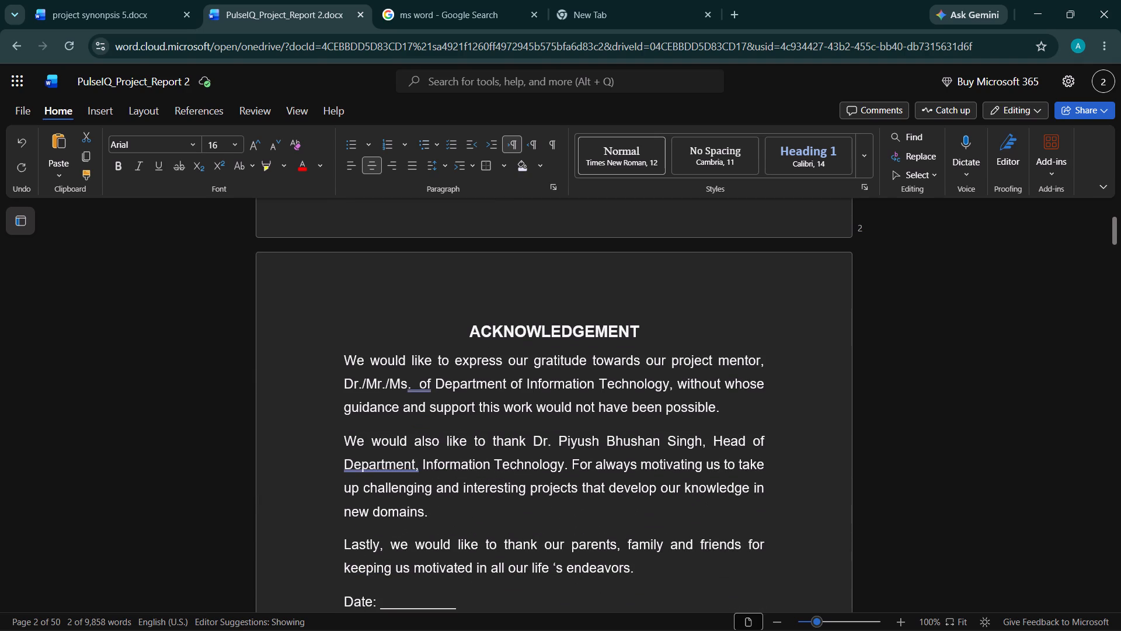
pyautogui.click(413, 386)
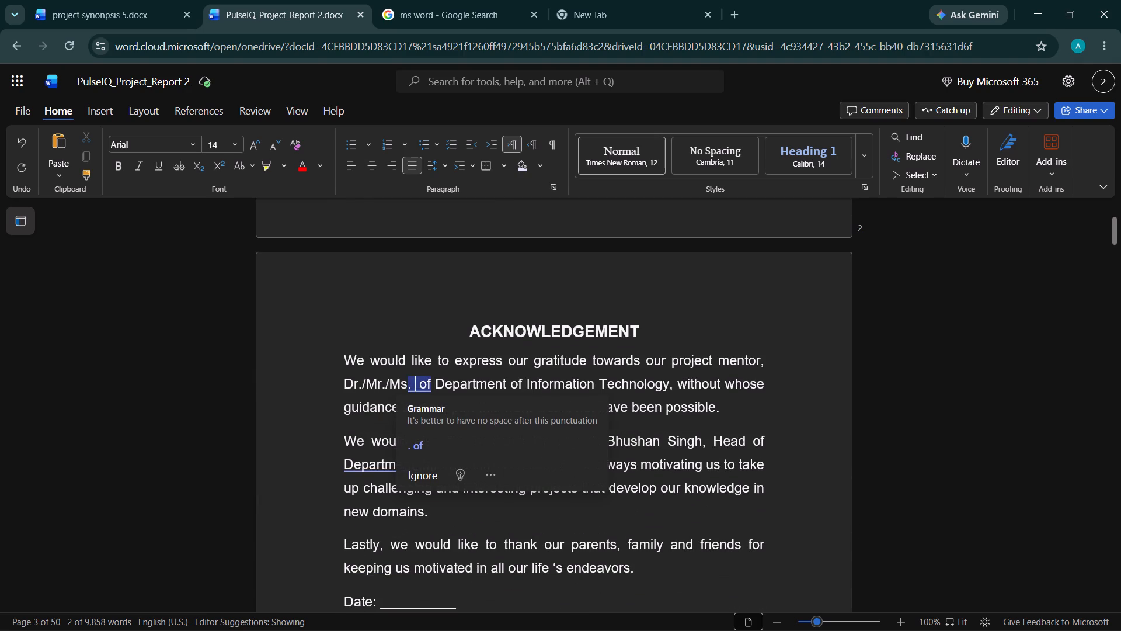
pyautogui.hotkey('ctrl', 'v')
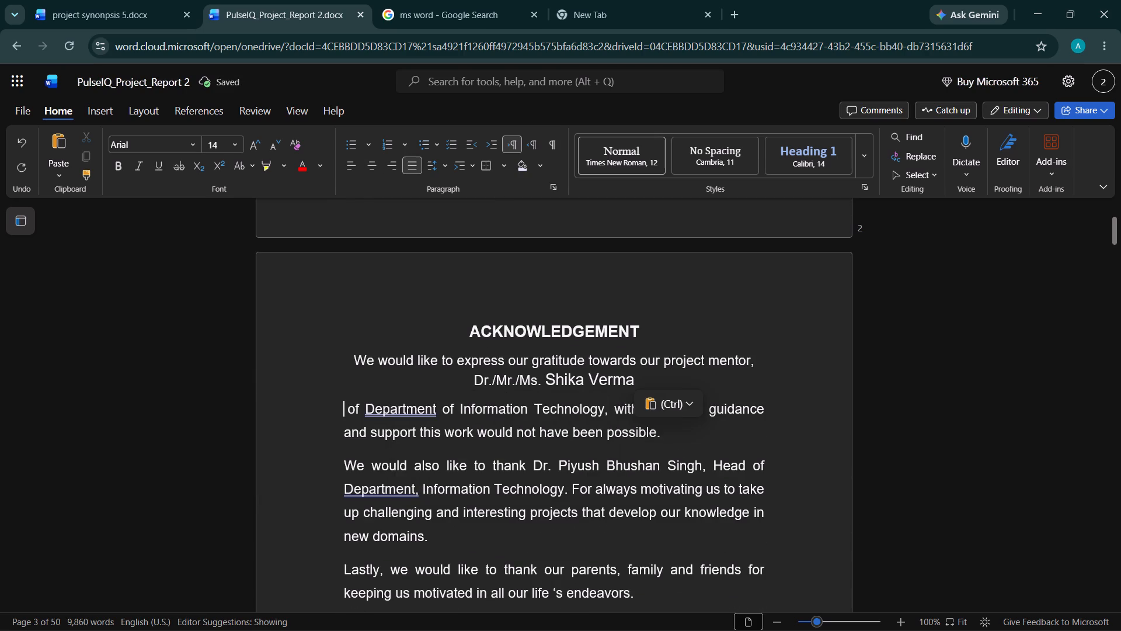
pyautogui.hotkey('ctrl', 'z')
pyautogui.hotkey('ctrl', 'v')
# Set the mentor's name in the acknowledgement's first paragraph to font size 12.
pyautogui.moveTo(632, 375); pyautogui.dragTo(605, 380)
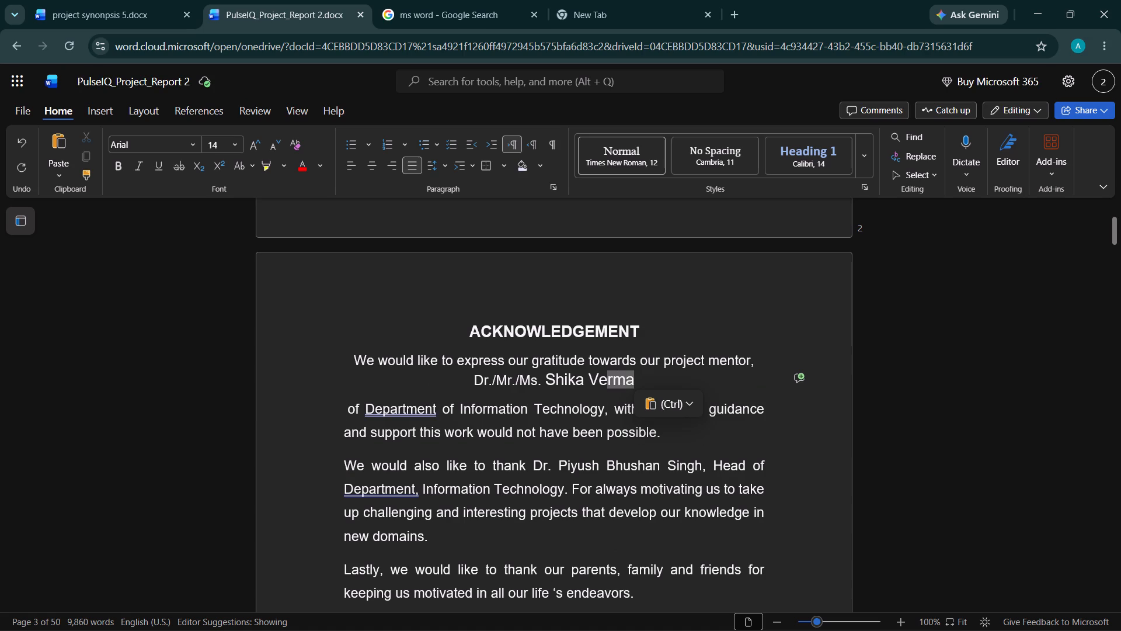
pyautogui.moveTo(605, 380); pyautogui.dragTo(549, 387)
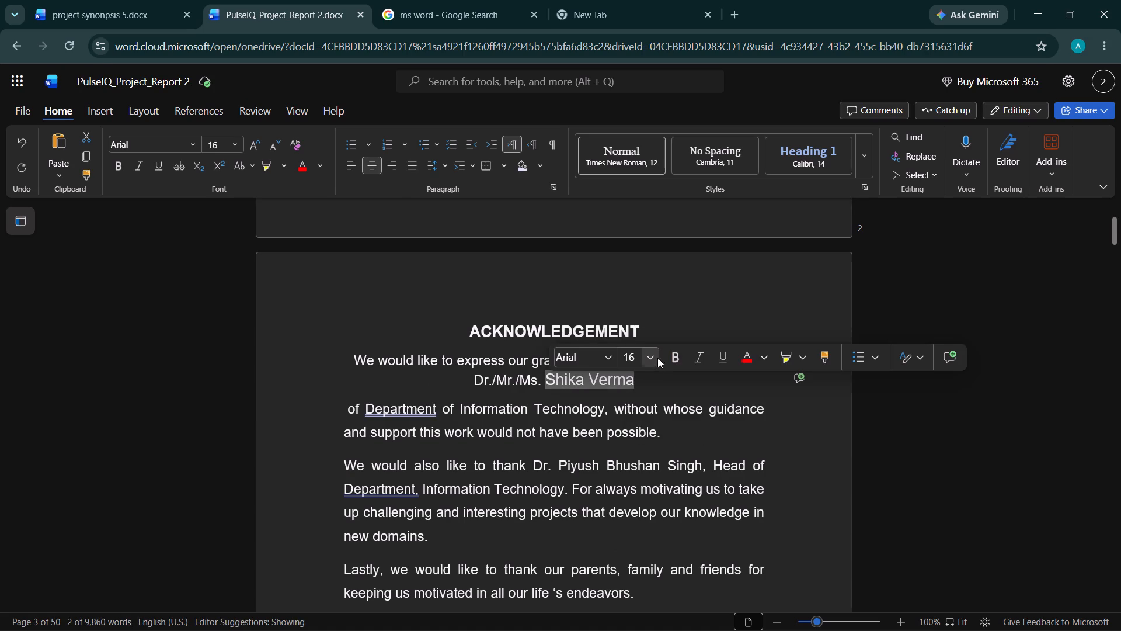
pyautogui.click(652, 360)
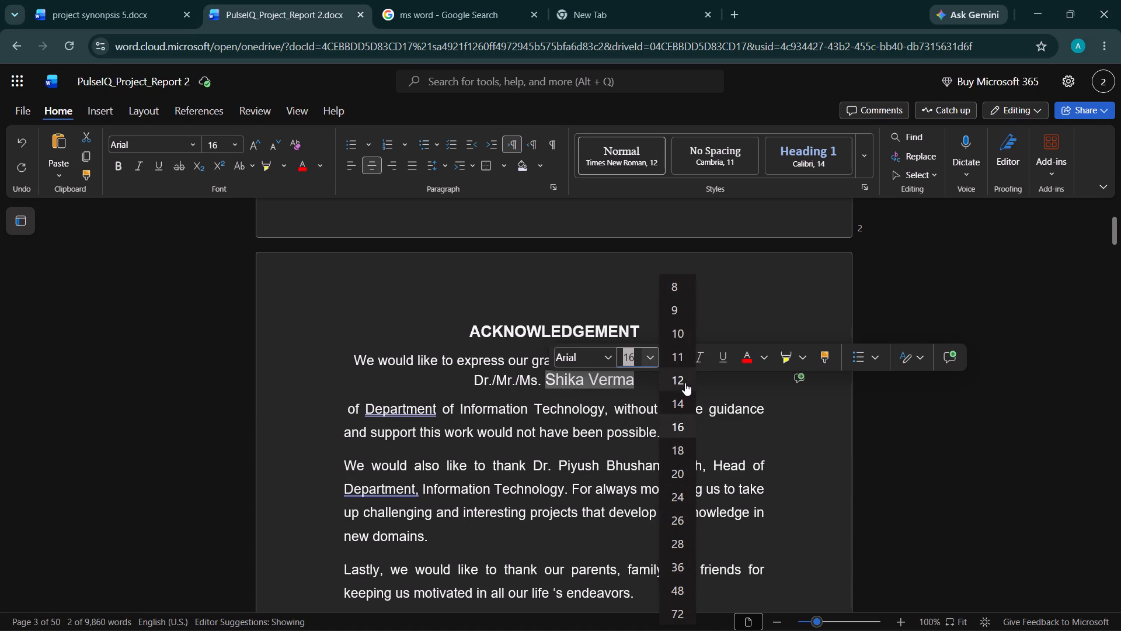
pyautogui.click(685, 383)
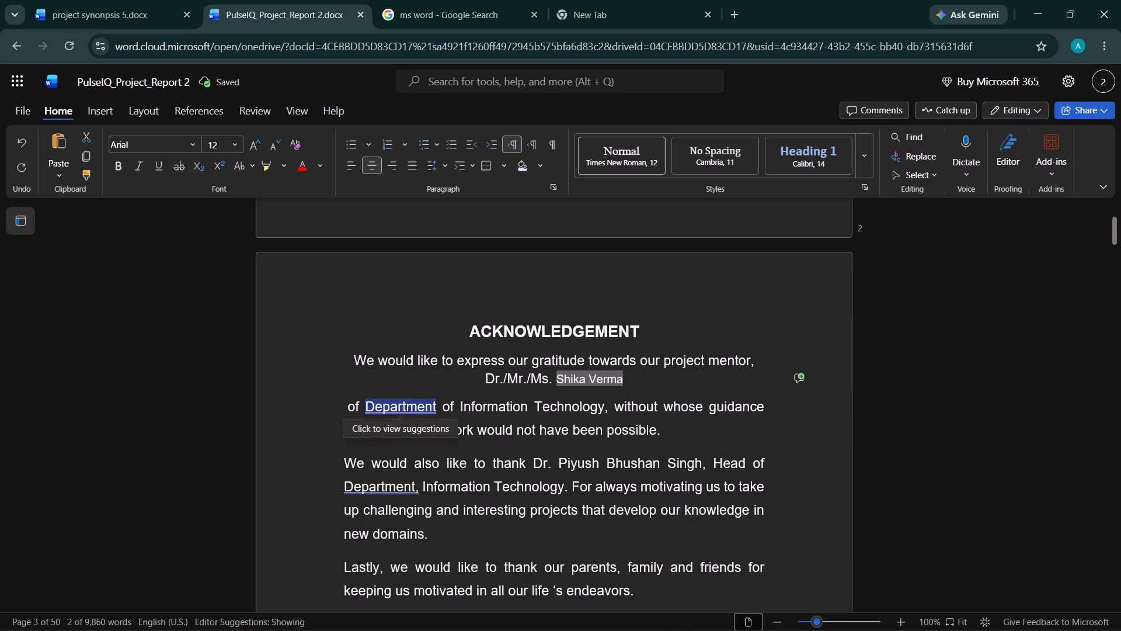
# Remove the paragraph break after the mentor's name so the sentence continues with "of Department of Information Technology".
pyautogui.click(345, 414)
pyautogui.press('BackSpace')
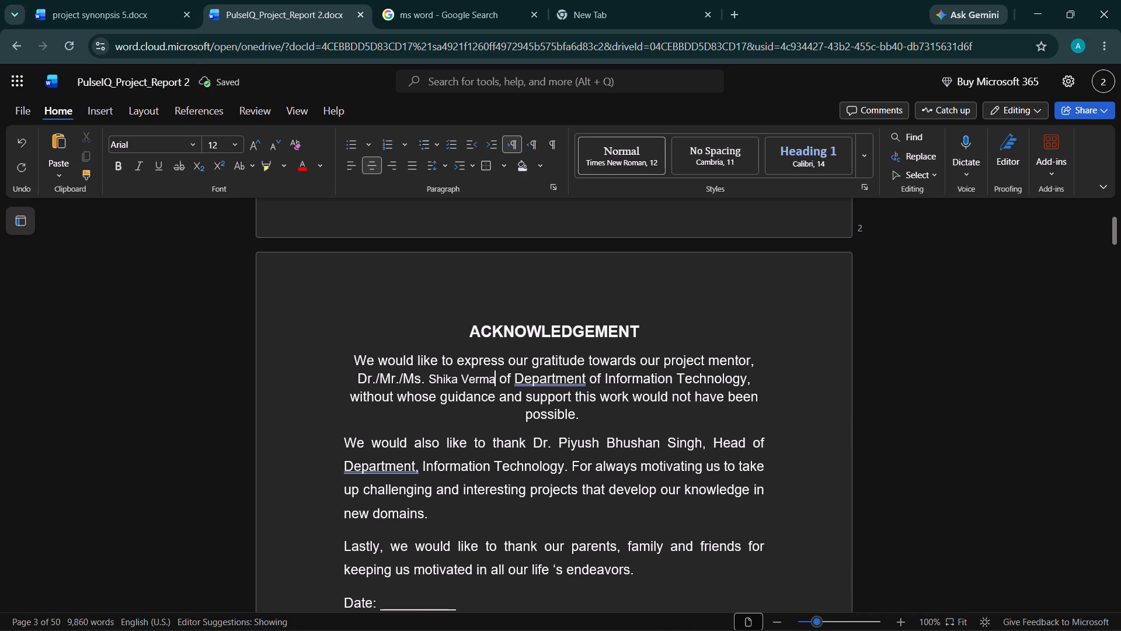
# Set the mentor's name in the acknowledgement's first paragraph to font size 14.
pyautogui.moveTo(608, 419); pyautogui.dragTo(524, 424)
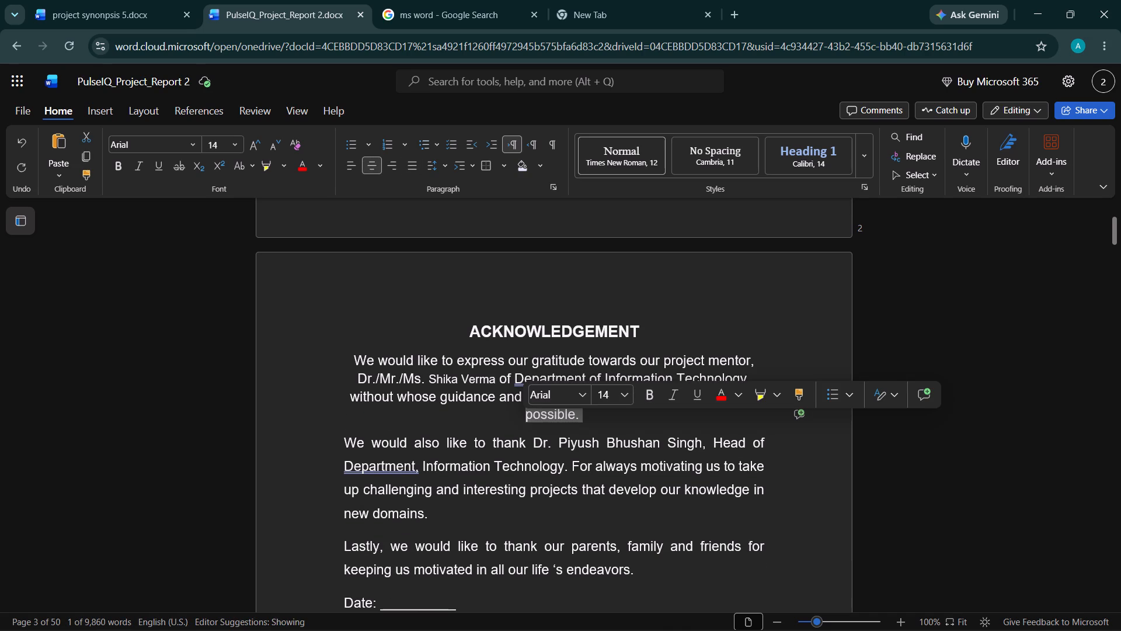
pyautogui.moveTo(495, 382); pyautogui.dragTo(430, 380)
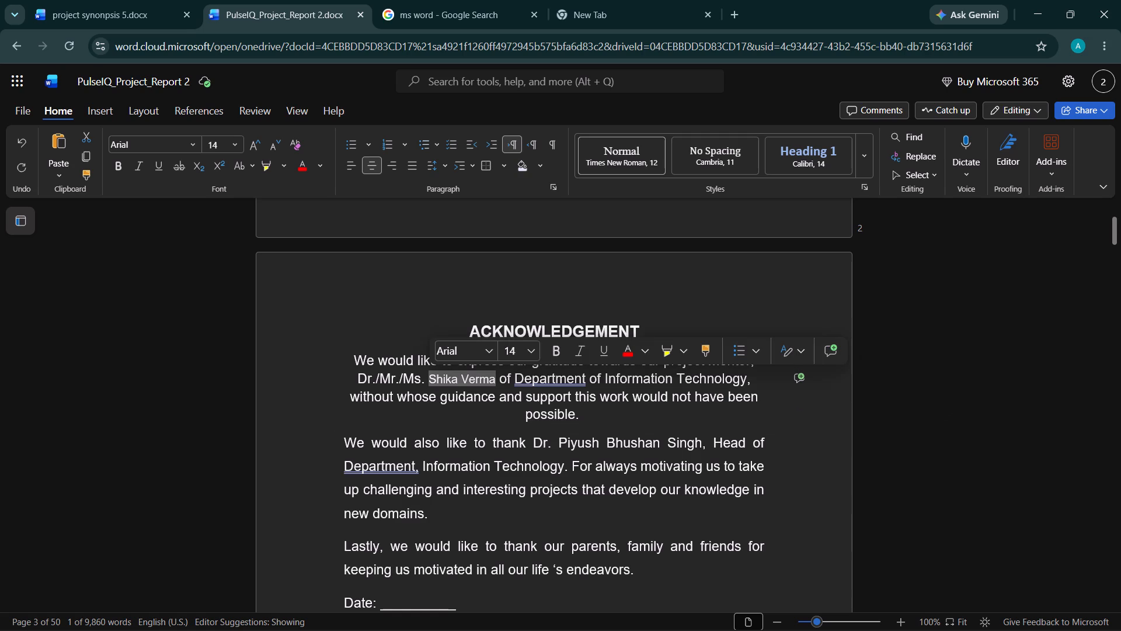
pyautogui.click(530, 357)
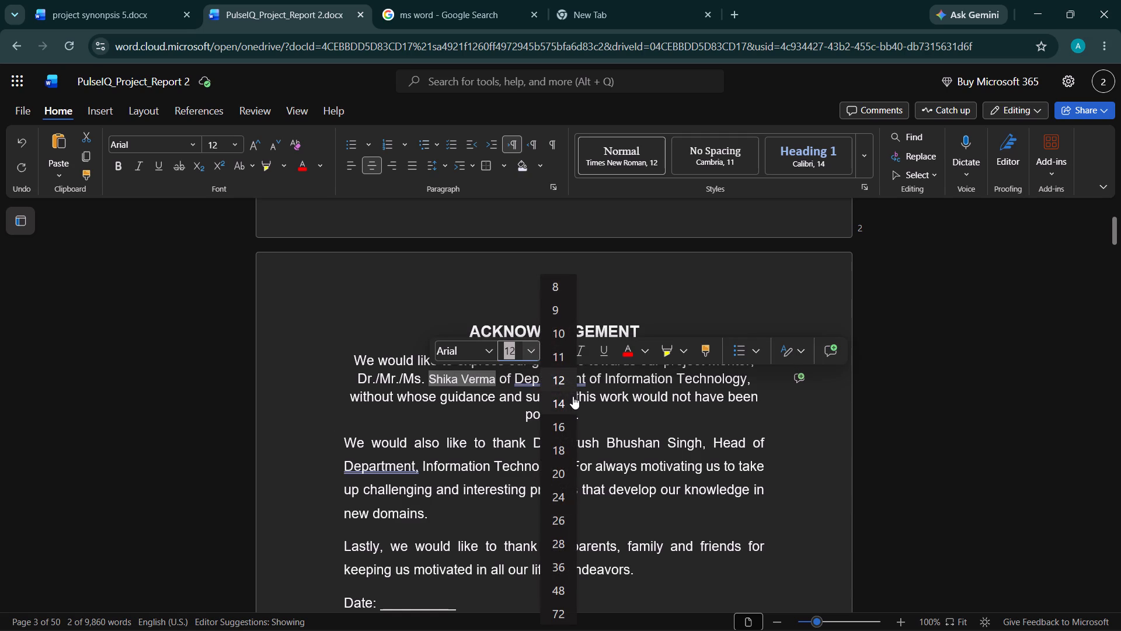
pyautogui.click(571, 398)
pyautogui.scroll(-1, 542, 468)
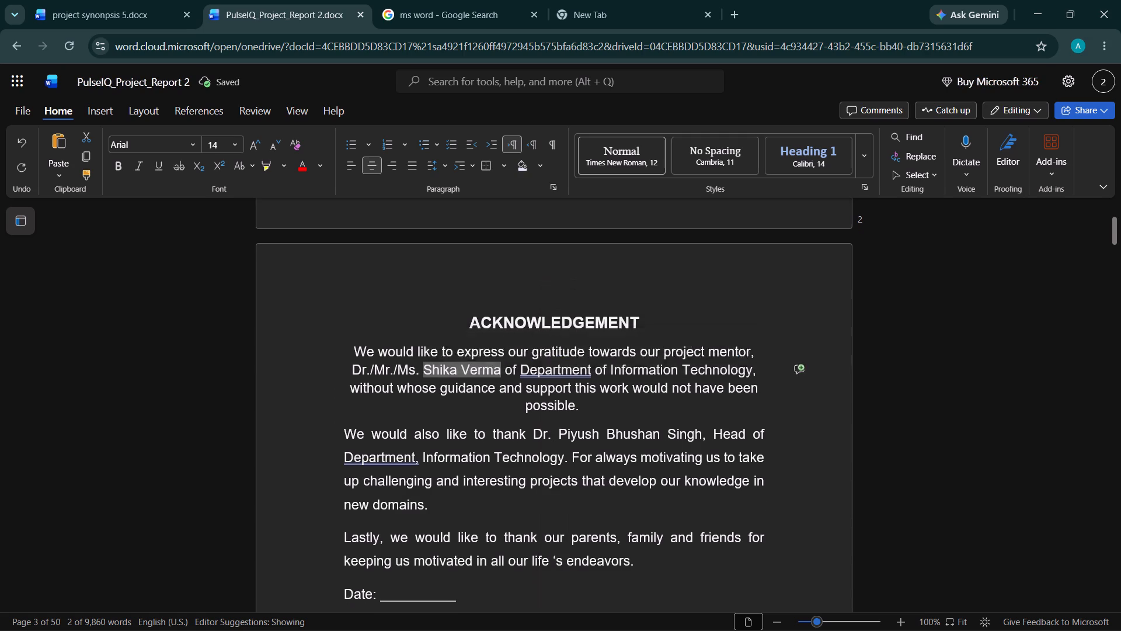
# Compare the report's acknowledgement page with the synopsis document's ACKNOWLEDGEMENT page and the report's preceding declaration page.
pyautogui.scroll(-2, 542, 468)
pyautogui.scroll(2, 570, 397)
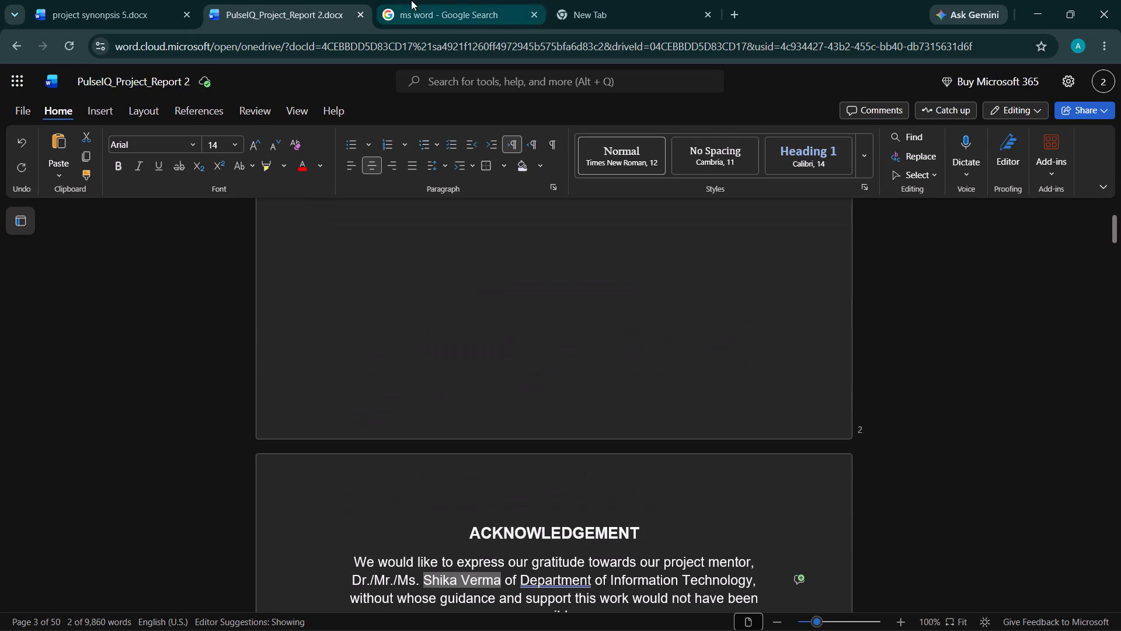
pyautogui.click(106, 9)
pyautogui.scroll(-1, 453, 347)
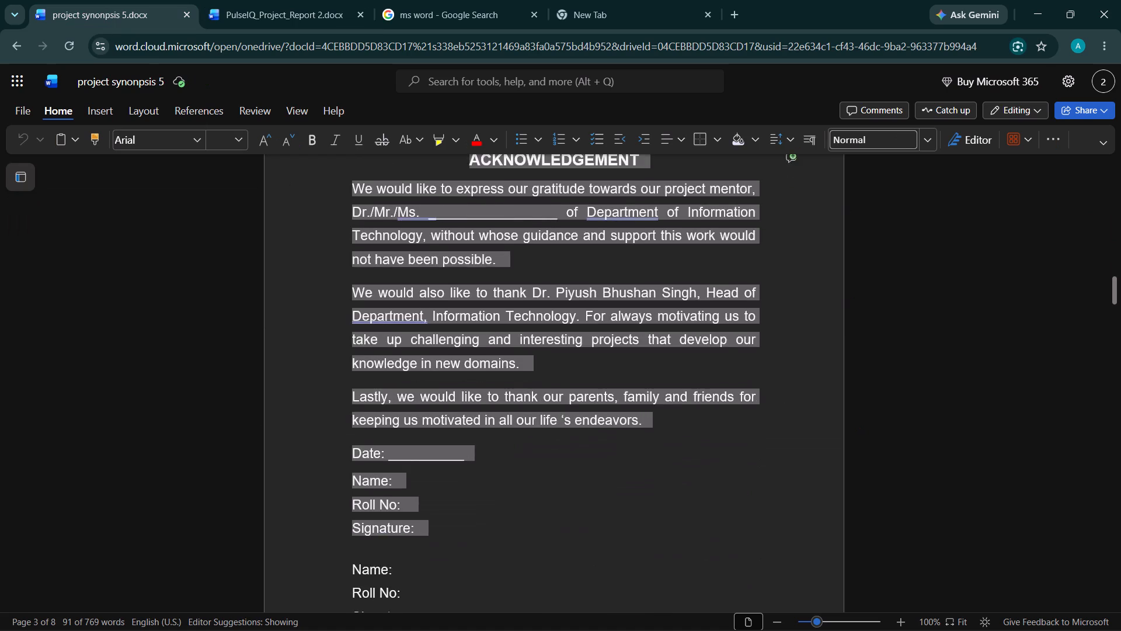
pyautogui.scroll(-1, 453, 347)
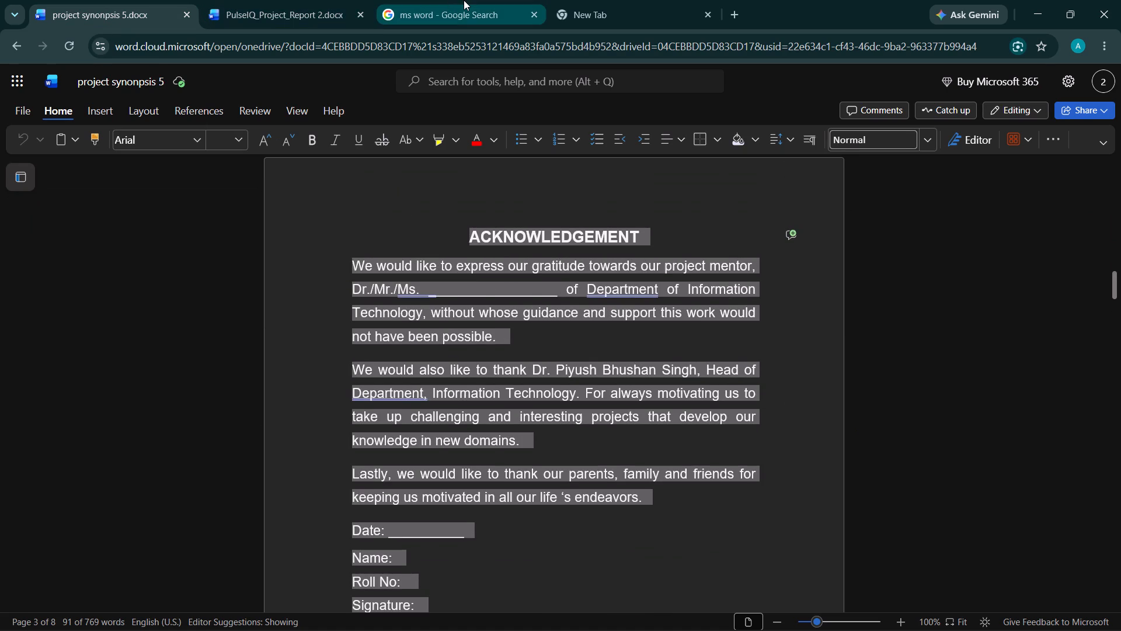
pyautogui.click(284, 7)
pyautogui.scroll(3, 473, 381)
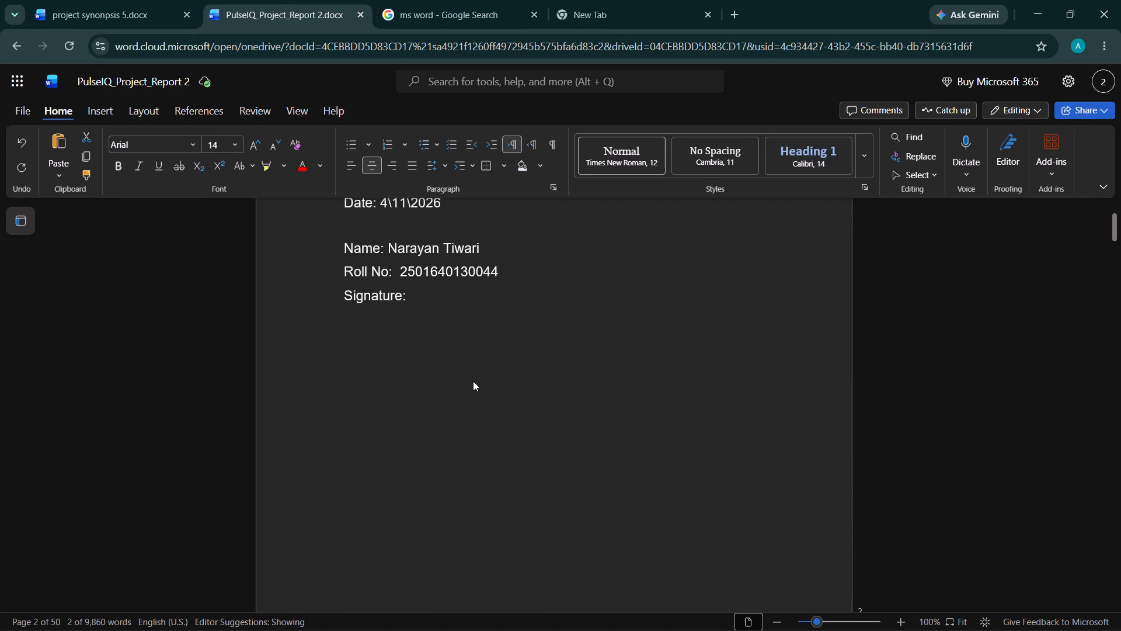
pyautogui.scroll(2, 473, 381)
pyautogui.scroll(-7, 473, 381)
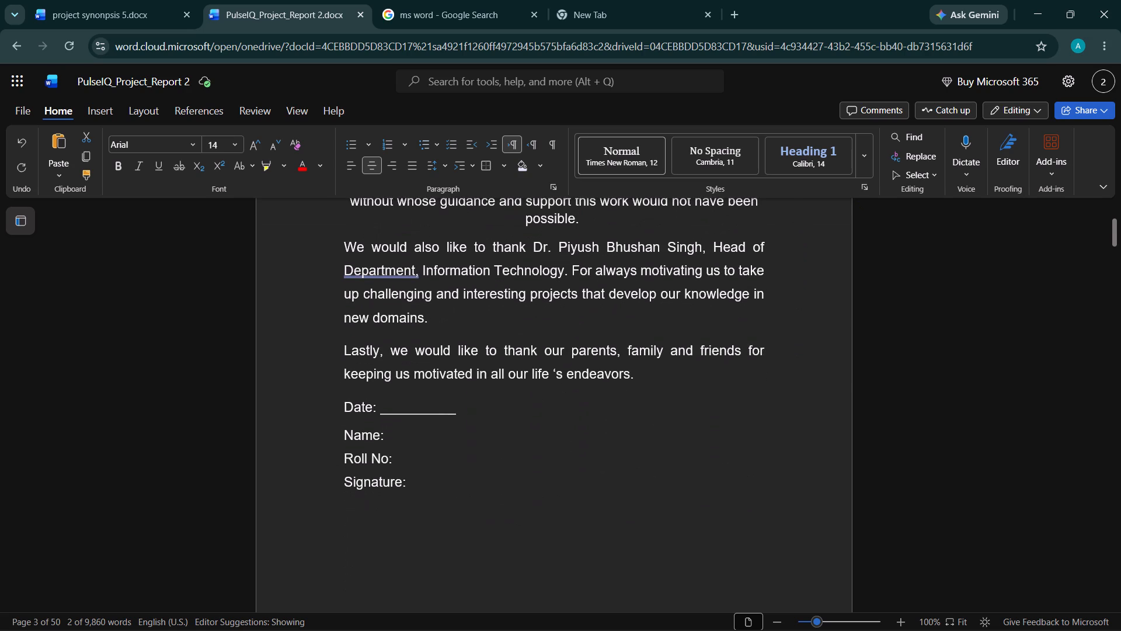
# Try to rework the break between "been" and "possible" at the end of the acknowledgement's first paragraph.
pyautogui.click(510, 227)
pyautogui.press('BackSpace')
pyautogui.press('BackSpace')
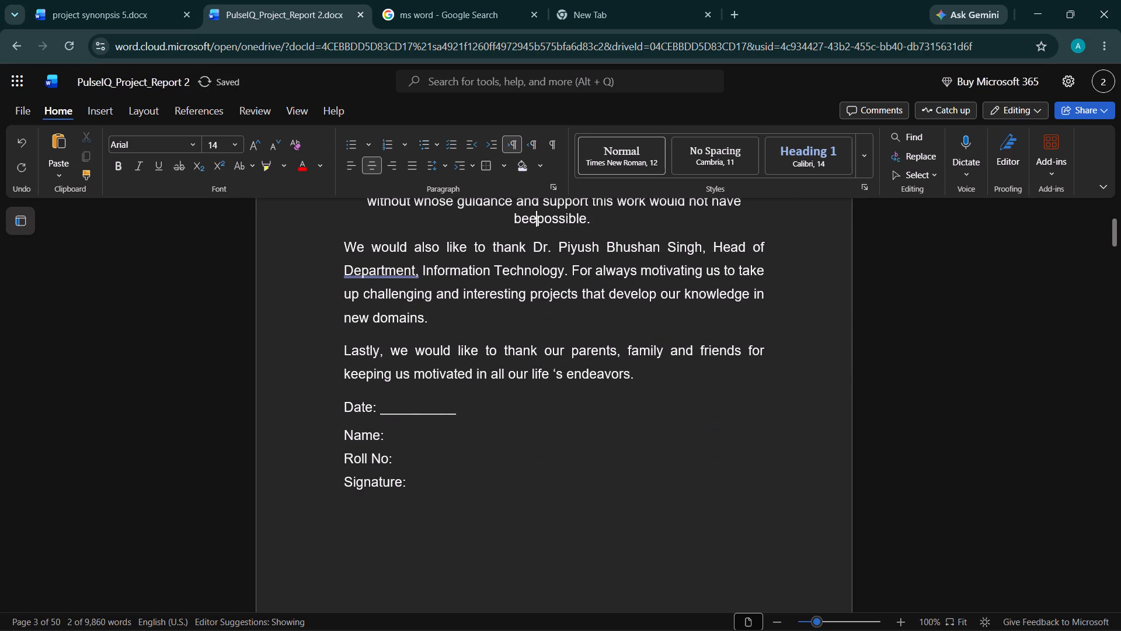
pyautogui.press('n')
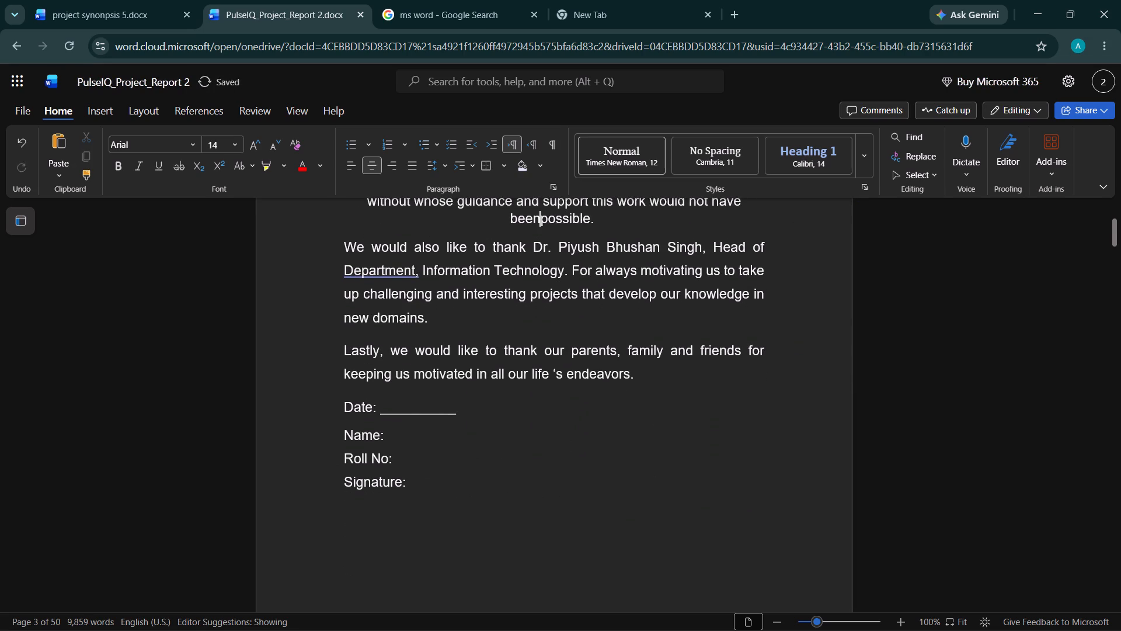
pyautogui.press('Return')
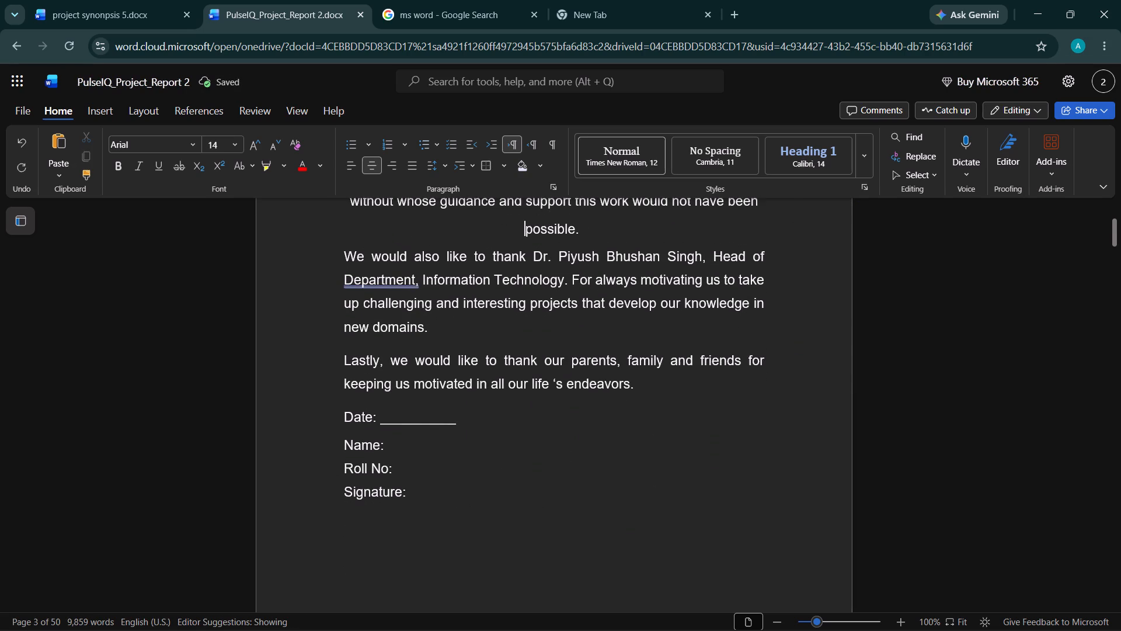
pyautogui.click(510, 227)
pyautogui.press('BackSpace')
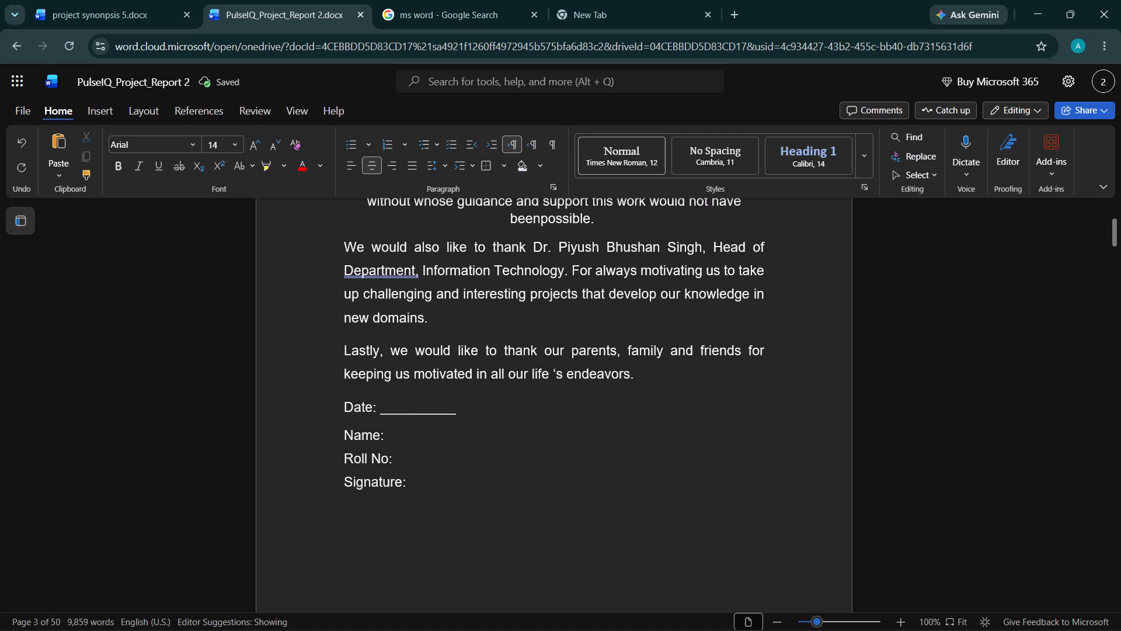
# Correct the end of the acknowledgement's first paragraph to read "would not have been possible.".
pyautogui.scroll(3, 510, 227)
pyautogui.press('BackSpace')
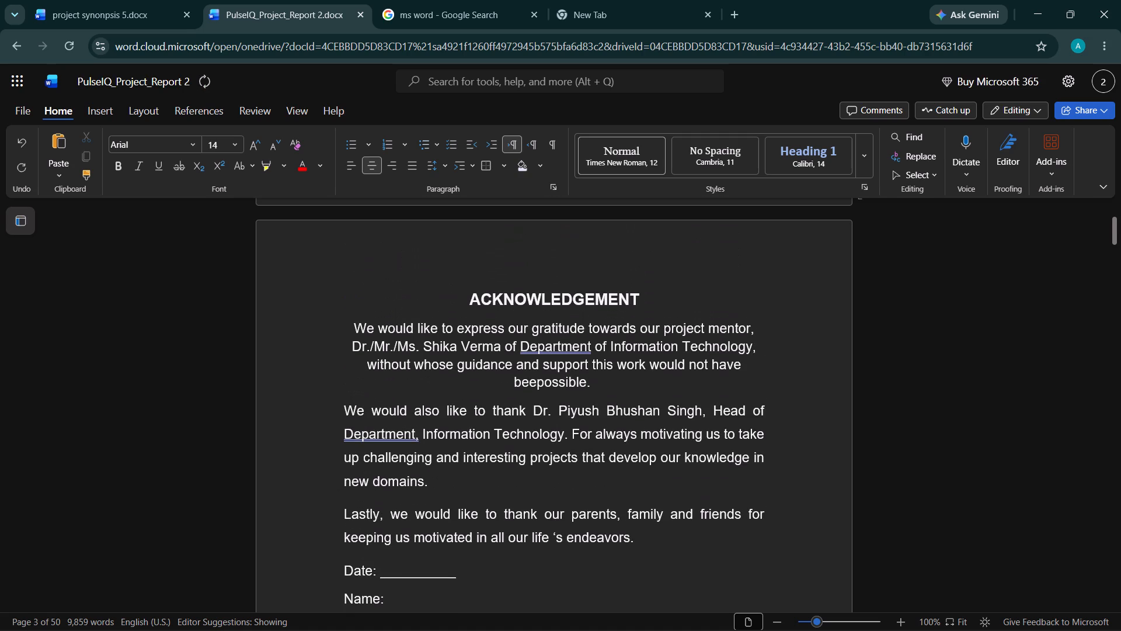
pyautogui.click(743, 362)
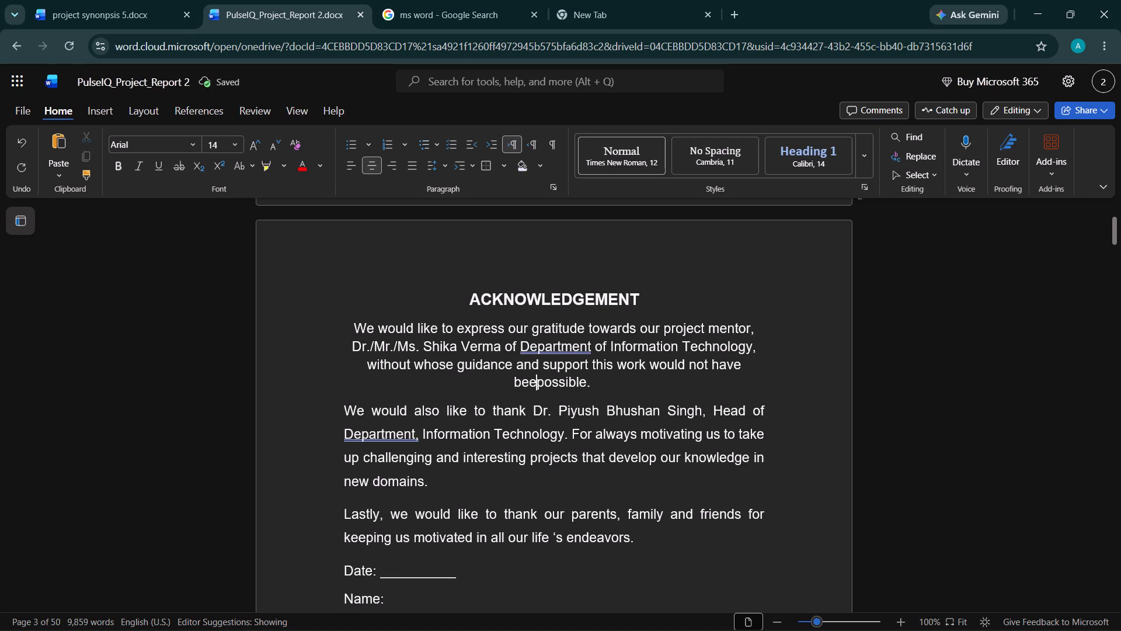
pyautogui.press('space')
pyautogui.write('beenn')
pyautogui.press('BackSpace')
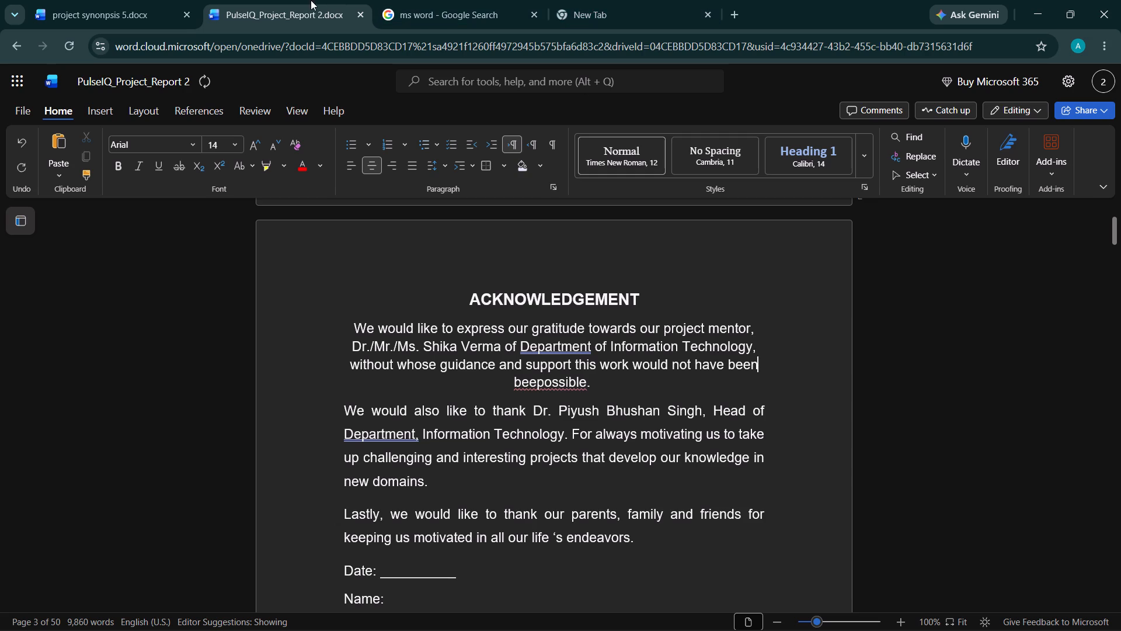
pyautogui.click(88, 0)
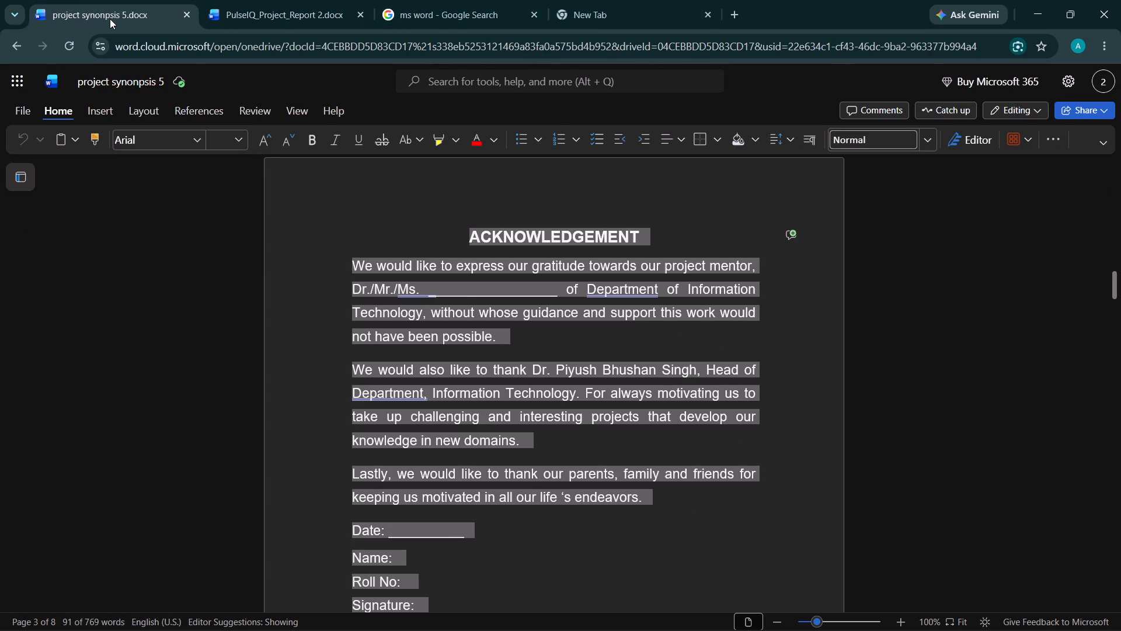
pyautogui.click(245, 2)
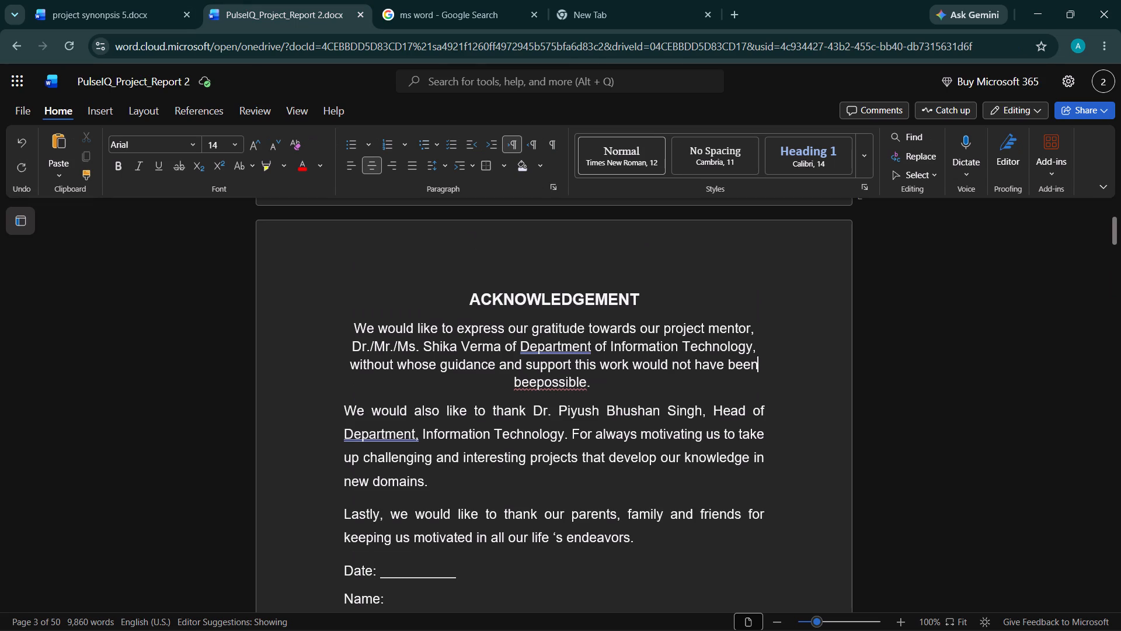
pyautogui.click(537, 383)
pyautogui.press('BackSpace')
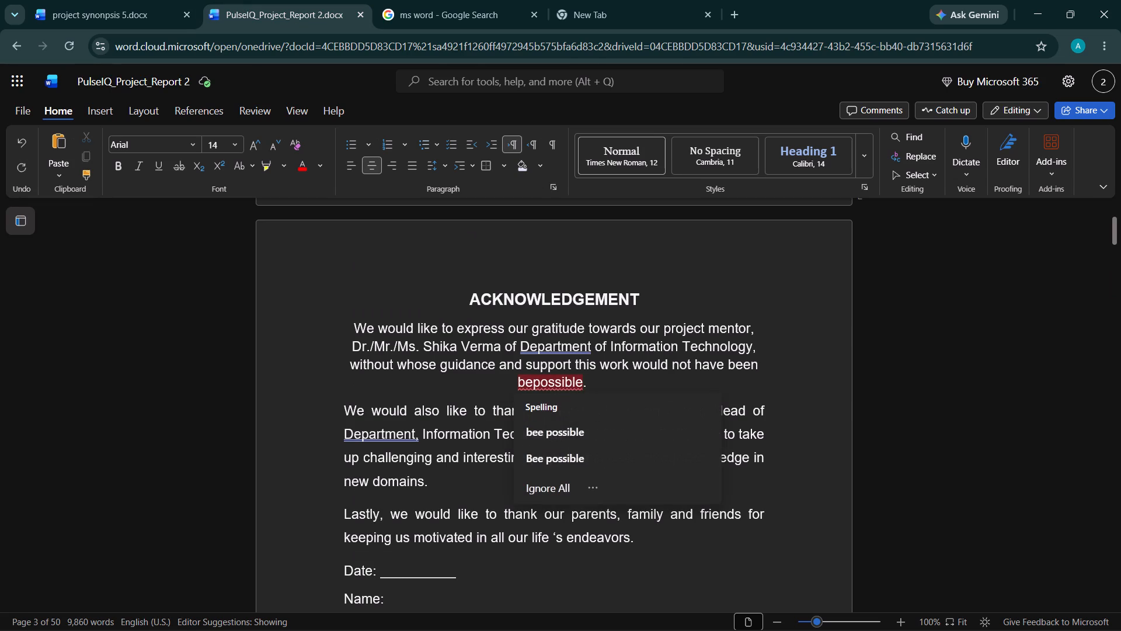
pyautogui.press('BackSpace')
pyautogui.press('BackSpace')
# Replace the blank underscores on the acknowledgement's Date line with 4\11\2026.
pyautogui.scroll(-1, 537, 383)
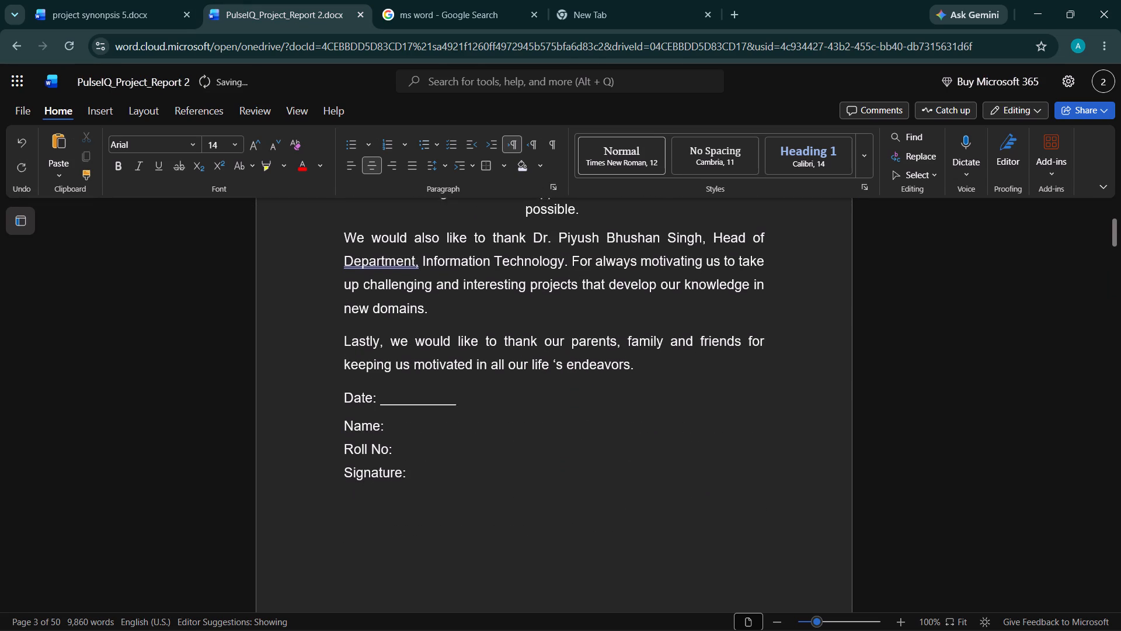
pyautogui.scroll(-1, 537, 383)
pyautogui.click(465, 393)
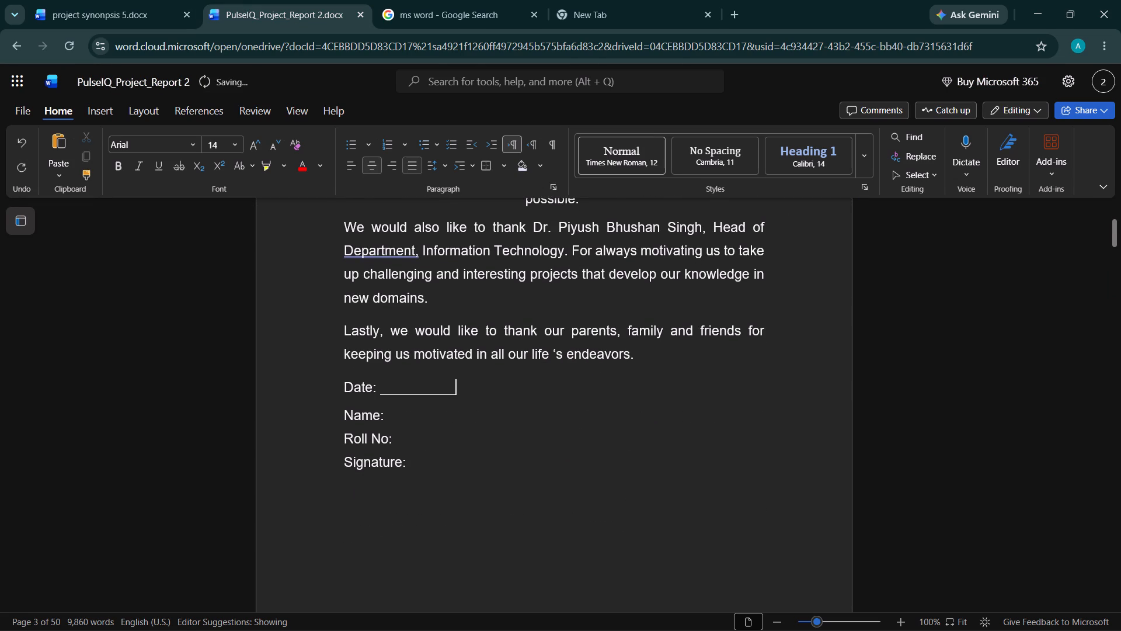
pyautogui.press('BackSpace')
pyautogui.press('BackSpace')
pyautogui.press('BackSpace')
pyautogui.press('BackSpace')
pyautogui.press('BackSpace')
pyautogui.press('BackSpace')
pyautogui.press('BackSpace')
pyautogui.press('BackSpace')
pyautogui.press('BackSpace')
pyautogui.press('BackSpace')
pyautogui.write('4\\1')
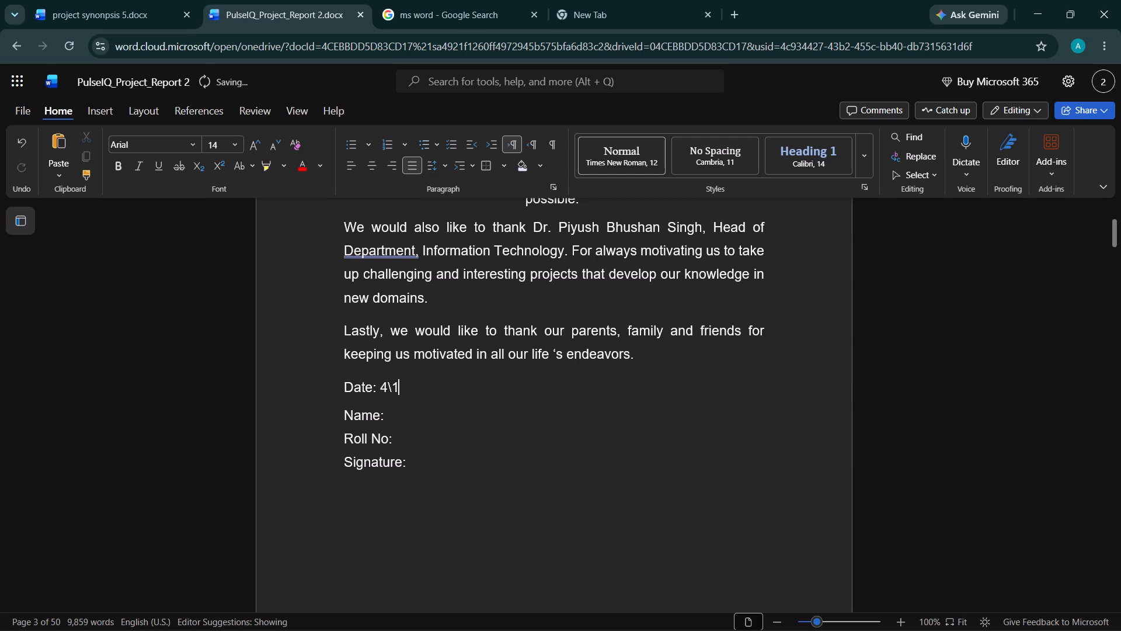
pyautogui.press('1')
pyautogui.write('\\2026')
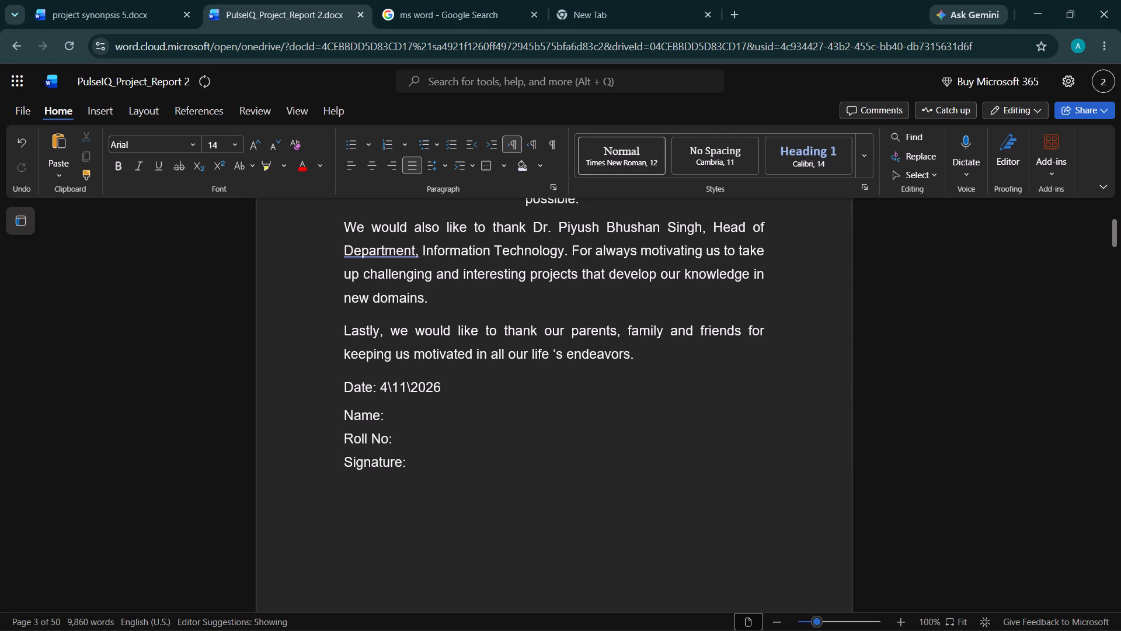
# Fill in the student's name on the acknowledgement's Name line.
pyautogui.click(443, 410)
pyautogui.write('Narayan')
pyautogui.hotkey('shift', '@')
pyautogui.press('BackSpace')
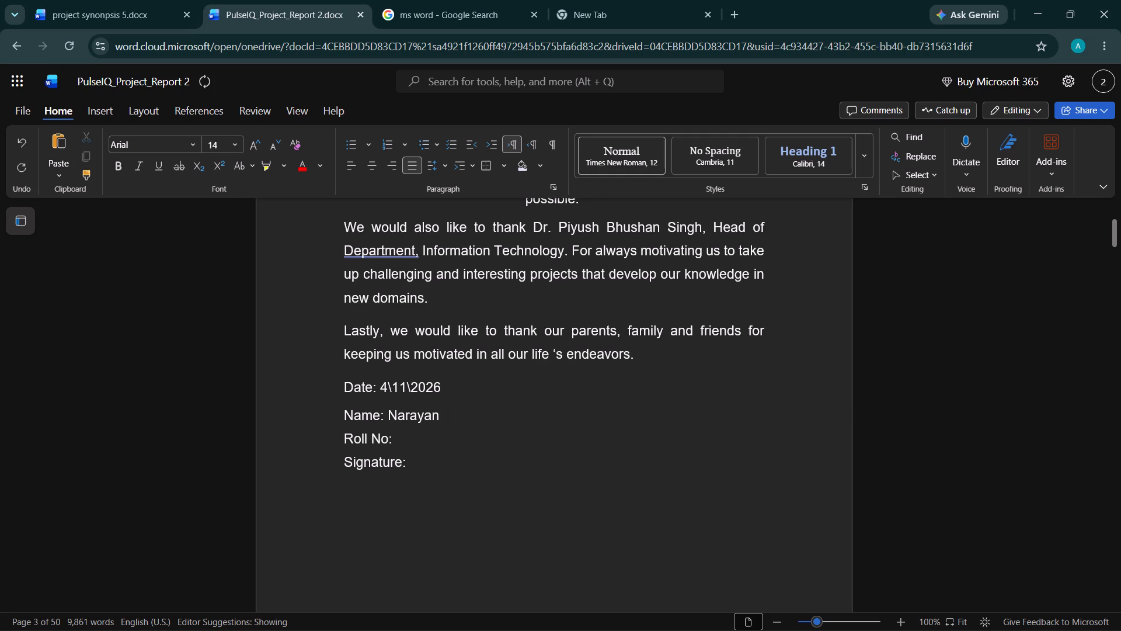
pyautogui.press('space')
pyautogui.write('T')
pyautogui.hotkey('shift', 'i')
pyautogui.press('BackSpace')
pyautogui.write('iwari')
# Fill in the student's roll number on the acknowledgement's Roll No line.
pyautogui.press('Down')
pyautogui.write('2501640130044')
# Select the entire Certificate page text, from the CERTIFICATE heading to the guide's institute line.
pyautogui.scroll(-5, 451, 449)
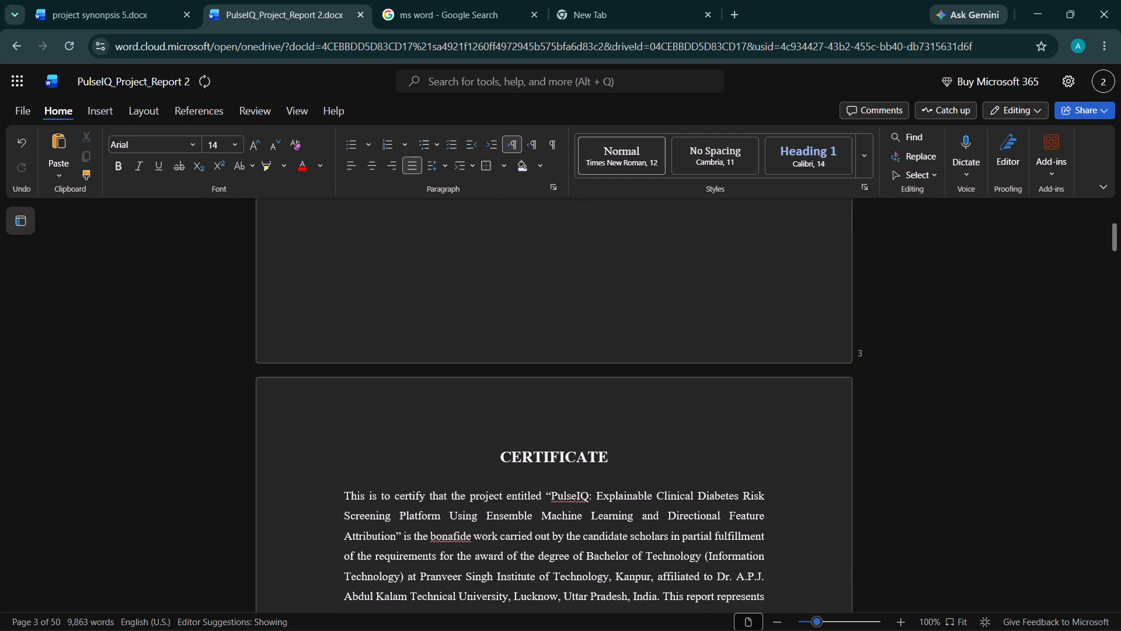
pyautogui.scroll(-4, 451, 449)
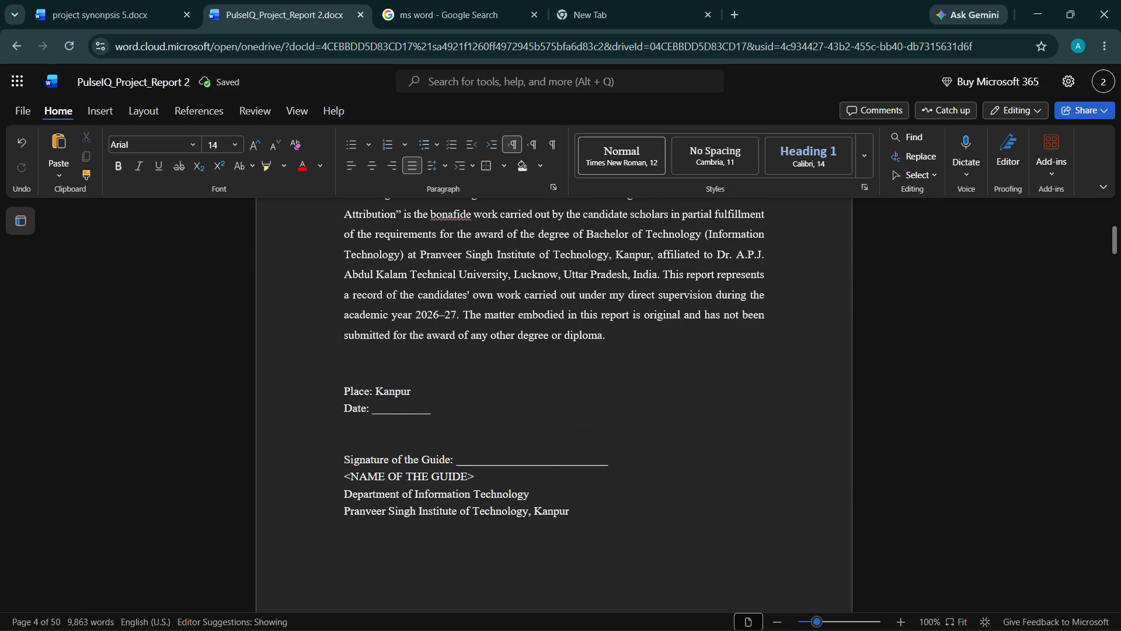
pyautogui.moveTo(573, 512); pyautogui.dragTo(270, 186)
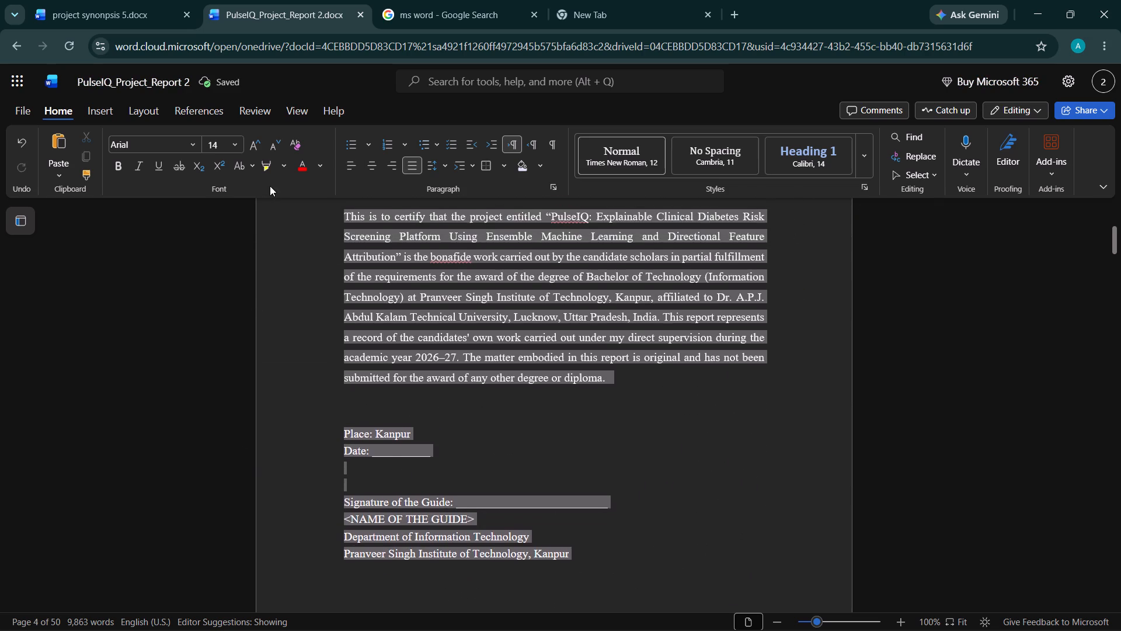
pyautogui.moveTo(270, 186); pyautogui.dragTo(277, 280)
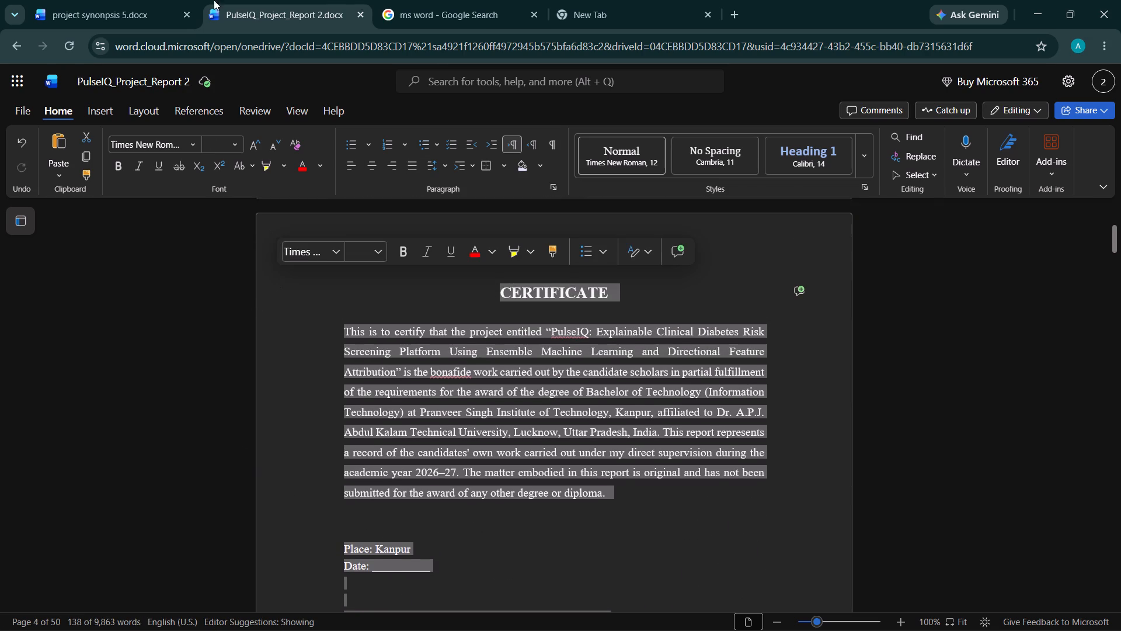
# Switch to the project synopsis document to examine the content around and after its acknowledgement page.
pyautogui.click(76, 0)
pyautogui.scroll(-9, 476, 397)
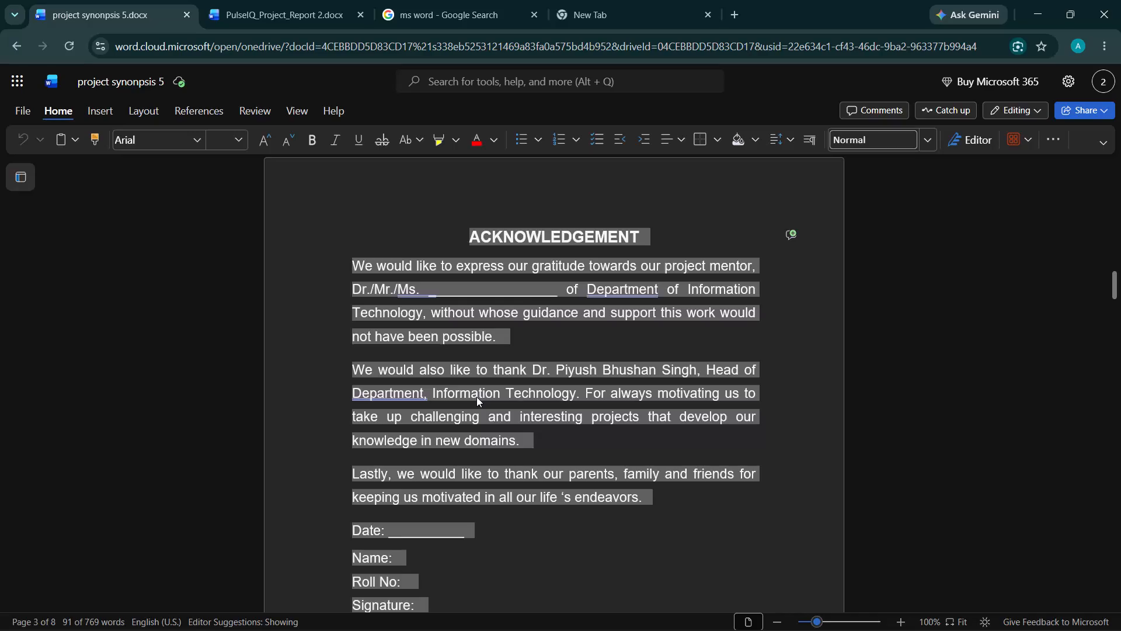
pyautogui.scroll(-1, 476, 397)
pyautogui.scroll(-3, 692, 415)
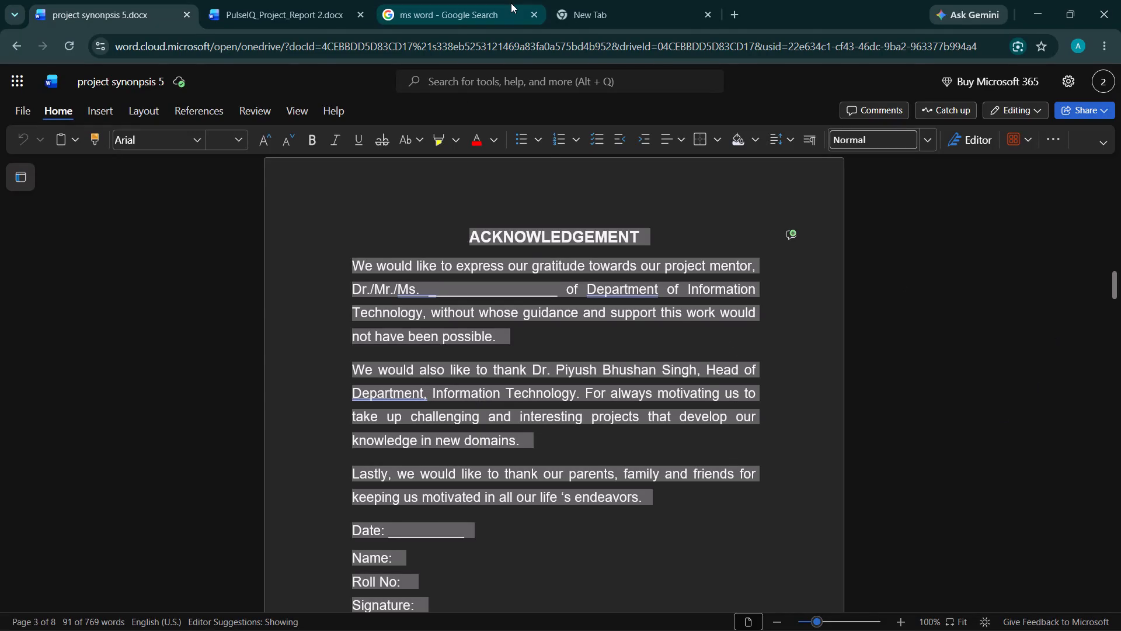
pyautogui.click(511, 3)
pyautogui.scroll(-7, 532, 351)
pyautogui.click(126, 0)
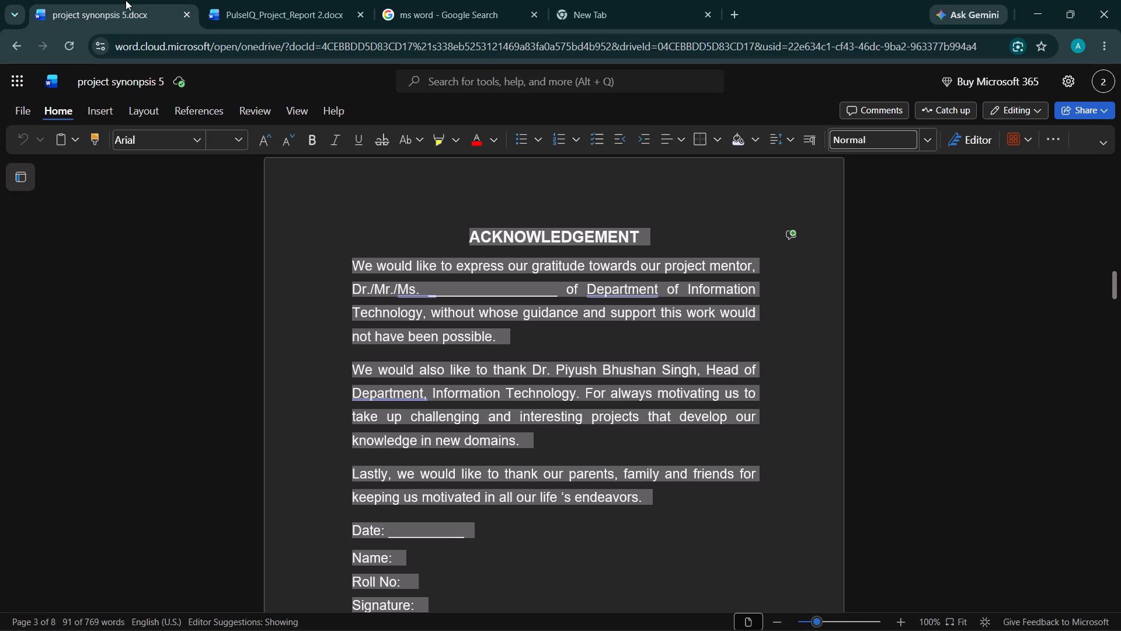
pyautogui.scroll(-6, 482, 428)
pyautogui.scroll(-1, 290, 463)
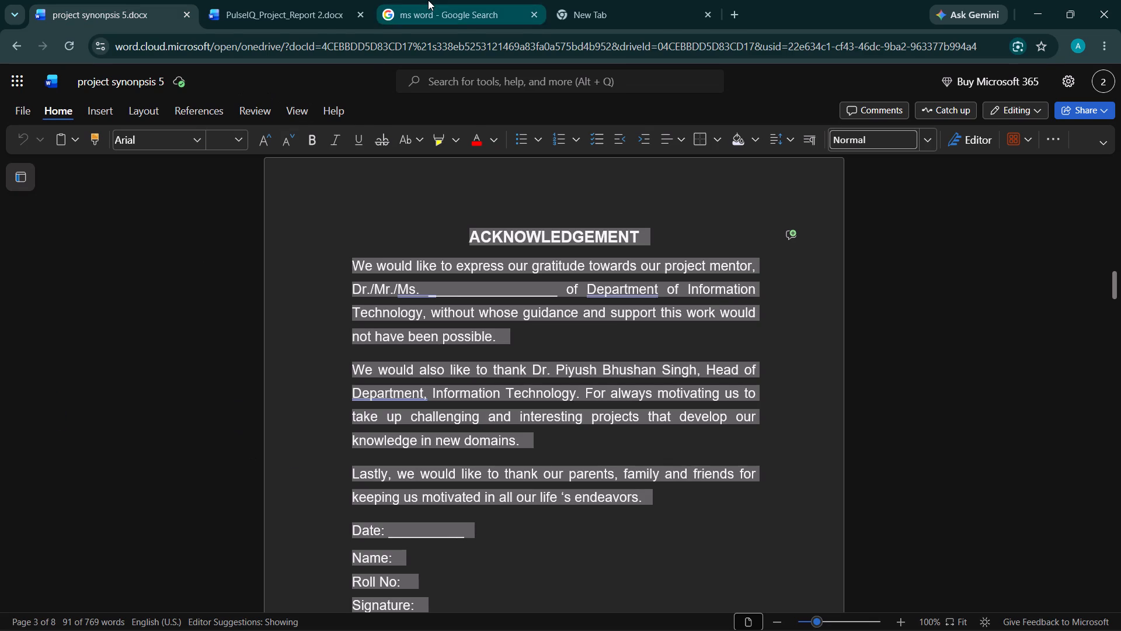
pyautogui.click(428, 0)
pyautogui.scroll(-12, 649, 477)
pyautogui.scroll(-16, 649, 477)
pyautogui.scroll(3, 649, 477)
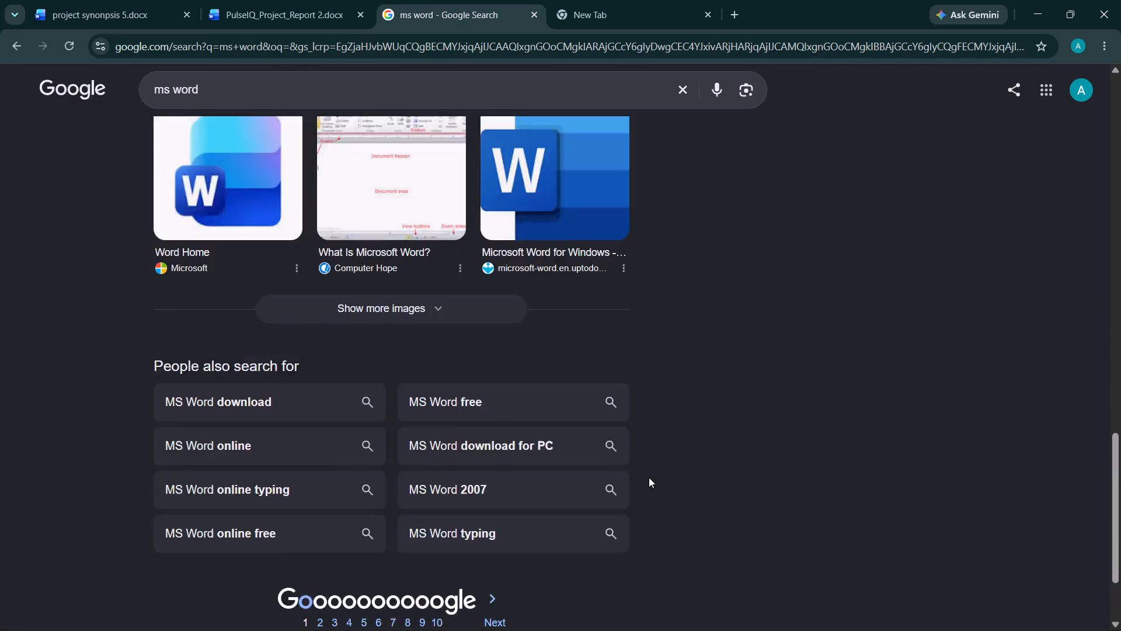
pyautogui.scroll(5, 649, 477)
# Close the New Tab page that holds the pasted project title.
pyautogui.click(666, 1)
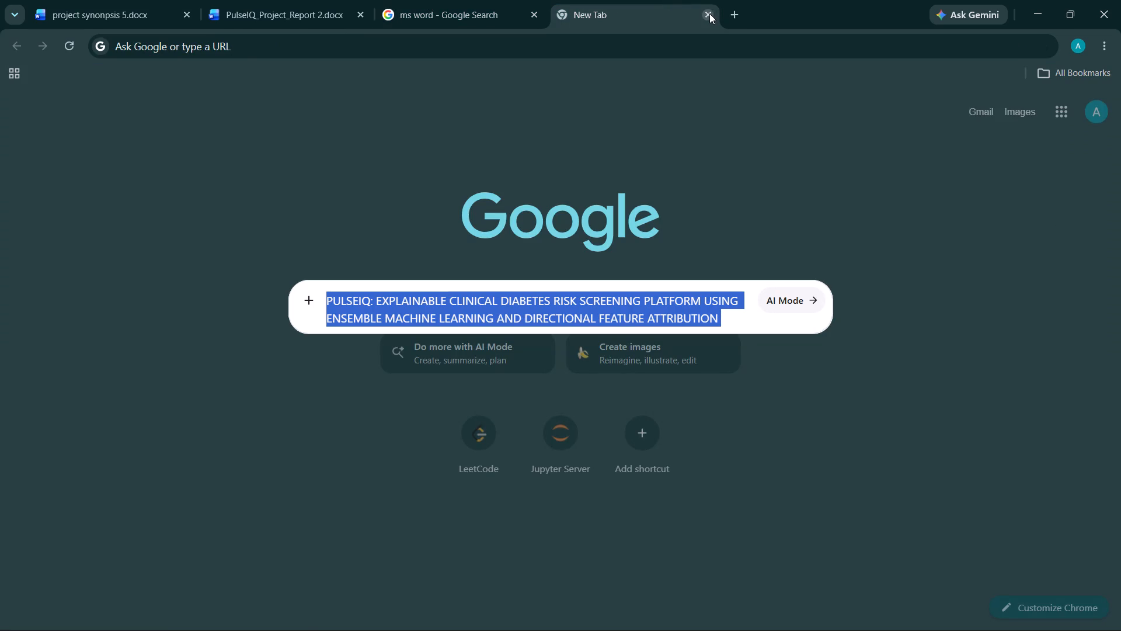
pyautogui.click(709, 14)
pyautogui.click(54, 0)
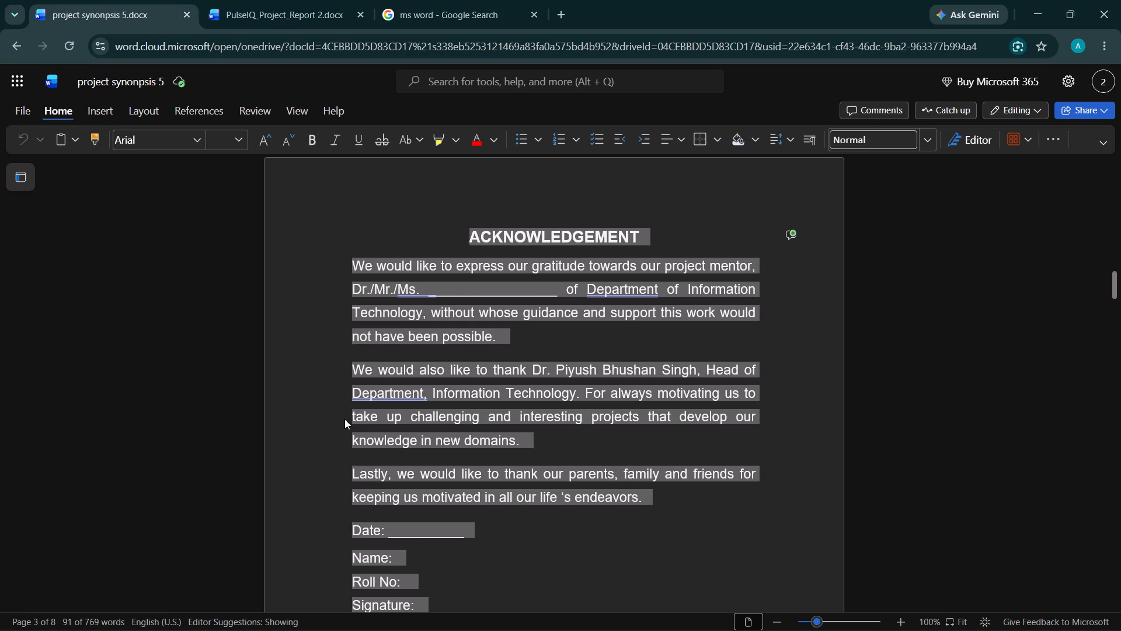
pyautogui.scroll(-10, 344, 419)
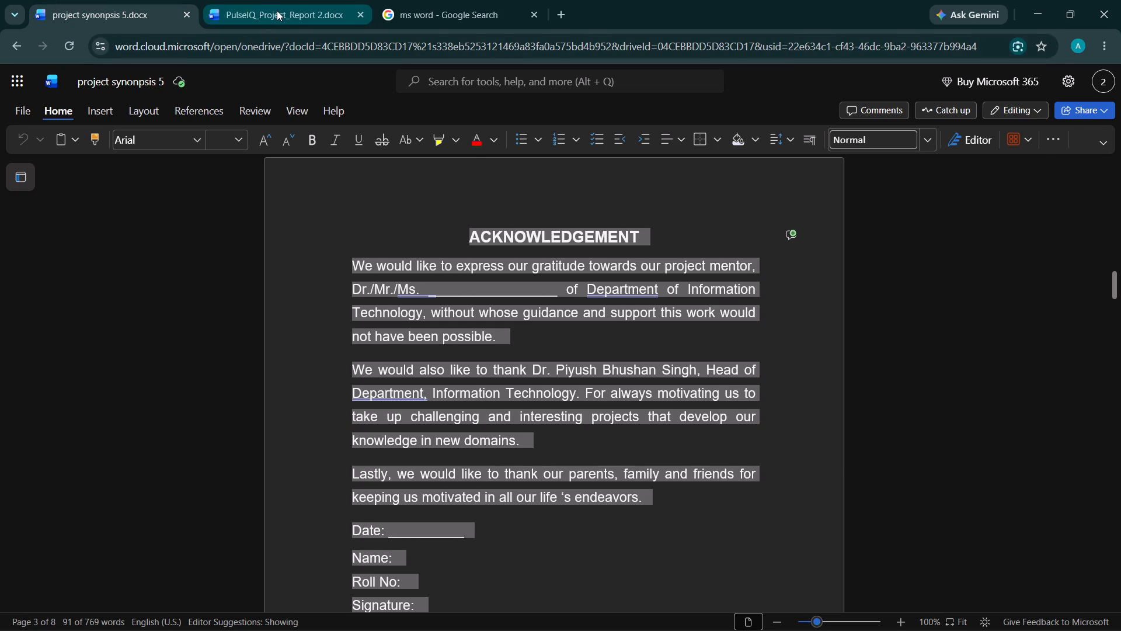
# Return to the PulseIQ report and review its abstract, table of contents, list of tables and list of figures.
pyautogui.click(277, 11)
pyautogui.scroll(-3, 508, 371)
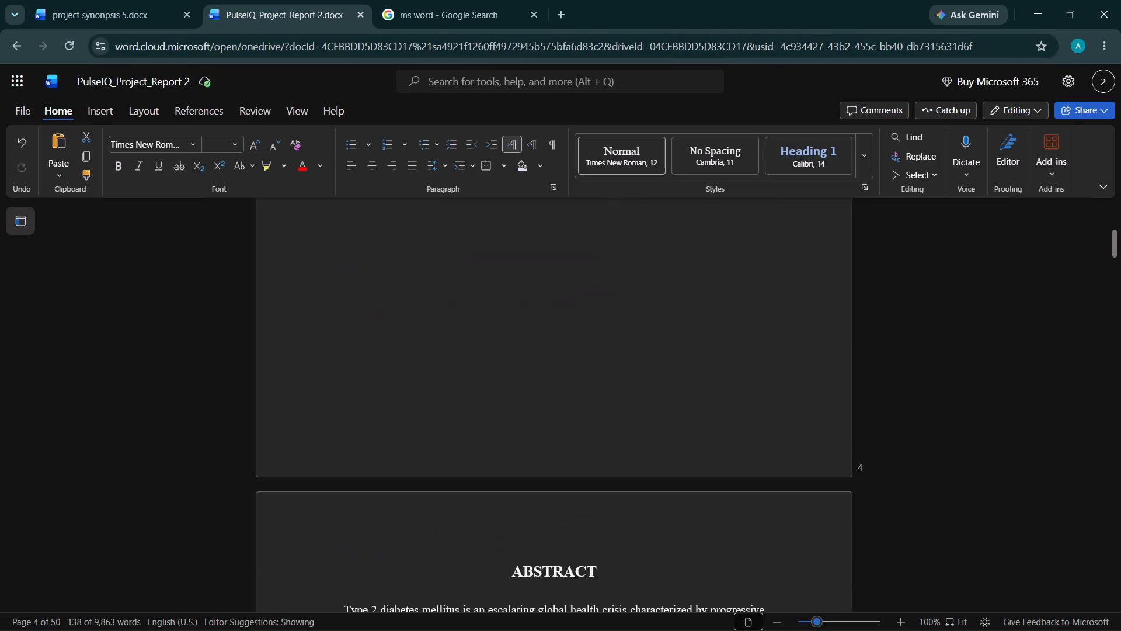
pyautogui.scroll(-11, 508, 371)
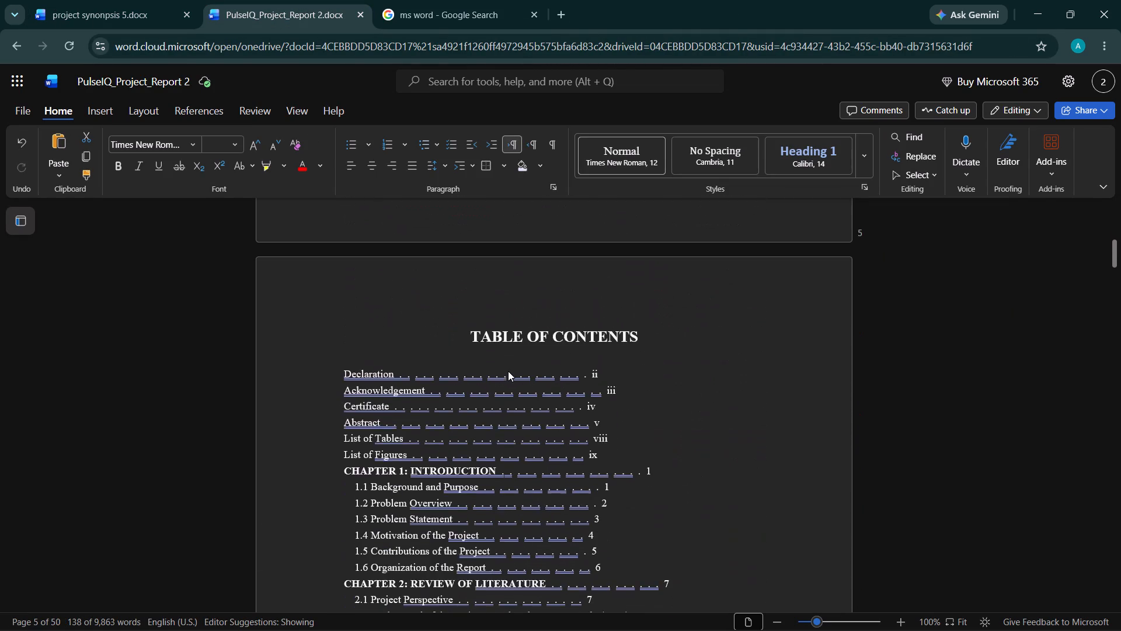
pyautogui.scroll(-4, 508, 371)
pyautogui.click(535, 371)
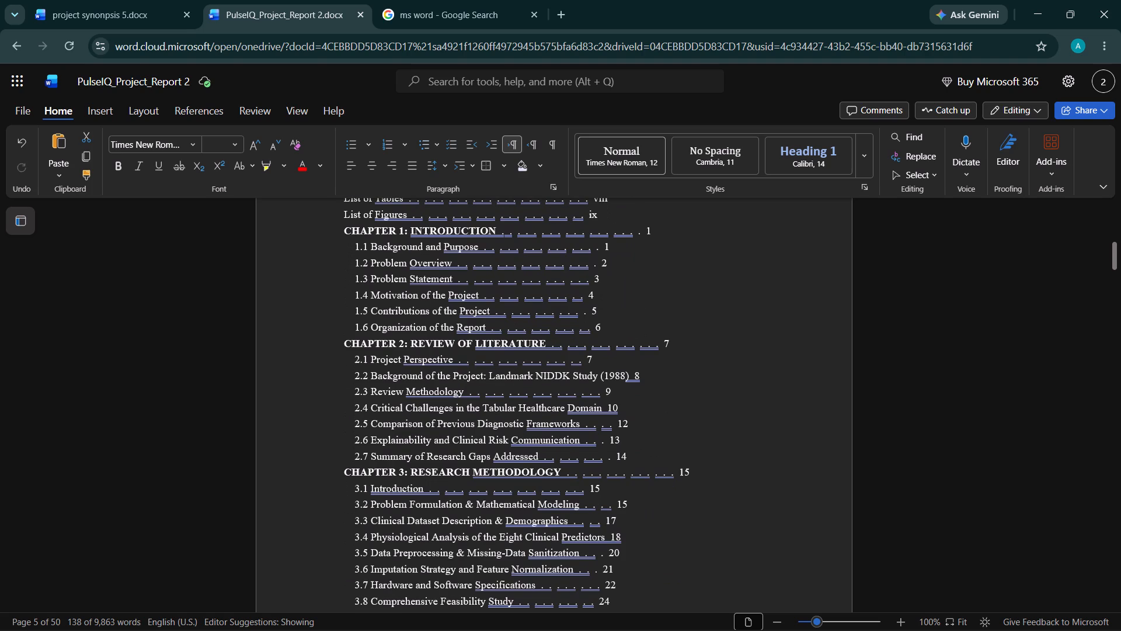
pyautogui.scroll(-5, 548, 500)
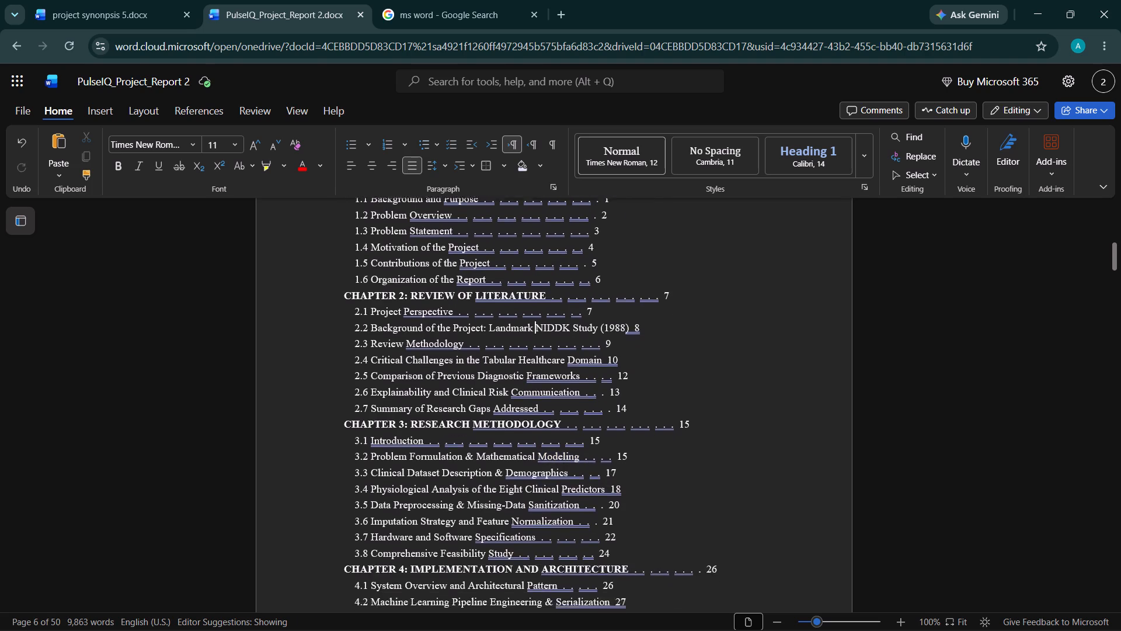
pyautogui.scroll(-10, 548, 500)
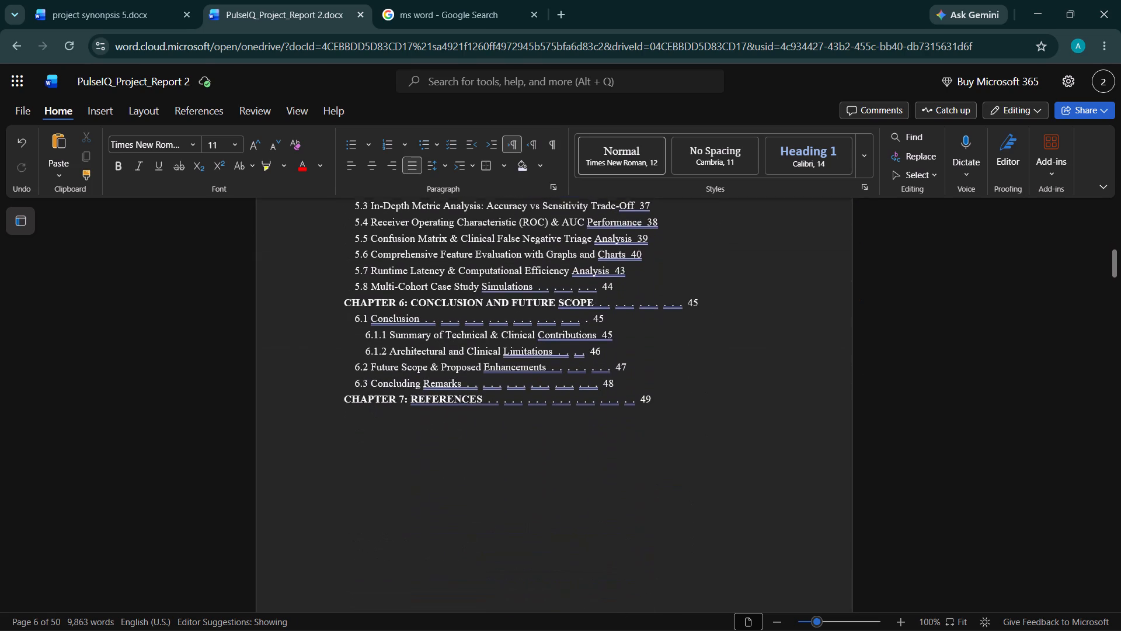
pyautogui.scroll(-11, 548, 500)
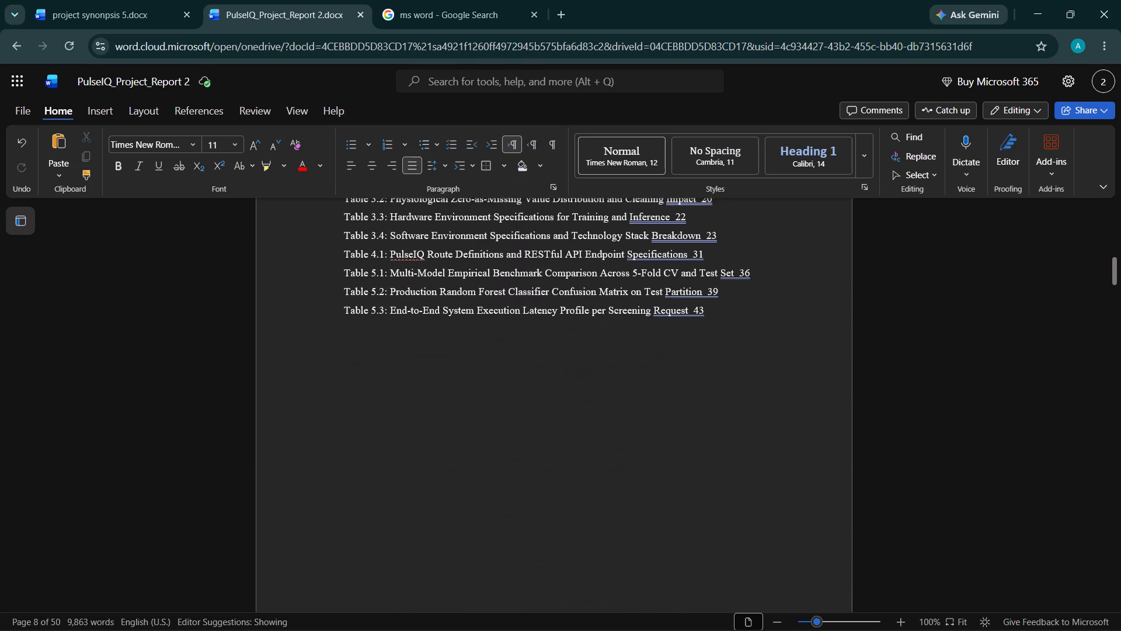
pyautogui.scroll(-14, 548, 500)
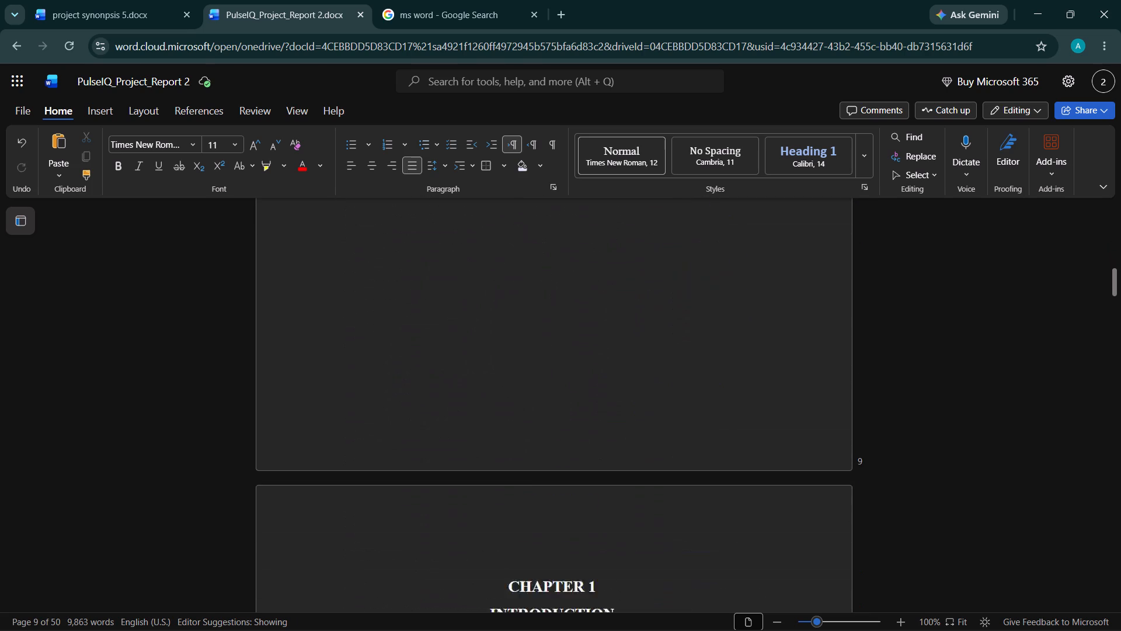
# Read through the report's Chapter 1, Introduction, from the background section to the organization of the report.
pyautogui.scroll(-7, 548, 500)
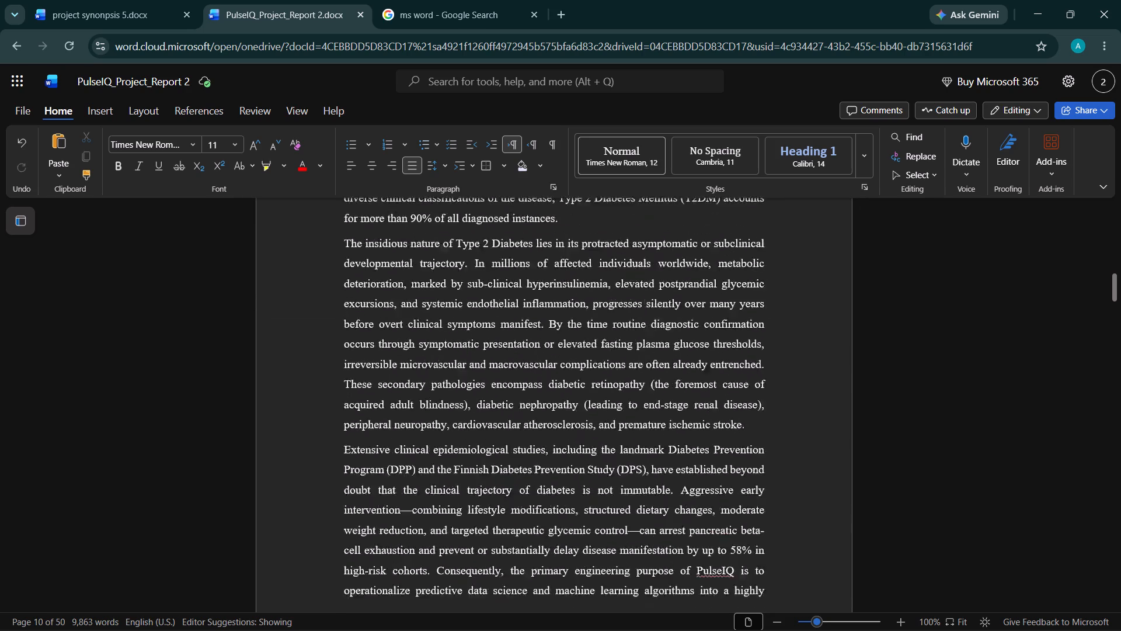
pyautogui.scroll(-10, 548, 500)
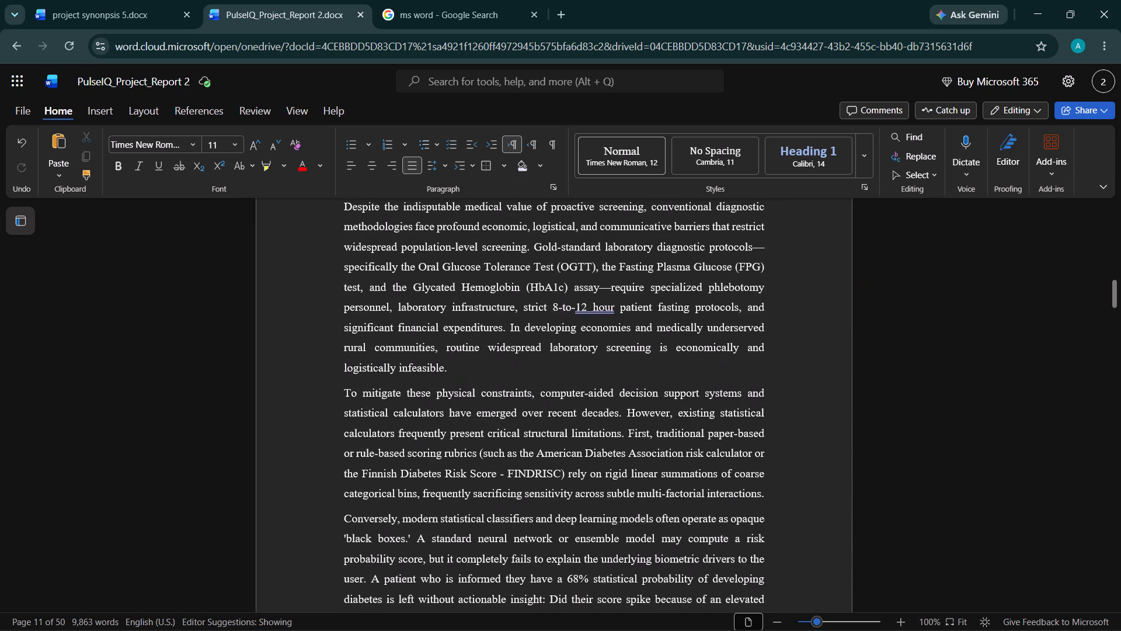
pyautogui.scroll(-9, 548, 500)
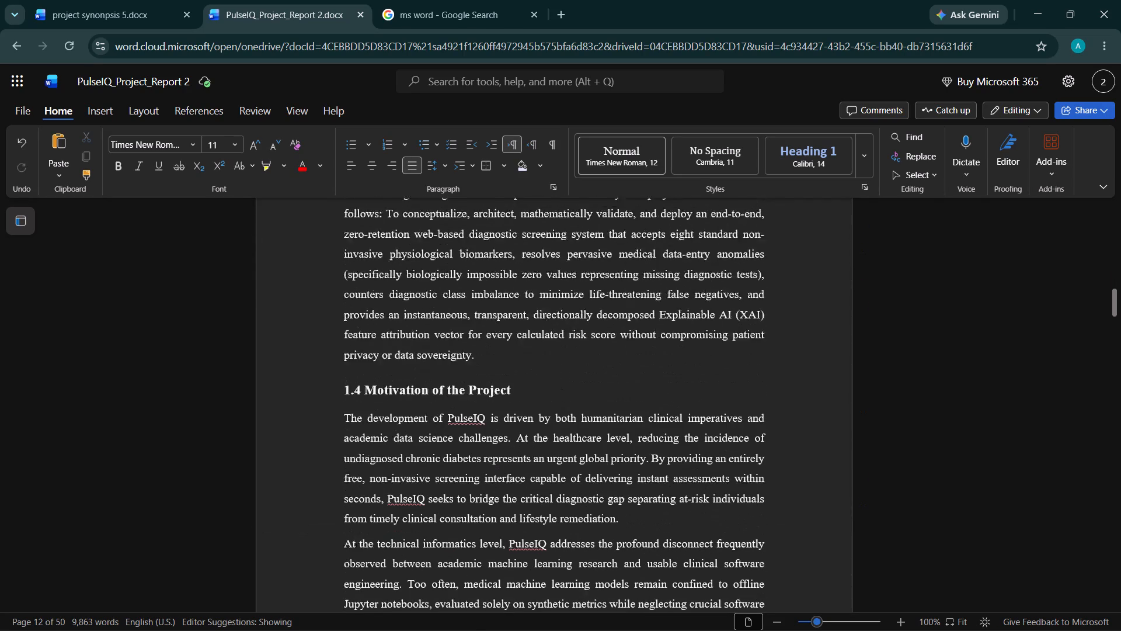
pyautogui.scroll(-16, 548, 500)
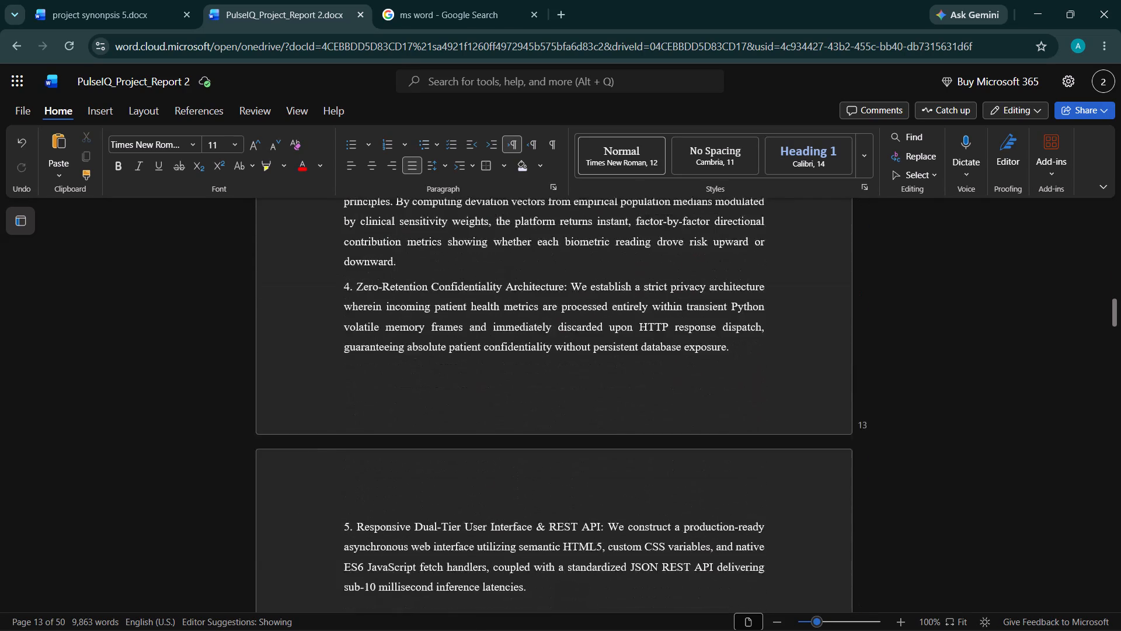
pyautogui.scroll(-9, 548, 500)
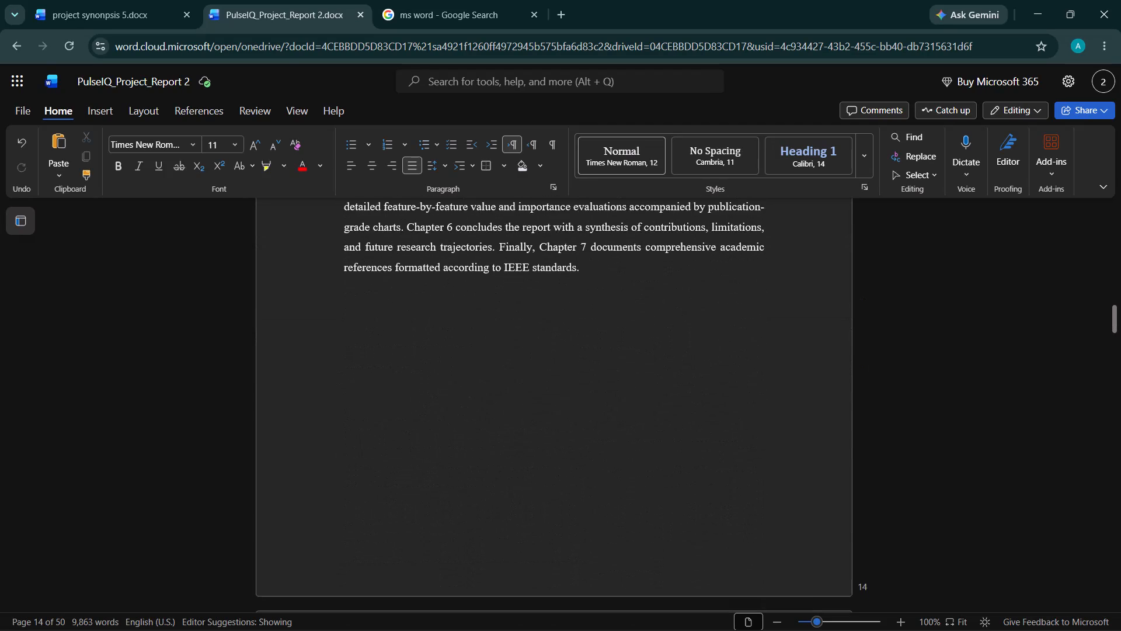
# Review the report's Chapter 2 on the literature, including Table 2.1 comparing the diagnostic frameworks and the research gaps summary.
pyautogui.scroll(-6, 548, 500)
pyautogui.scroll(1, 548, 500)
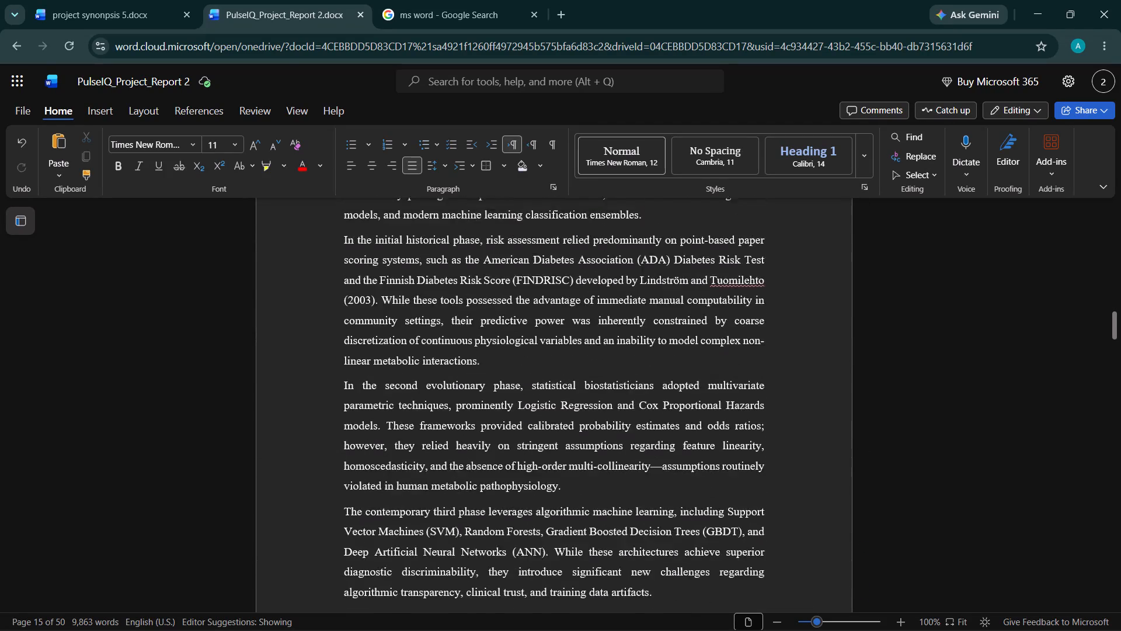
pyautogui.scroll(2, 548, 500)
pyautogui.scroll(-6, 548, 500)
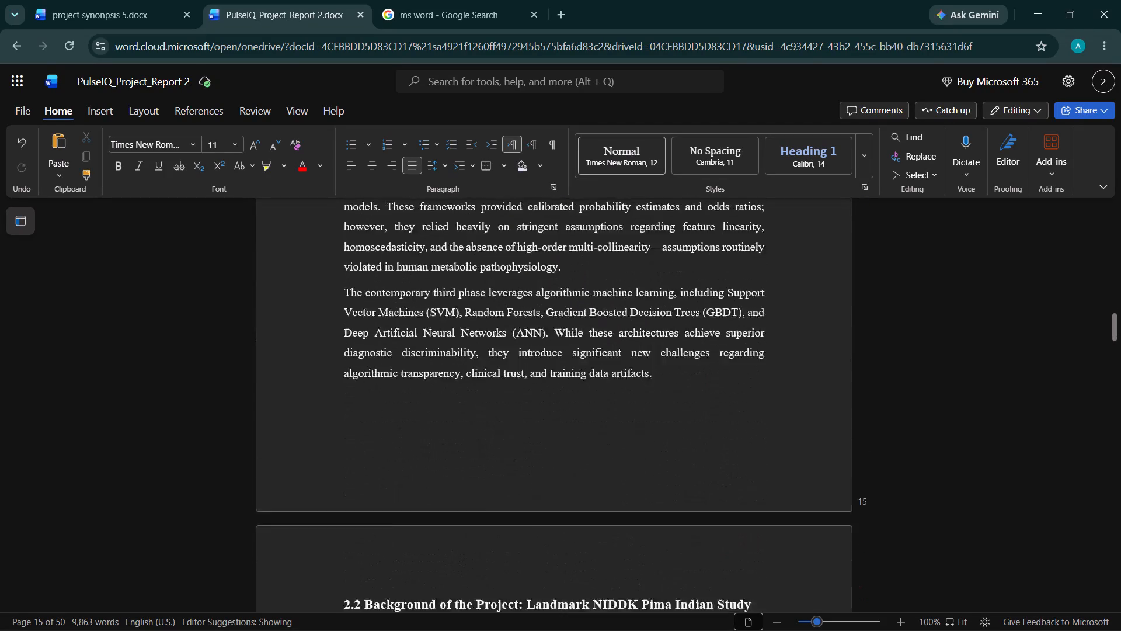
pyautogui.scroll(-14, 548, 500)
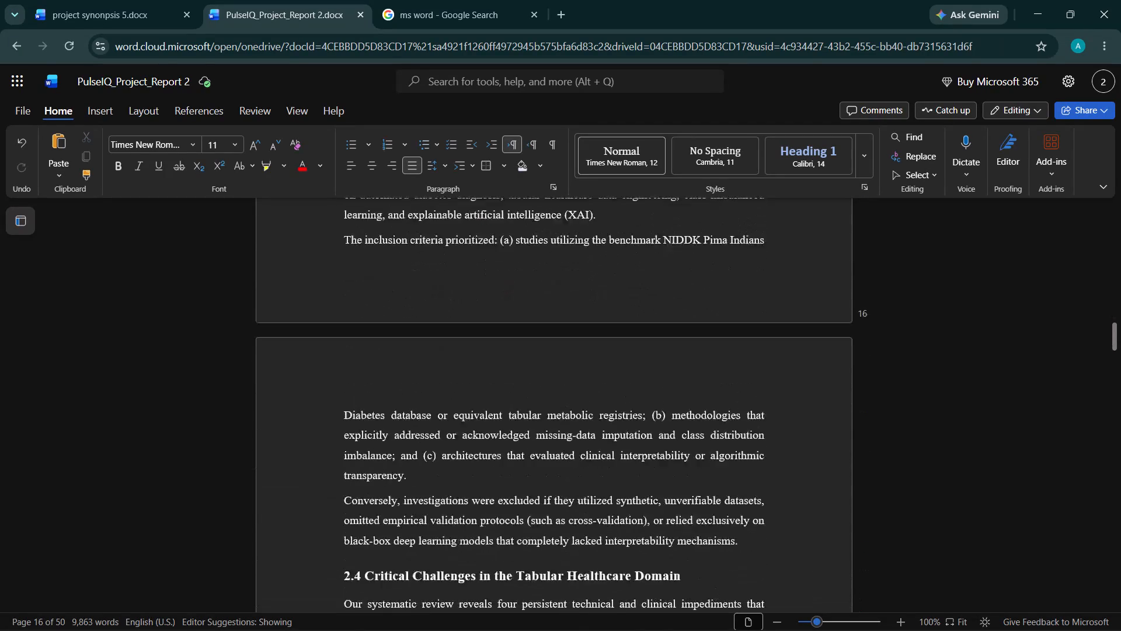
pyautogui.scroll(-9, 548, 500)
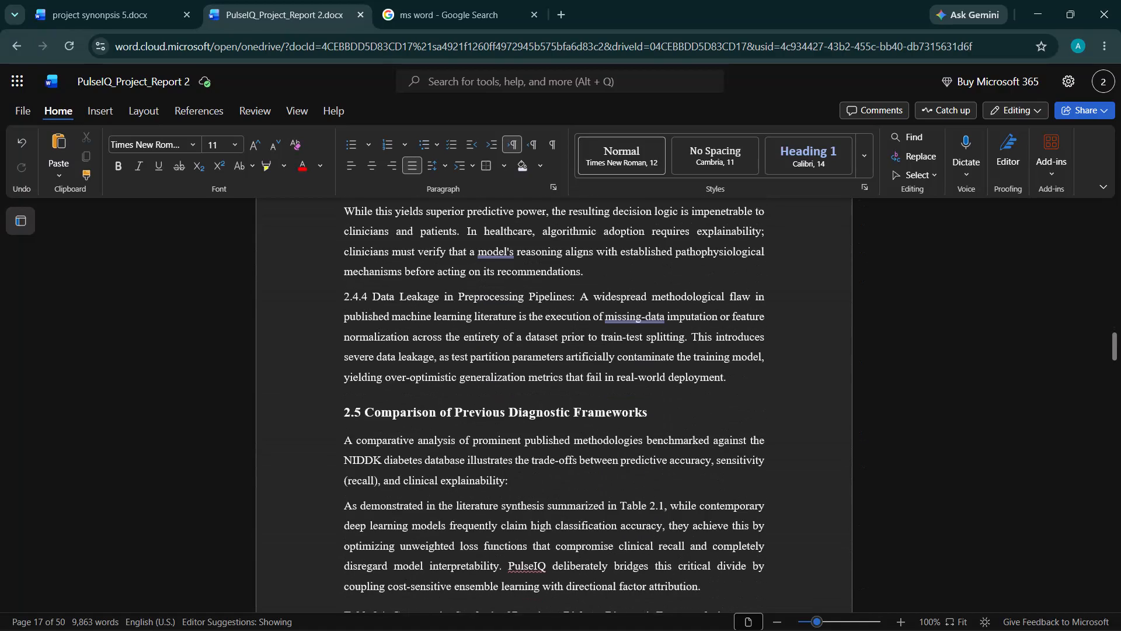
pyautogui.scroll(-3, 548, 500)
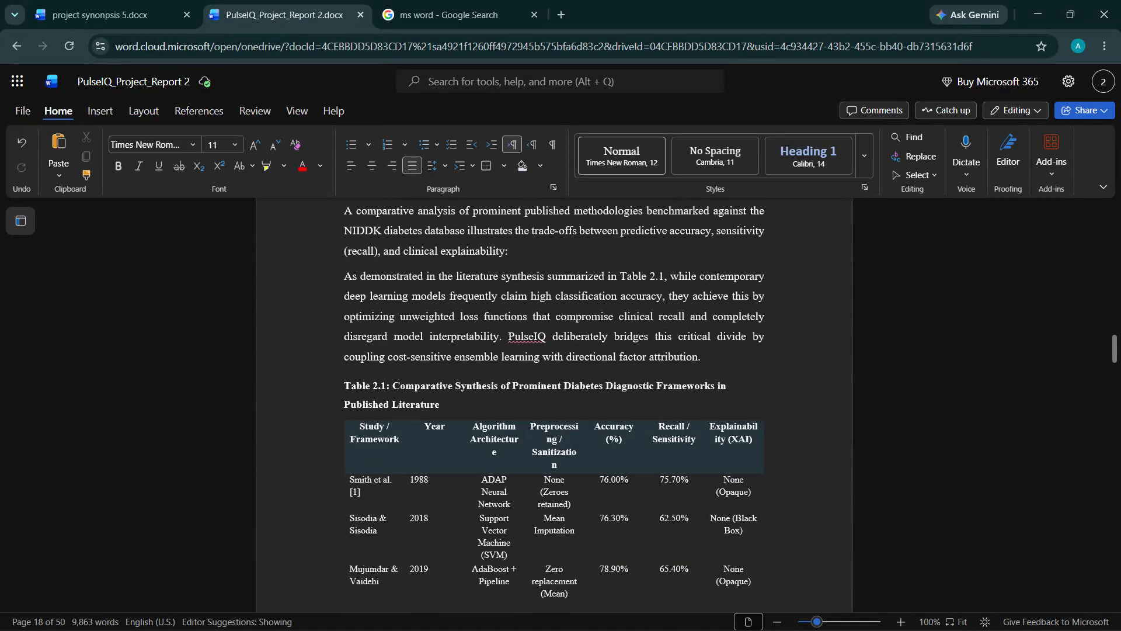
pyautogui.scroll(-4, 548, 500)
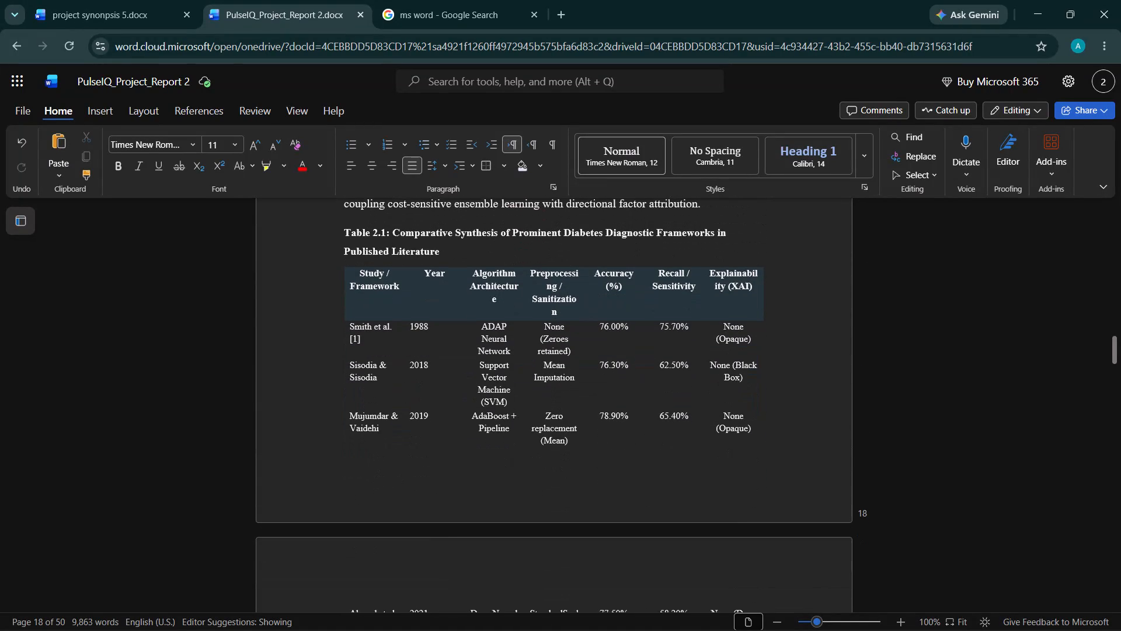
pyautogui.scroll(-7, 548, 500)
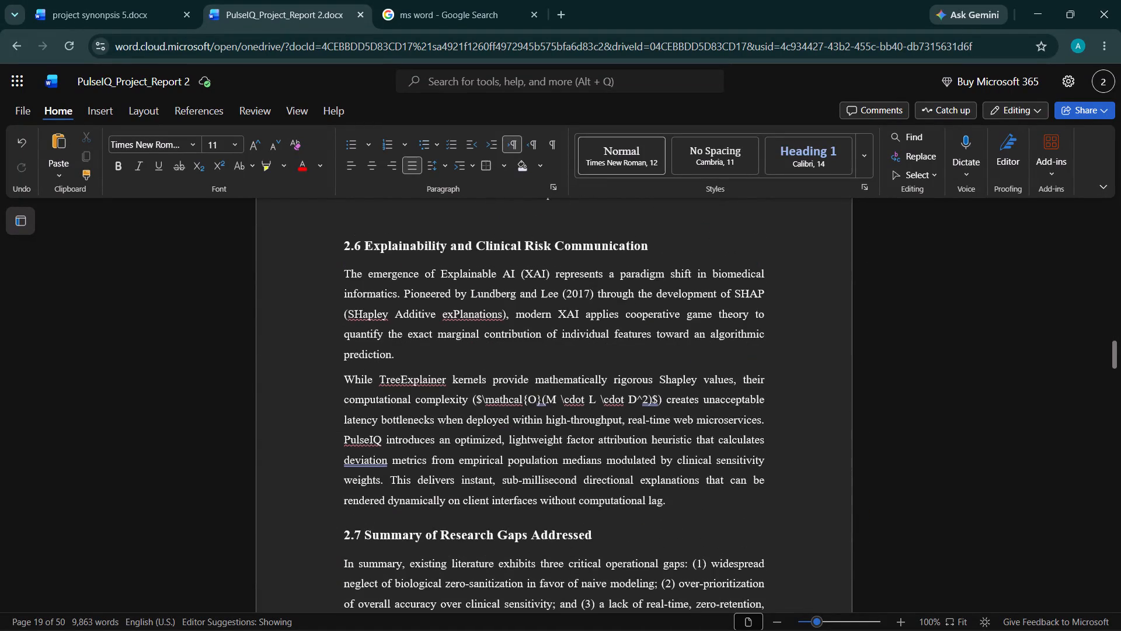
pyautogui.scroll(-2, 548, 500)
# Review the report from the end of Chapter 2 into Chapter 3, covering problem formulation, the clinical dataset, Table 3.1 and the predictor analysis.
pyautogui.scroll(-7, 548, 500)
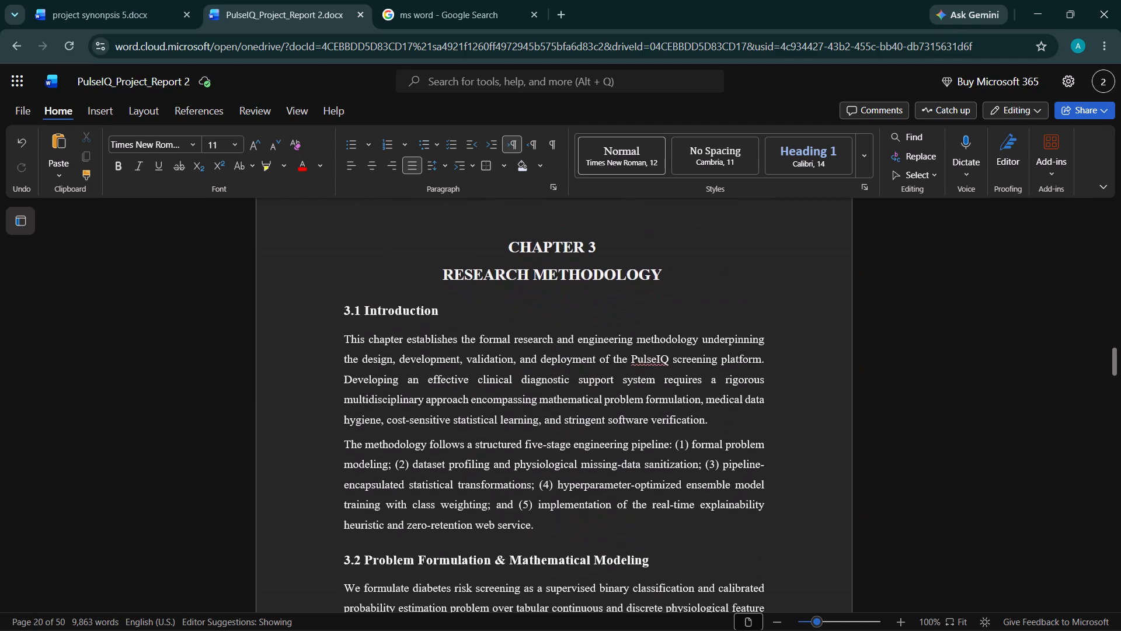
pyautogui.scroll(-6, 548, 500)
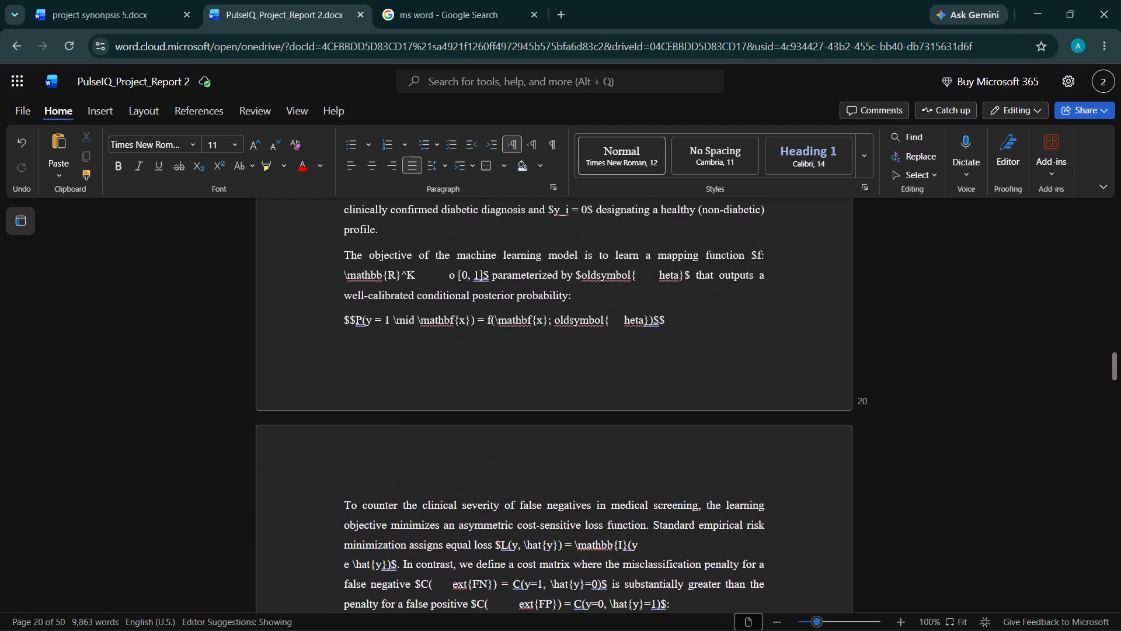
pyautogui.scroll(-3, 548, 500)
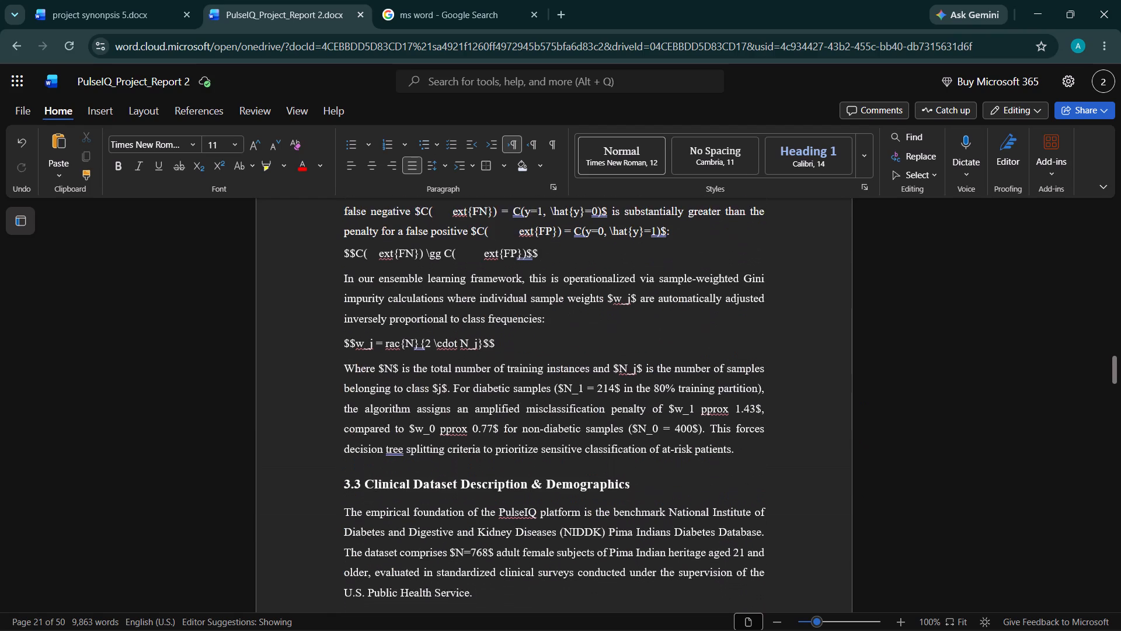
pyautogui.scroll(-2, 548, 500)
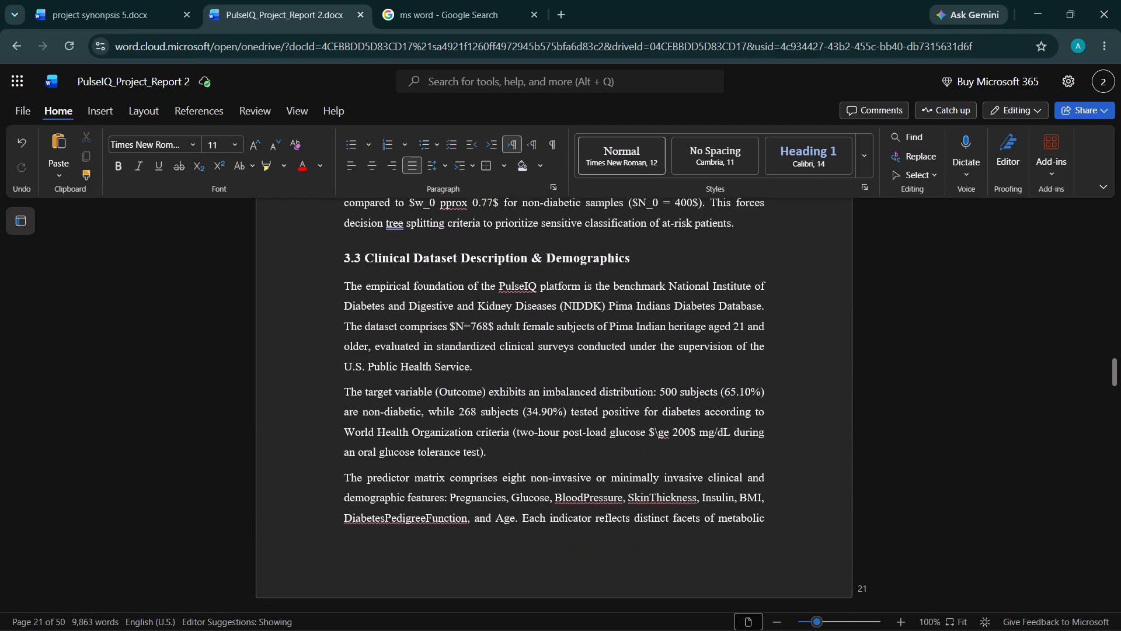
pyautogui.scroll(-7, 548, 500)
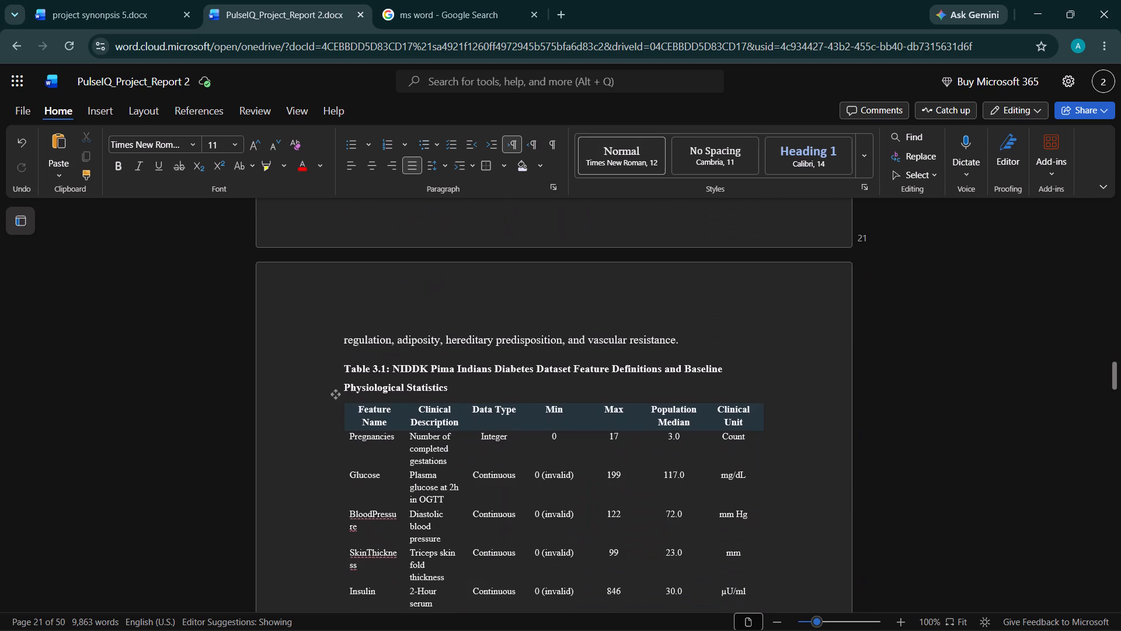
pyautogui.scroll(-5, 548, 500)
# Go back through the report from Chapter 3 to the opening of Chapter 1, skimming the literature review and introduction sections.
pyautogui.scroll(4, 548, 500)
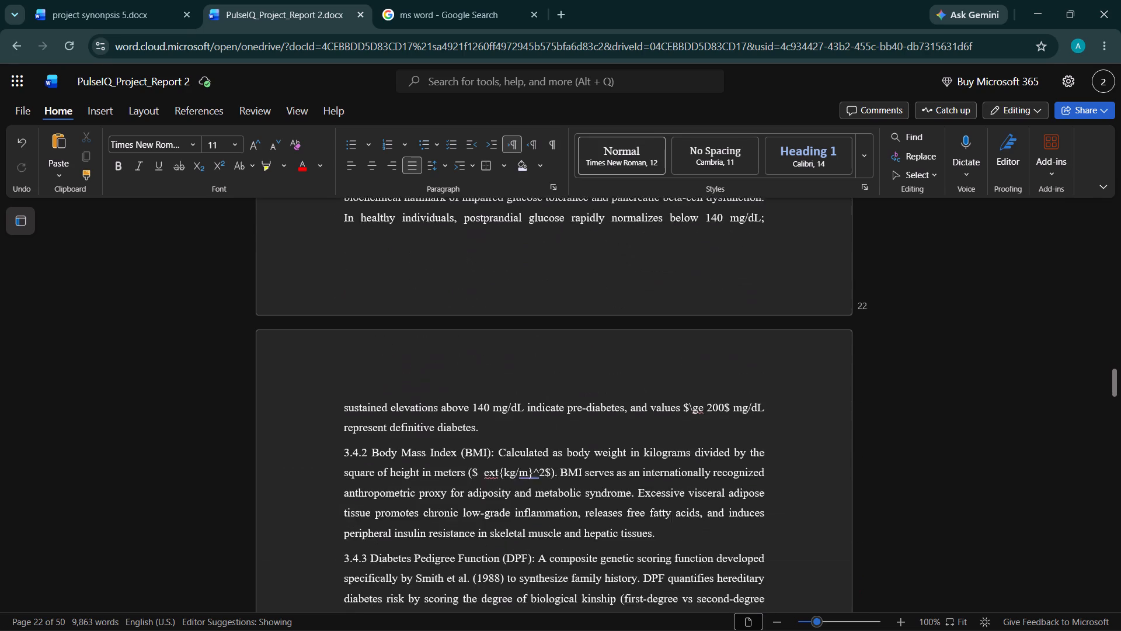
pyautogui.scroll(15, 548, 500)
pyautogui.scroll(11, 548, 500)
pyautogui.scroll(11, 548, 500)
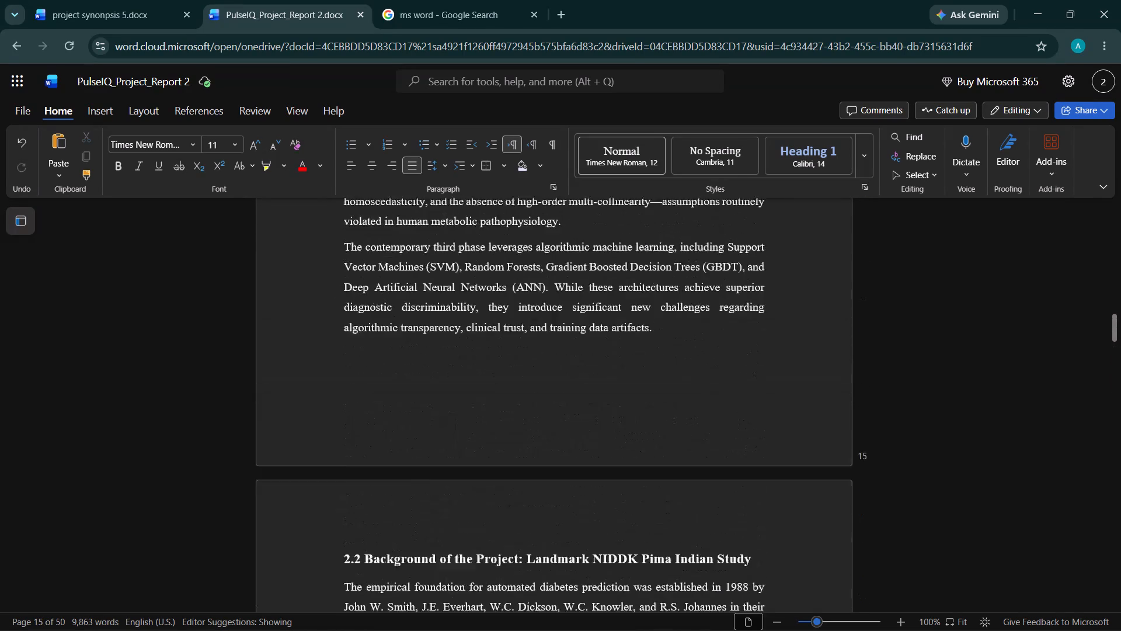
pyautogui.scroll(11, 548, 500)
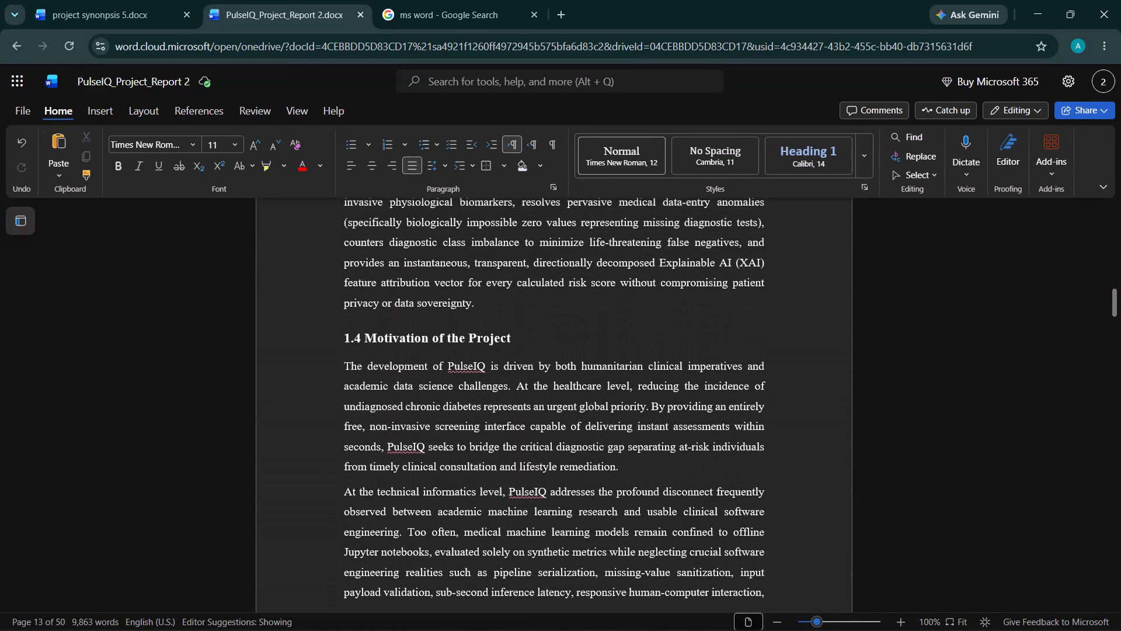
pyautogui.scroll(13, 548, 500)
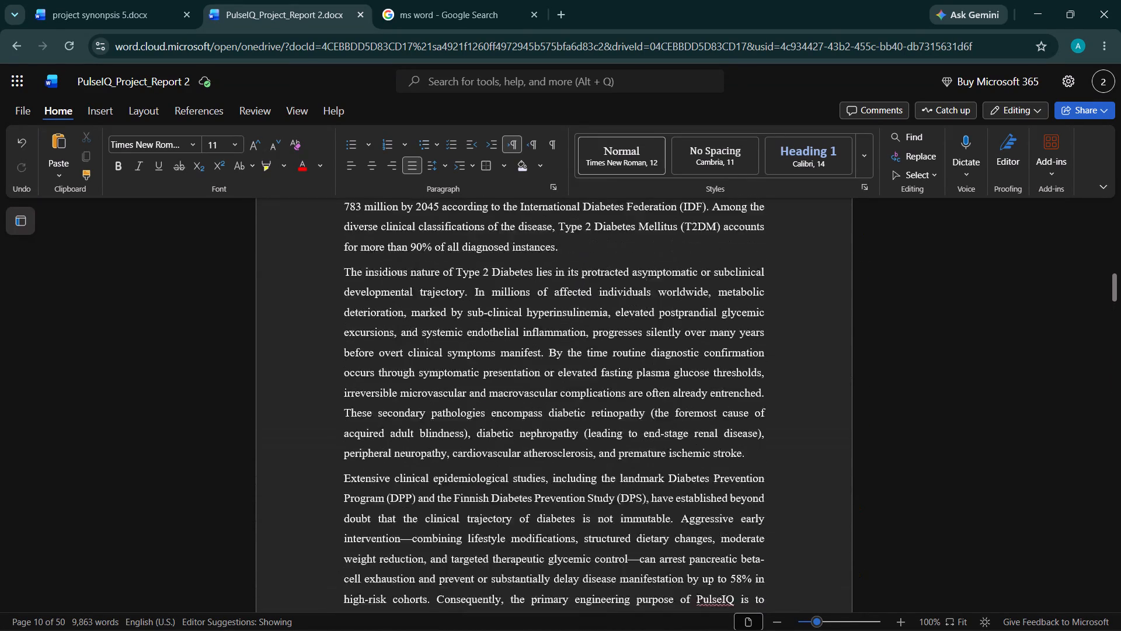
pyautogui.scroll(7, 548, 500)
# Switch to the project synonpsis 5 document and close it.
pyautogui.click(155, 0)
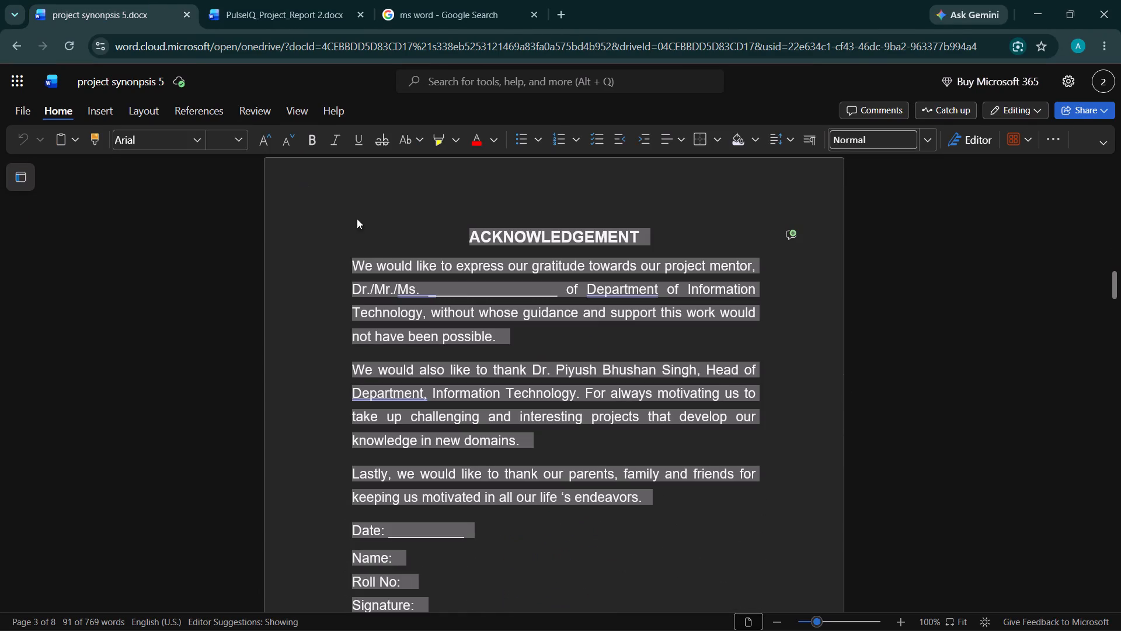
pyautogui.hscroll(1, 440, 369)
pyautogui.click(187, 20)
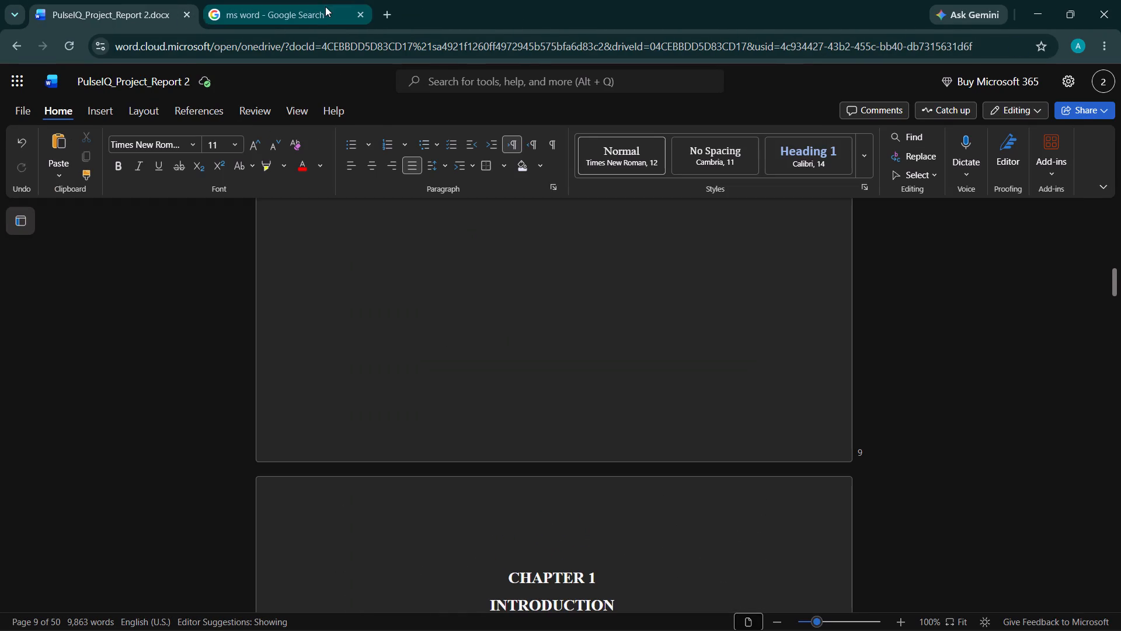
# Open Word for the web from the ms word search results and upload the project synonpsis file from the Narayan folder.
pyautogui.click(325, 9)
pyautogui.scroll(7, 279, 193)
pyautogui.click(269, 255)
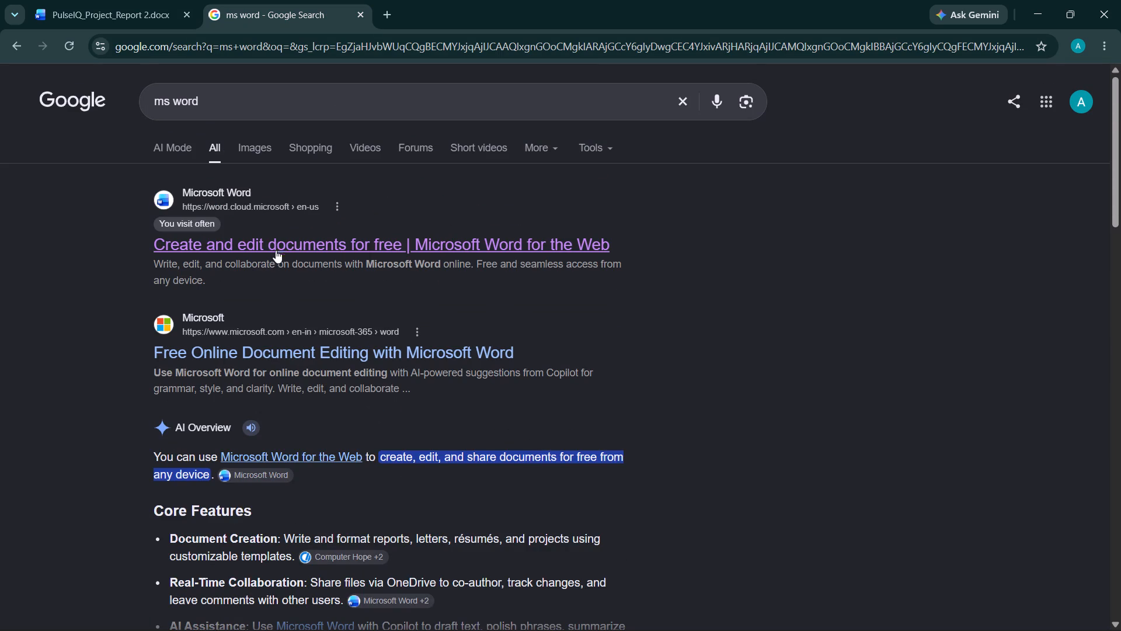
pyautogui.click(280, 248)
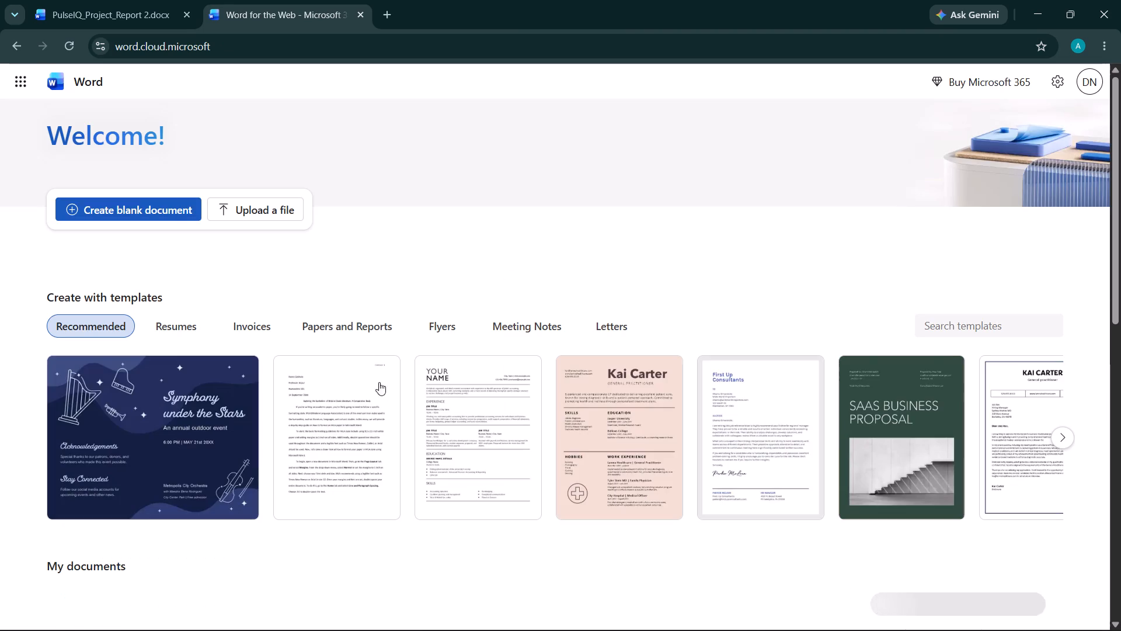
pyautogui.click(290, 207)
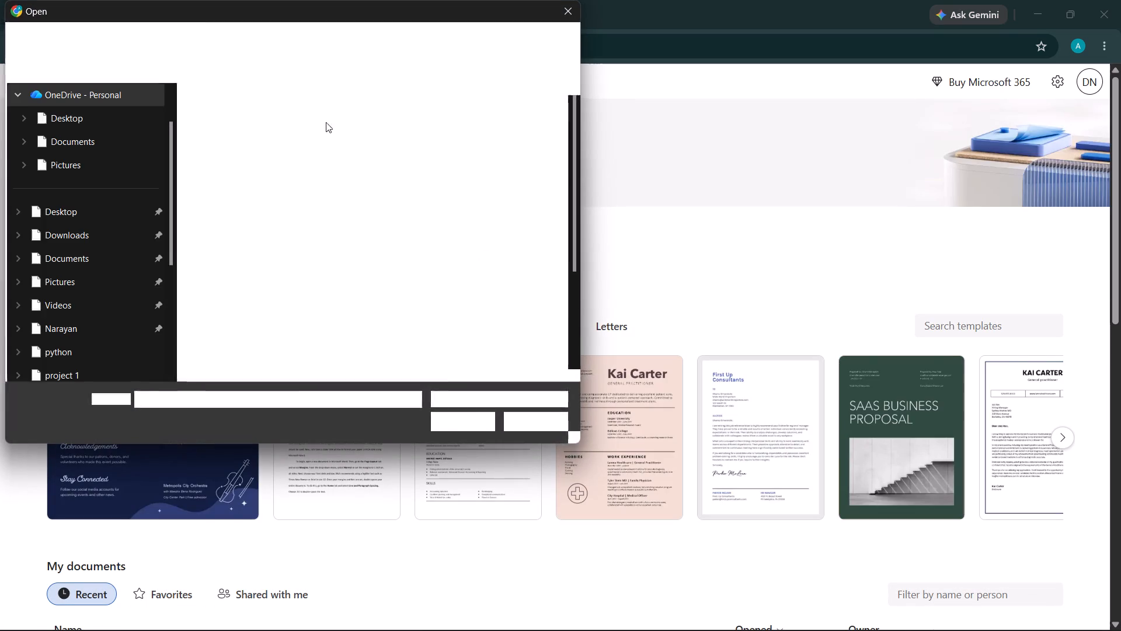
pyautogui.click(119, 325)
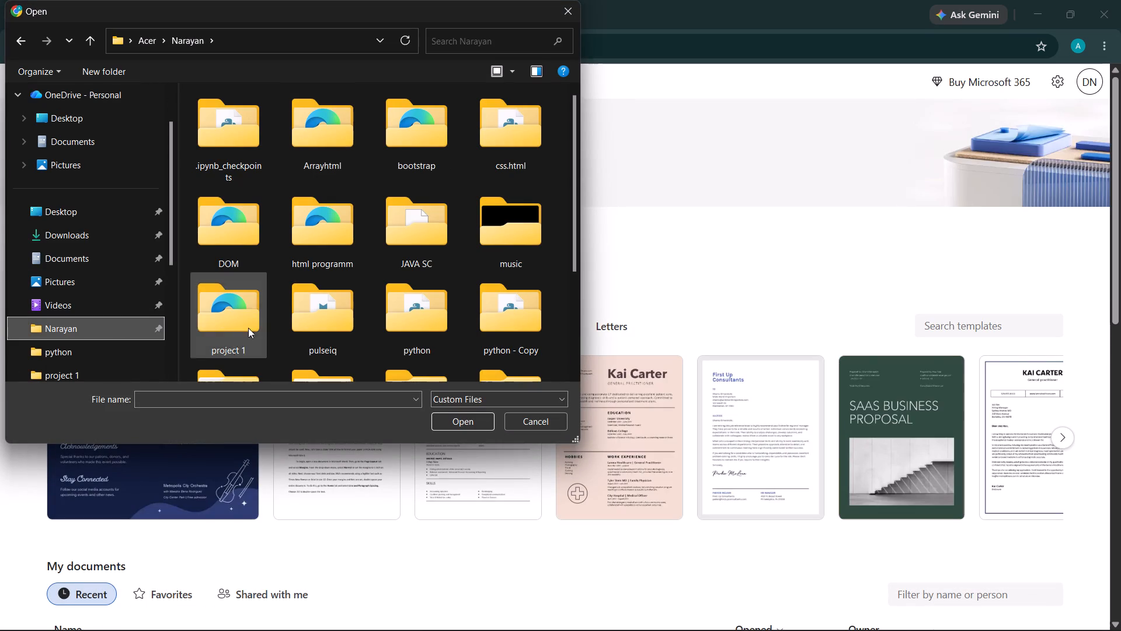
pyautogui.scroll(-8, 299, 321)
pyautogui.click(224, 352)
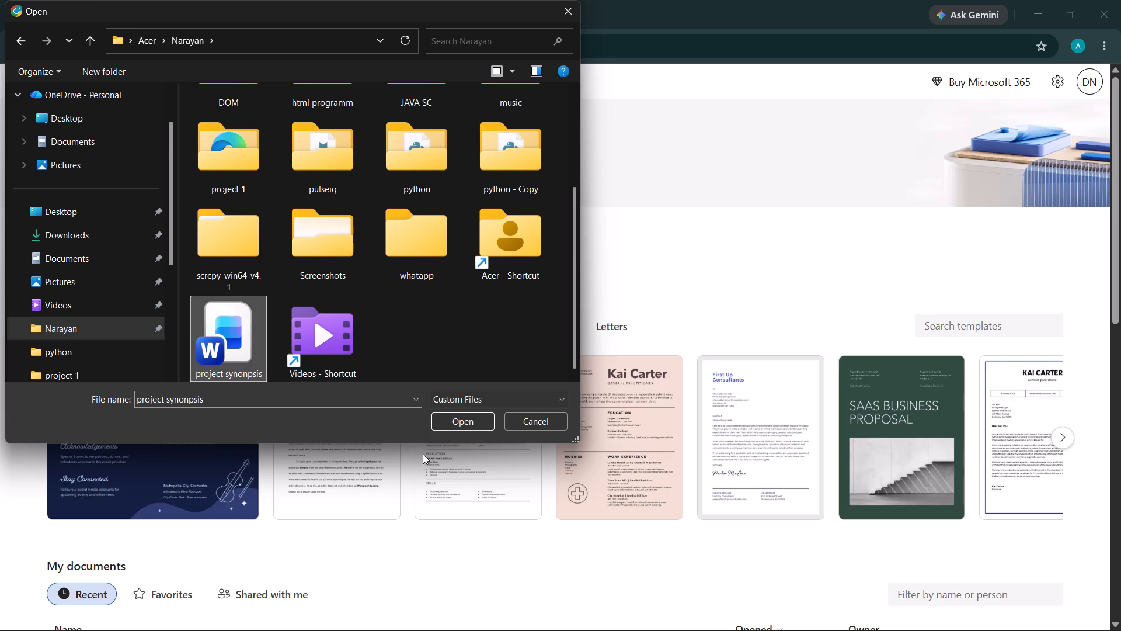
pyautogui.click(459, 425)
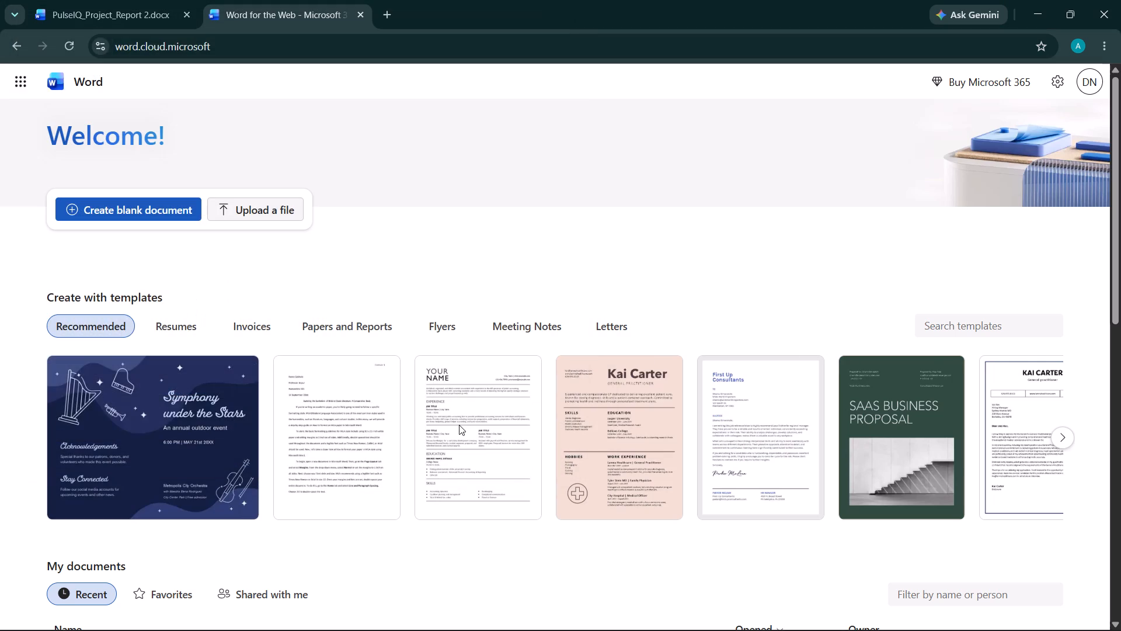
# Return to the PulseIQ report and look back over its table of contents, abstract and certificate pages.
pyautogui.click(154, 1)
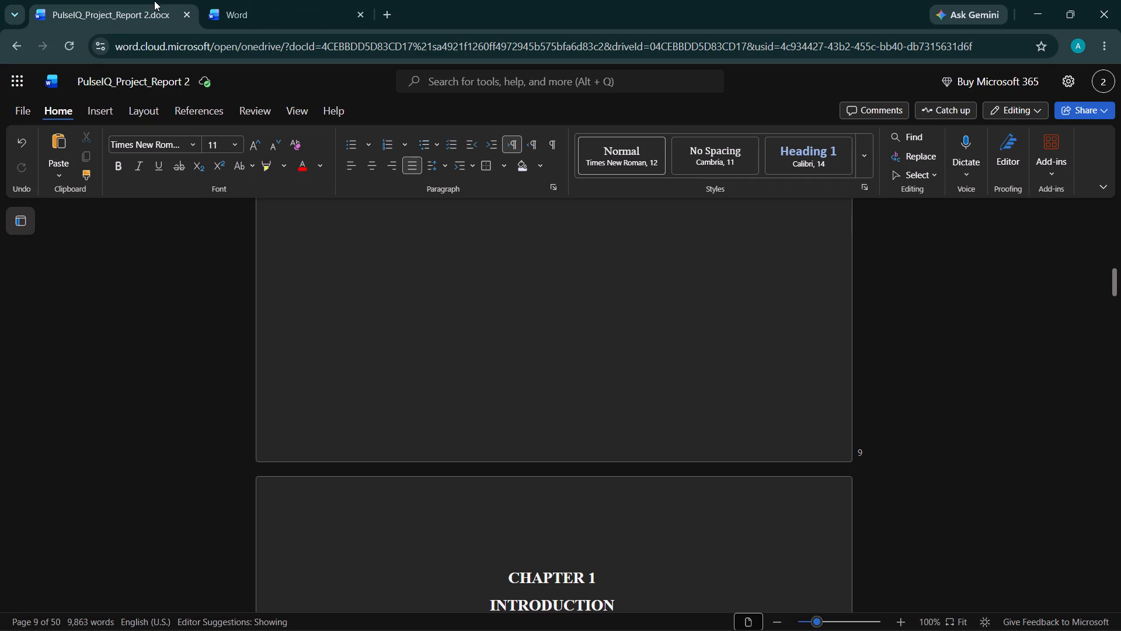
pyautogui.scroll(12, 447, 286)
pyautogui.scroll(15, 447, 286)
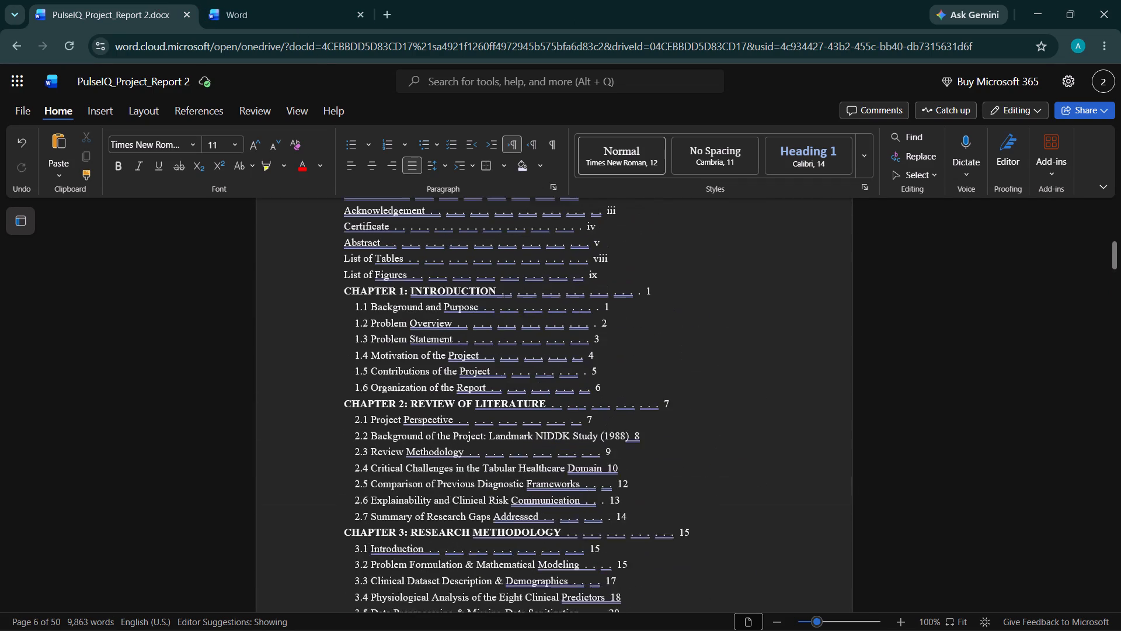
pyautogui.scroll(9, 447, 286)
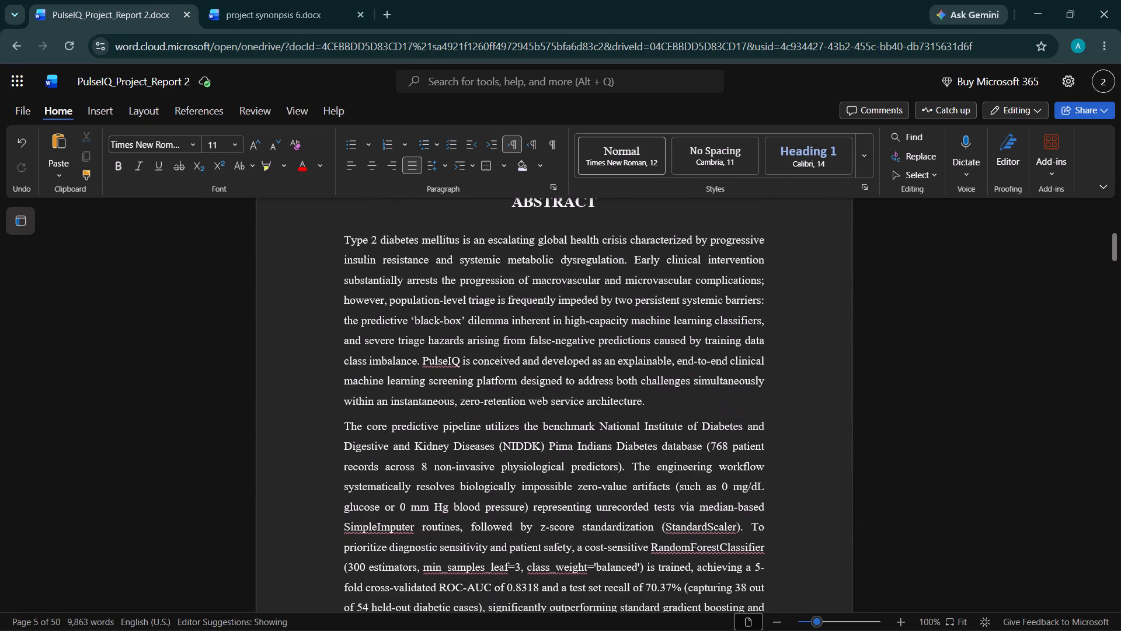
pyautogui.scroll(10, 447, 286)
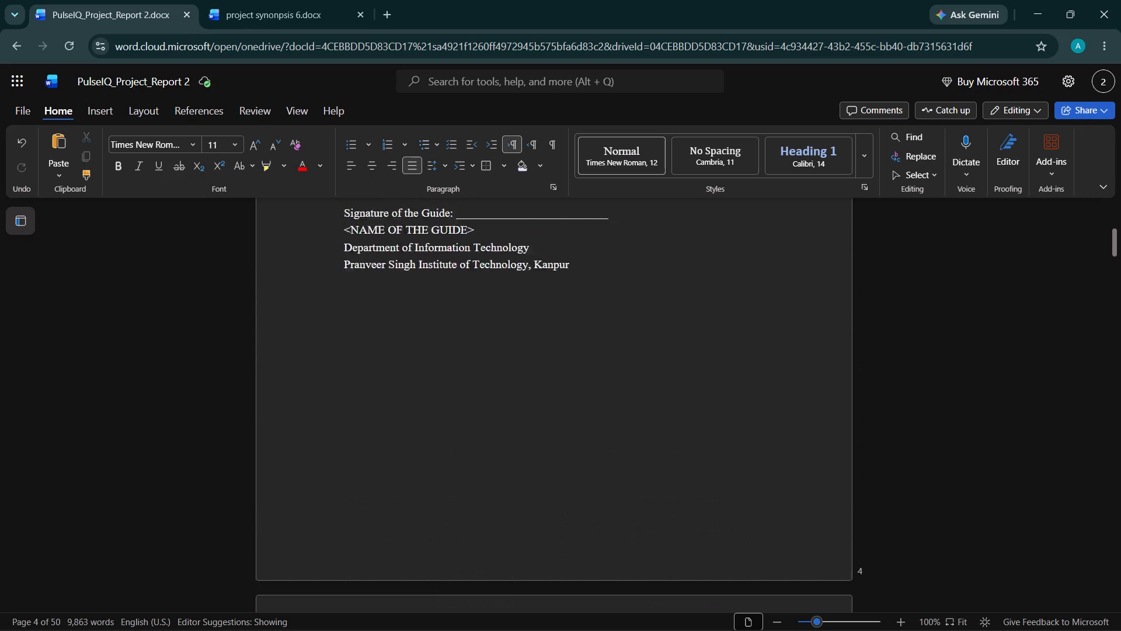
pyautogui.scroll(6, 447, 290)
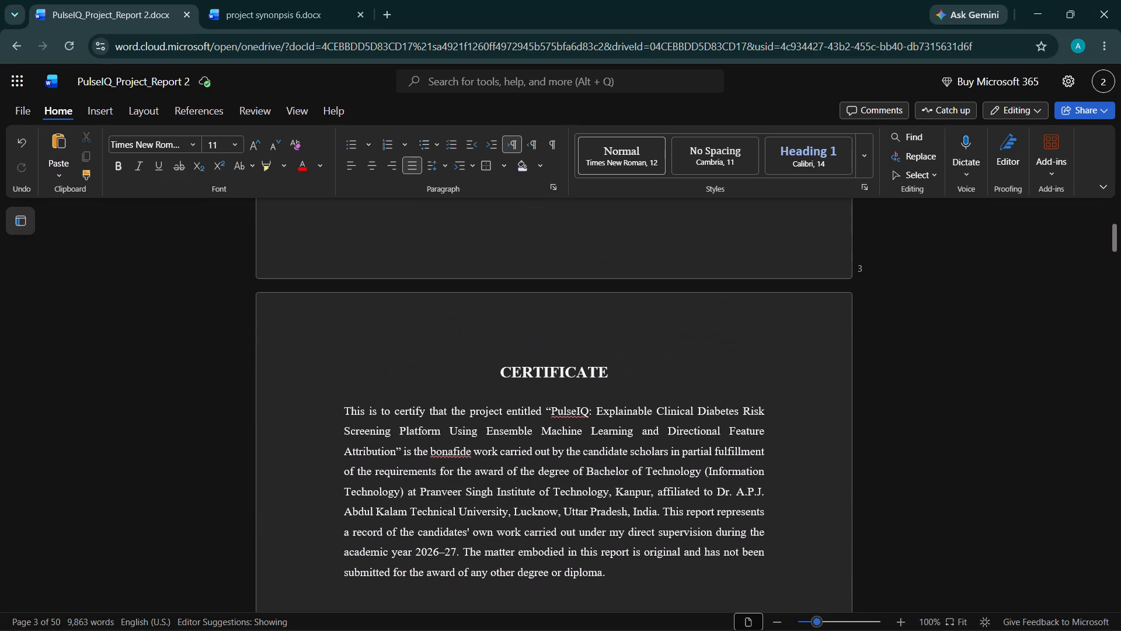
pyautogui.scroll(1, 454, 323)
# In project synonpsis 6, examine the Acknowledgement page and its name, roll number and signature blocks.
pyautogui.click(301, 0)
pyautogui.scroll(-14, 550, 417)
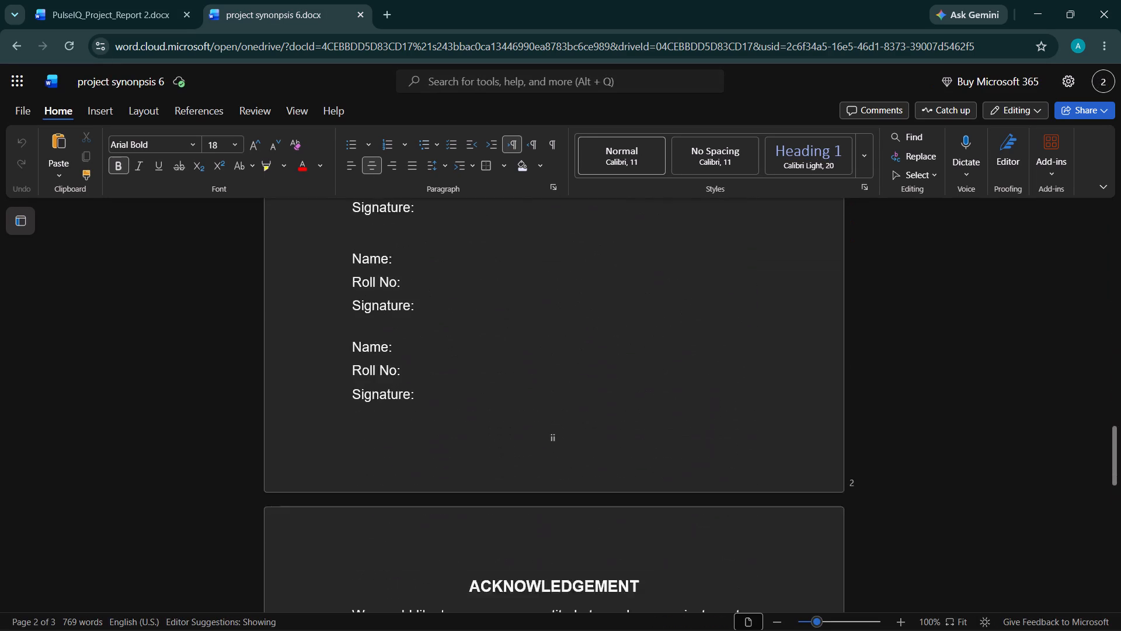
pyautogui.scroll(-4, 550, 417)
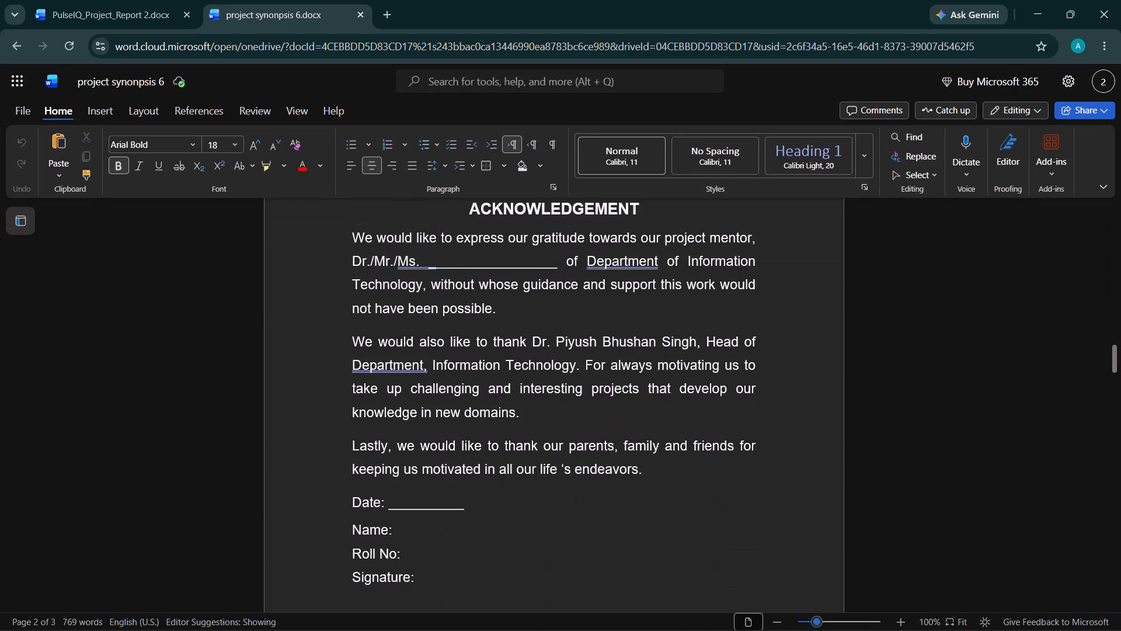
pyautogui.click(439, 578)
pyautogui.scroll(-6, 439, 578)
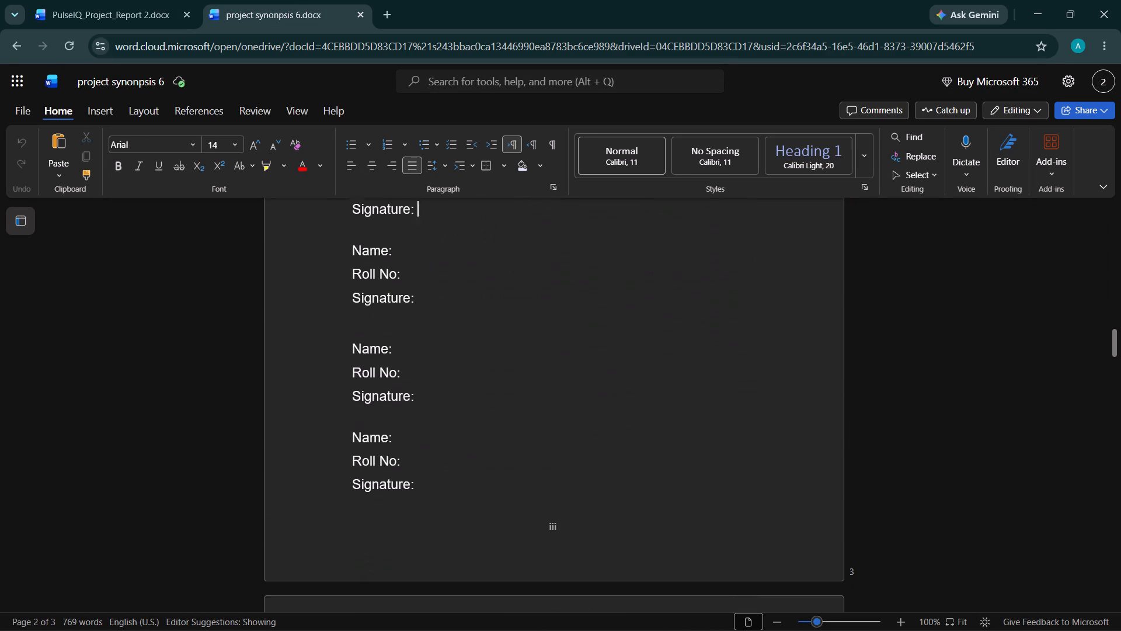
pyautogui.scroll(-1, 439, 578)
pyautogui.scroll(3, 439, 578)
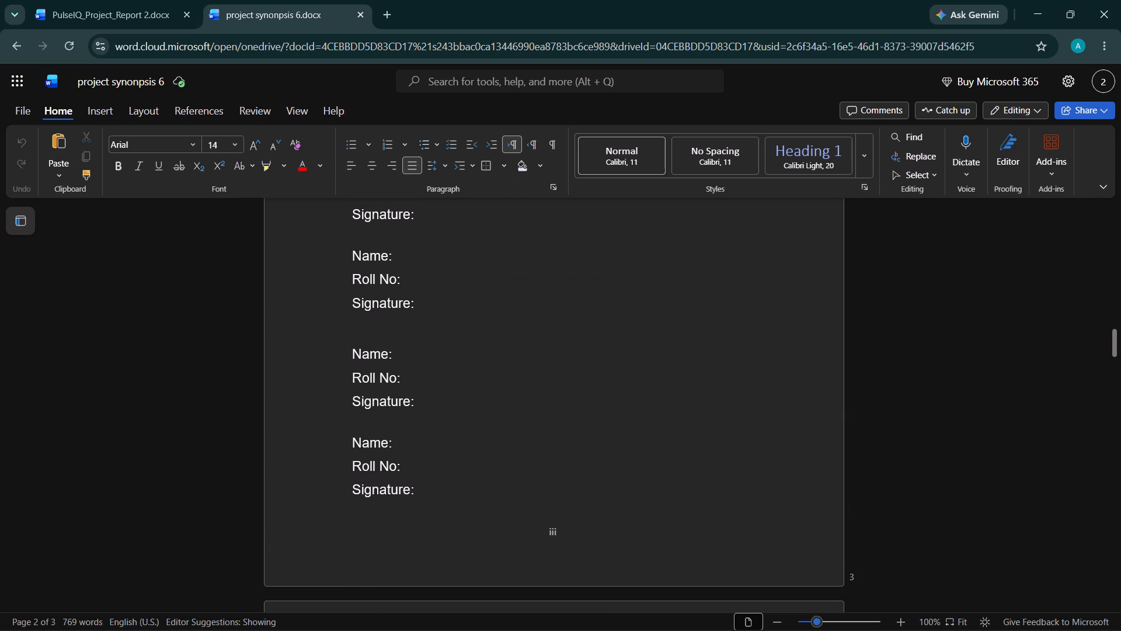
# Reorder the open documents so that the PulseIQ report comes after project synonpsis 6.
pyautogui.moveTo(62, 0); pyautogui.dragTo(328, 304)
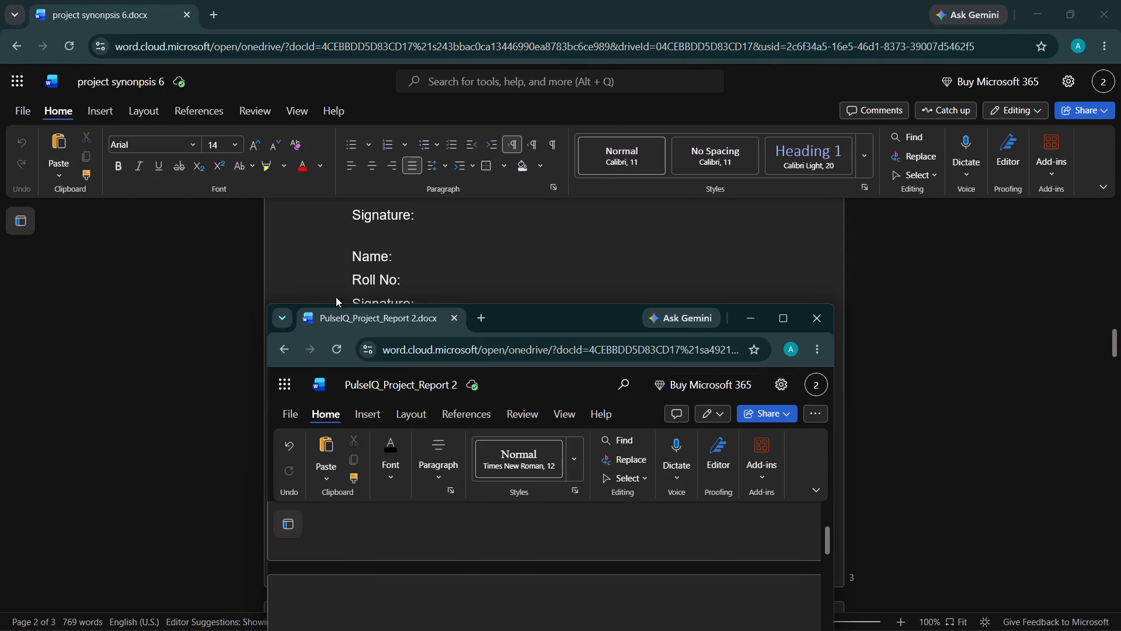
pyautogui.moveTo(413, 318); pyautogui.dragTo(321, 0)
# Compare the PulseIQ report's acknowledgement and certificate pages with the signature blocks in project synonpsis 6.
pyautogui.scroll(1, 556, 394)
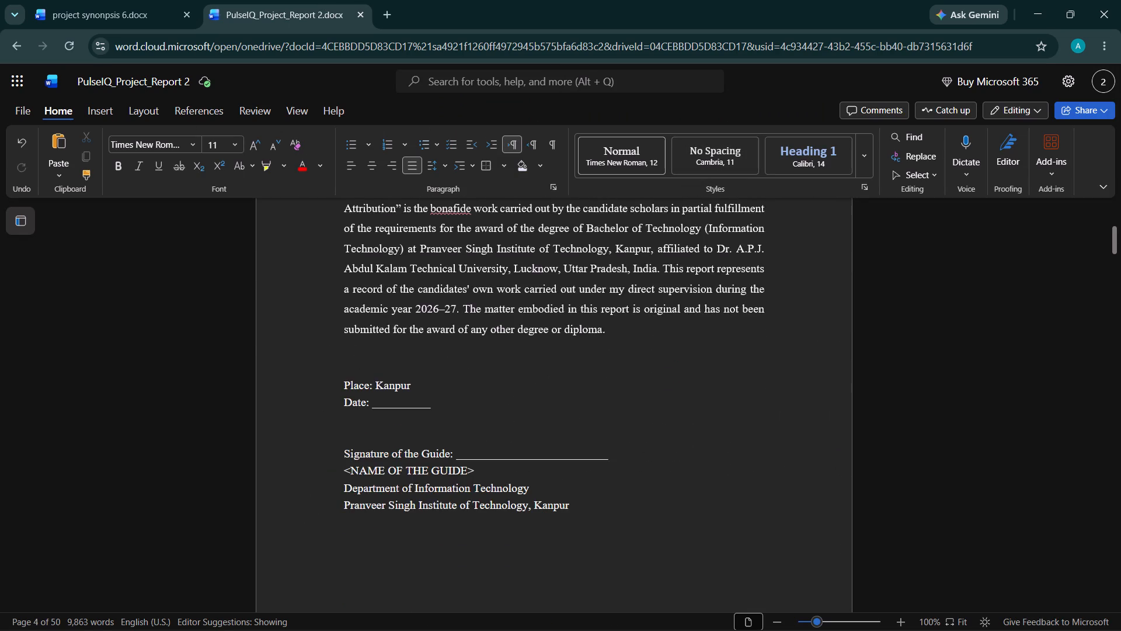
pyautogui.scroll(6, 556, 394)
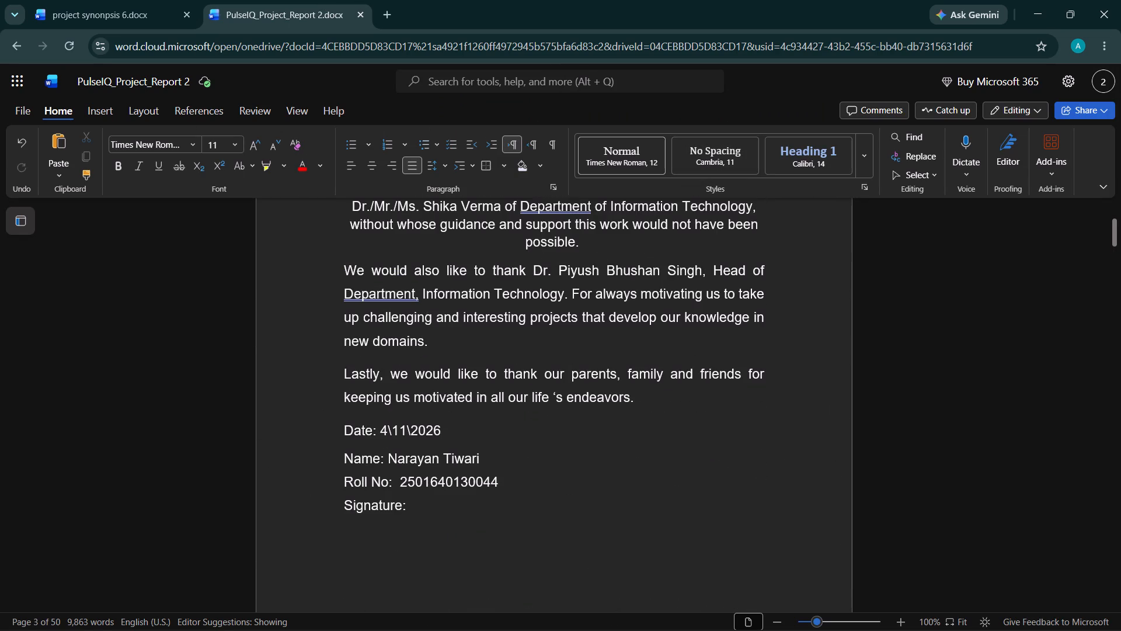
pyautogui.click(131, 3)
pyautogui.scroll(1, 444, 306)
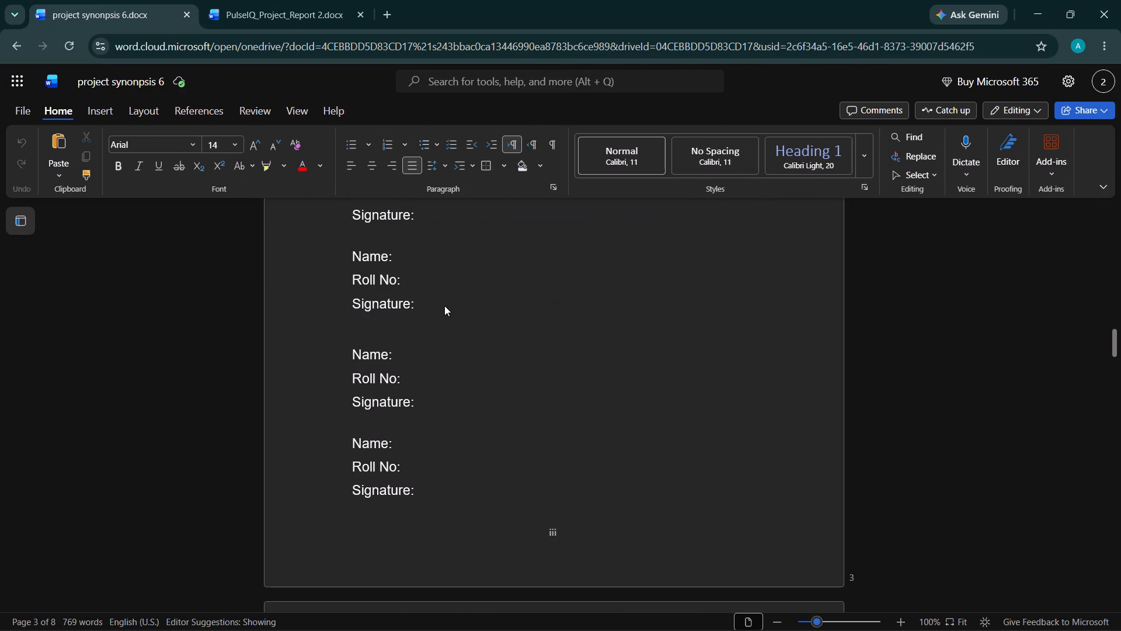
pyautogui.scroll(2, 444, 306)
pyautogui.scroll(-6, 444, 306)
pyautogui.scroll(-2, 230, 261)
# Copy the whole CERTIFICATE page text of project synonpsis 6, from its heading to the Pranveer Singh Institute of Technology line.
pyautogui.moveTo(810, 623); pyautogui.dragTo(834, 626)
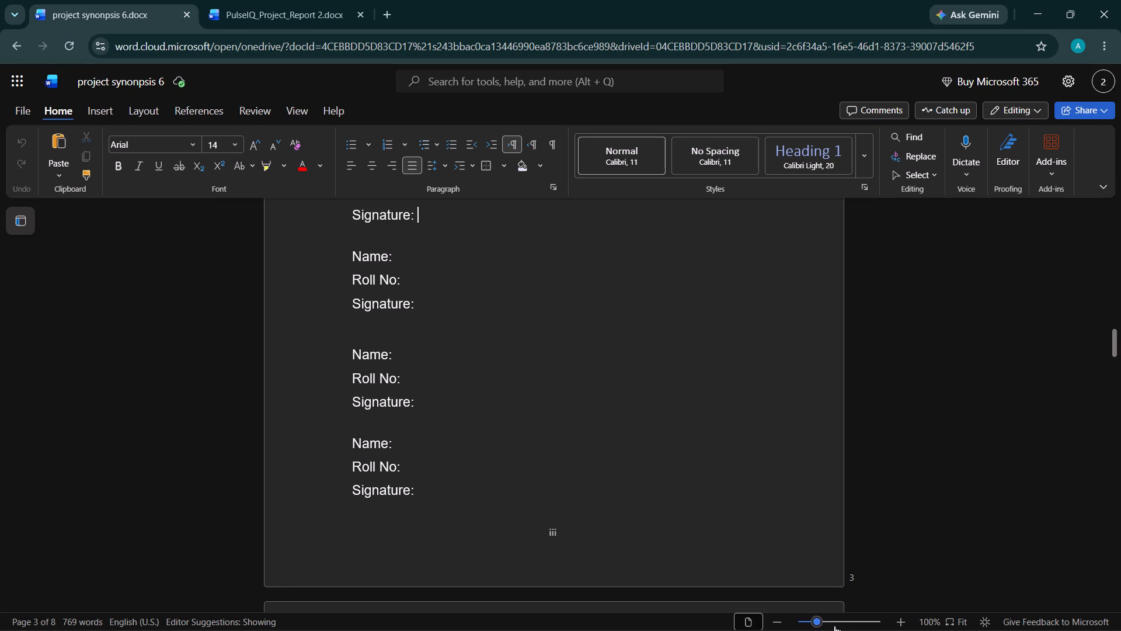
pyautogui.moveTo(834, 626); pyautogui.dragTo(840, 626)
pyautogui.doubleClick(840, 626)
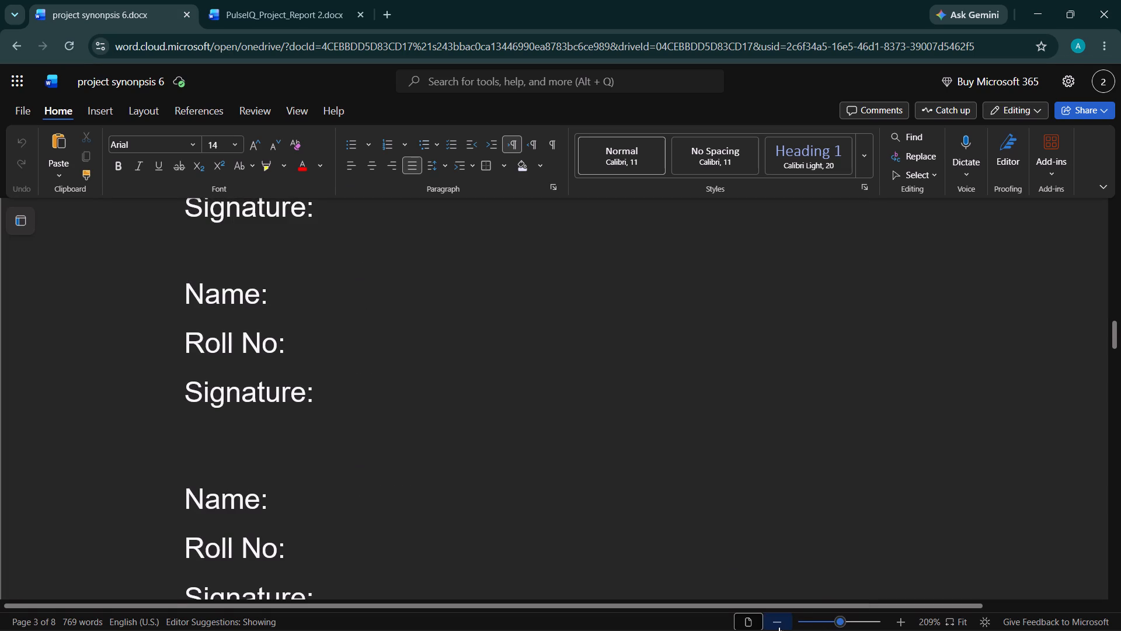
pyautogui.tripleClick(779, 627)
pyautogui.doubleClick(779, 627)
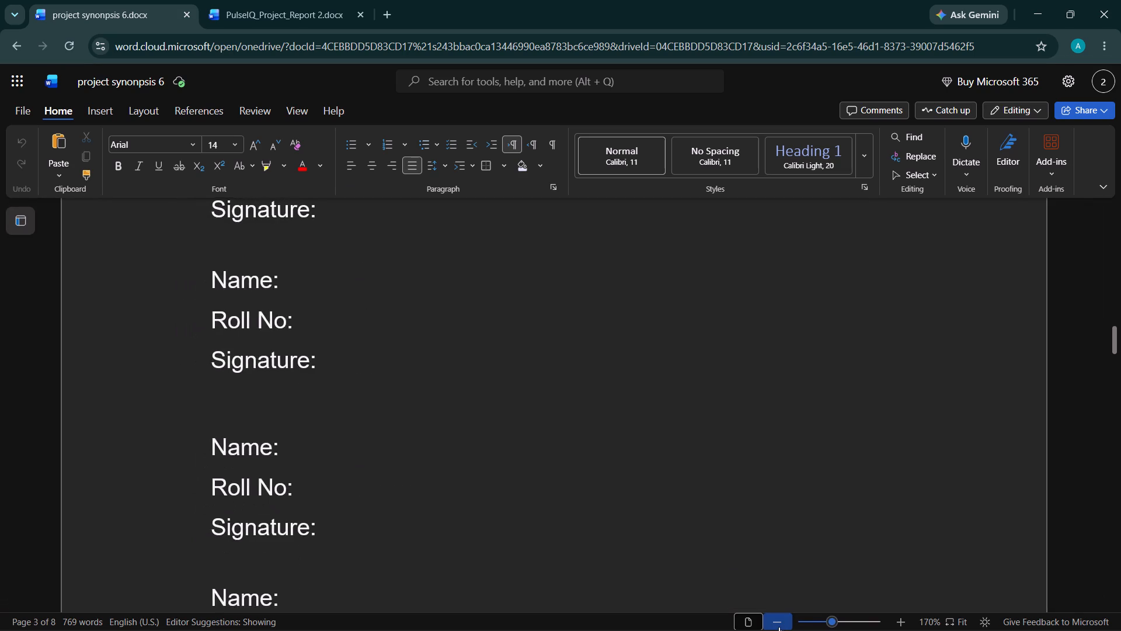
pyautogui.tripleClick(779, 627)
pyautogui.tripleClick(779, 627)
pyautogui.tripleClick(779, 627)
pyautogui.tripleClick(779, 627)
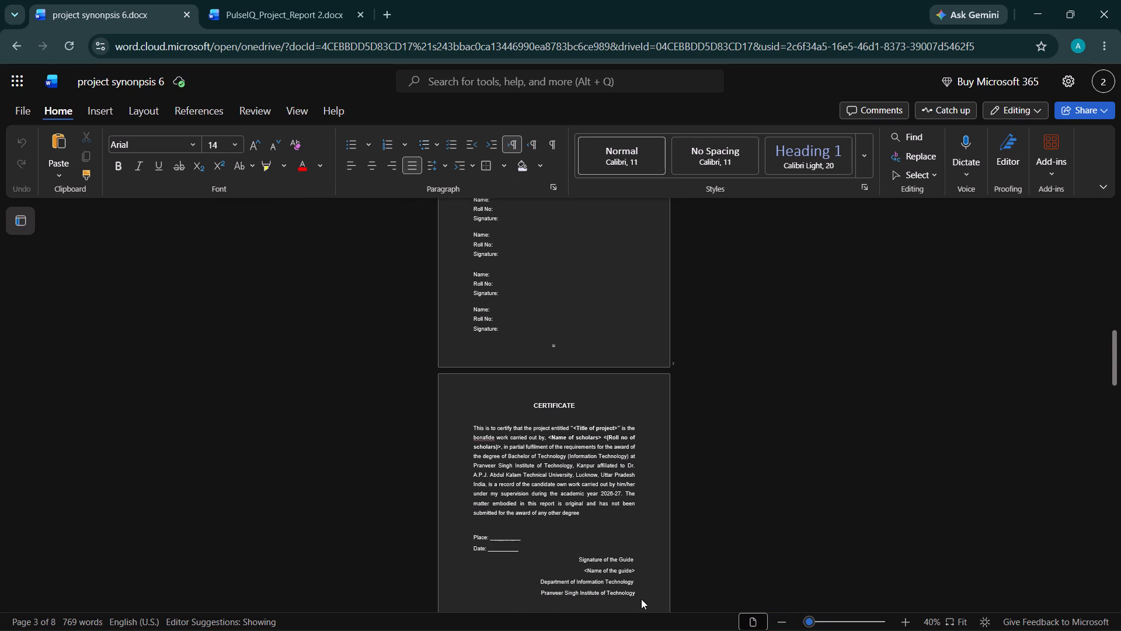
pyautogui.moveTo(639, 591); pyautogui.dragTo(465, 502)
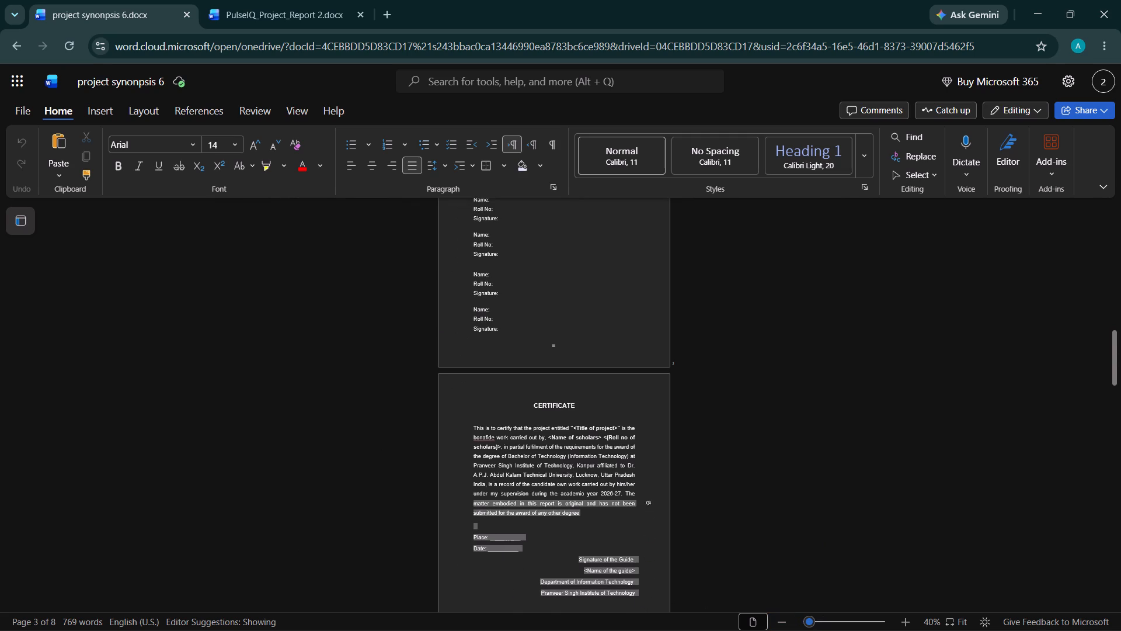
pyautogui.moveTo(465, 502); pyautogui.dragTo(455, 404)
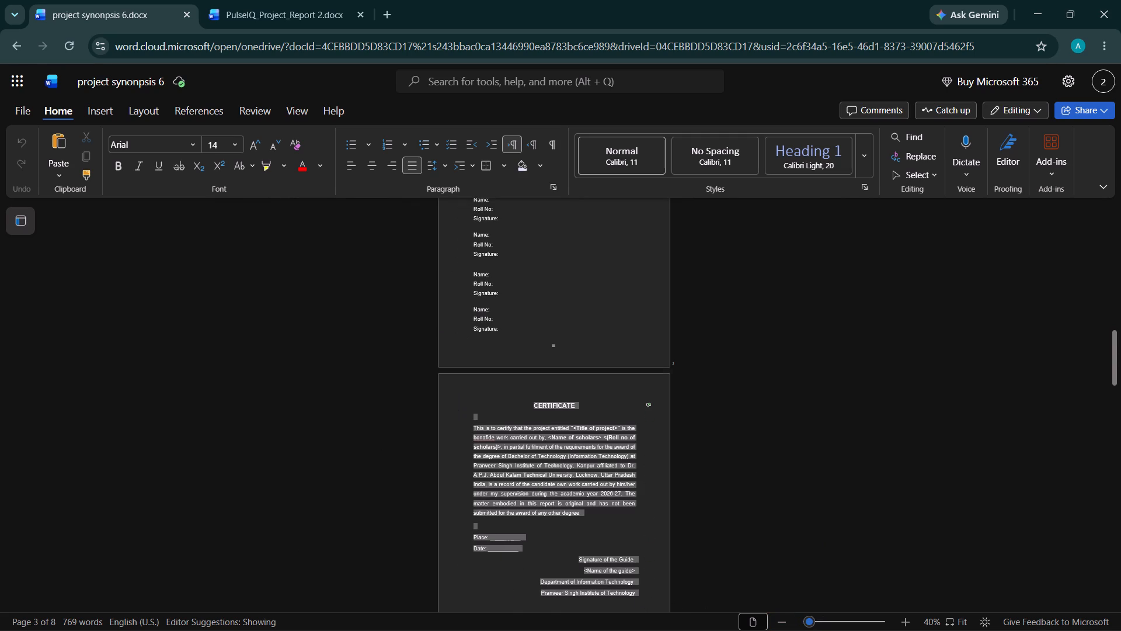
pyautogui.hotkey('ctrl', 'c')
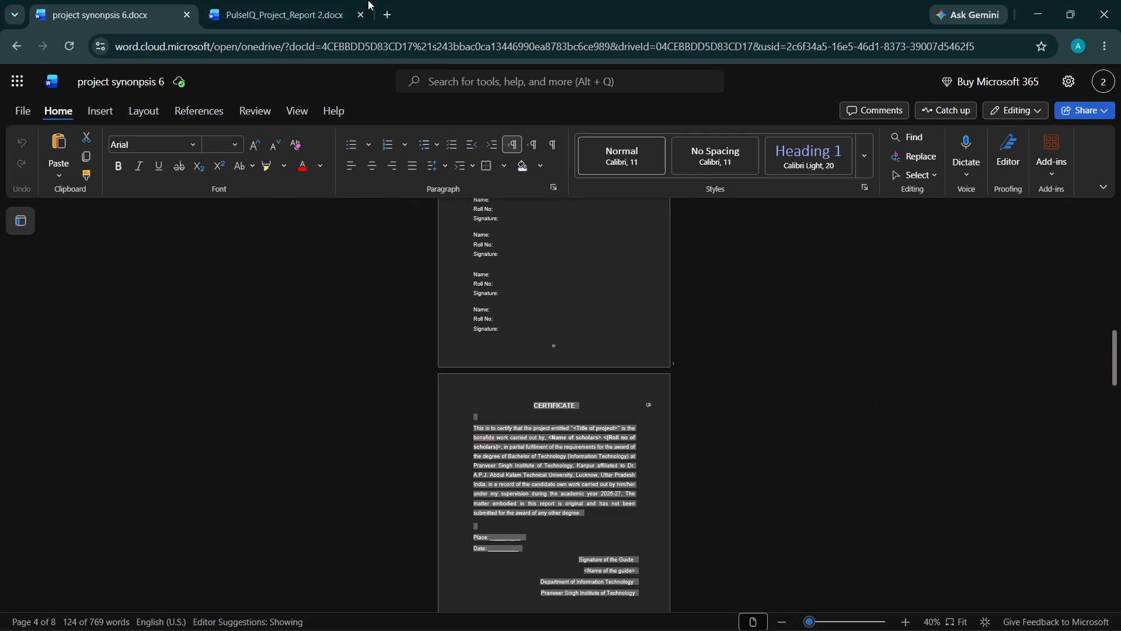
# In the PulseIQ report, replace the entire existing certificate text, from heading to guide signature block, with the copied template certificate.
pyautogui.click(304, 0)
pyautogui.scroll(-6, 461, 304)
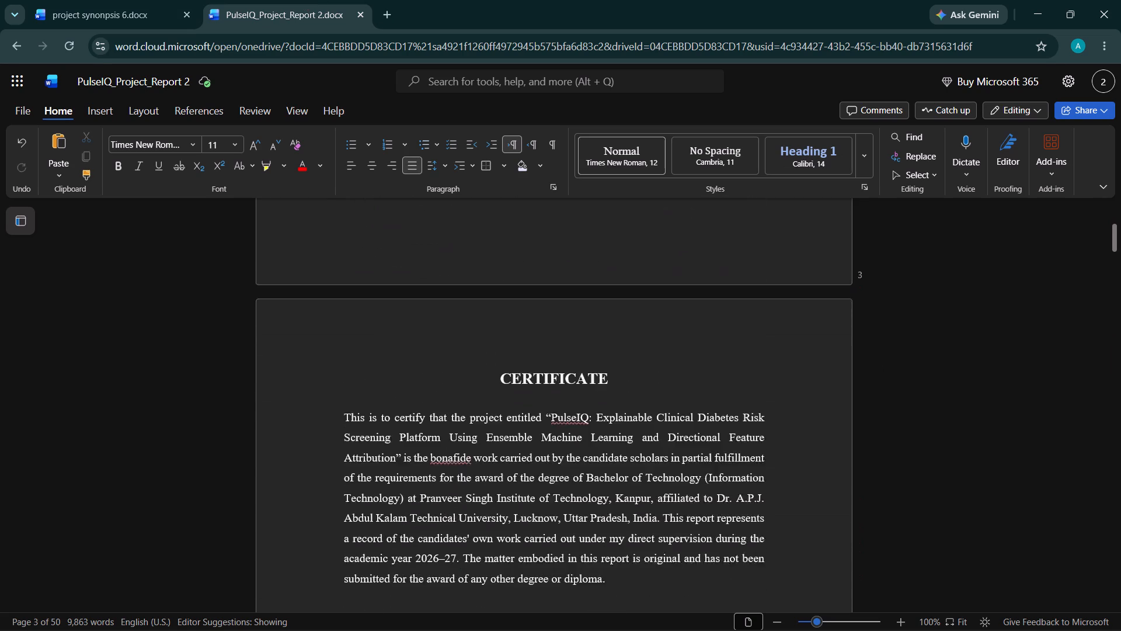
pyautogui.scroll(-6, 461, 304)
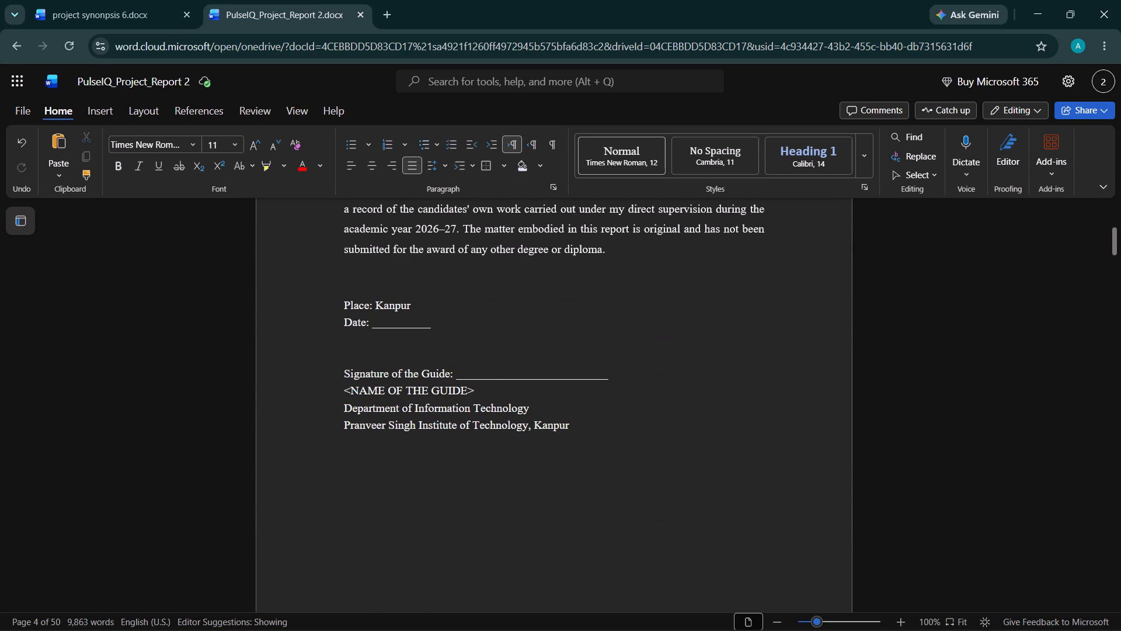
pyautogui.moveTo(590, 427); pyautogui.dragTo(146, 177)
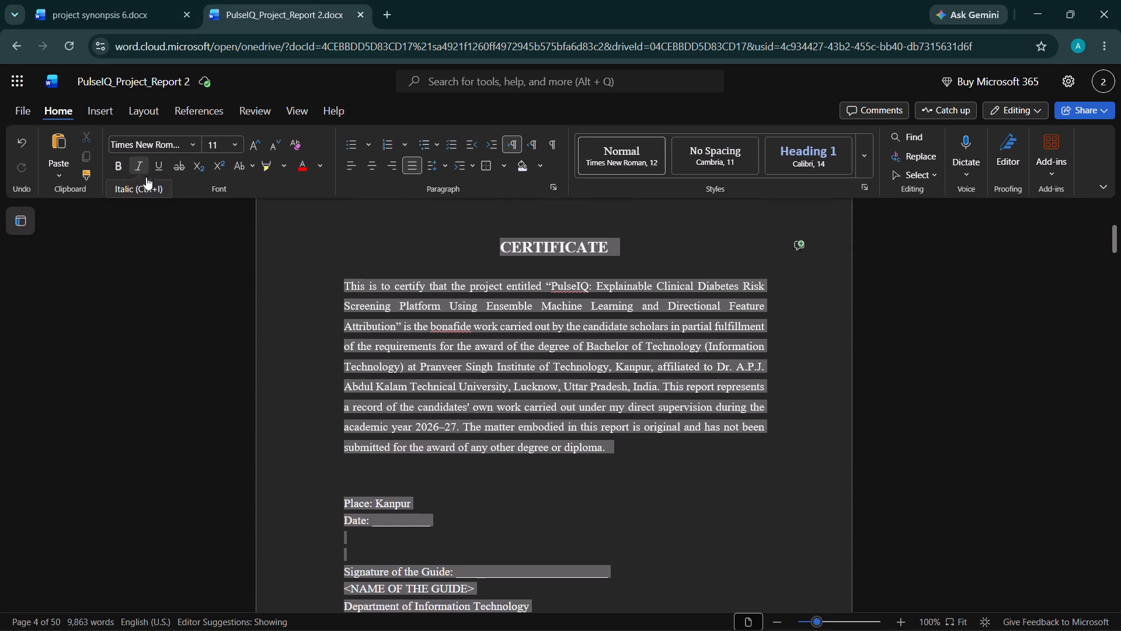
pyautogui.moveTo(146, 177); pyautogui.dragTo(158, 269)
pyautogui.hotkey('ctrl', 'v')
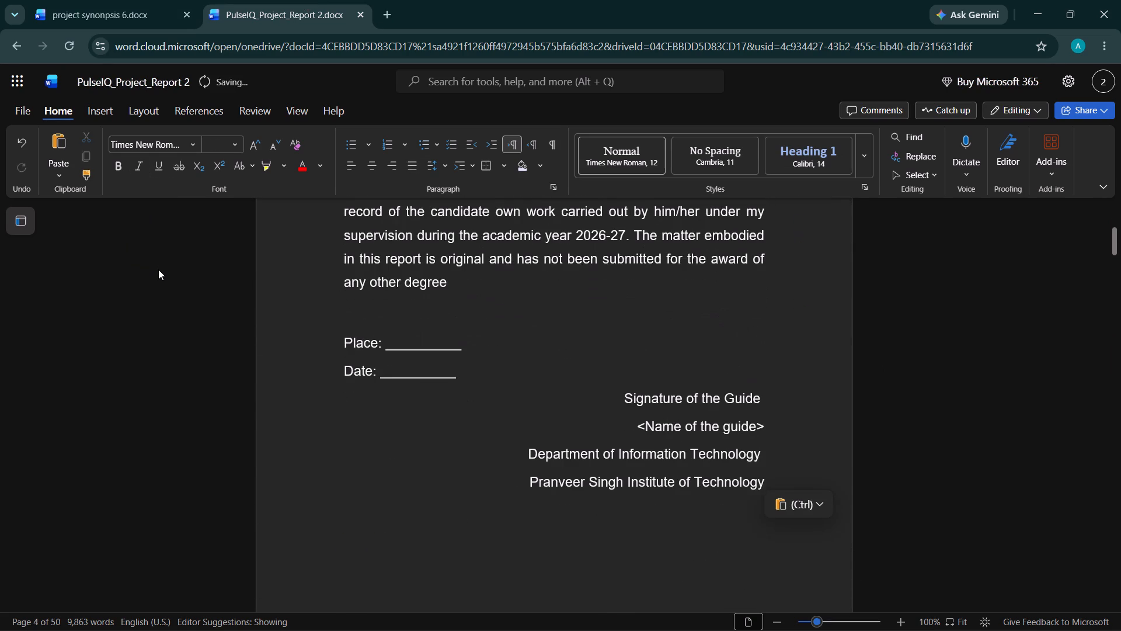
# Replace the <Title of project> placeholder in the certificate paragraph with PULSEIQ, keeping the quotation marks.
pyautogui.scroll(3, 492, 303)
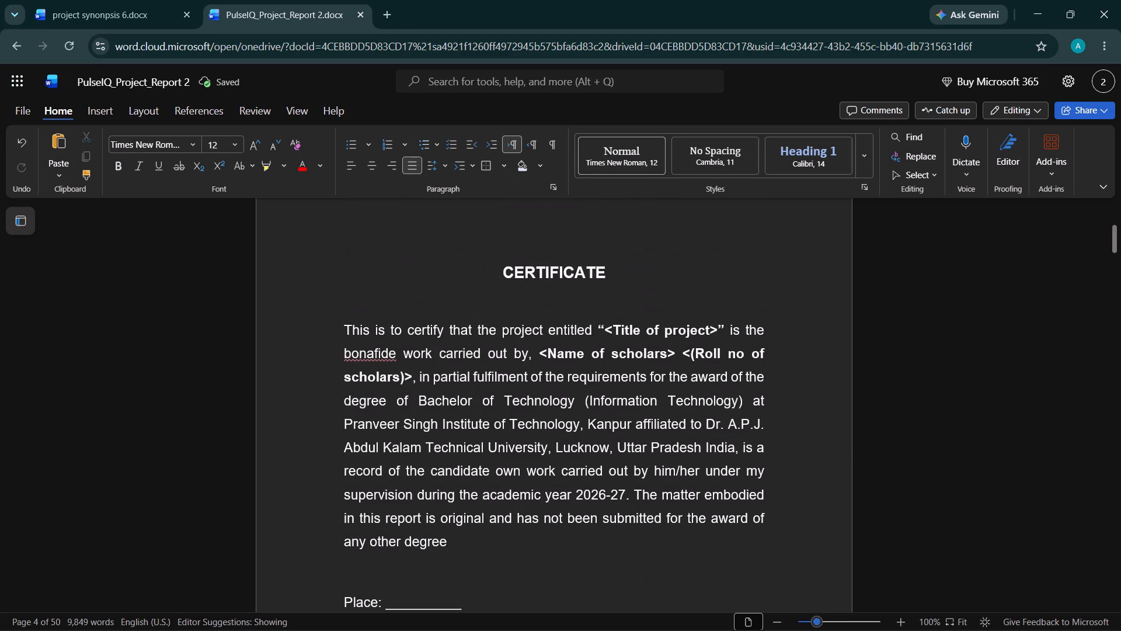
pyautogui.click(716, 337)
pyautogui.press('BackSpace')
pyautogui.press('BackSpace')
pyautogui.press('BackSpace')
pyautogui.press('BackSpace')
pyautogui.press('BackSpace')
pyautogui.press('BackSpace')
pyautogui.press('BackSpace')
pyautogui.press('BackSpace')
pyautogui.press('BackSpace')
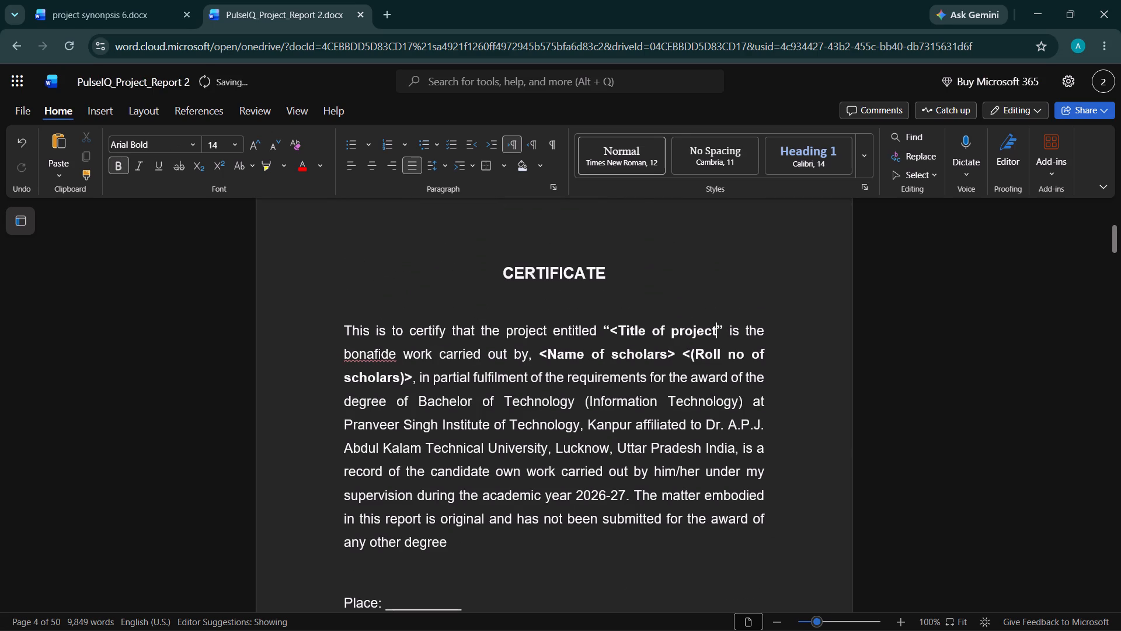
pyautogui.press('BackSpace')
pyautogui.press('BackSpace')
pyautogui.press('BackSpace')
pyautogui.press('BackSpace')
pyautogui.press('BackSpace')
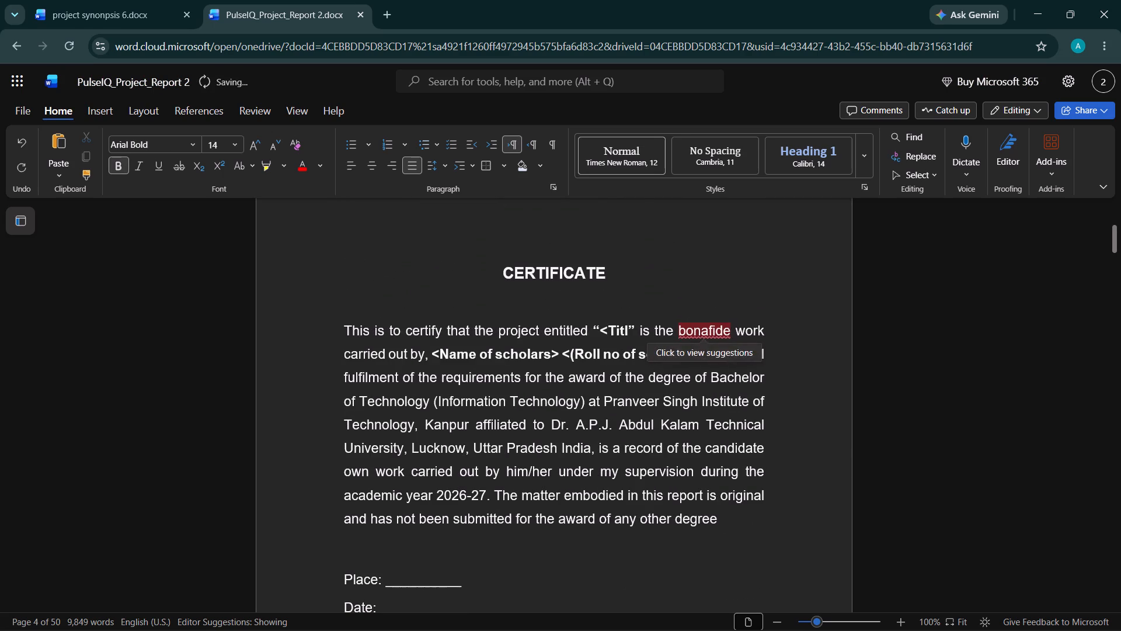
pyautogui.press('BackSpace')
pyautogui.press('BackSpace')
pyautogui.press('BackSpace')
pyautogui.press('BackSpace')
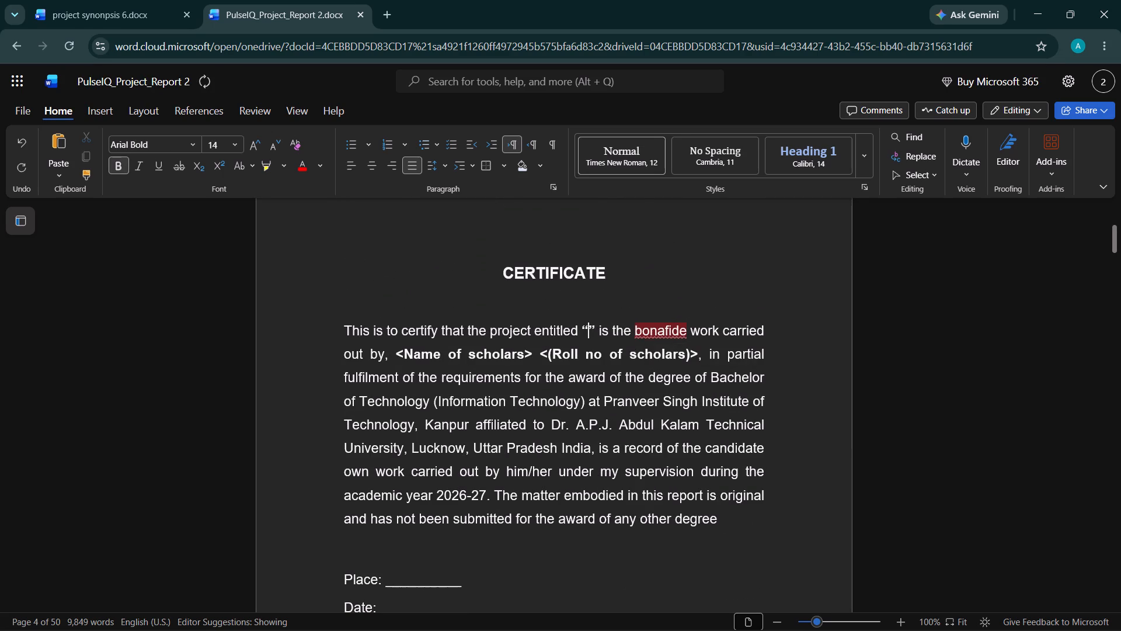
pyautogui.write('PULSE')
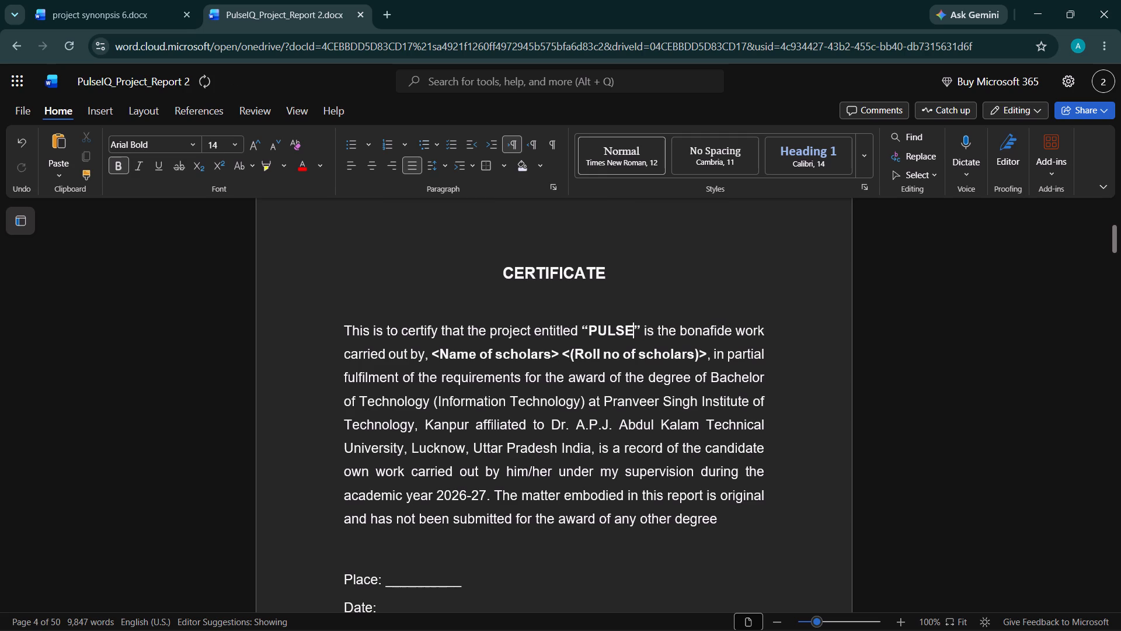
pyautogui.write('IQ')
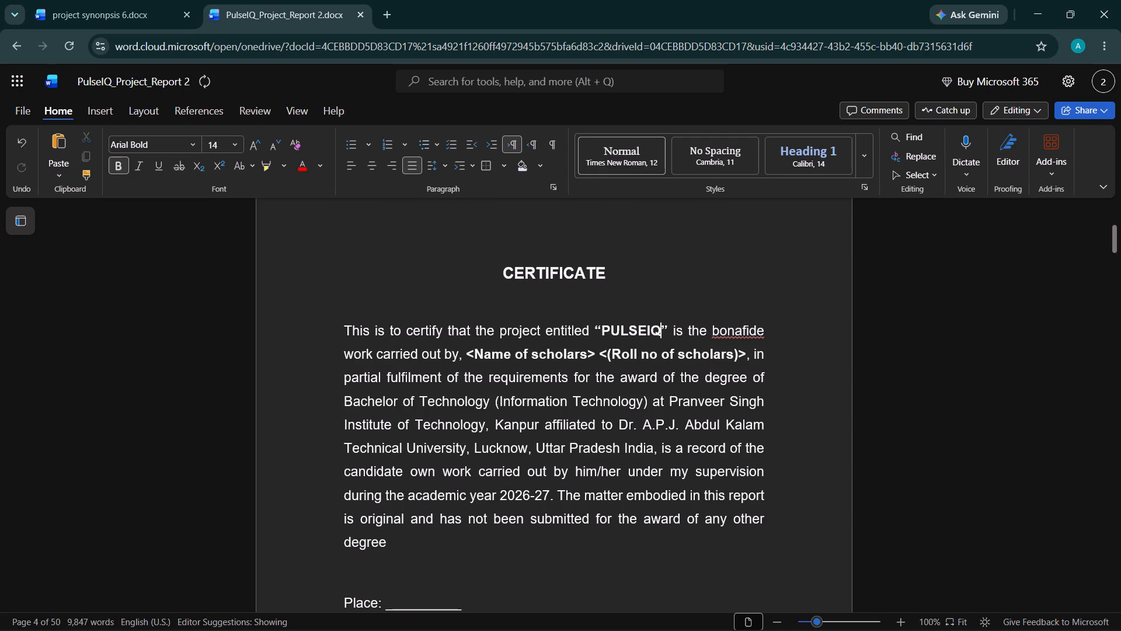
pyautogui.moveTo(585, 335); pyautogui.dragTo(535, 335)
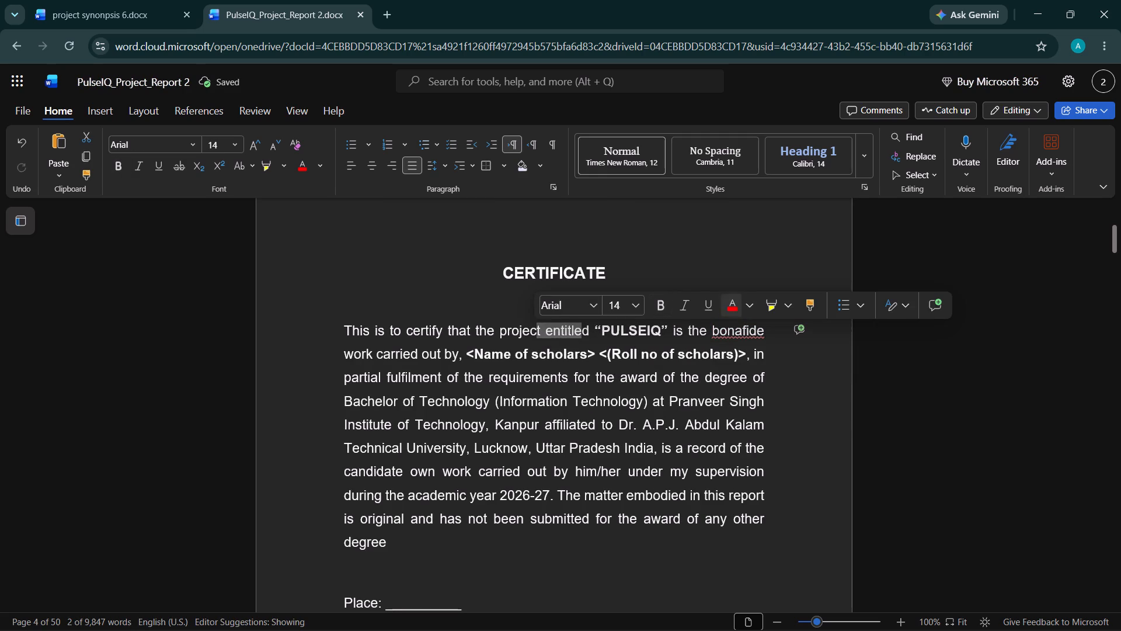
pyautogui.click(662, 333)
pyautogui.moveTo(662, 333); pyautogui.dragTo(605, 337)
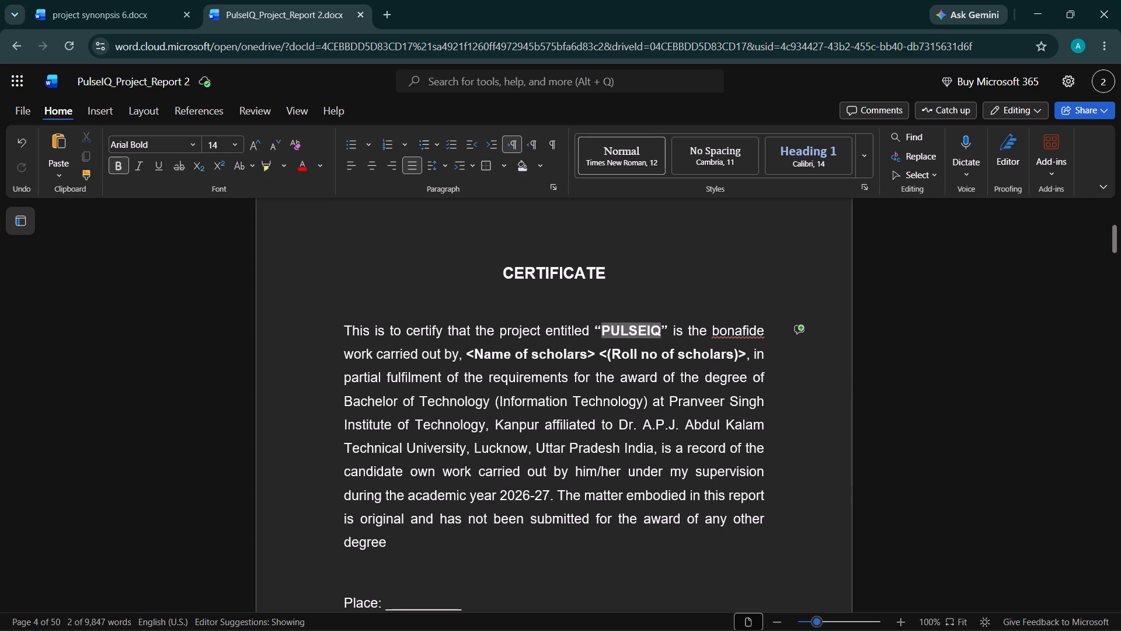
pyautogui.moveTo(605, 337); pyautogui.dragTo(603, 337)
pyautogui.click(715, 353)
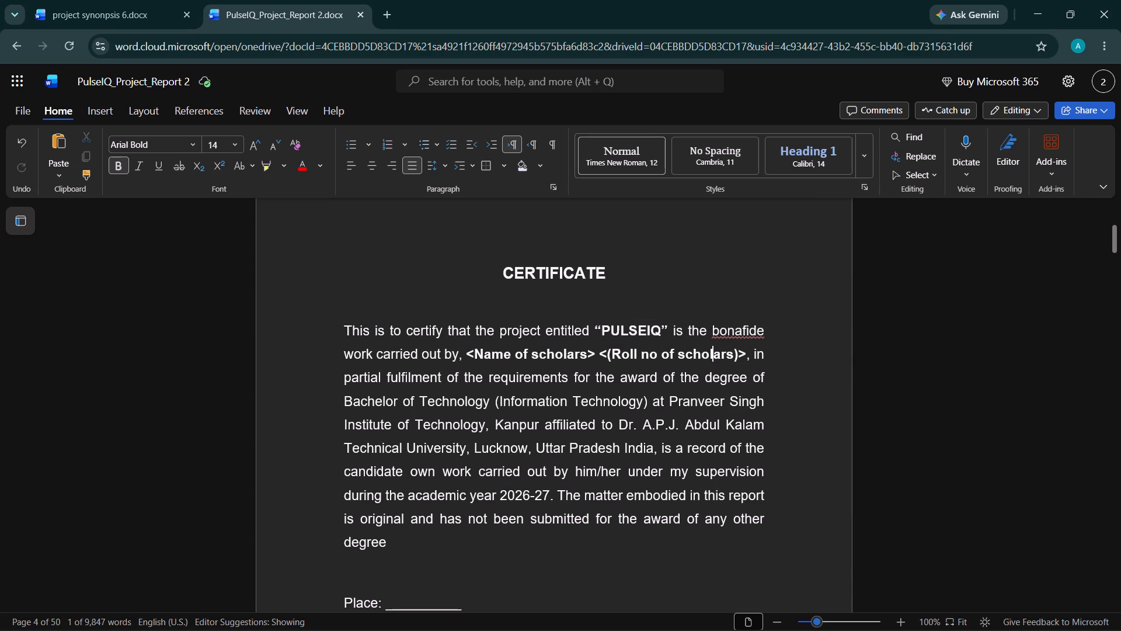
# Replace the <Name of scholars> placeholder in the certificate paragraph with the scholar's full name.
pyautogui.click(592, 358)
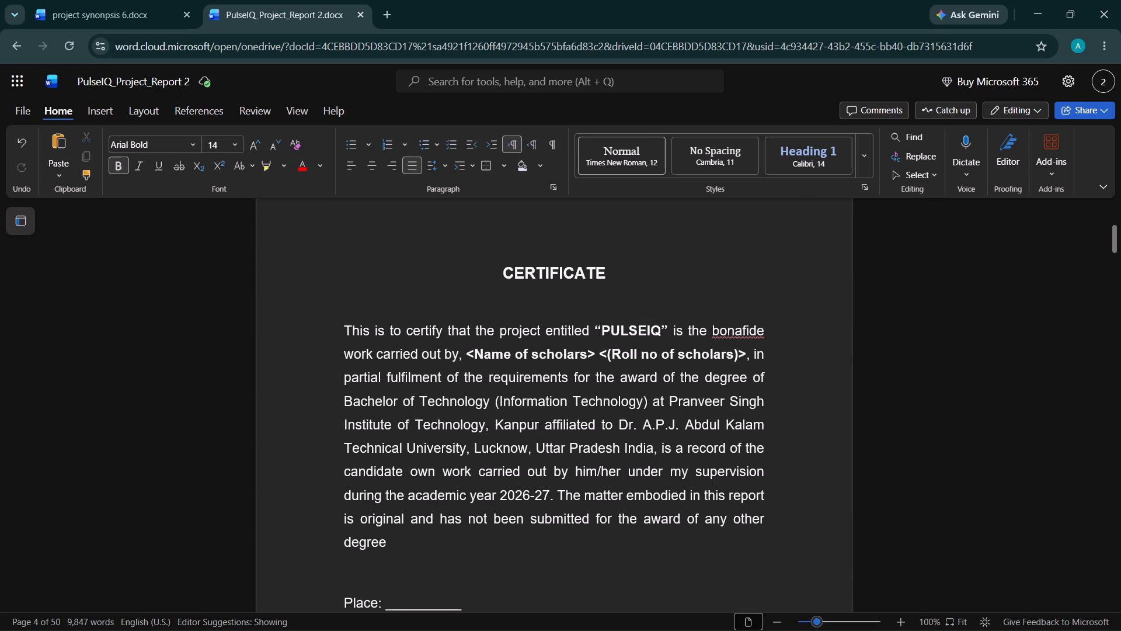
pyautogui.press('BackSpace')
pyautogui.press('BackSpace')
pyautogui.press('BackSpace')
pyautogui.press('BackSpace')
pyautogui.press('BackSpace')
pyautogui.press('BackSpace')
pyautogui.press('BackSpace')
pyautogui.press('BackSpace')
pyautogui.press('BackSpace')
pyautogui.press('BackSpace')
pyautogui.press('BackSpace')
pyautogui.press('BackSpace')
pyautogui.press('BackSpace')
pyautogui.press('BackSpace')
pyautogui.press('BackSpace')
pyautogui.press('BackSpace')
pyautogui.press('BackSpace')
pyautogui.press('BackSpace')
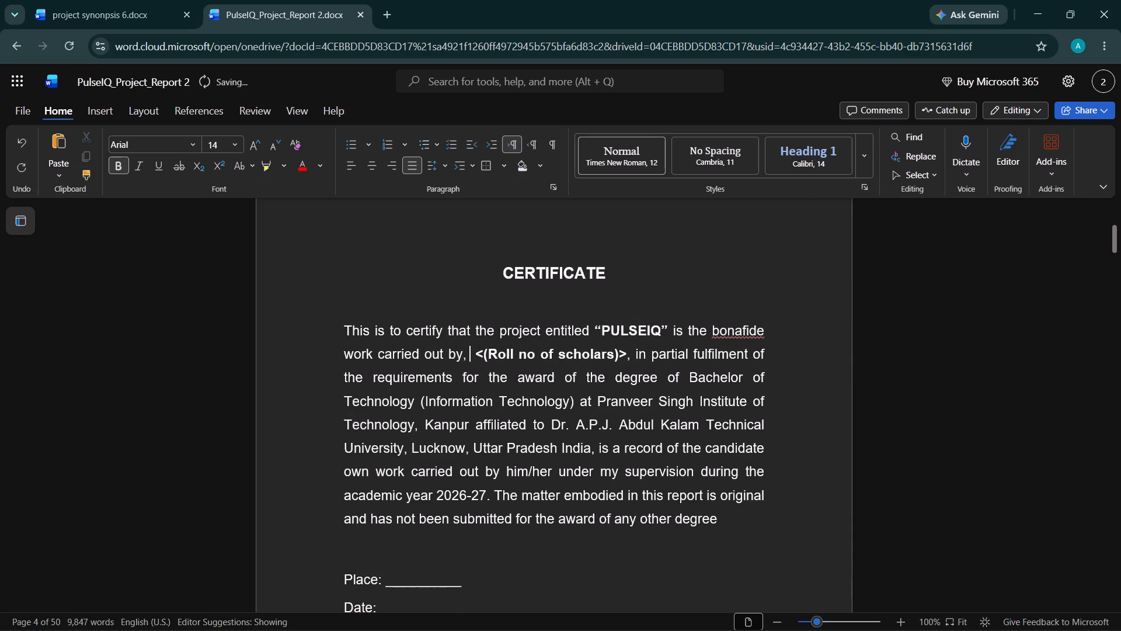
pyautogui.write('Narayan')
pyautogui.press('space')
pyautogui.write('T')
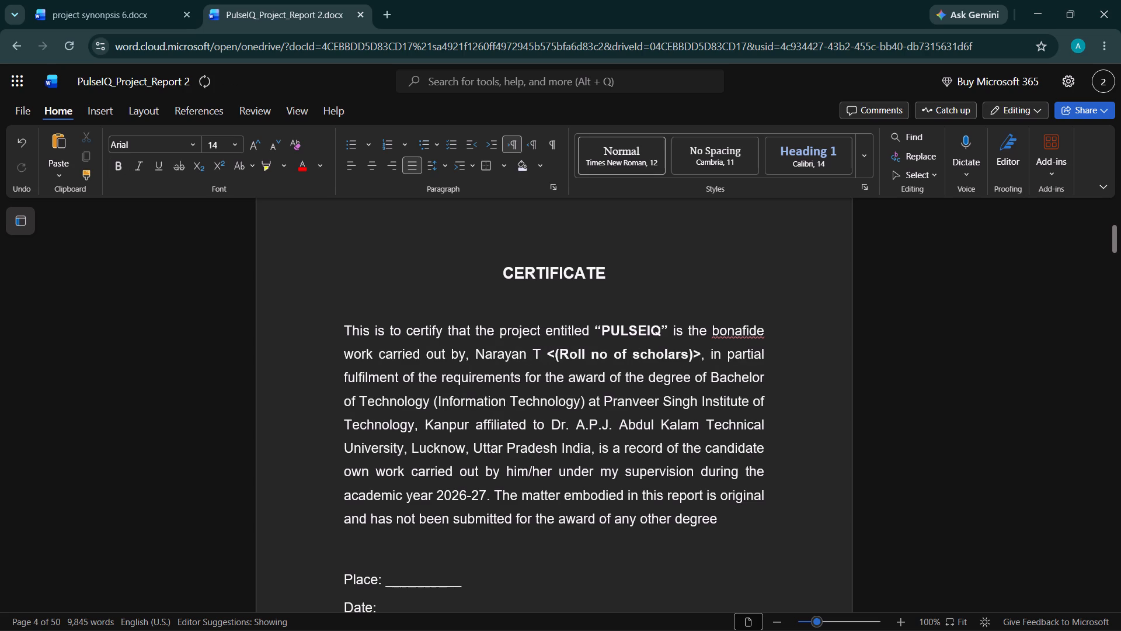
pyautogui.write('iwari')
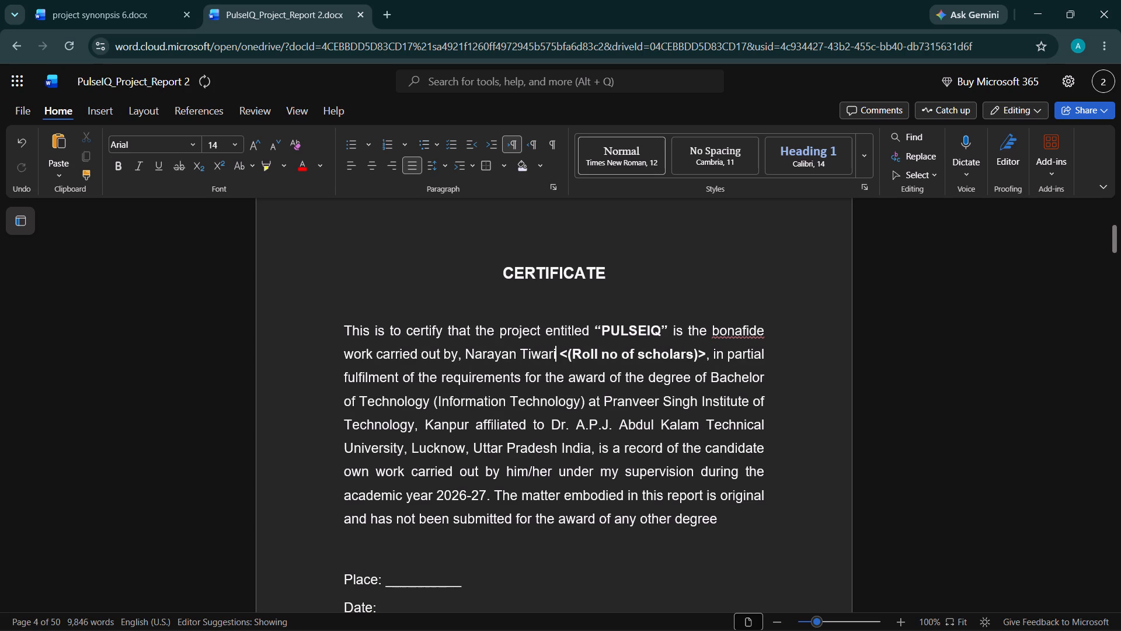
# Replace the <(Roll no of scholars)> placeholder in the certificate paragraph with the scholar's roll number.
pyautogui.click(708, 353)
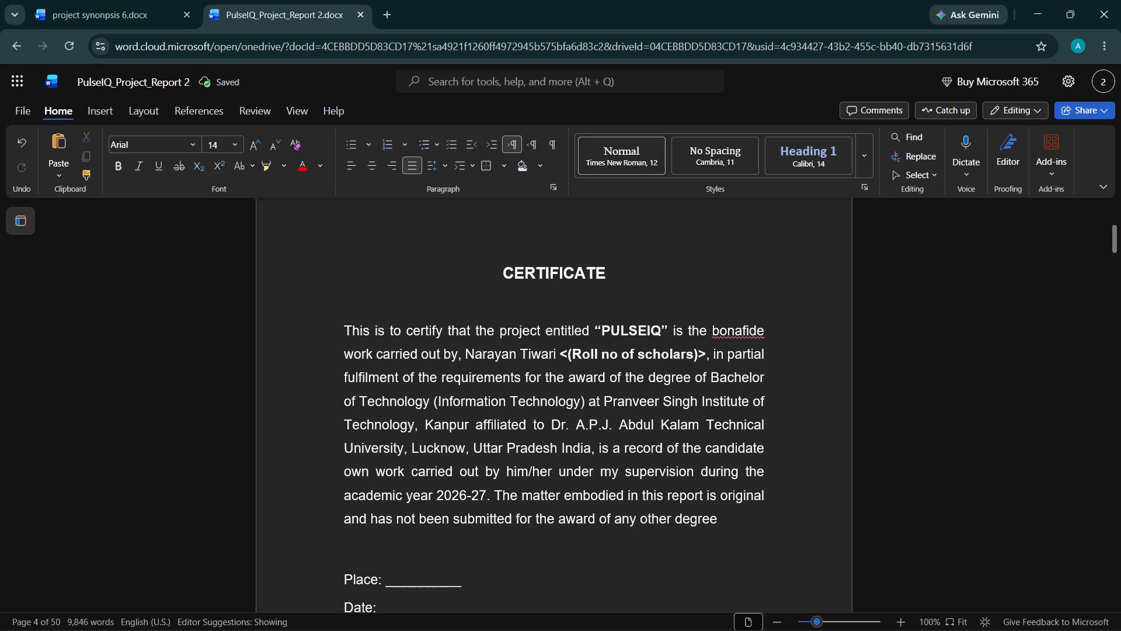
pyautogui.press('Left')
pyautogui.press('BackSpace')
pyautogui.press('BackSpace')
pyautogui.press('BackSpace')
pyautogui.press('BackSpace')
pyautogui.press('BackSpace')
pyautogui.press('BackSpace')
pyautogui.press('BackSpace')
pyautogui.press('BackSpace')
pyautogui.press('BackSpace')
pyautogui.press('BackSpace')
pyautogui.press('BackSpace')
pyautogui.press('BackSpace')
pyautogui.press('BackSpace')
pyautogui.press('BackSpace')
pyautogui.press('BackSpace')
pyautogui.press('BackSpace')
pyautogui.press('BackSpace')
pyautogui.press('BackSpace')
pyautogui.press('BackSpace')
pyautogui.press('BackSpace')
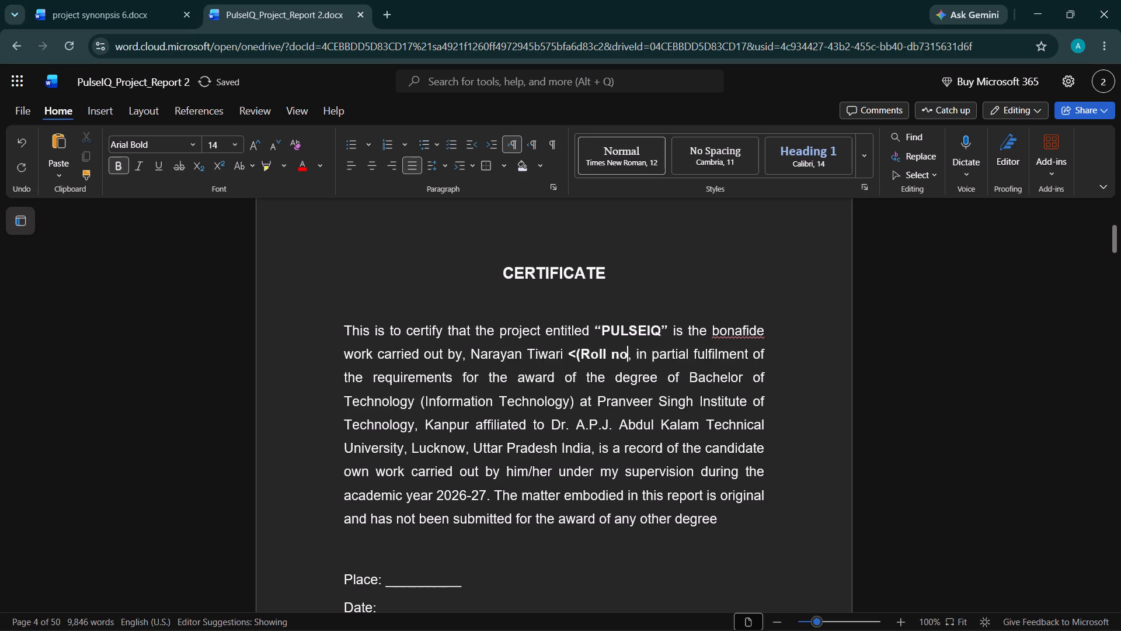
pyautogui.press('BackSpace')
pyautogui.press('BackSpace')
pyautogui.press('BackSpace')
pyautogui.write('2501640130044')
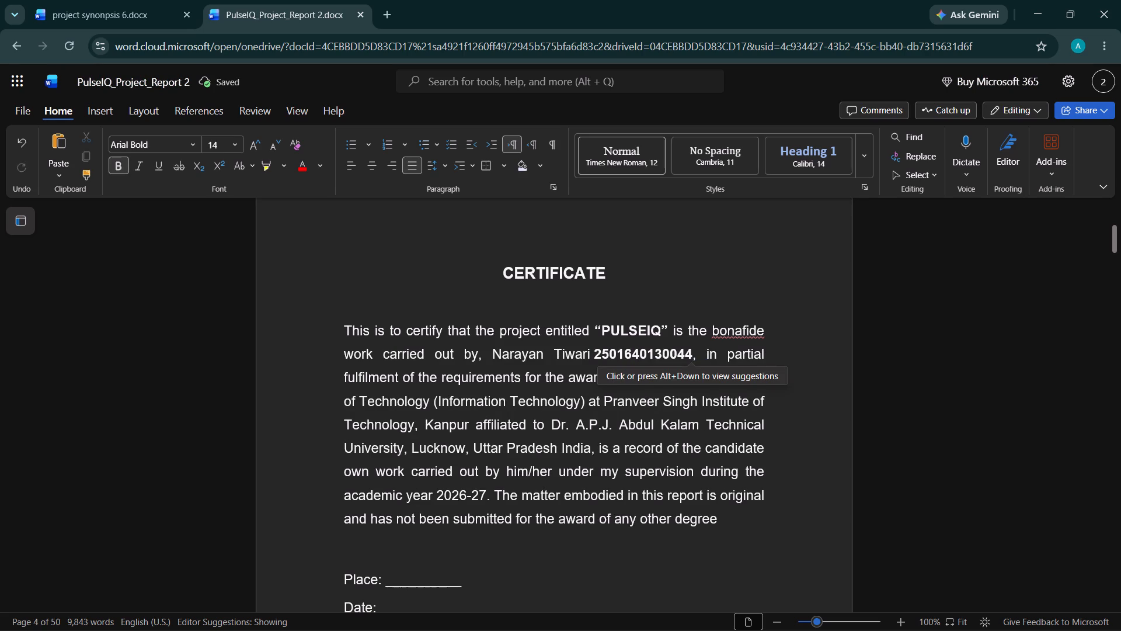
# Replace the blank underscores on the certificate's Place line with "PSIT ,Kanpur".
pyautogui.scroll(-2, 652, 428)
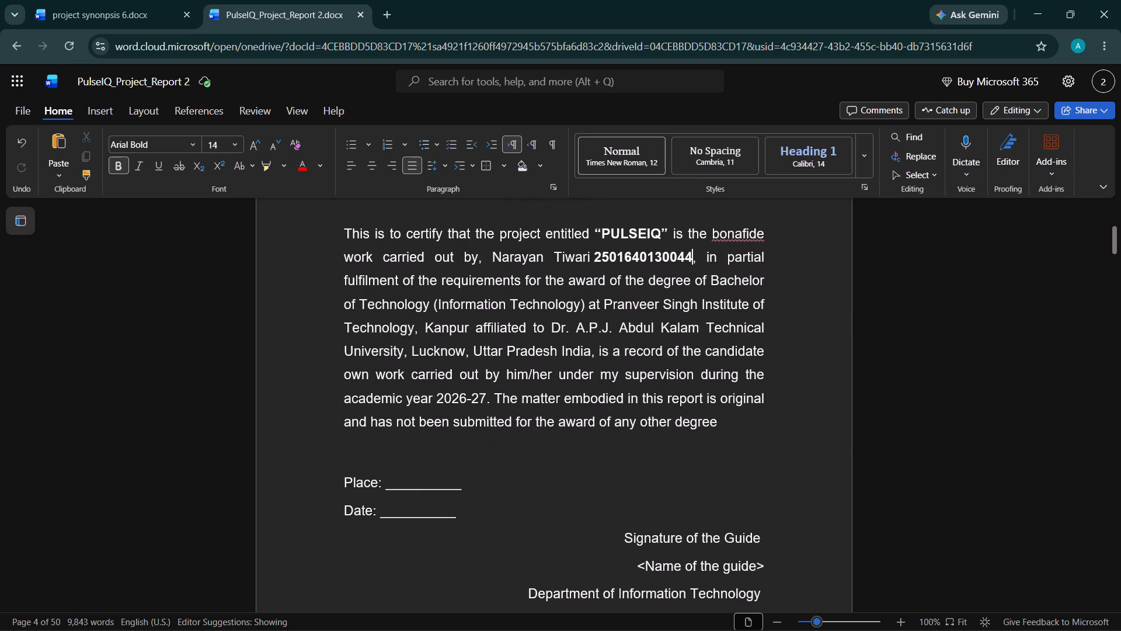
pyautogui.click(455, 489)
pyautogui.click(461, 489)
pyautogui.press('Right')
pyautogui.press('BackSpace')
pyautogui.press('BackSpace')
pyautogui.press('BackSpace')
pyautogui.press('BackSpace')
pyautogui.press('BackSpace')
pyautogui.press('BackSpace')
pyautogui.press('BackSpace')
pyautogui.press('BackSpace')
pyautogui.press('BackSpace')
pyautogui.press('BackSpace')
pyautogui.press('BackSpace')
pyautogui.press('BackSpace')
pyautogui.press('BackSpace')
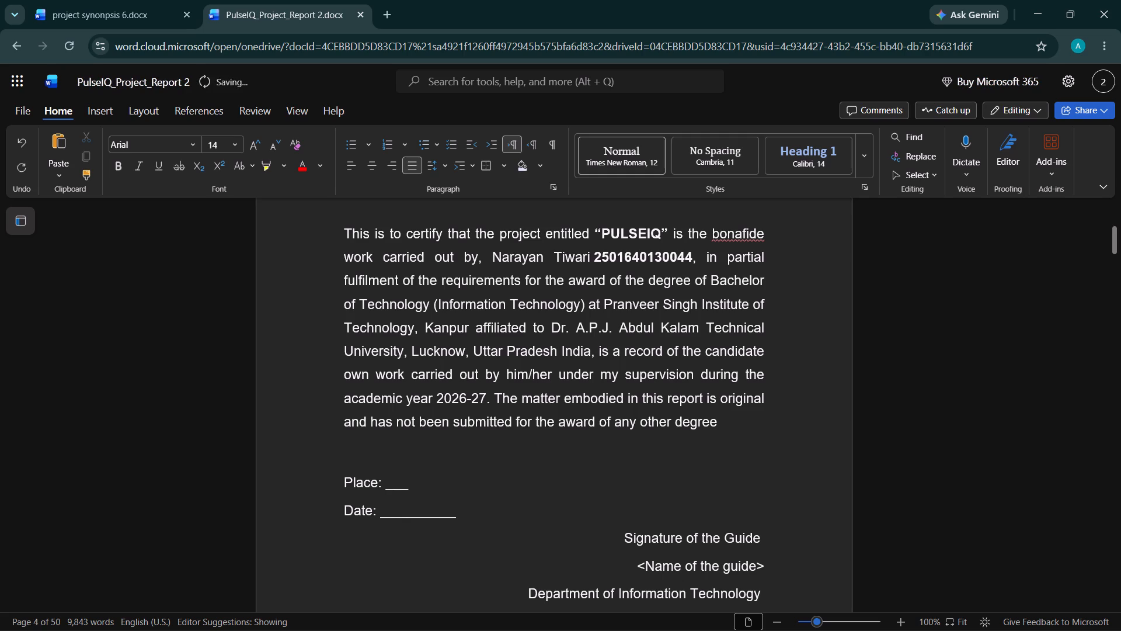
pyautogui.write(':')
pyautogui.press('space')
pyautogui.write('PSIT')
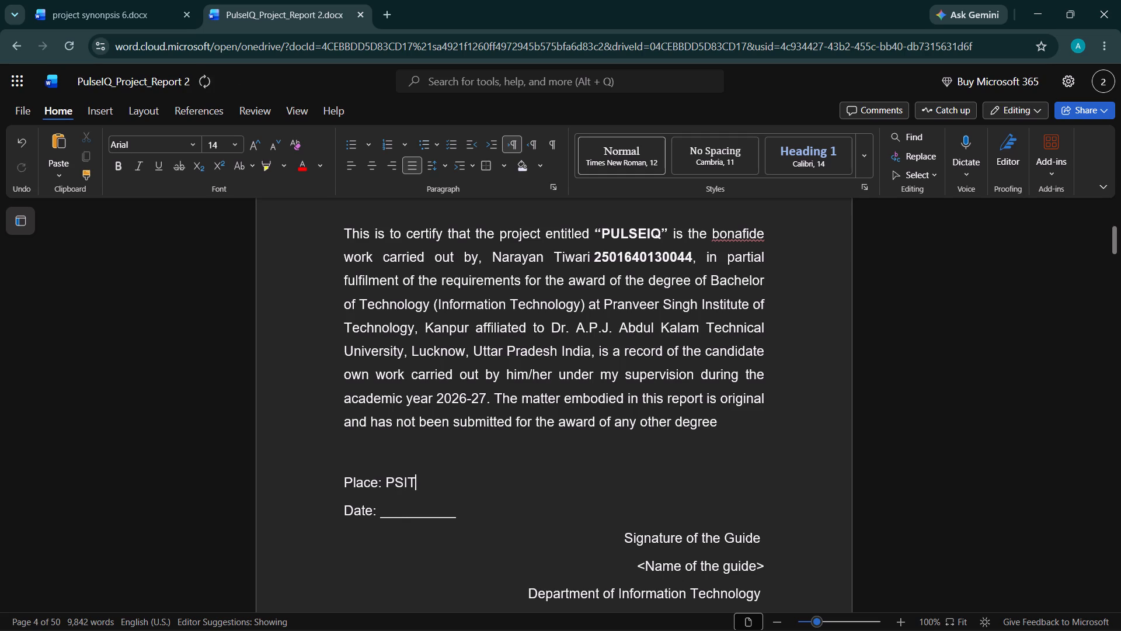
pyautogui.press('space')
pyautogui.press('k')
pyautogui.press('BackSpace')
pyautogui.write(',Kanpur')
# Replace the blank underscores on the certificate's Date line with 4\11\2026.
pyautogui.click(457, 519)
pyautogui.press('BackSpace')
pyautogui.press('BackSpace')
pyautogui.press('BackSpace')
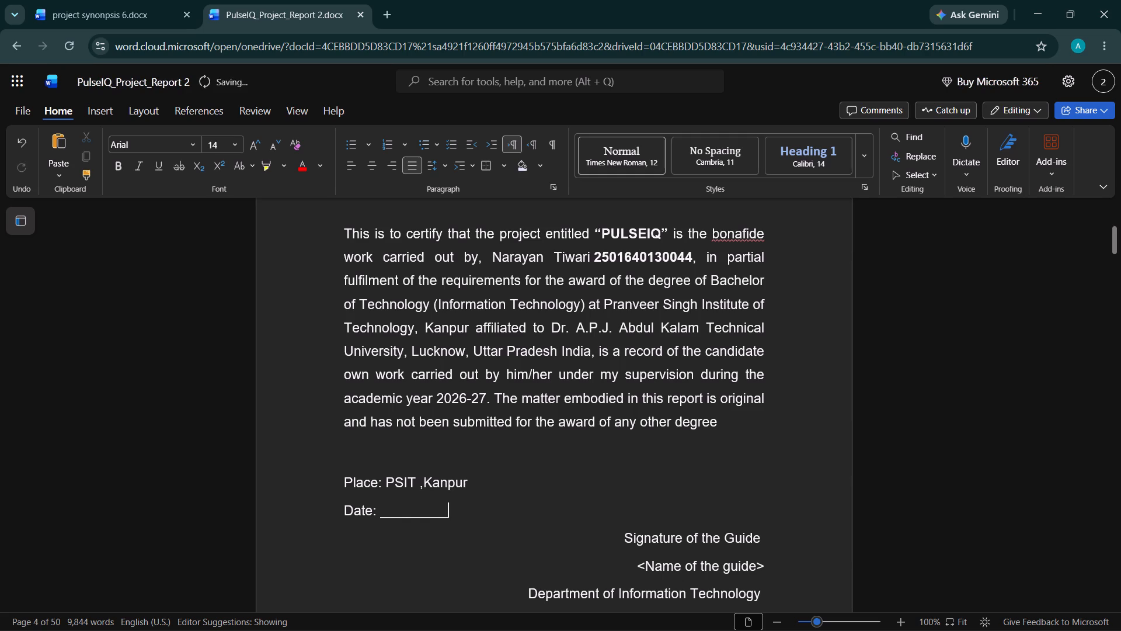
pyautogui.press('BackSpace')
pyautogui.press('BackSpace')
pyautogui.press('BackSpace')
pyautogui.press('BackSpace')
pyautogui.press('BackSpace')
pyautogui.press('BackSpace')
pyautogui.press('BackSpace')
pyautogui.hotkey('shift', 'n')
pyautogui.press('BackSpace')
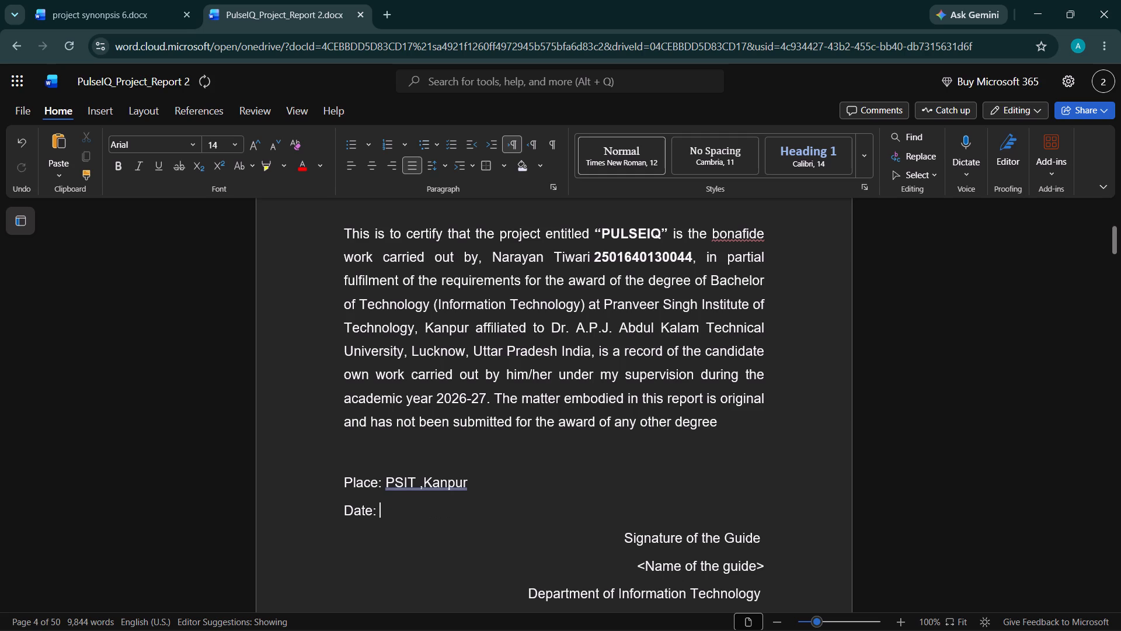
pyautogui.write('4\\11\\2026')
# Delete the <Name of the guide> placeholder and leave an empty line under Signature of the Guide in the certificate.
pyautogui.scroll(-1, 597, 532)
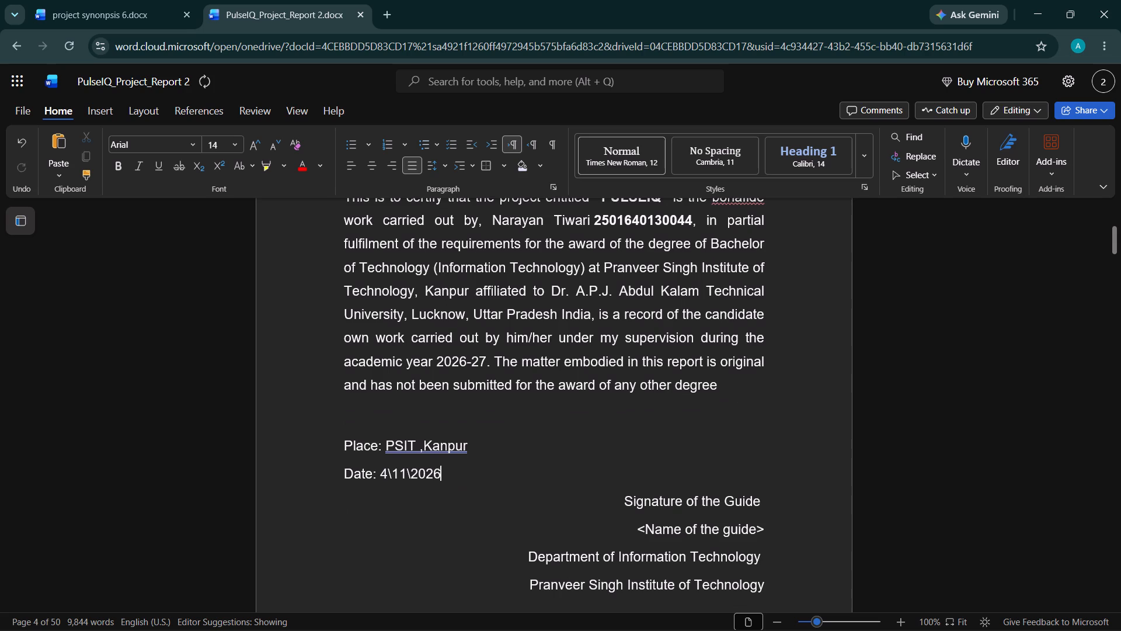
pyautogui.click(755, 529)
pyautogui.moveTo(773, 529); pyautogui.dragTo(635, 531)
pyautogui.press('BackSpace')
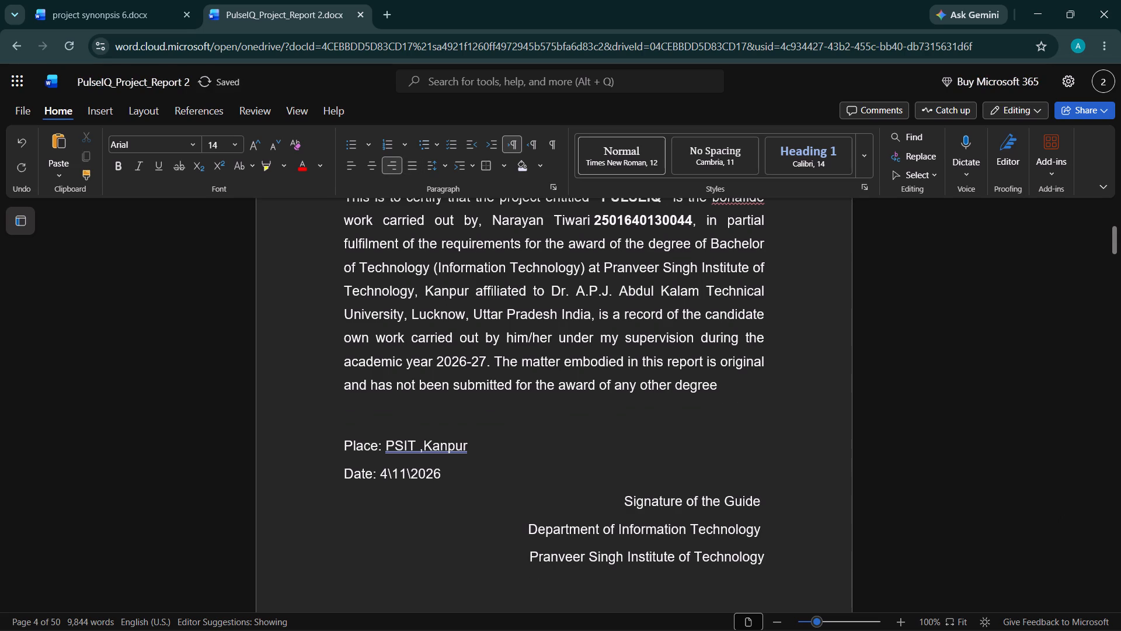
pyautogui.click(766, 501)
pyautogui.press('Return')
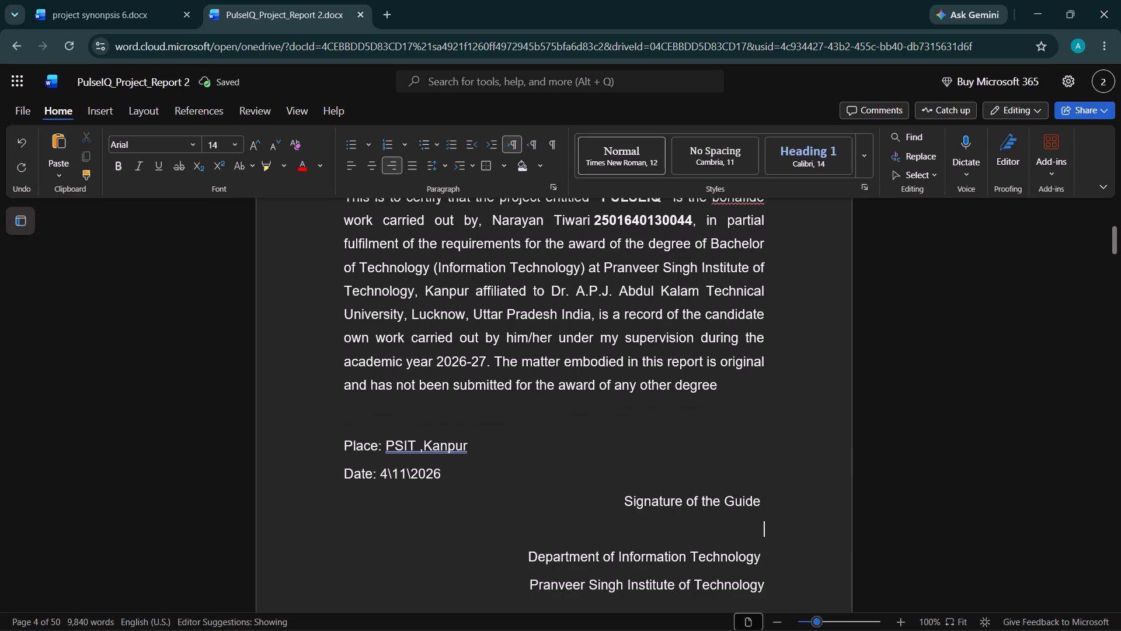
# Copy the supervisor's name from beneath "Under the Supervision of" on the report's title page.
pyautogui.scroll(10, 766, 501)
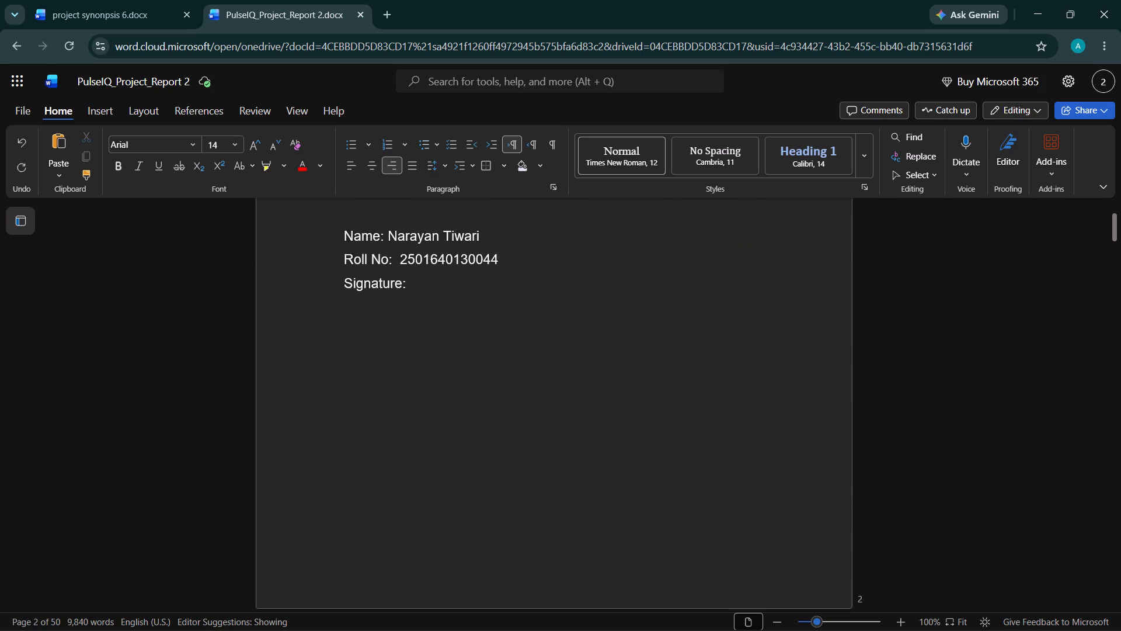
pyautogui.scroll(16, 766, 501)
pyautogui.scroll(-1, 766, 501)
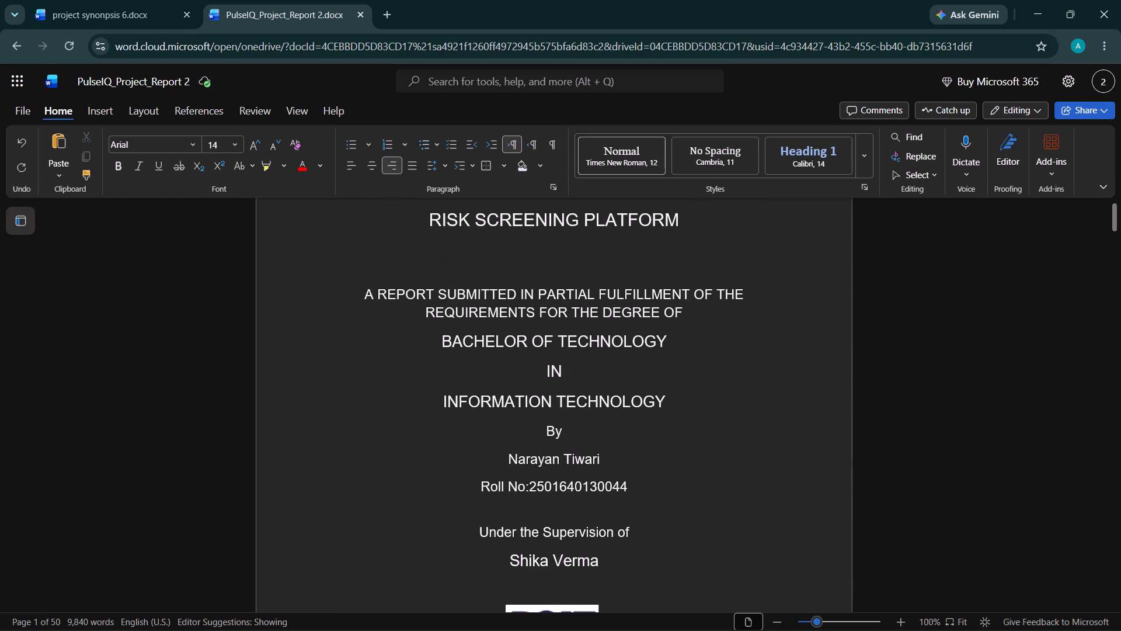
pyautogui.scroll(-1, 766, 501)
pyautogui.moveTo(497, 414); pyautogui.dragTo(583, 441)
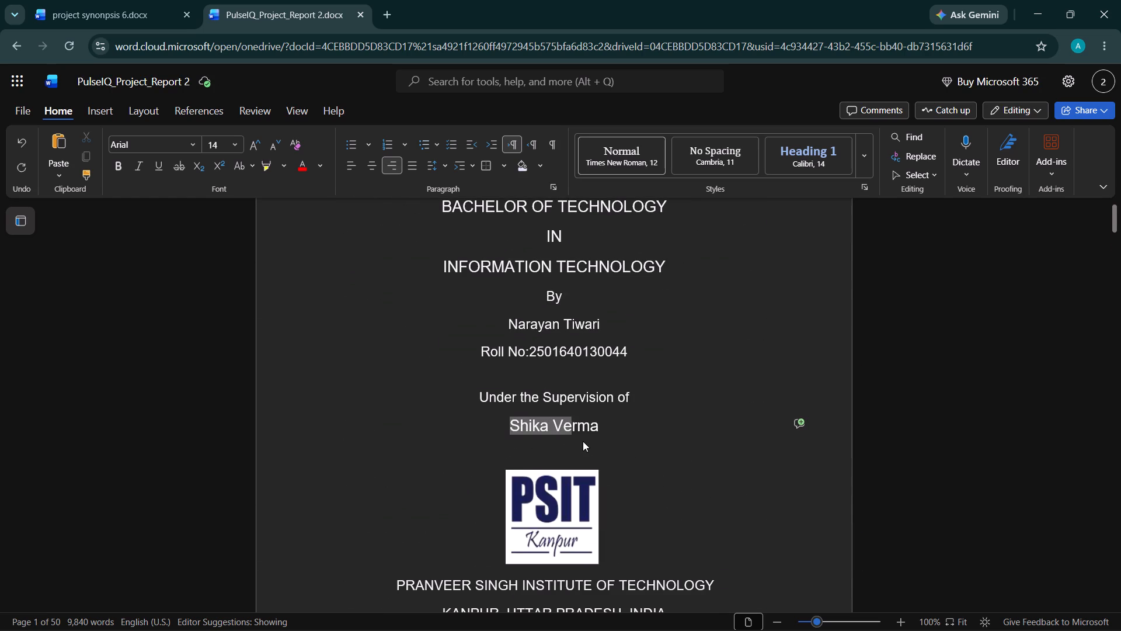
pyautogui.moveTo(583, 441); pyautogui.dragTo(617, 435)
pyautogui.hotkey('ctrl', 'c')
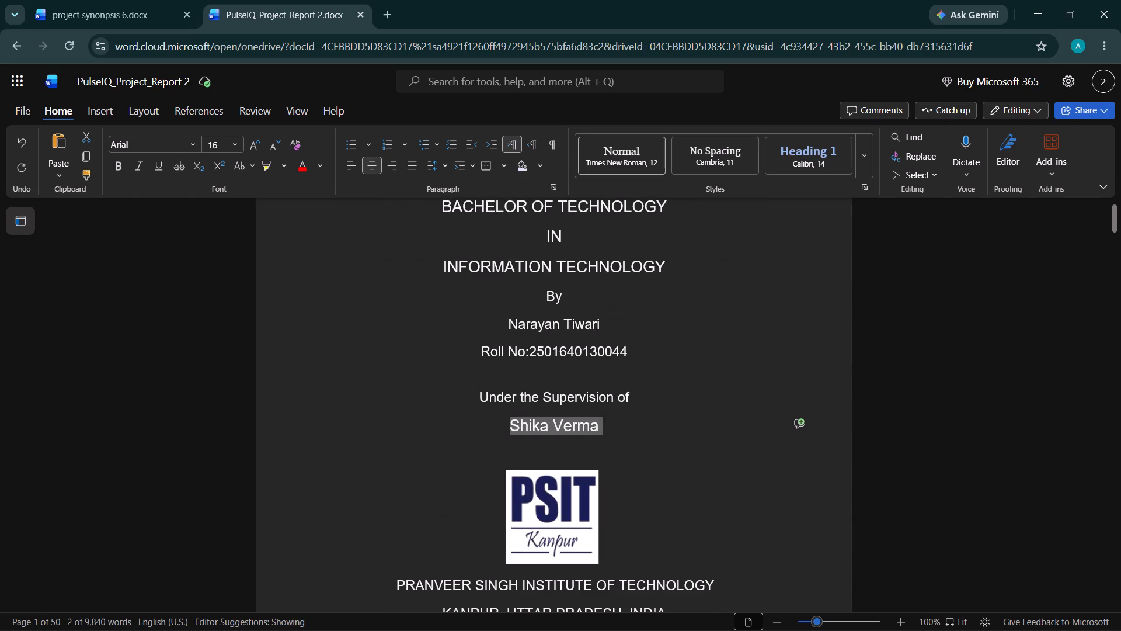
# Paste the copied supervisor's name on the empty line between Signature of the Guide and Department of Information Technology on the certificate page.
pyautogui.scroll(-20, 617, 435)
pyautogui.scroll(-11, 617, 435)
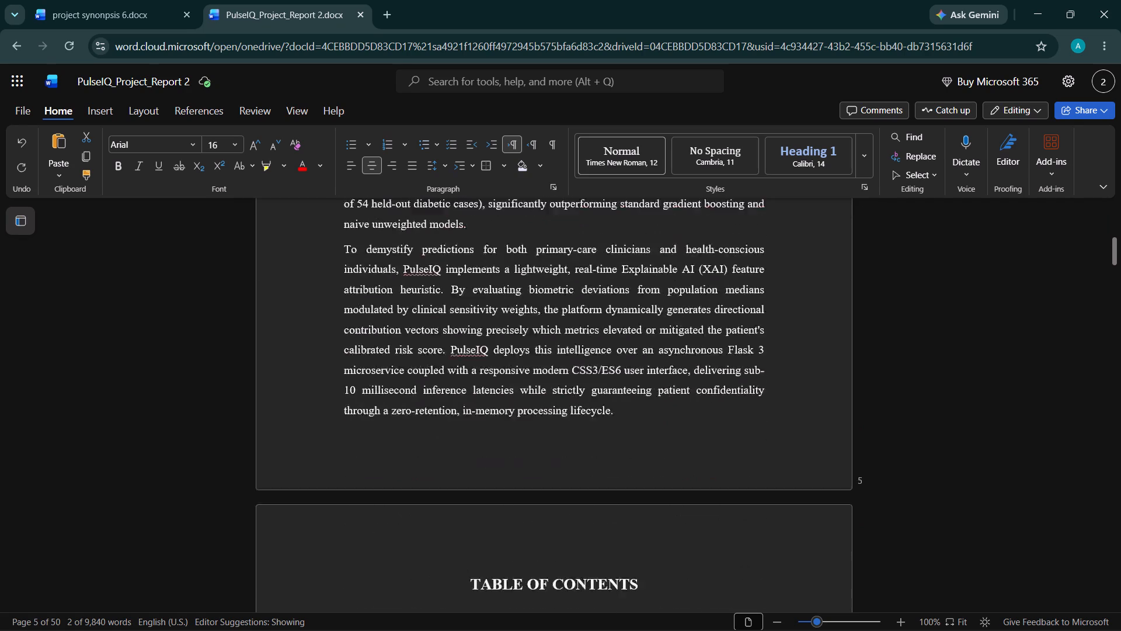
pyautogui.scroll(-8, 617, 435)
pyautogui.scroll(7, 617, 435)
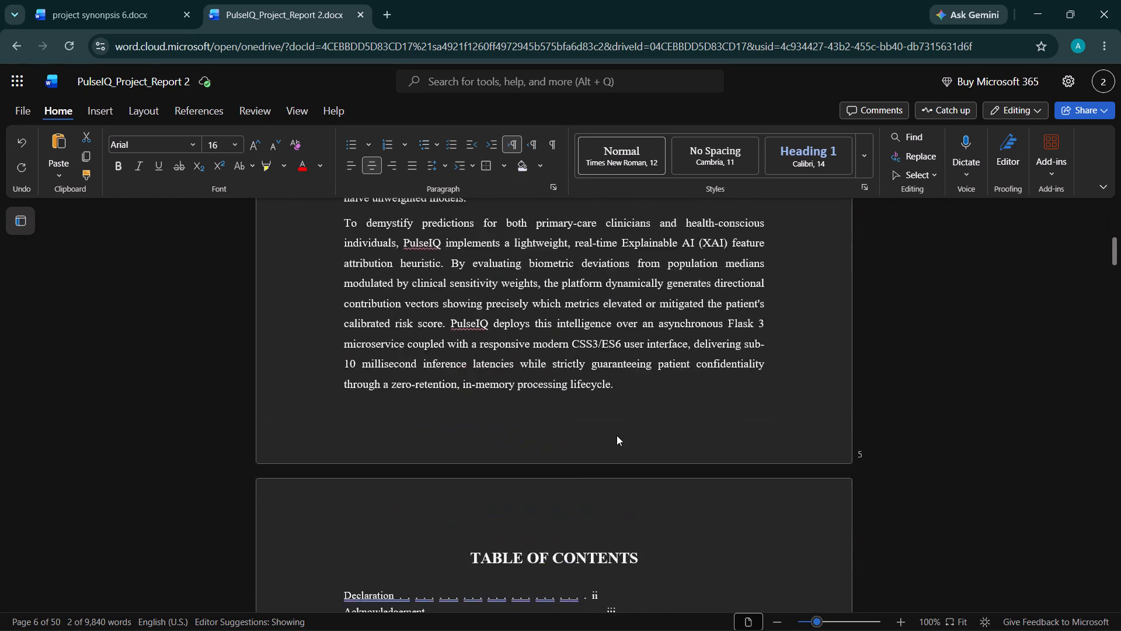
pyautogui.scroll(14, 617, 435)
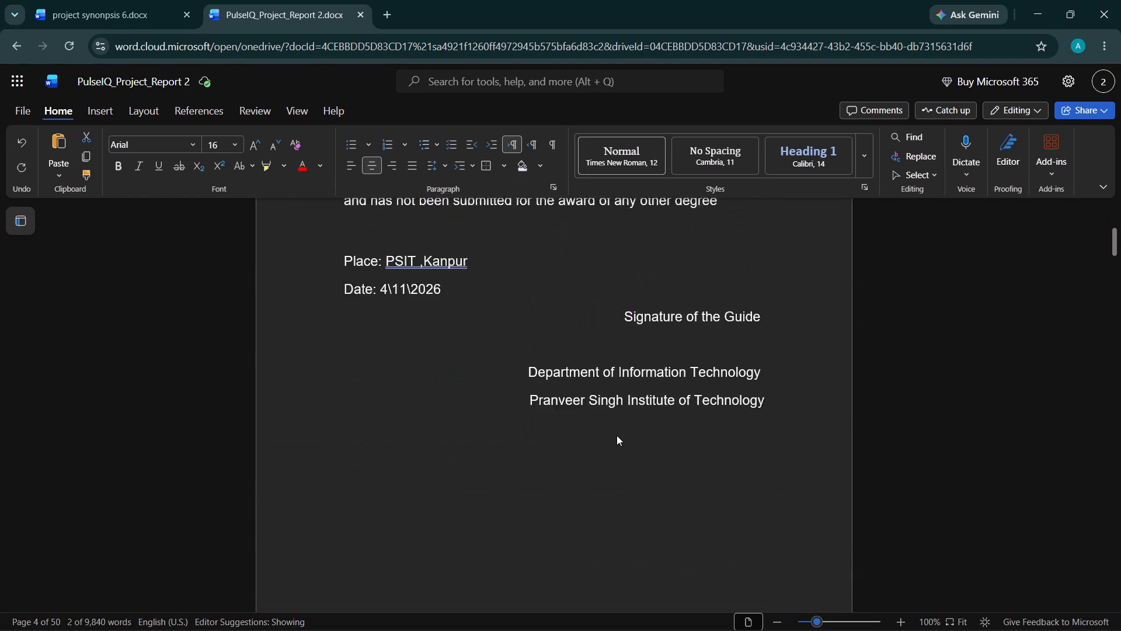
pyautogui.click(667, 377)
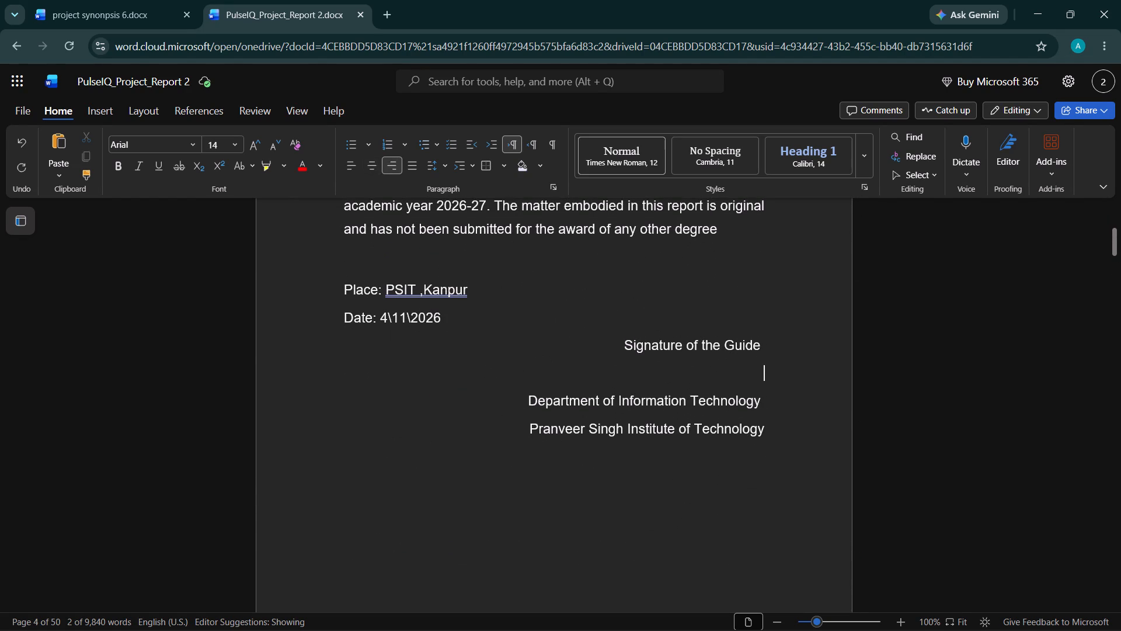
pyautogui.press('Left')
pyautogui.press('Left')
pyautogui.press('Down')
pyautogui.press('Left')
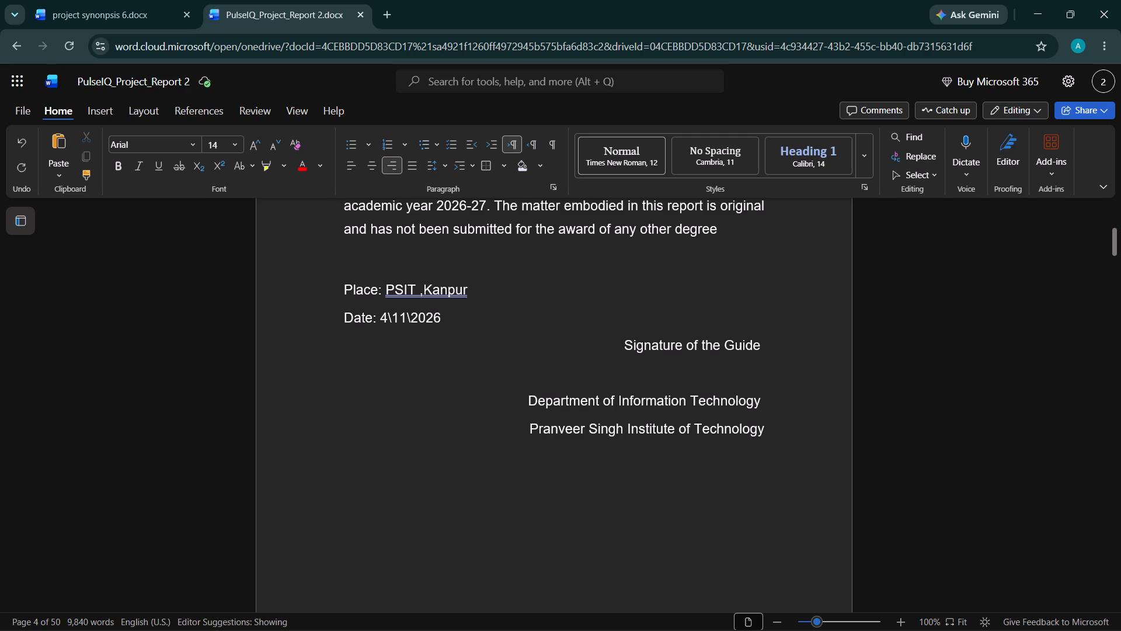
pyautogui.press('Left')
pyautogui.press('Left')
pyautogui.press('Left')
pyautogui.press('Left')
pyautogui.press('Left')
pyautogui.press('Left')
pyautogui.press('Left')
pyautogui.press('Left')
pyautogui.press('Left')
pyautogui.press('Left')
pyautogui.press('Left')
pyautogui.press('Down')
pyautogui.hotkey('ctrl', 'v')
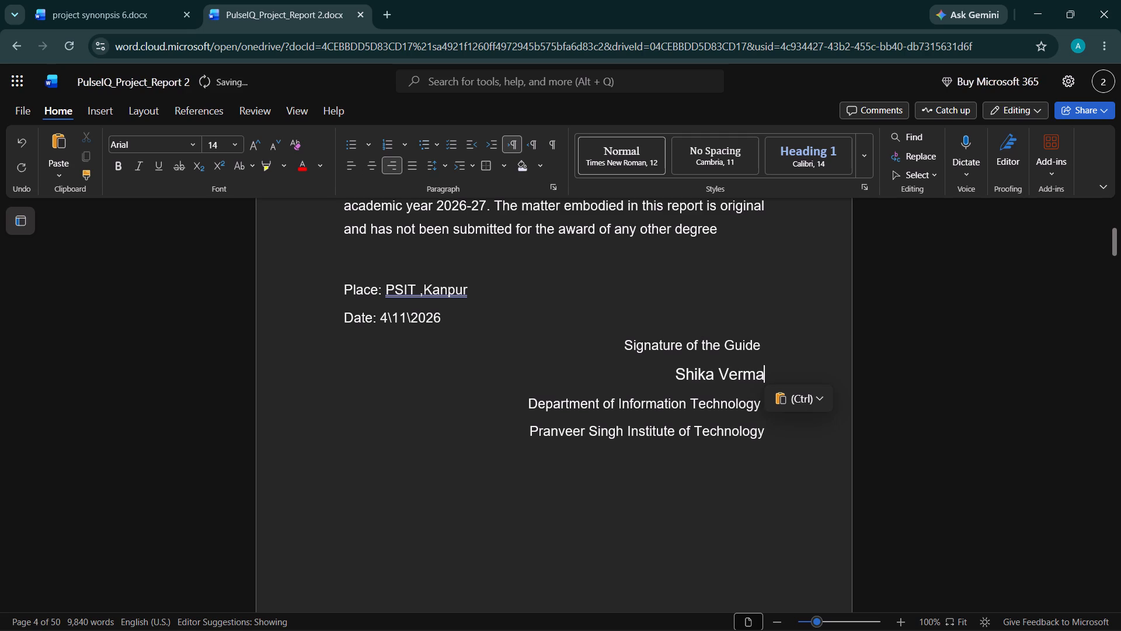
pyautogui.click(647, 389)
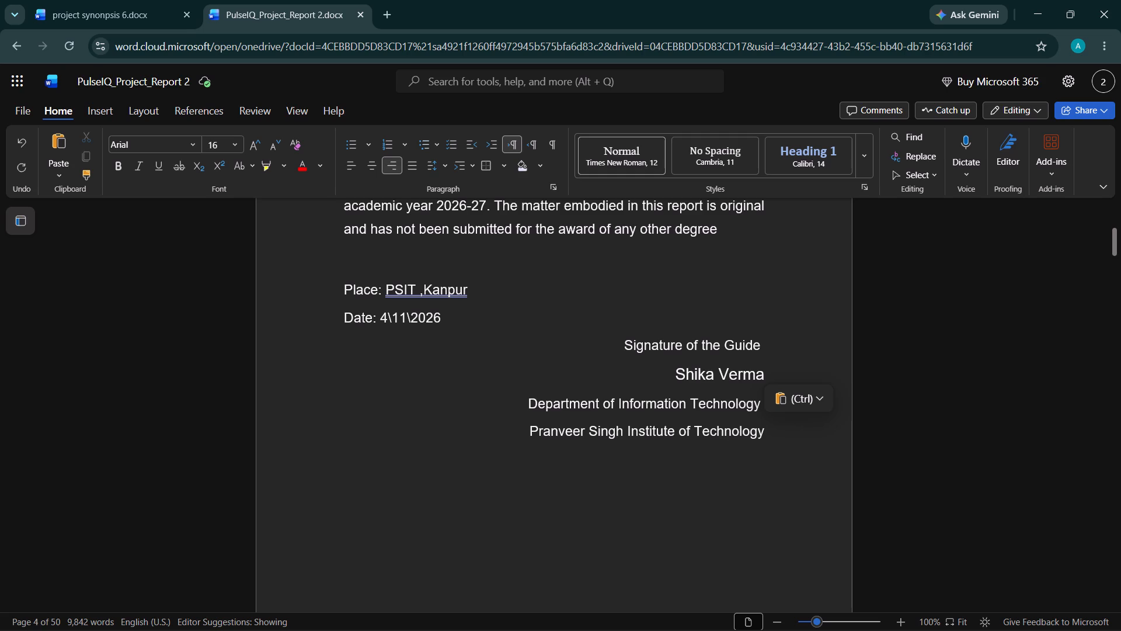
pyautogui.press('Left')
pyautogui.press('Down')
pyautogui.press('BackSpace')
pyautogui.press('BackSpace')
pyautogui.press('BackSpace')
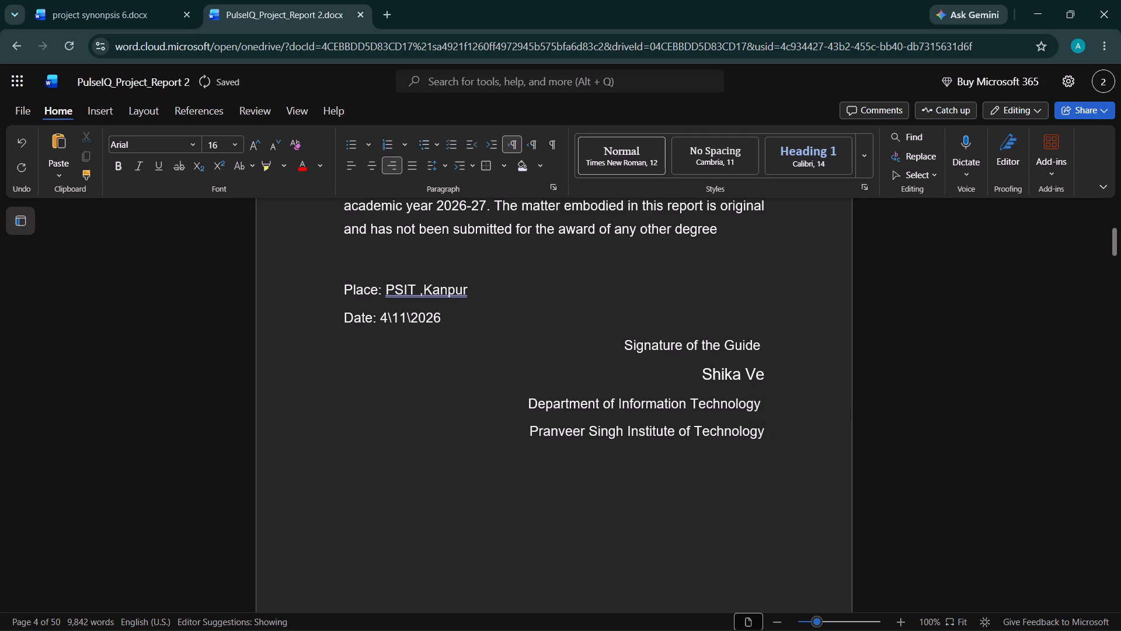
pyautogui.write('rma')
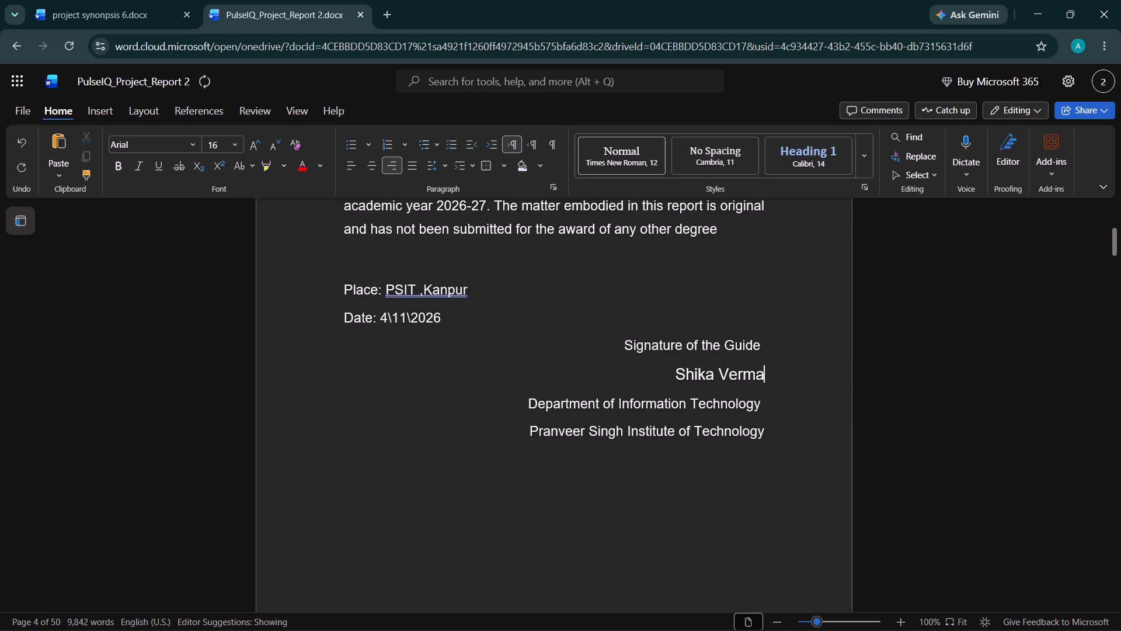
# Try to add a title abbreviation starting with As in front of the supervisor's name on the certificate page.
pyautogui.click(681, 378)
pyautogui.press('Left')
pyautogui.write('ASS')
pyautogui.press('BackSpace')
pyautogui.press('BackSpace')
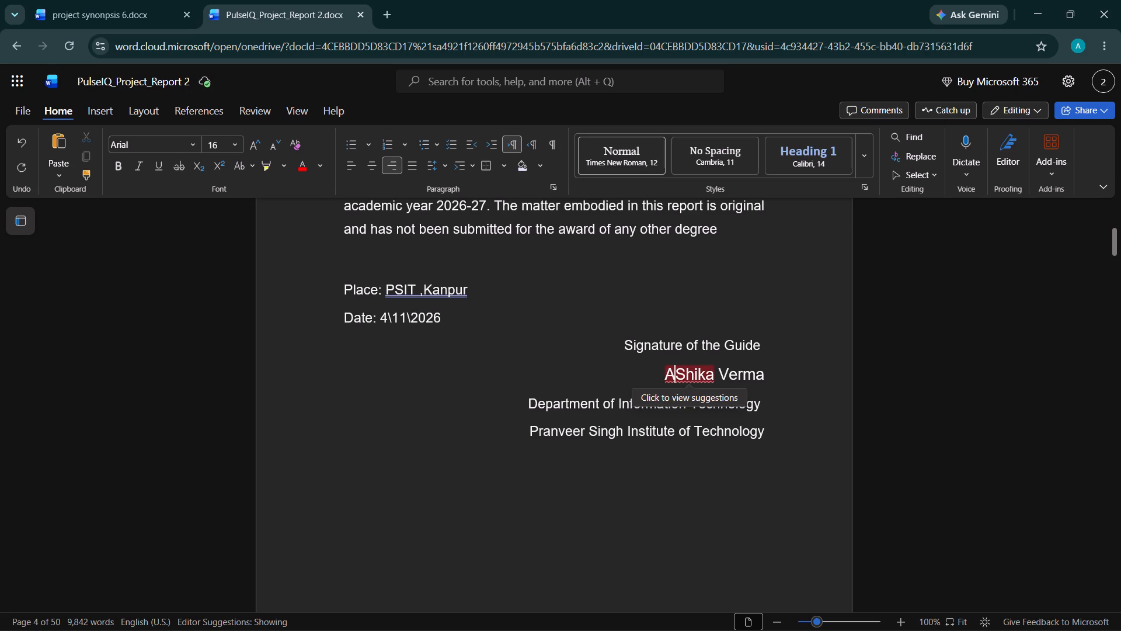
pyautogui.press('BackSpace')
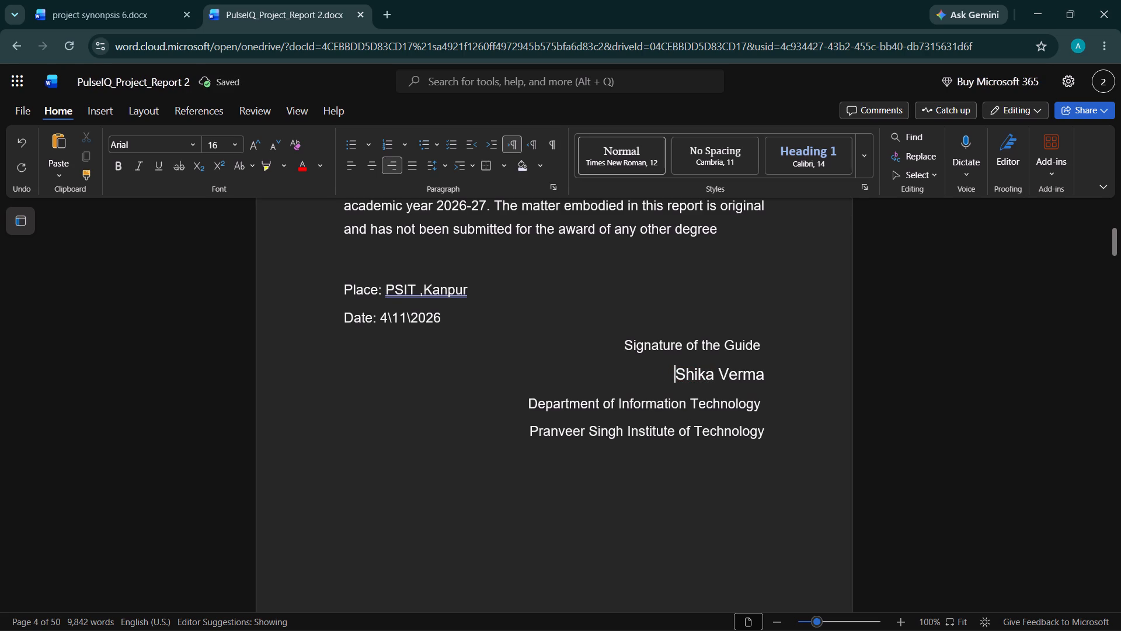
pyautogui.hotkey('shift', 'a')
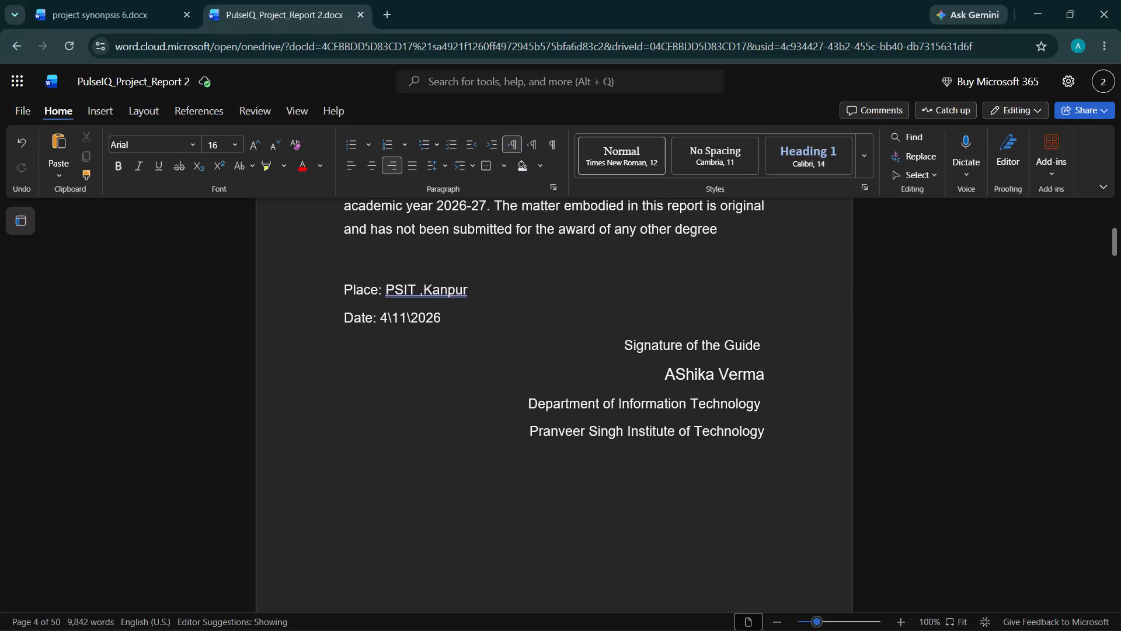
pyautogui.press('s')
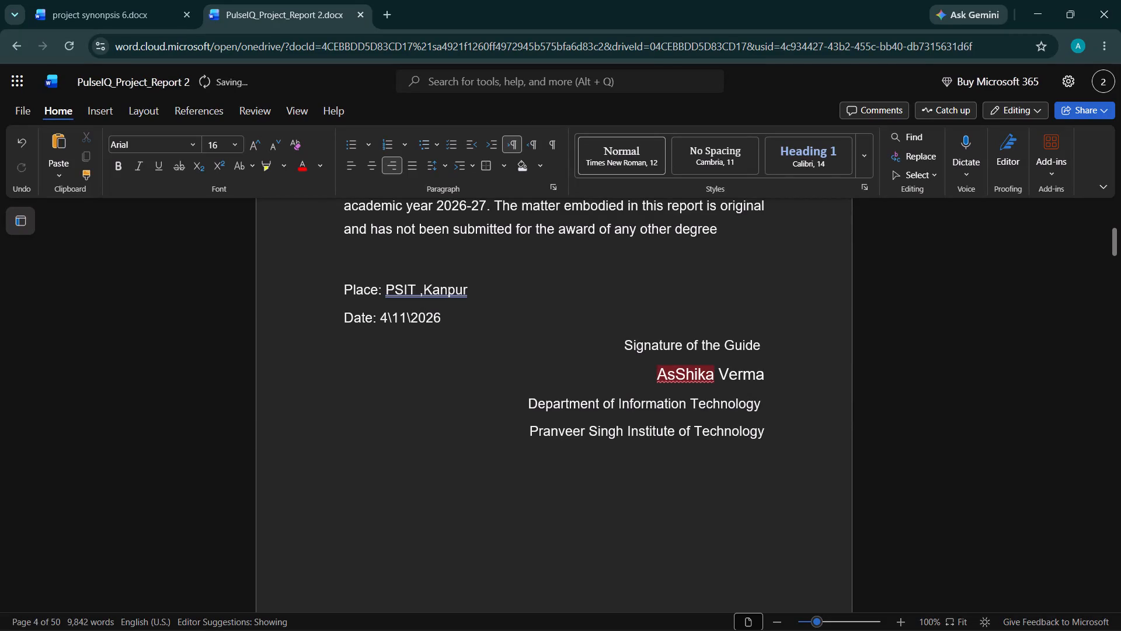
# Delete the supervisor's name line from the certificate and insert a fresh empty line under Signature of the Guide.
pyautogui.moveTo(775, 375); pyautogui.dragTo(628, 376)
pyautogui.press('BackSpace')
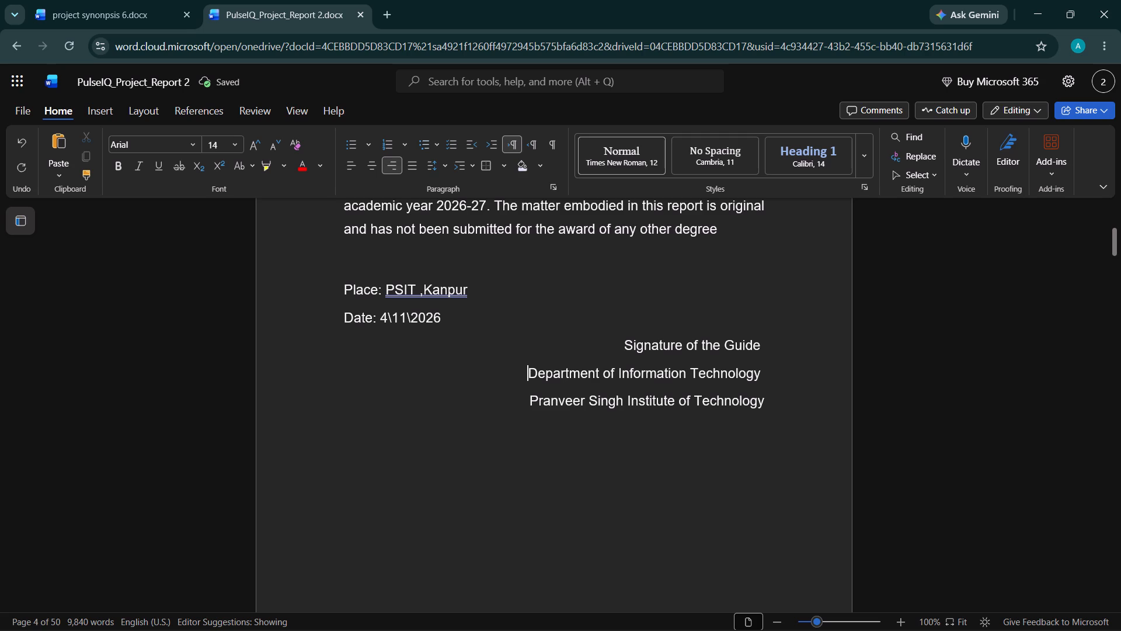
pyautogui.click(757, 338)
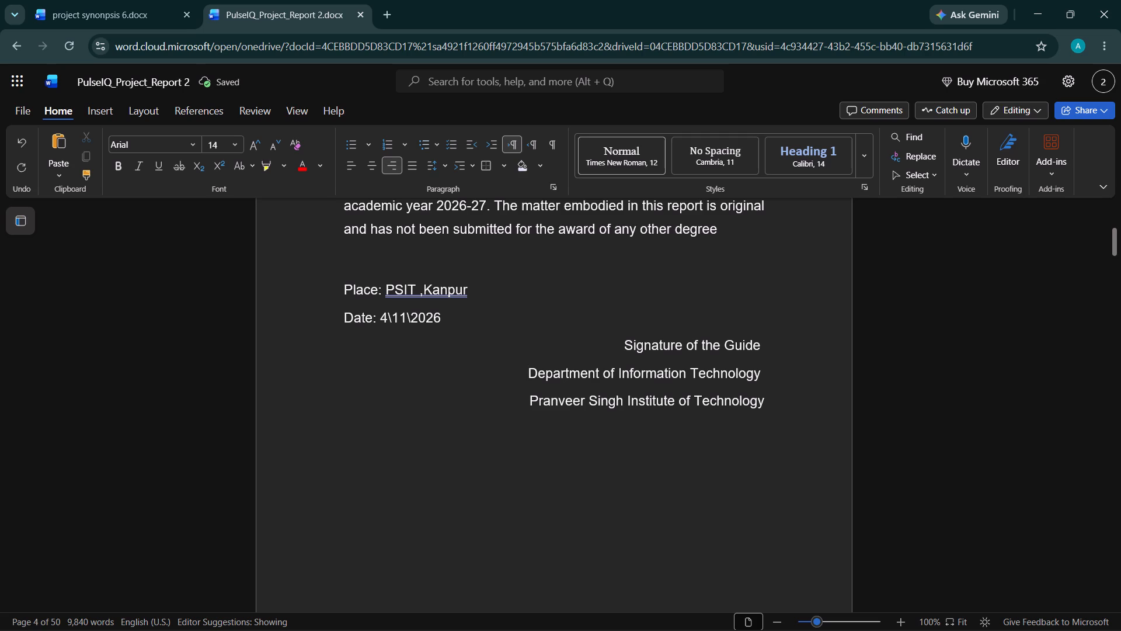
pyautogui.click(770, 346)
pyautogui.press('Return')
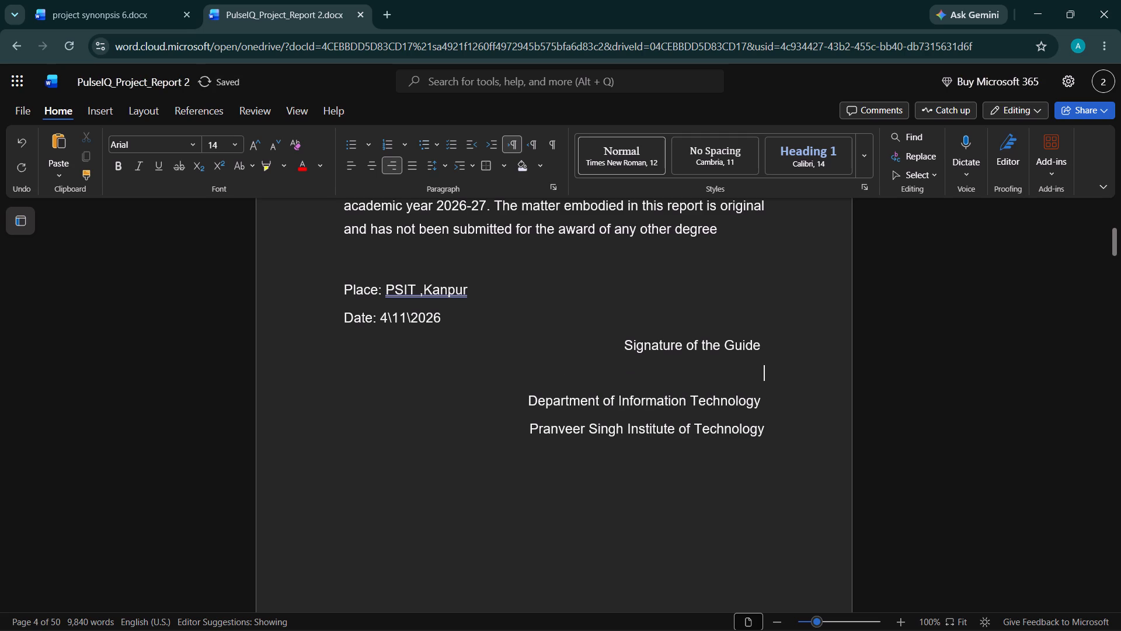
# Enter Asst.Prof and the first four letters of the supervisor's name on the empty line under Signature of the Guide.
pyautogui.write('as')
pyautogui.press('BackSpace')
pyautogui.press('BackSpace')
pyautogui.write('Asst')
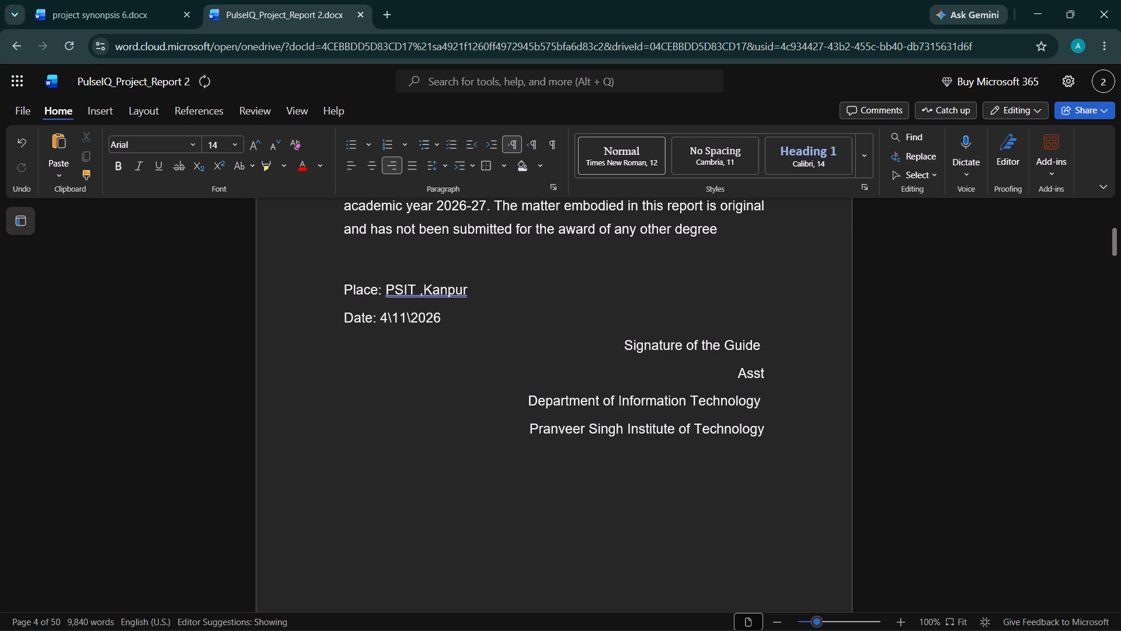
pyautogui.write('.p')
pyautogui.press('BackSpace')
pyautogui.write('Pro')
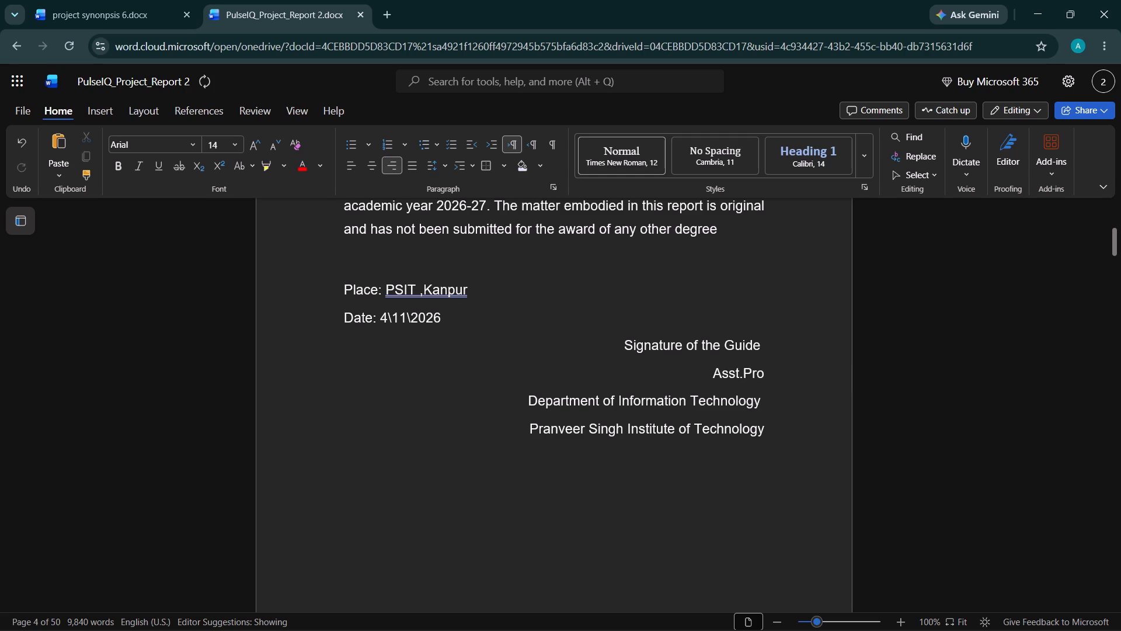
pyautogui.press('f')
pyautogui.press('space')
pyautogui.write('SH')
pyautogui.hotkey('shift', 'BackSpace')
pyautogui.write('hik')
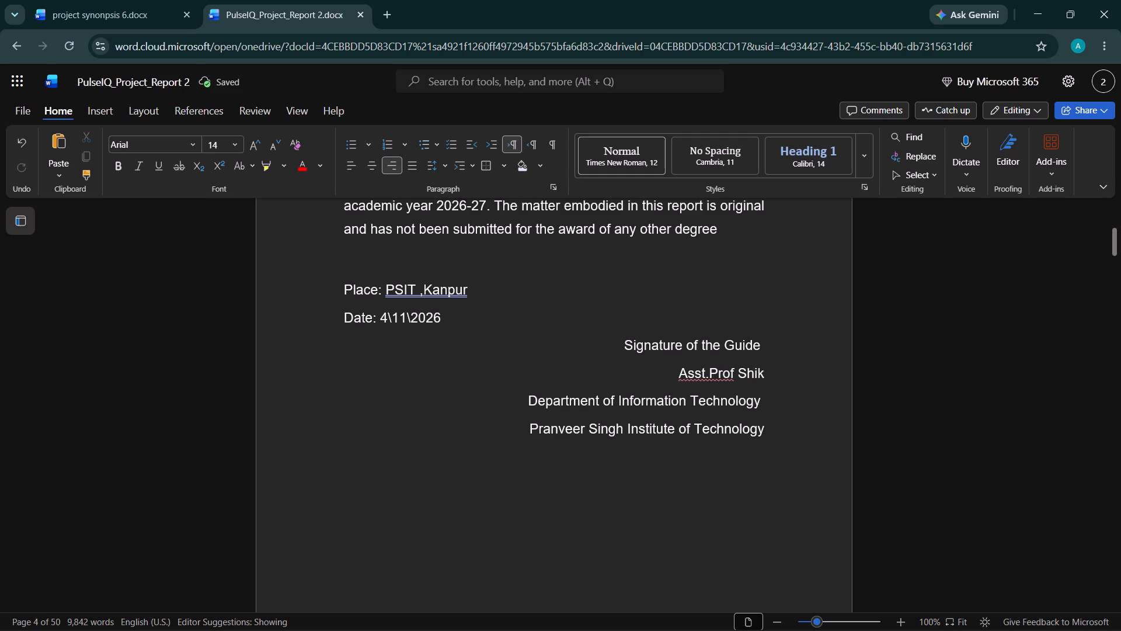
# Copy the supervisor's name from beneath "Under the Supervision of" on the title page.
pyautogui.scroll(8, 770, 346)
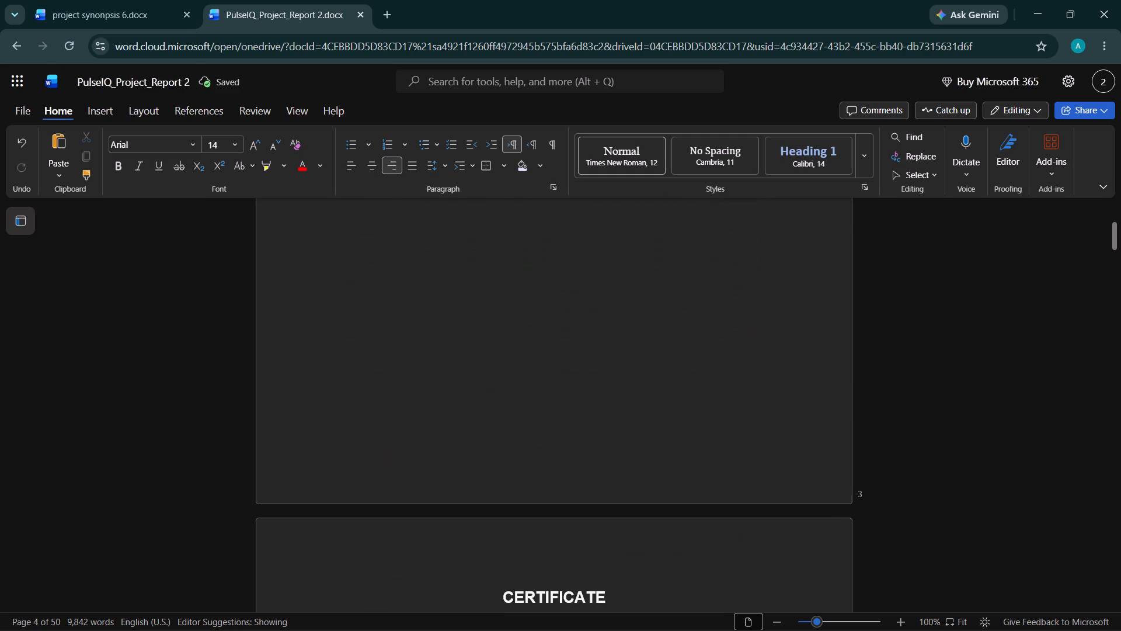
pyautogui.scroll(16, 770, 346)
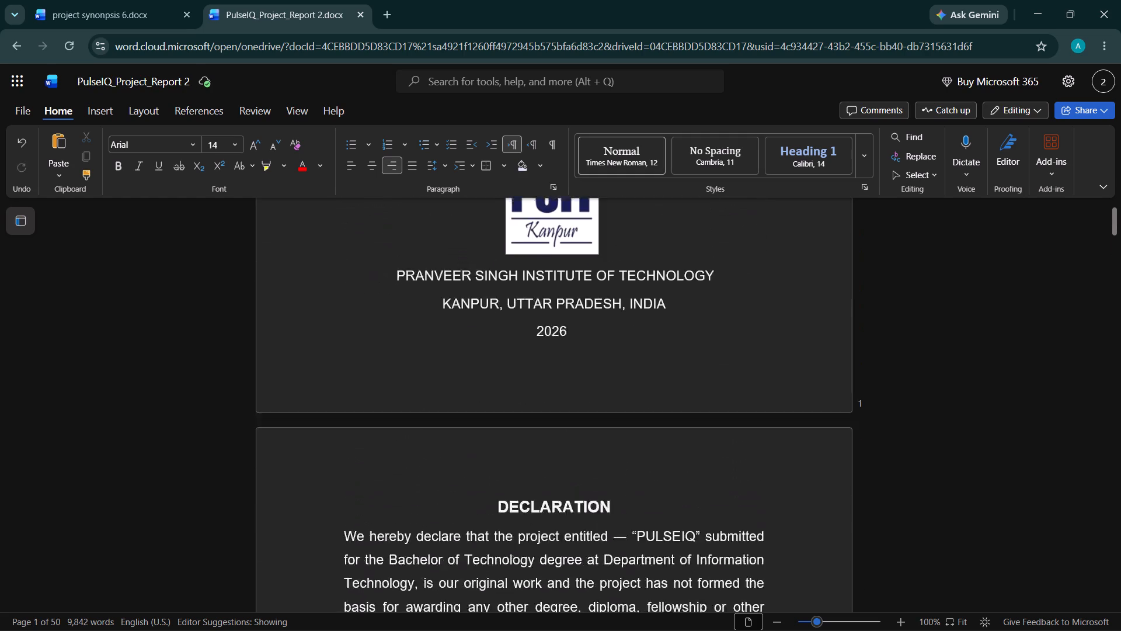
pyautogui.scroll(6, 770, 346)
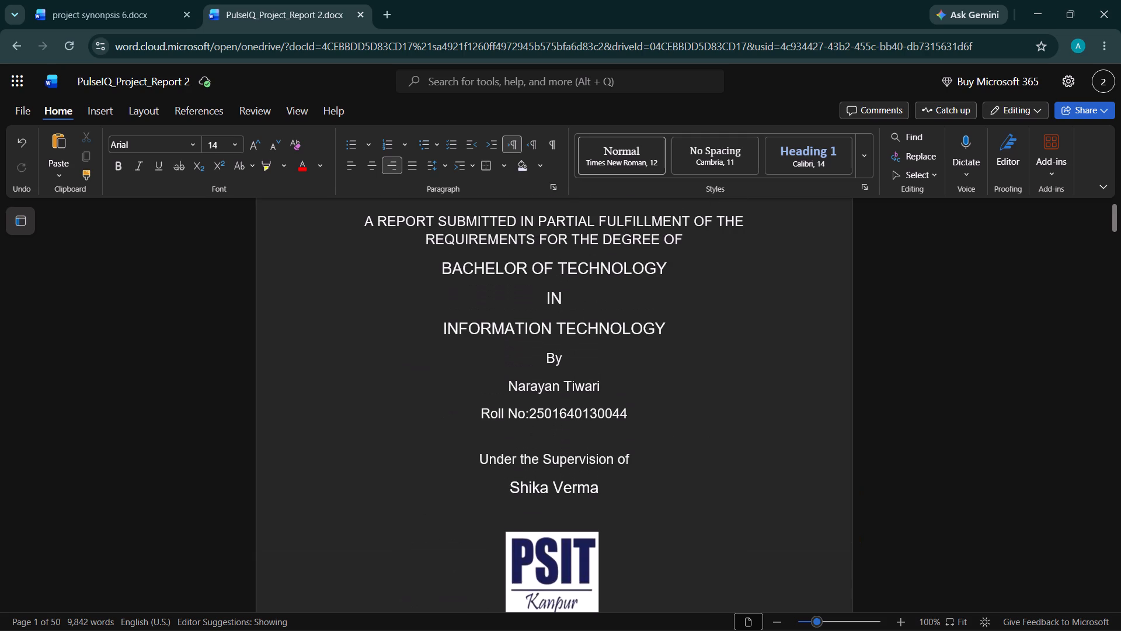
pyautogui.moveTo(500, 493); pyautogui.dragTo(701, 490)
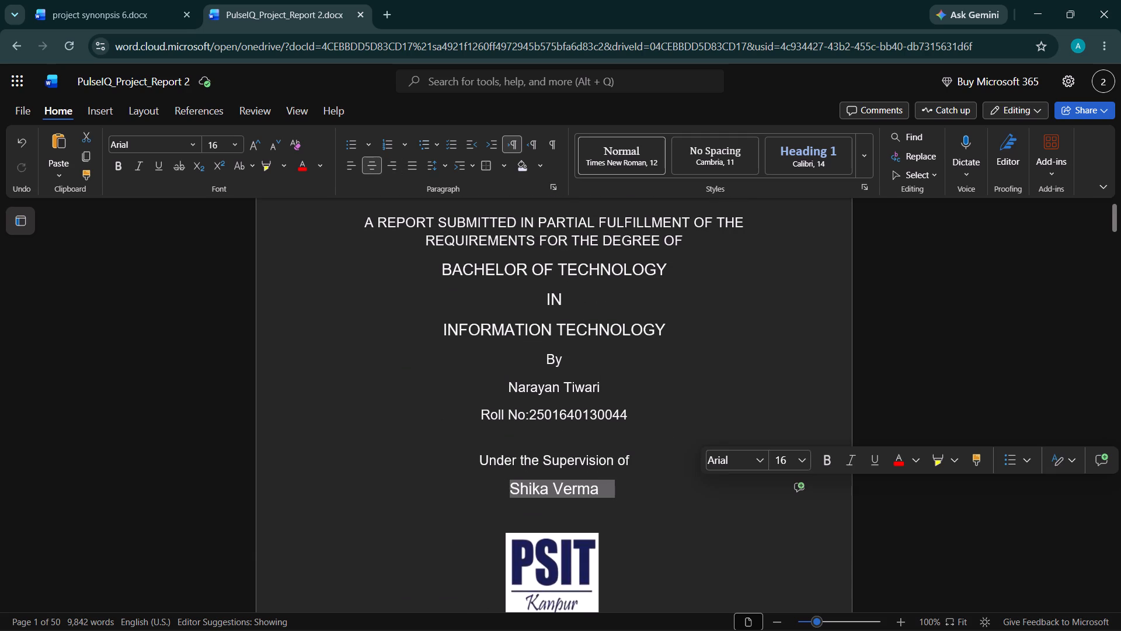
pyautogui.hotkey('ctrl', 'c')
# Replace the partial name after Asst.Prof on the certificate page with the copied supervisor's name.
pyautogui.scroll(-14, 661, 448)
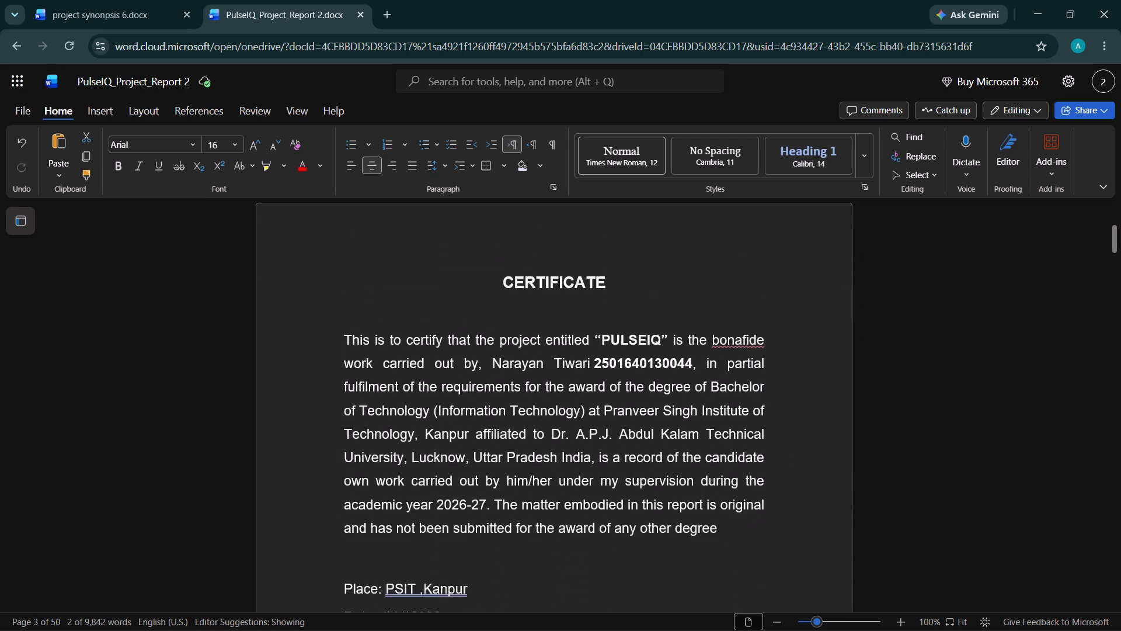
pyautogui.scroll(-2, 661, 448)
pyautogui.click(774, 370)
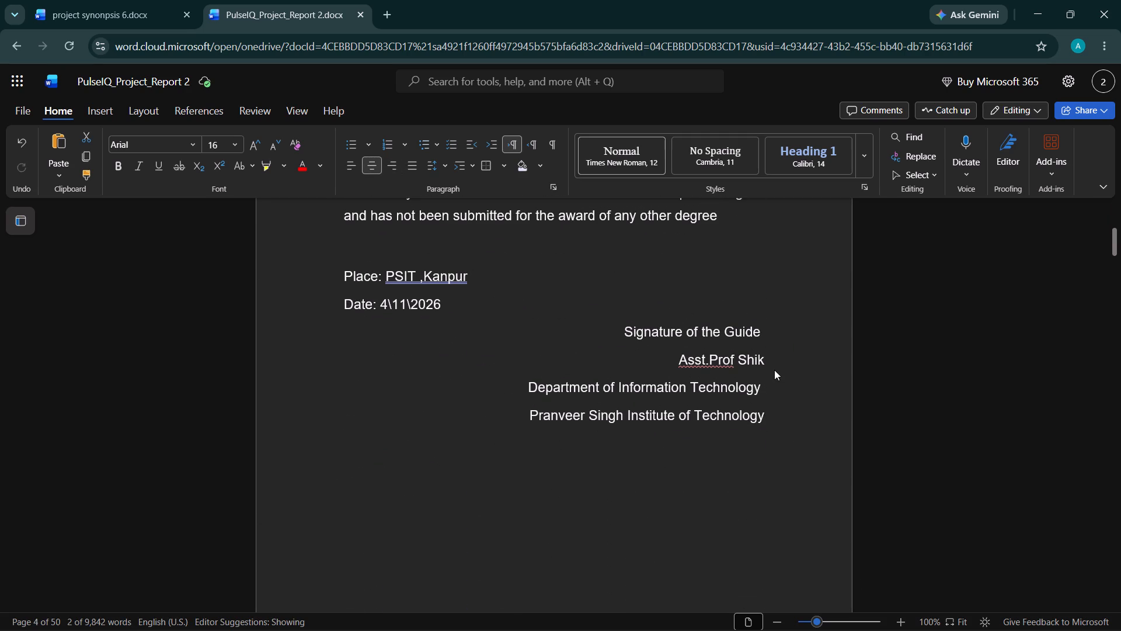
pyautogui.press('BackSpace')
pyautogui.press('BackSpace')
pyautogui.press('BackSpace')
pyautogui.press('BackSpace')
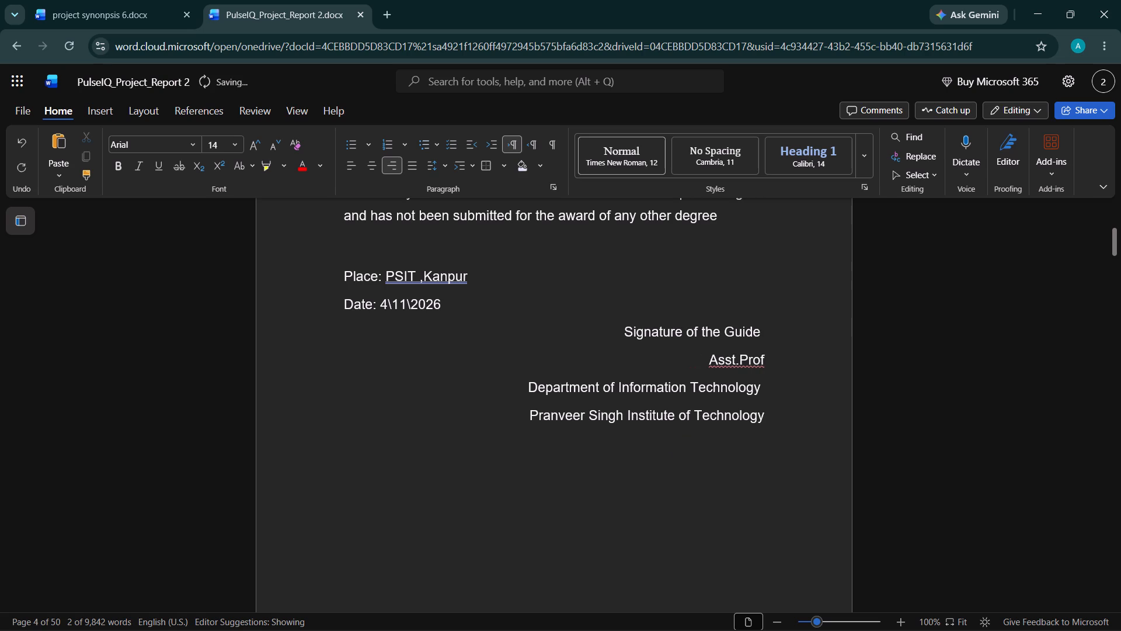
pyautogui.hotkey('ctrl', 'v')
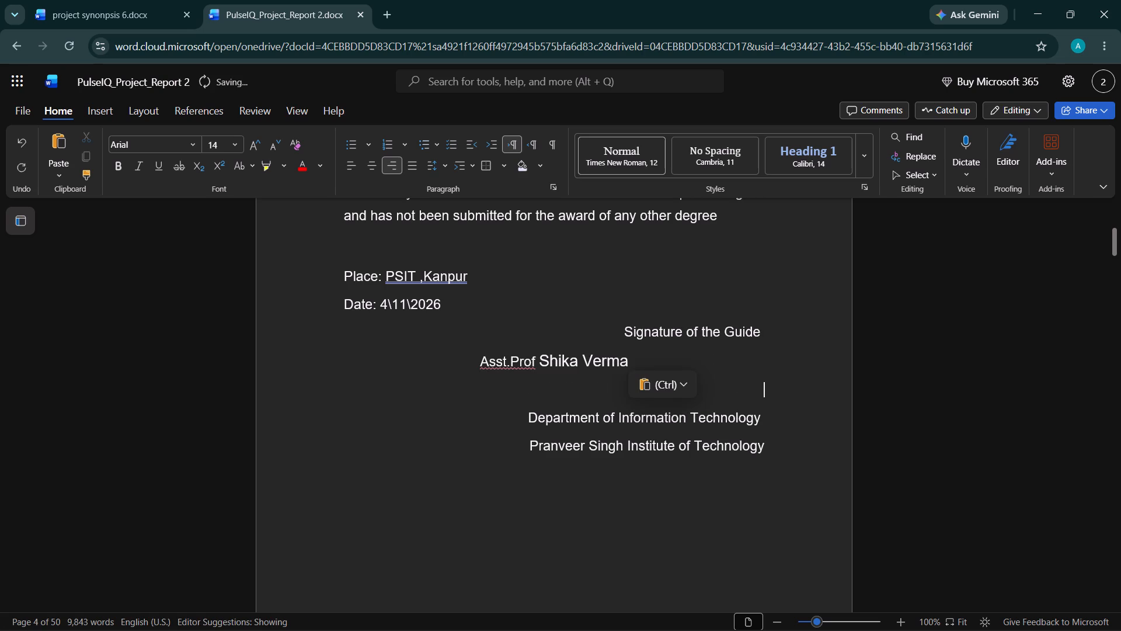
# Push the Asst.Prof line across with leading spaces so it ends roughly level with the right end of Signature of the Guide.
pyautogui.click(482, 349)
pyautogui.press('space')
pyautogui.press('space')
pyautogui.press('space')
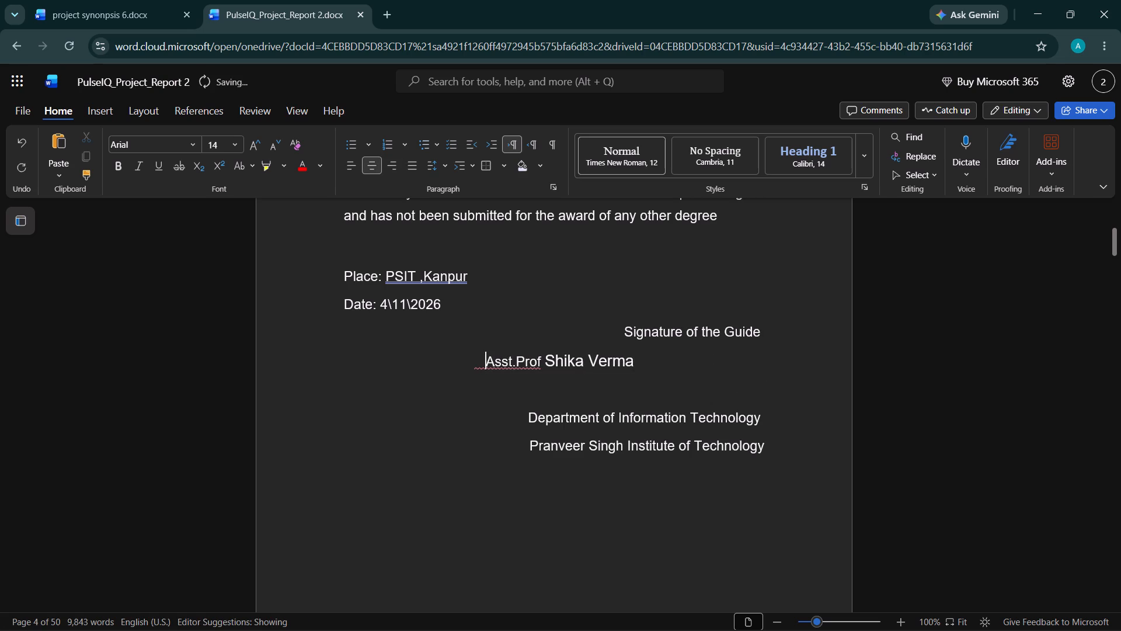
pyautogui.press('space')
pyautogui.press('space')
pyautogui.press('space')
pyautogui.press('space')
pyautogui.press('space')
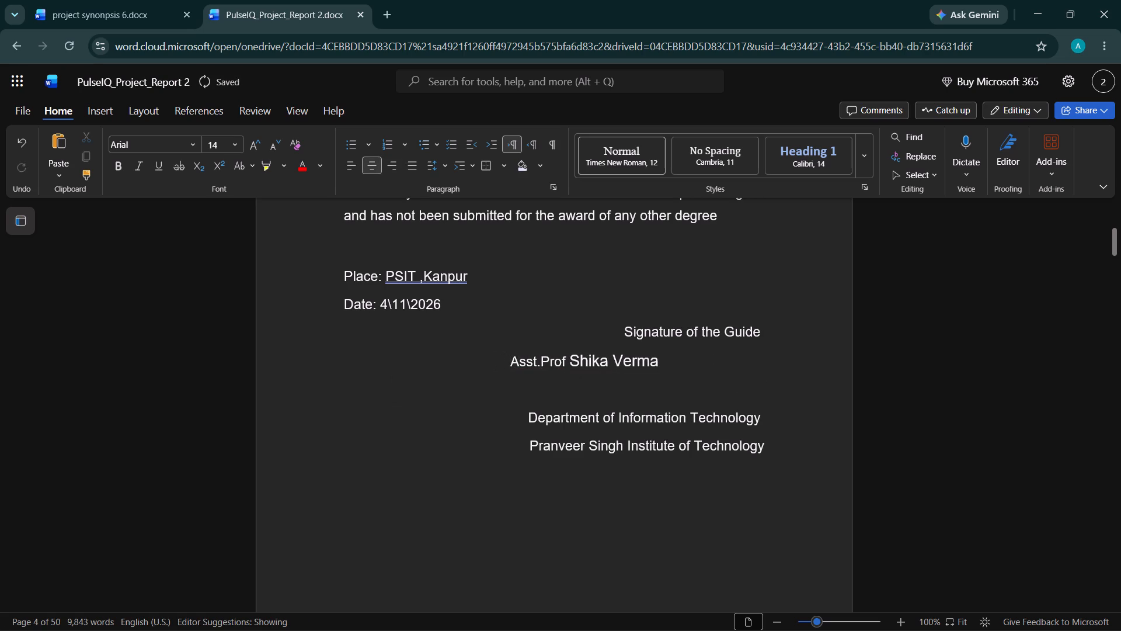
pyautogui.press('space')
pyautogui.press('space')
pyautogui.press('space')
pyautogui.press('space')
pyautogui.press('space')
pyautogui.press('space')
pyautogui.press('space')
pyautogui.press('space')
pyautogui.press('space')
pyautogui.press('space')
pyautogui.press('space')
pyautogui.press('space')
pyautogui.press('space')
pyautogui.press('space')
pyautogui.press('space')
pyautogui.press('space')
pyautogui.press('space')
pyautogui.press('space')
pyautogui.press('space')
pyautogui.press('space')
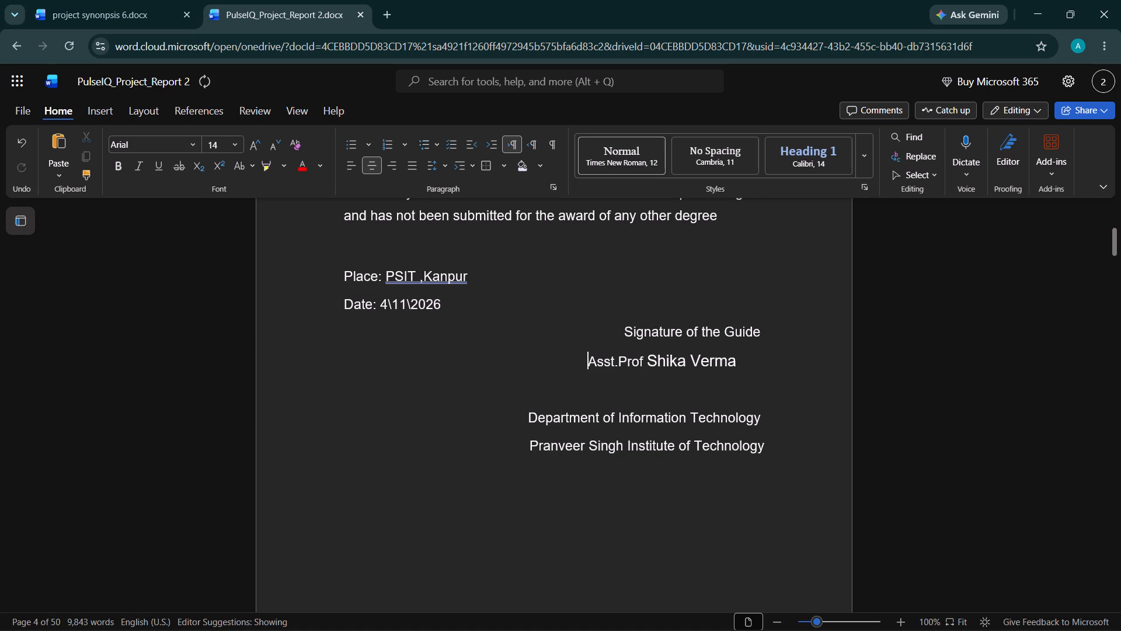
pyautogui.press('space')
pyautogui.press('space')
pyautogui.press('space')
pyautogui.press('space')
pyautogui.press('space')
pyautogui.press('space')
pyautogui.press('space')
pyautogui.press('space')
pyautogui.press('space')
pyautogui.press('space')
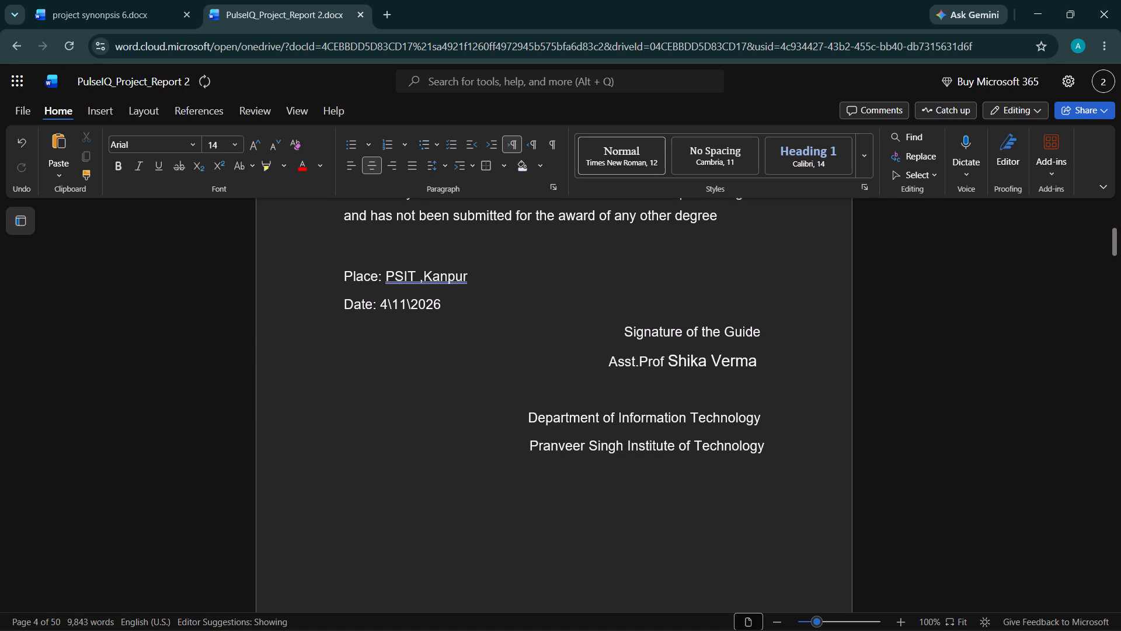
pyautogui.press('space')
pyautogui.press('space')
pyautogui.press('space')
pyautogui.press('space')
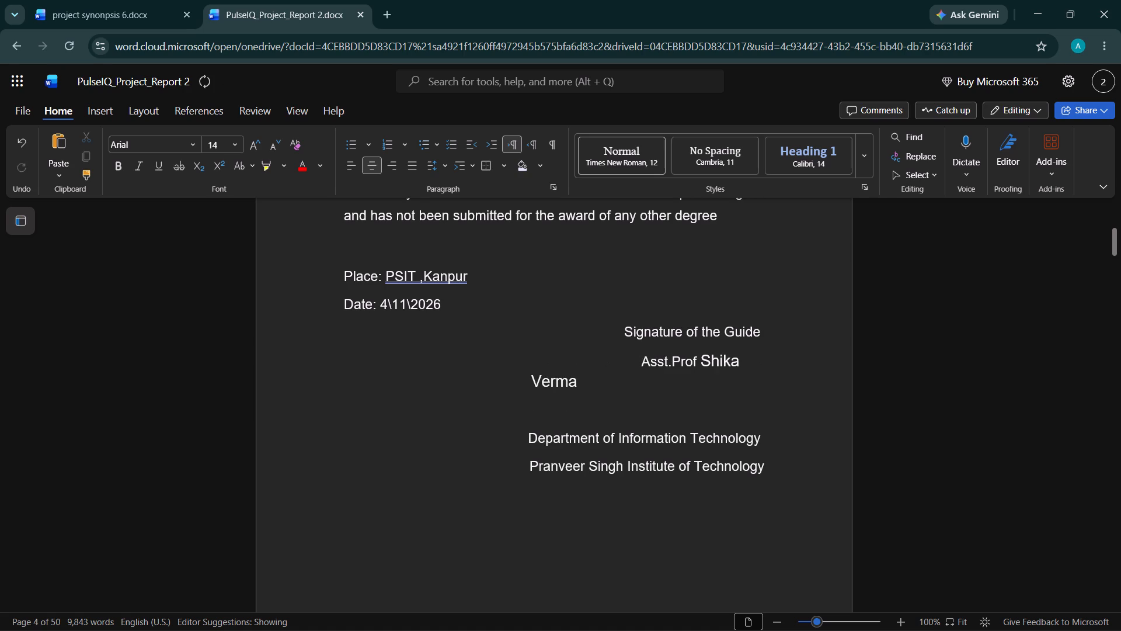
pyautogui.press('BackSpace')
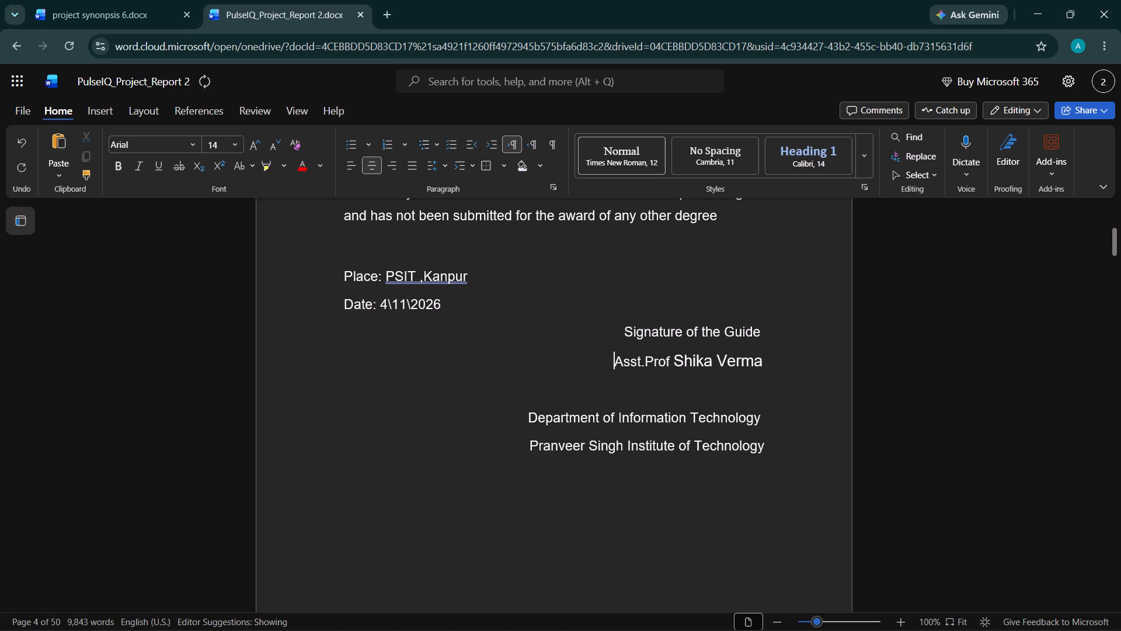
# Remove the empty line between the Asst.Prof line and Department of Information Technology on the certificate.
pyautogui.click(504, 419)
pyautogui.press('BackSpace')
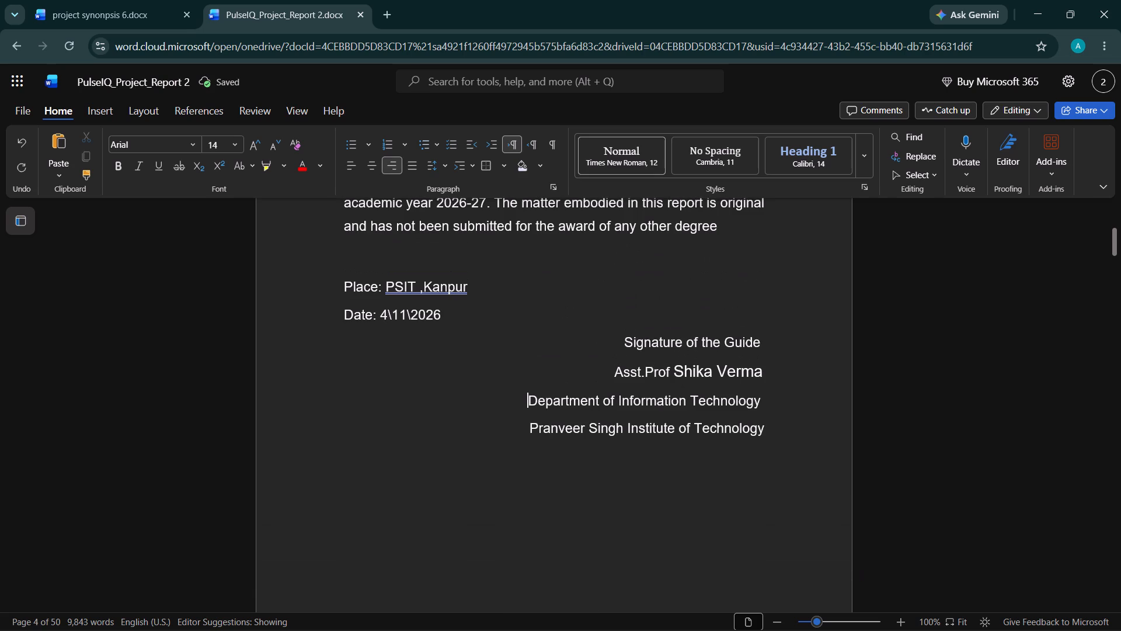
# Review the report pages from the certificate through to the List of Tables and back up to the Declaration.
pyautogui.scroll(-11, 681, 446)
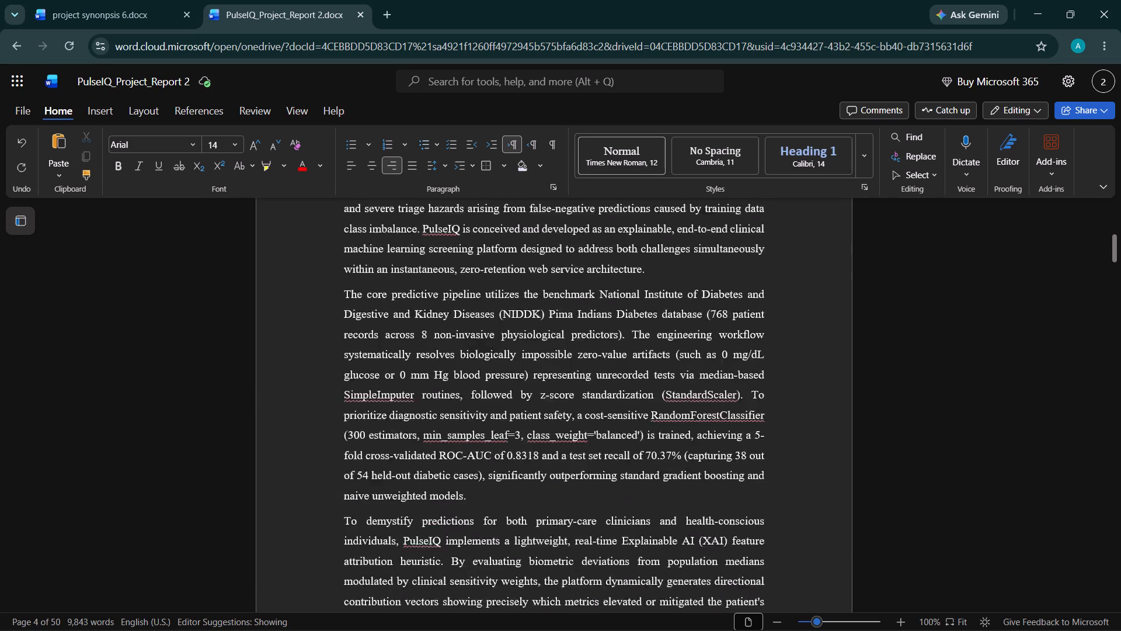
pyautogui.scroll(-19, 681, 446)
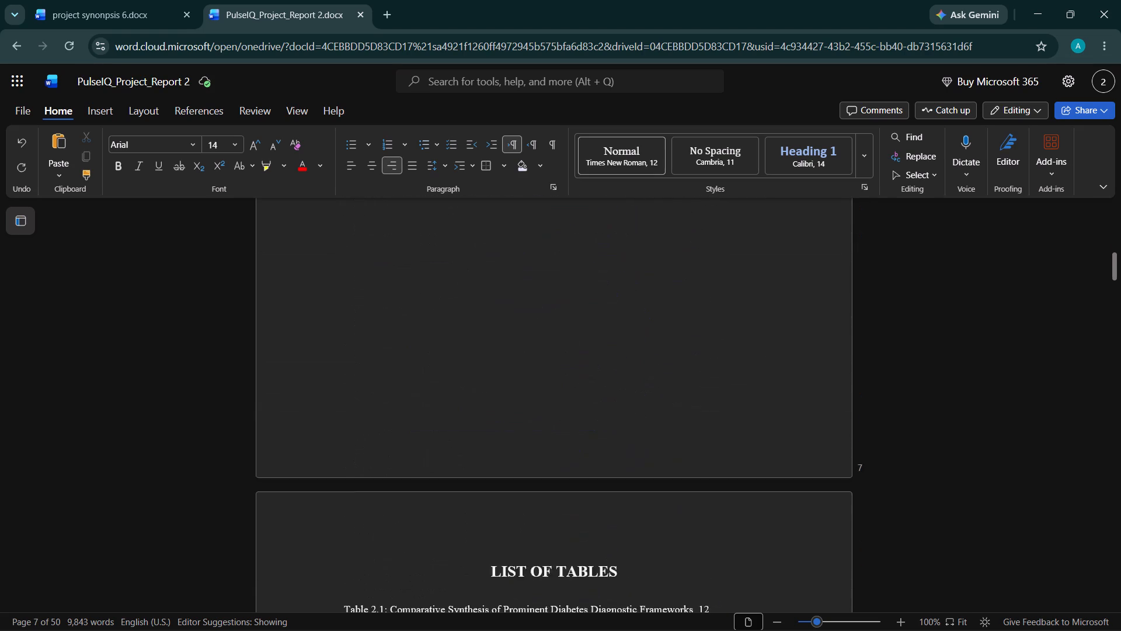
pyautogui.scroll(-3, 681, 446)
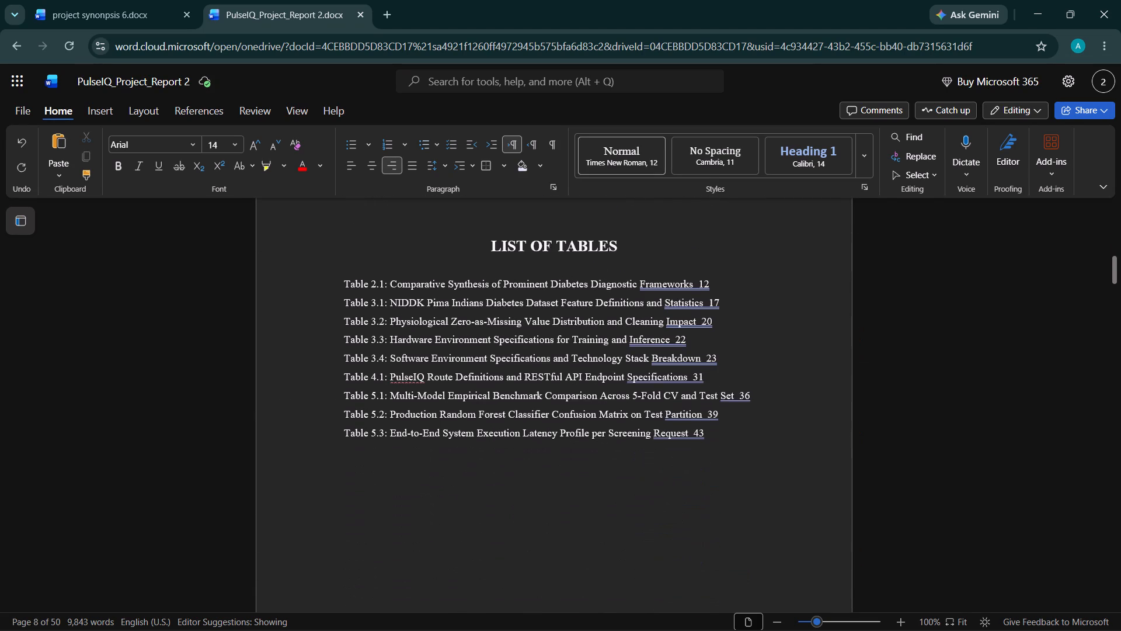
pyautogui.scroll(3, 716, 446)
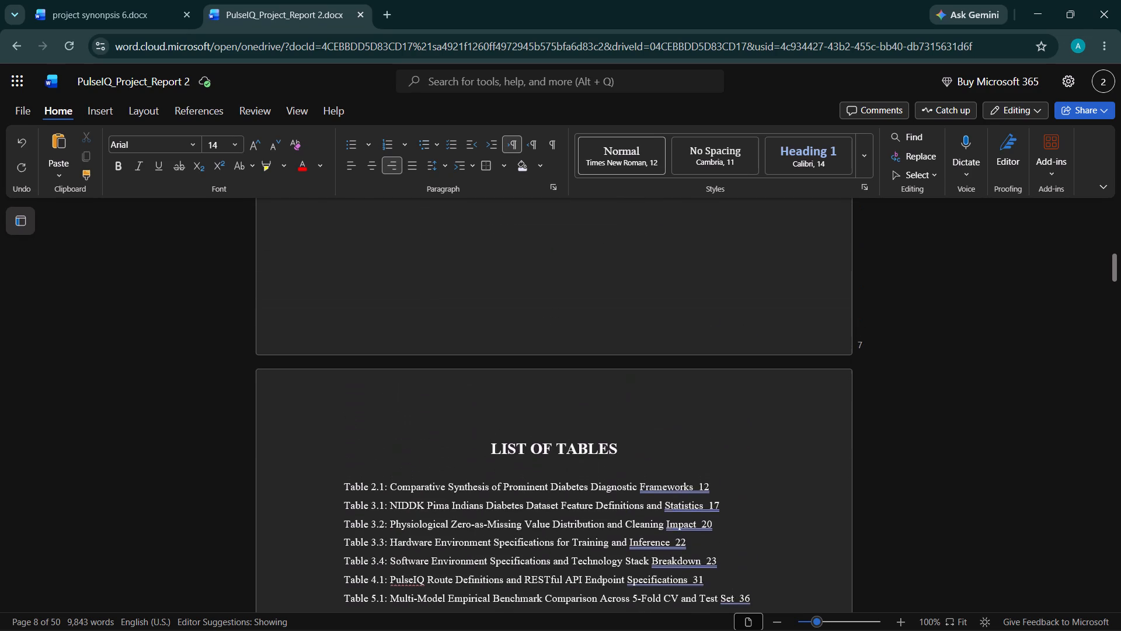
pyautogui.scroll(19, 716, 446)
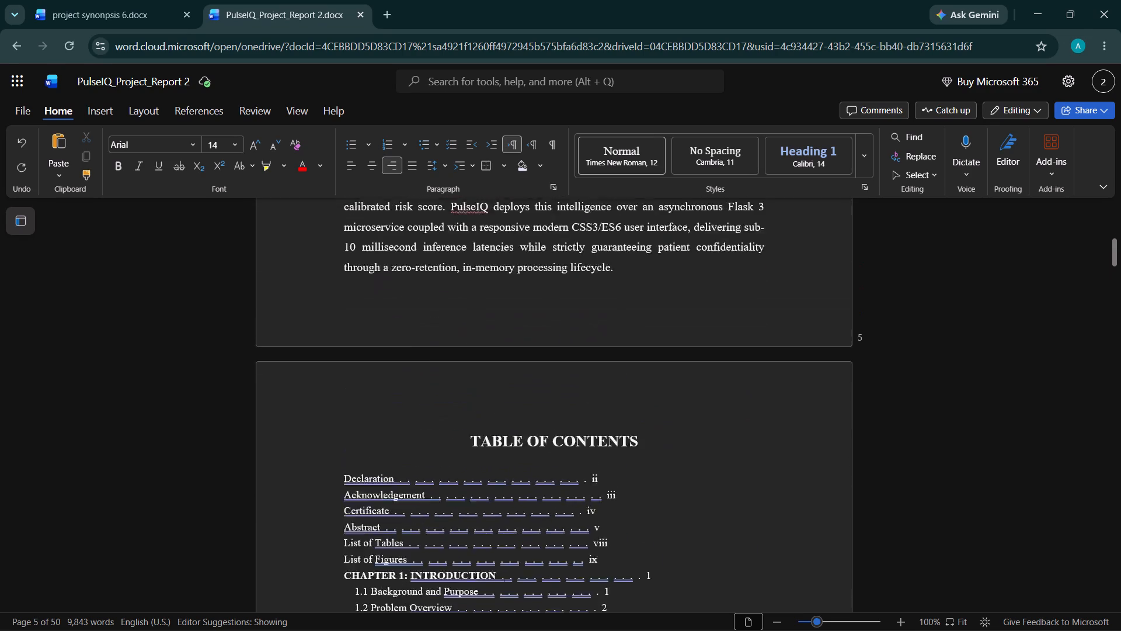
pyautogui.scroll(17, 716, 446)
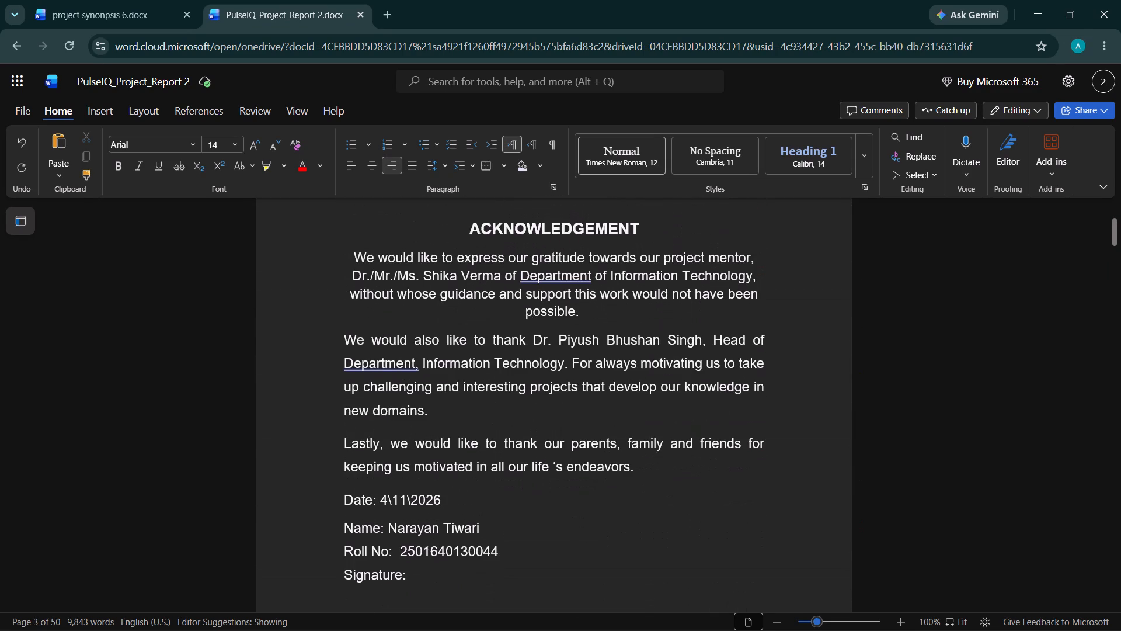
pyautogui.scroll(11, 716, 446)
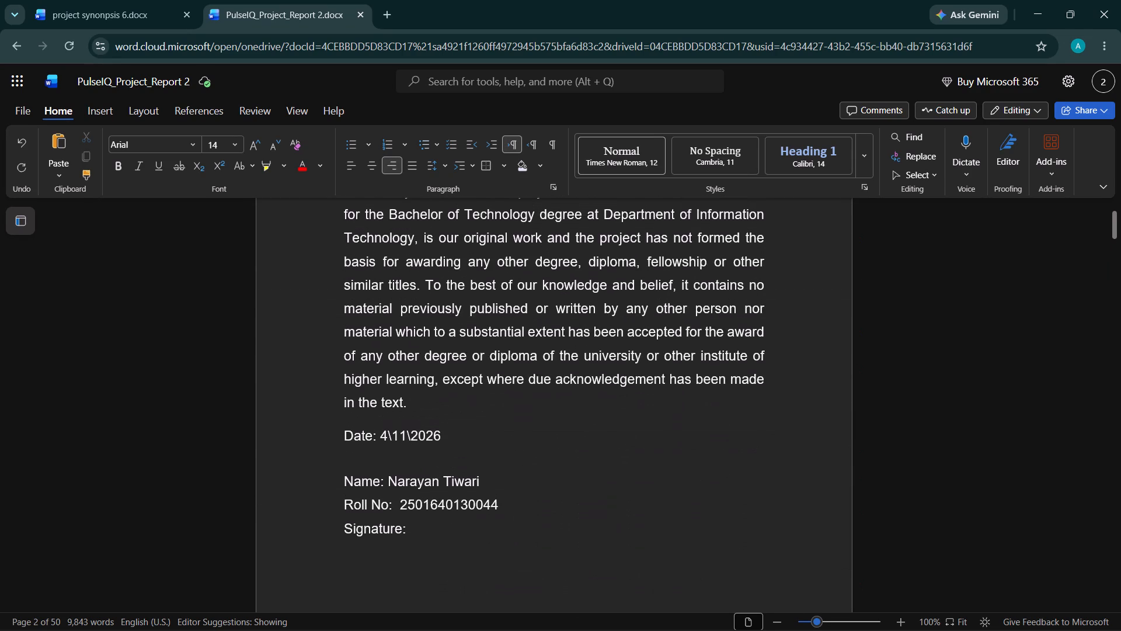
# Review the report's front pages from the title page through the certificate, abstract and table of contents to the List of Figures.
pyautogui.scroll(15, 716, 446)
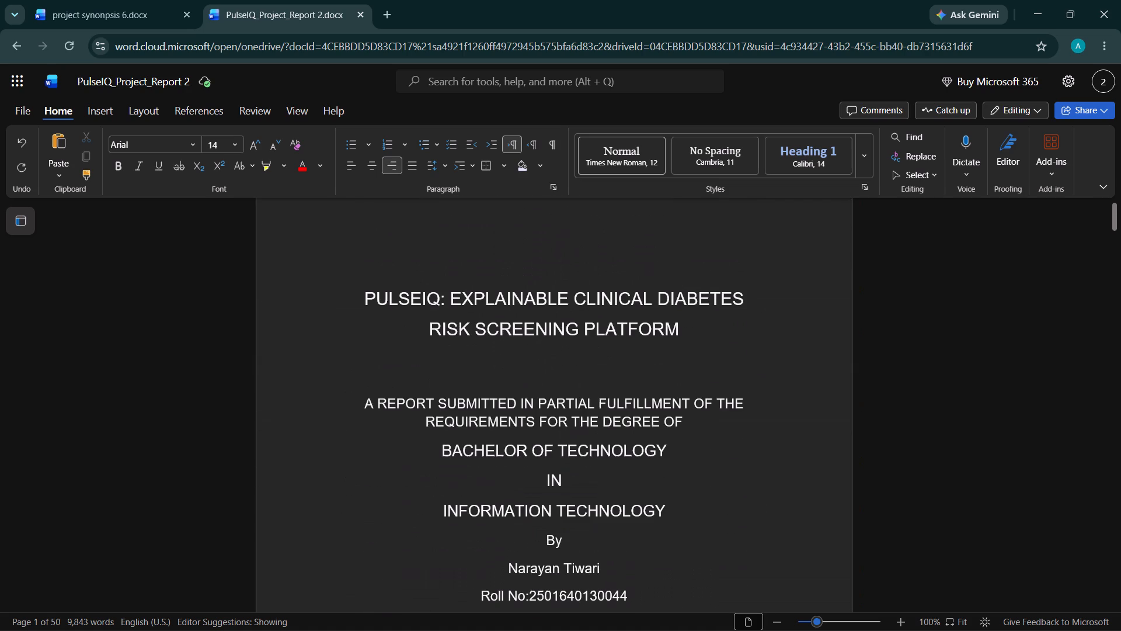
pyautogui.scroll(-19, 716, 446)
pyautogui.scroll(-2, 716, 446)
pyautogui.click(1105, 184)
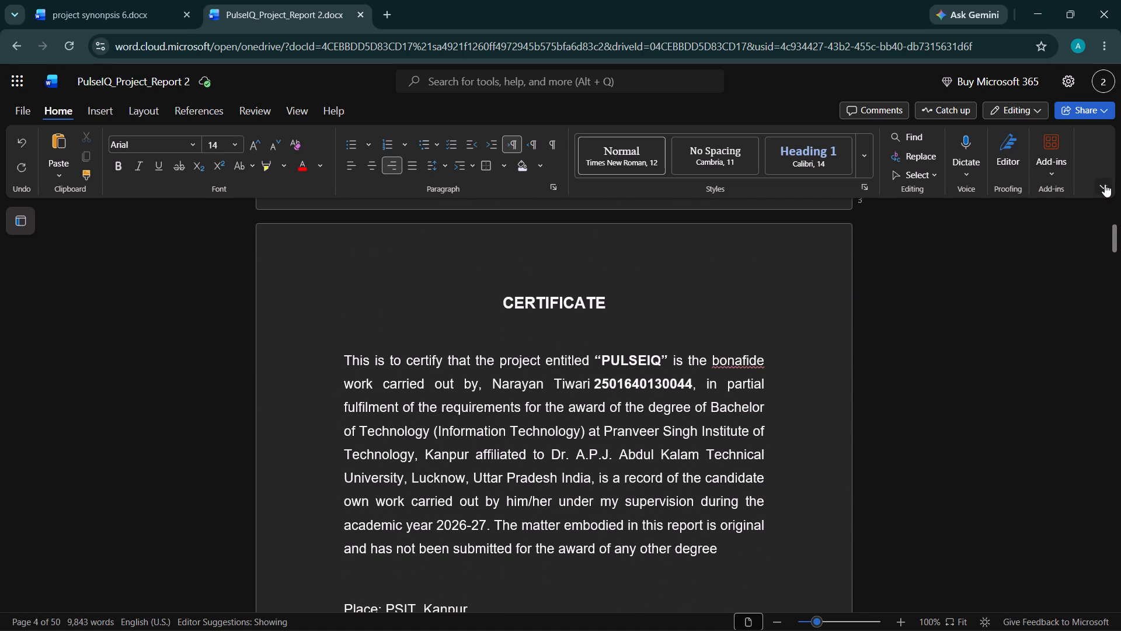
pyautogui.click(1105, 184)
pyautogui.scroll(-1, 813, 394)
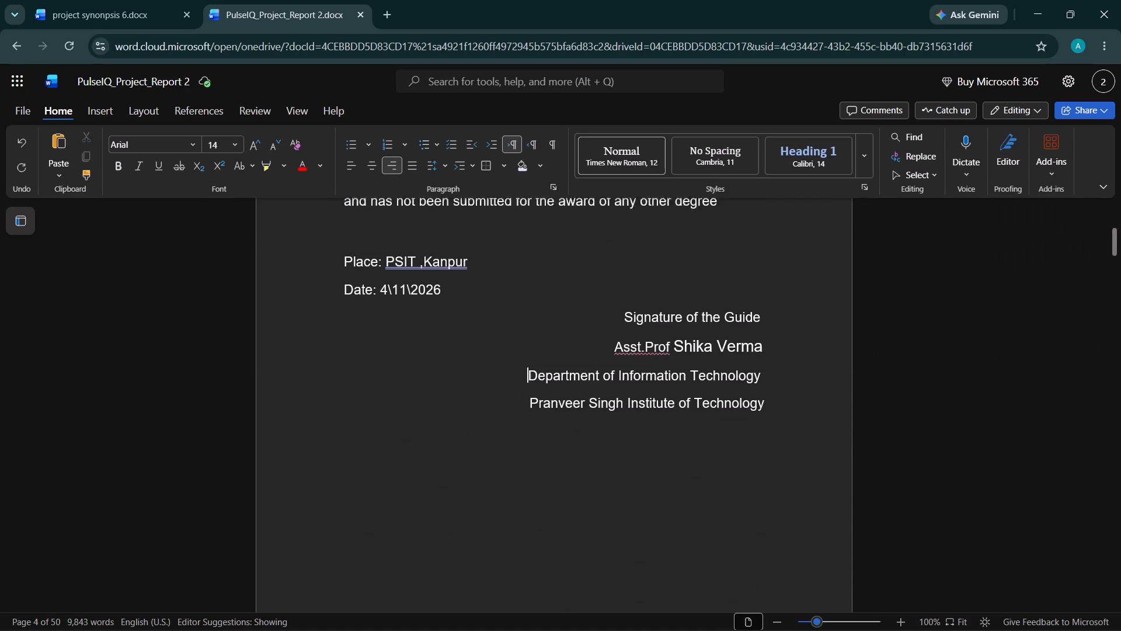
pyautogui.scroll(-4, 813, 394)
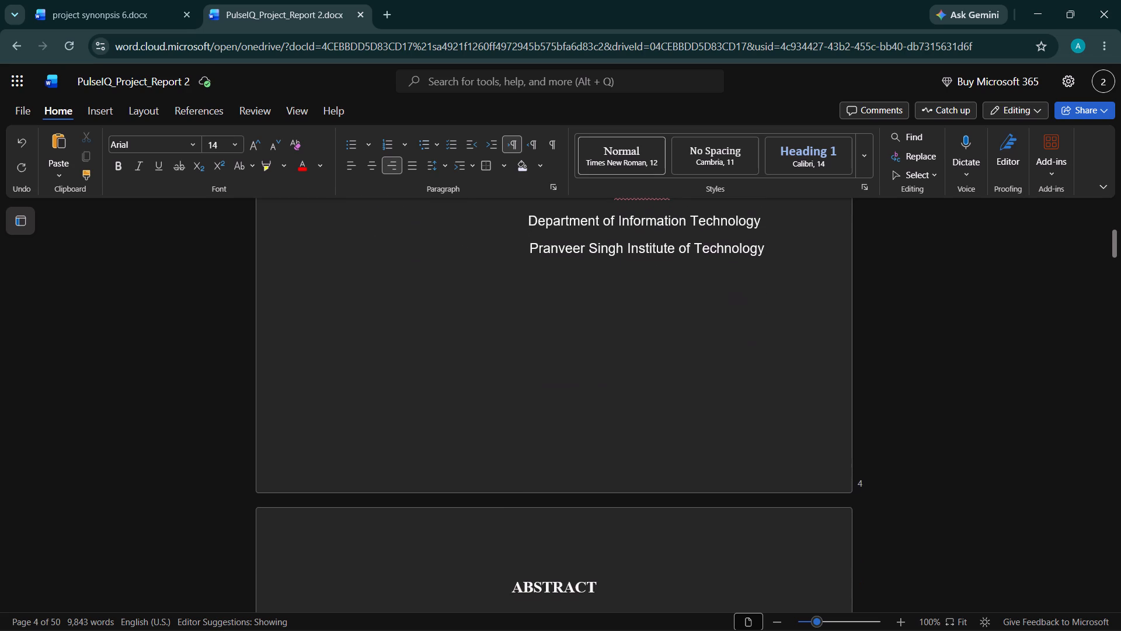
pyautogui.scroll(-17, 813, 394)
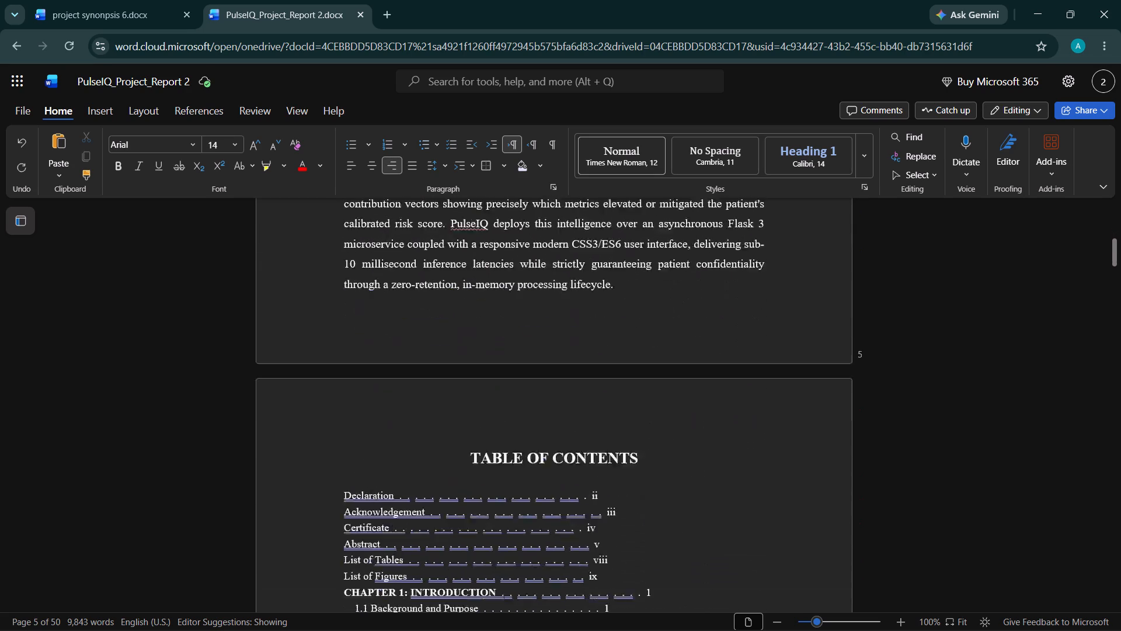
pyautogui.scroll(-15, 813, 394)
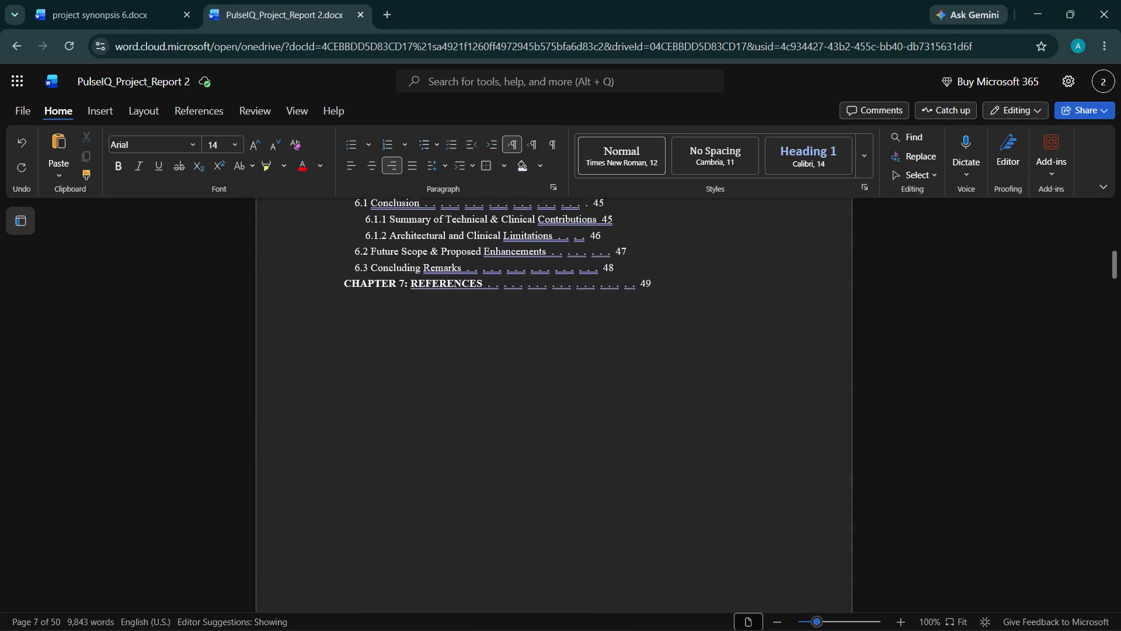
pyautogui.scroll(-6, 813, 394)
pyautogui.scroll(3, 813, 394)
pyautogui.scroll(-1, 813, 394)
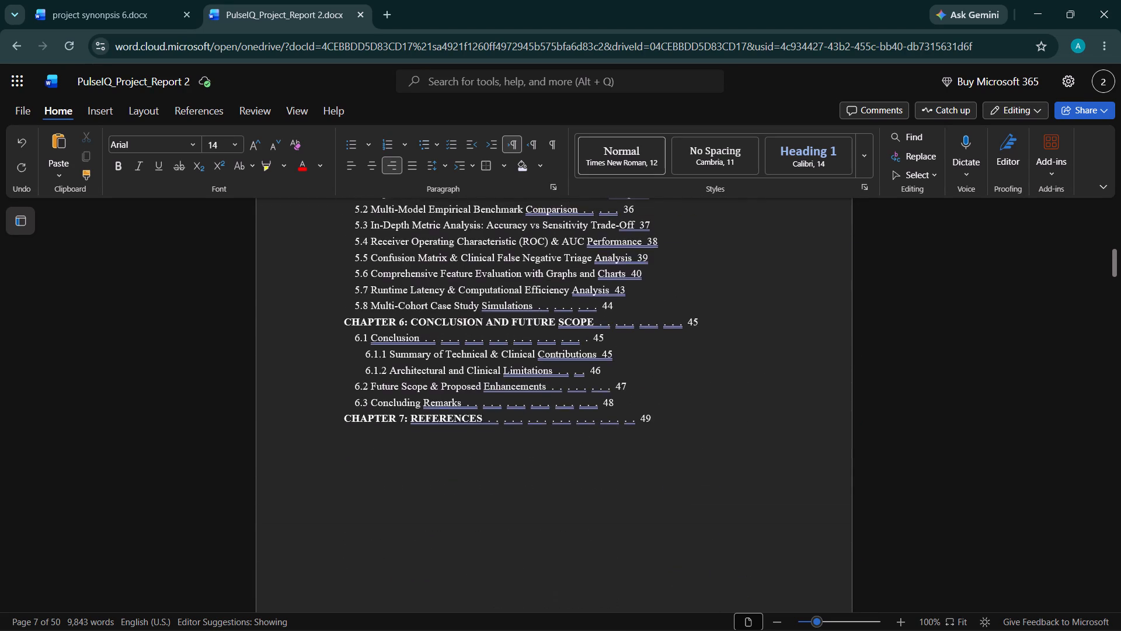
pyautogui.scroll(-11, 813, 394)
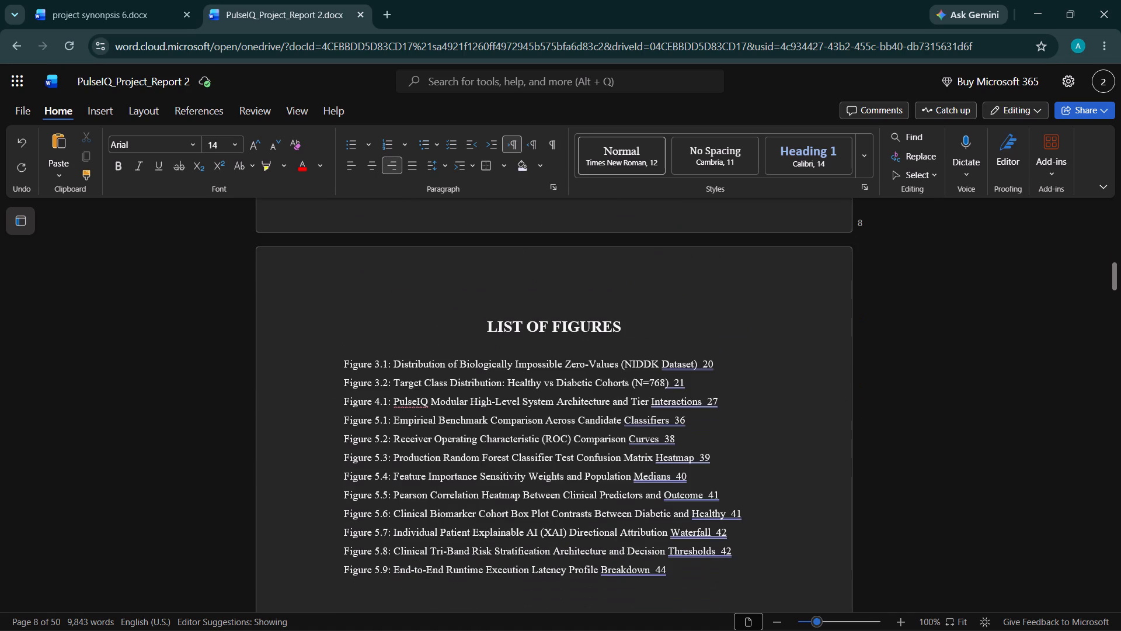
pyautogui.scroll(-1, 813, 394)
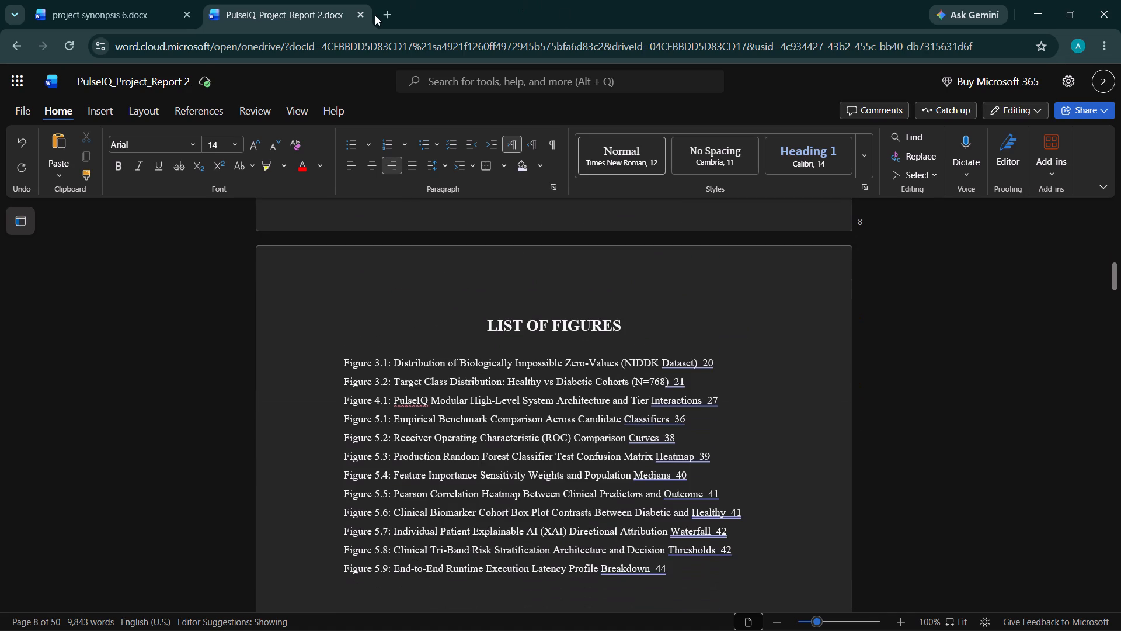
# Search Google in a new browser tab for "report on completion of project".
pyautogui.click(389, 16)
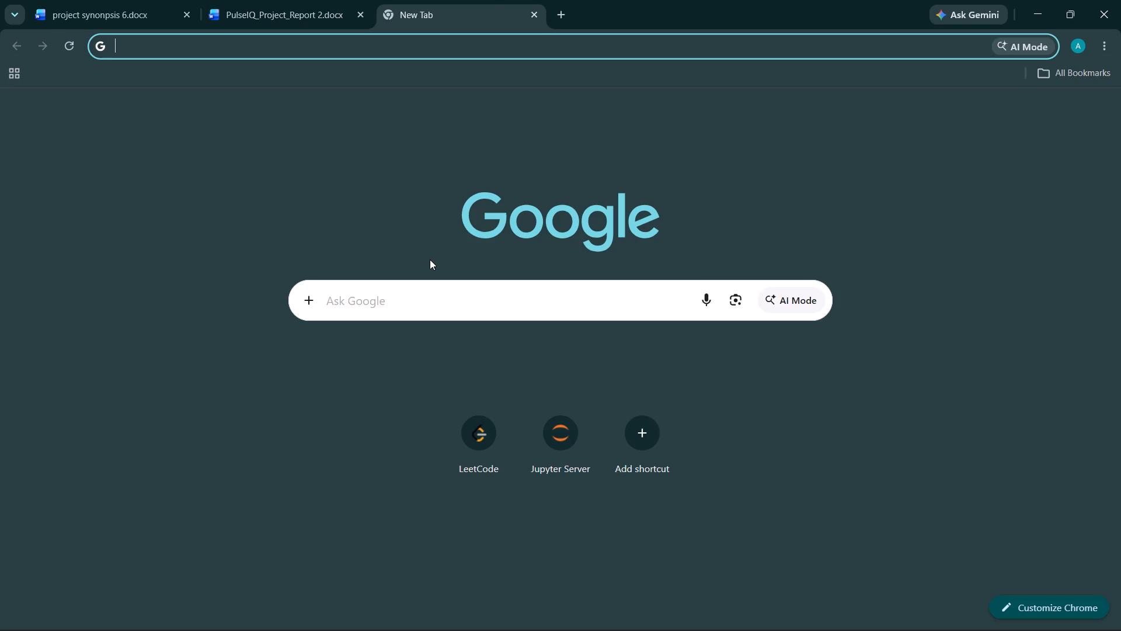
pyautogui.moveTo(430, 259); pyautogui.dragTo(412, 311)
pyautogui.click(412, 311)
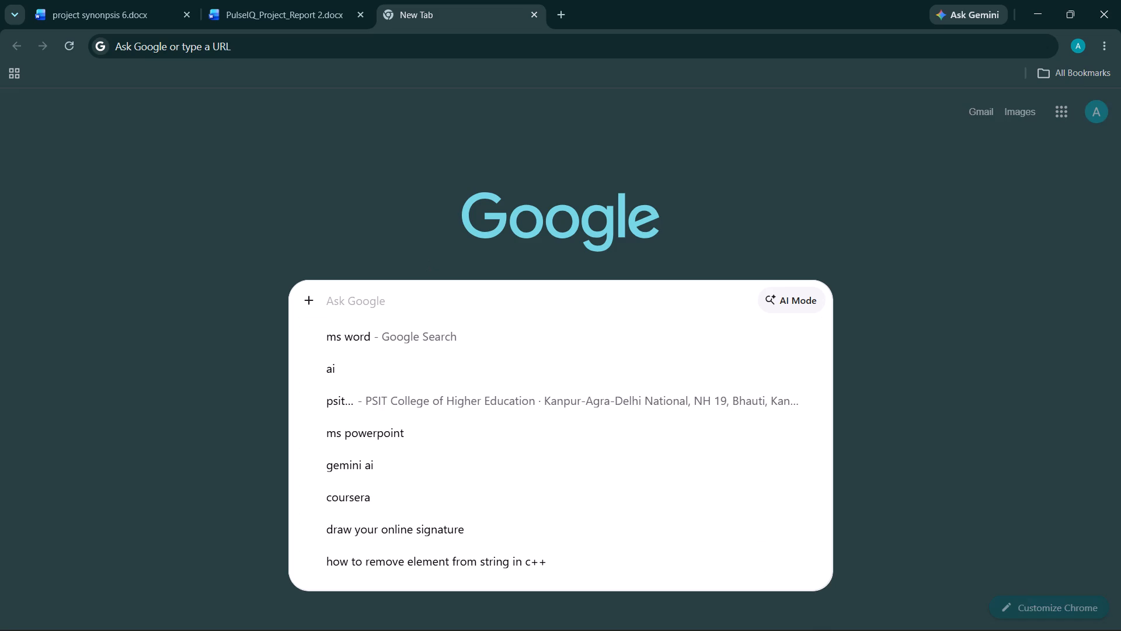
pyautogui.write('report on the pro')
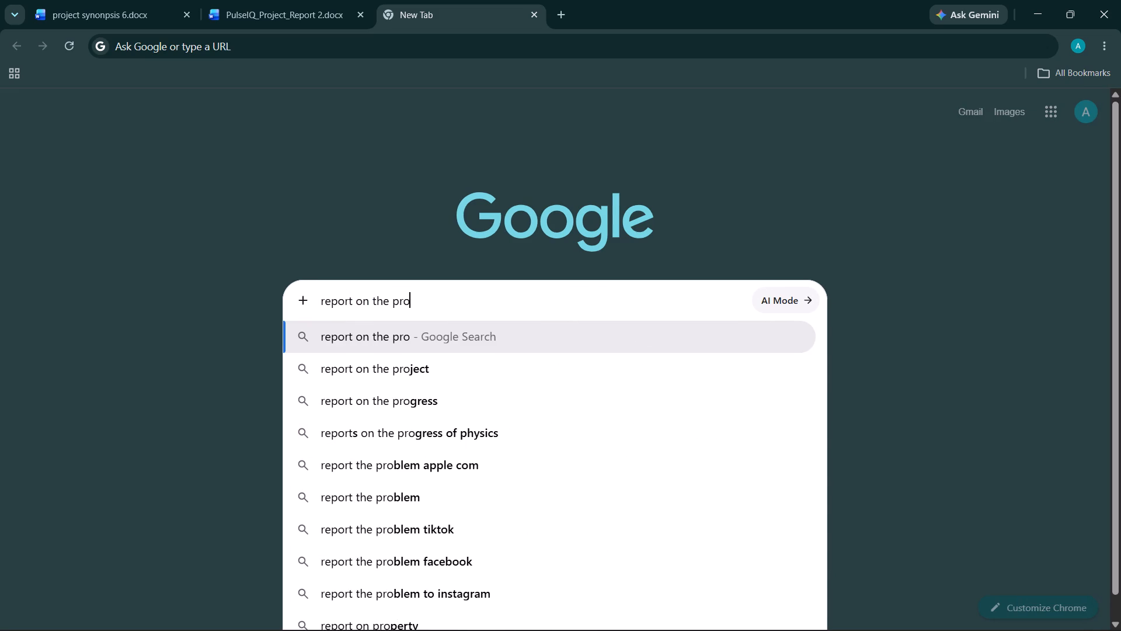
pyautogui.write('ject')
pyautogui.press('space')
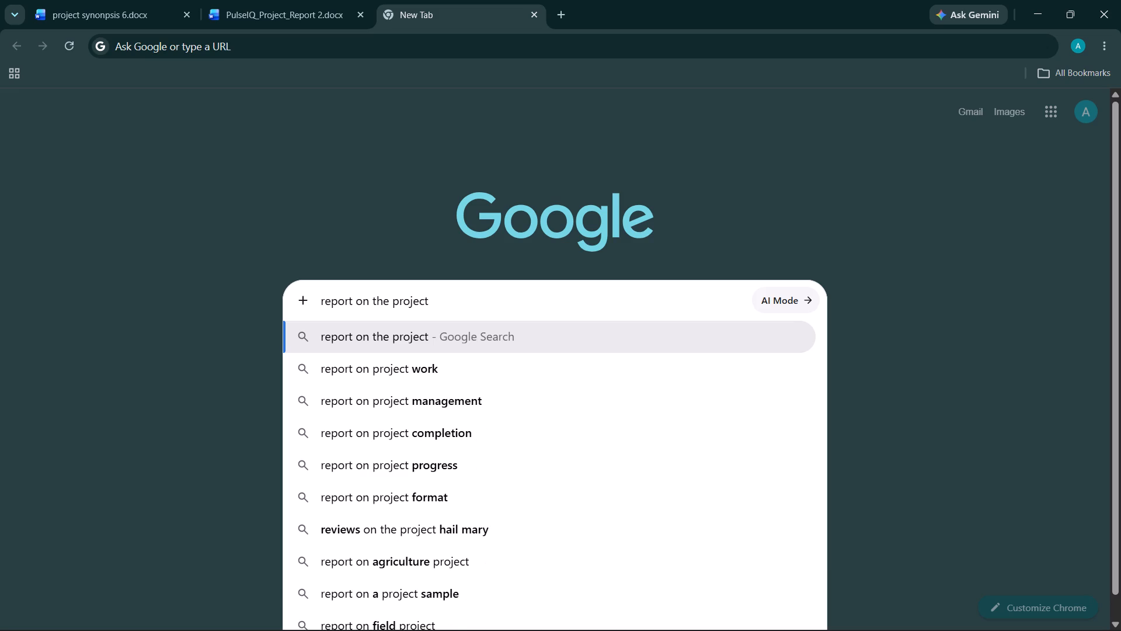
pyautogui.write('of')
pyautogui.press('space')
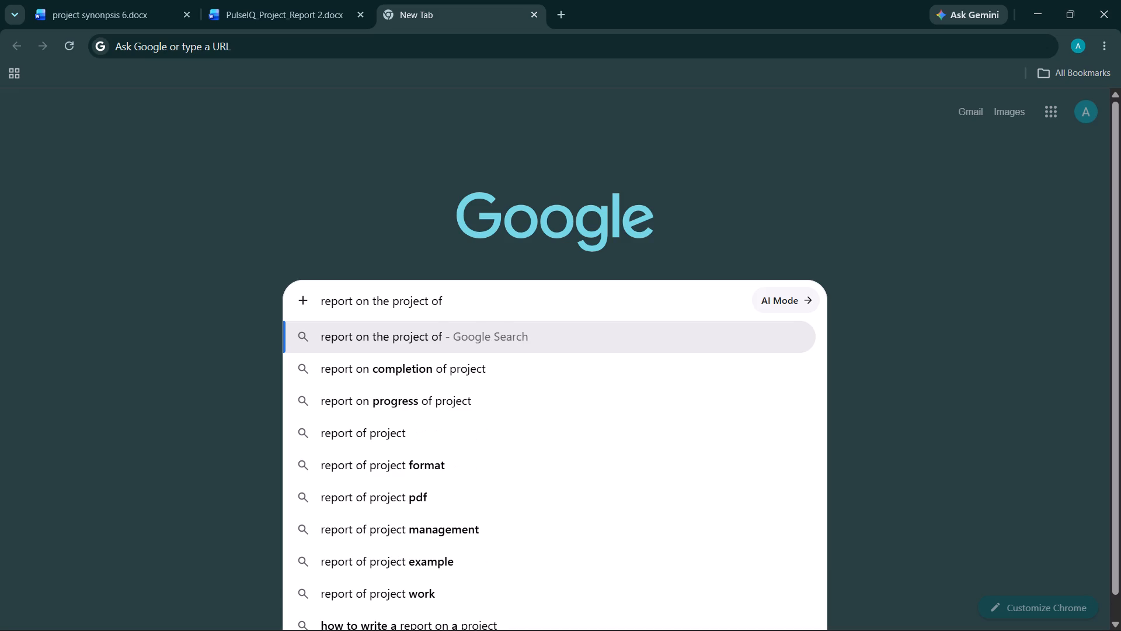
pyautogui.click(420, 379)
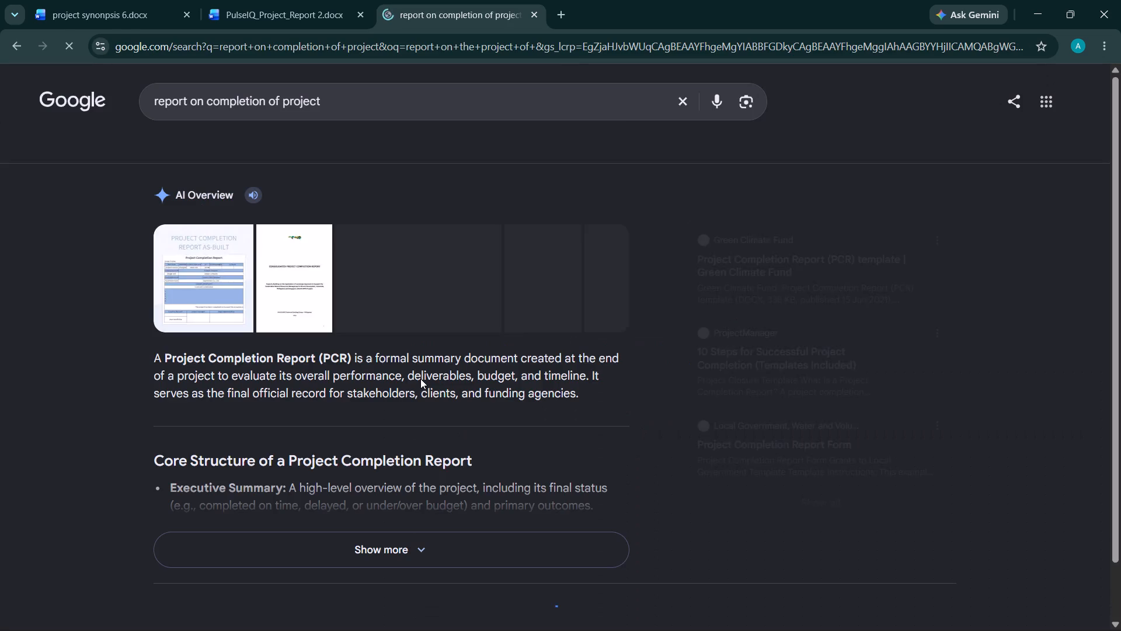
# Open Scribd's Project Completion Report Template from the search results, examine its layout, and close it.
pyautogui.scroll(-2, 420, 379)
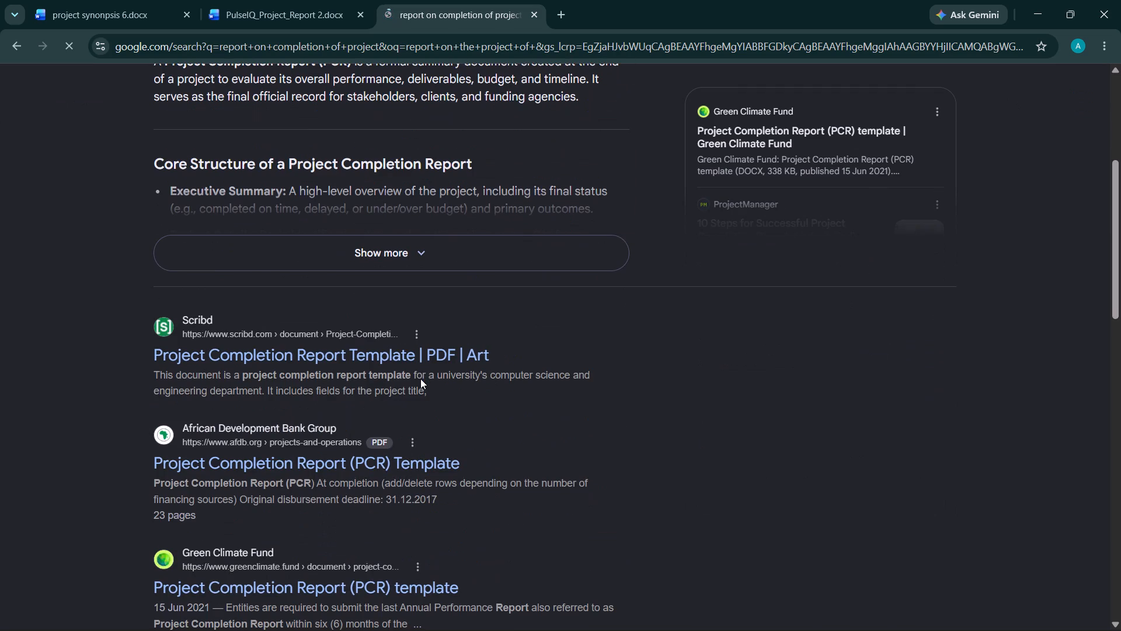
pyautogui.click(356, 357)
pyautogui.click(356, 357)
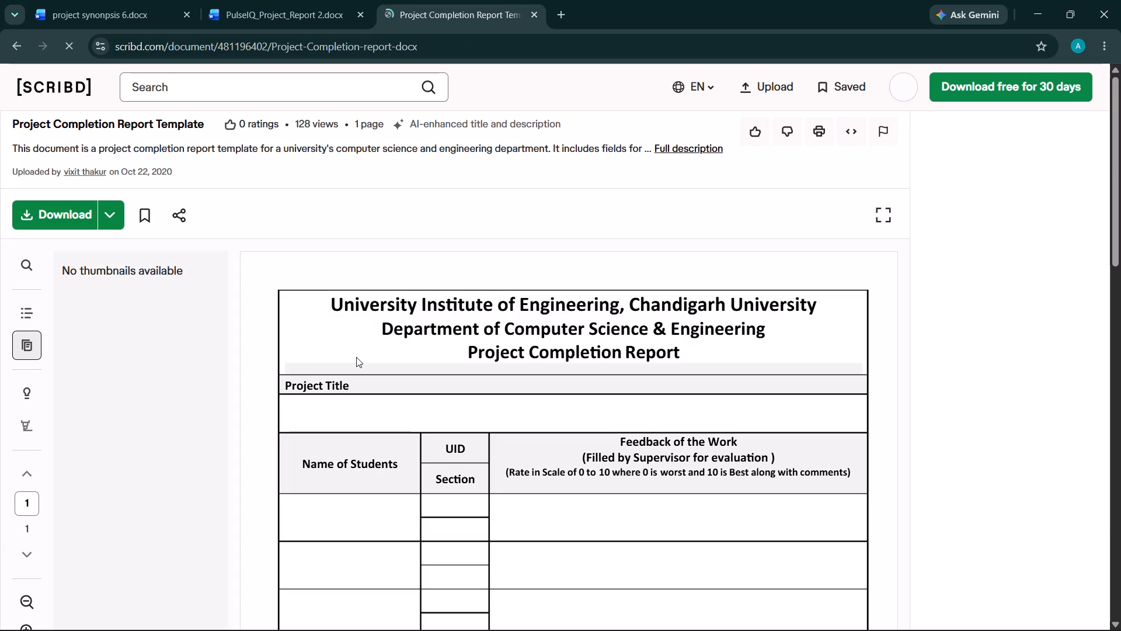
pyautogui.scroll(-8, 356, 357)
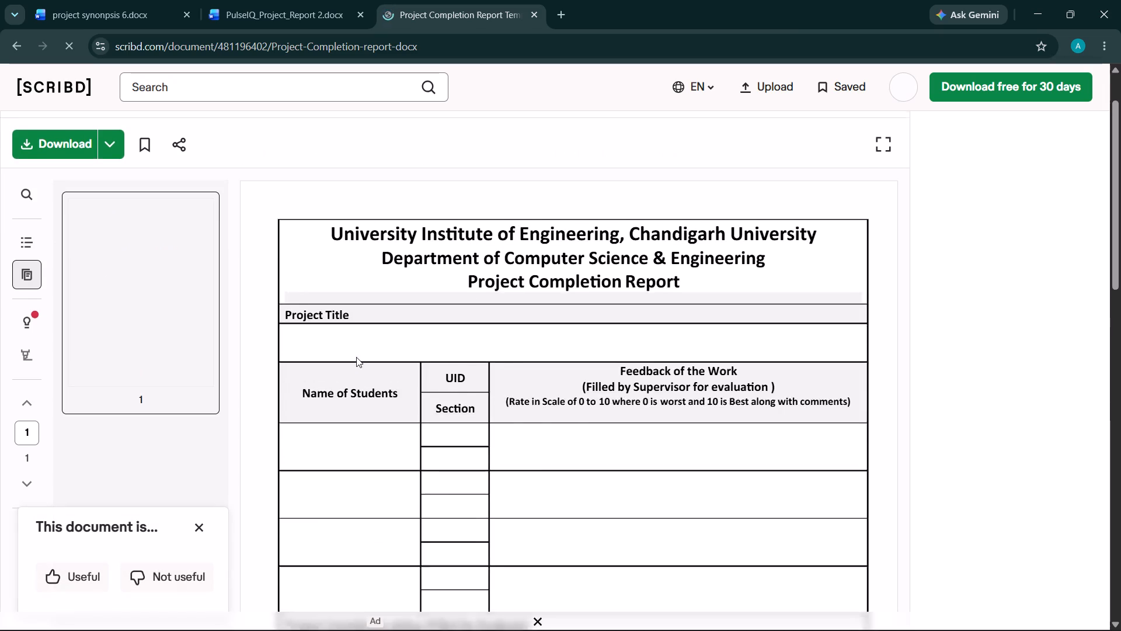
pyautogui.scroll(-11, 356, 357)
pyautogui.scroll(1, 356, 357)
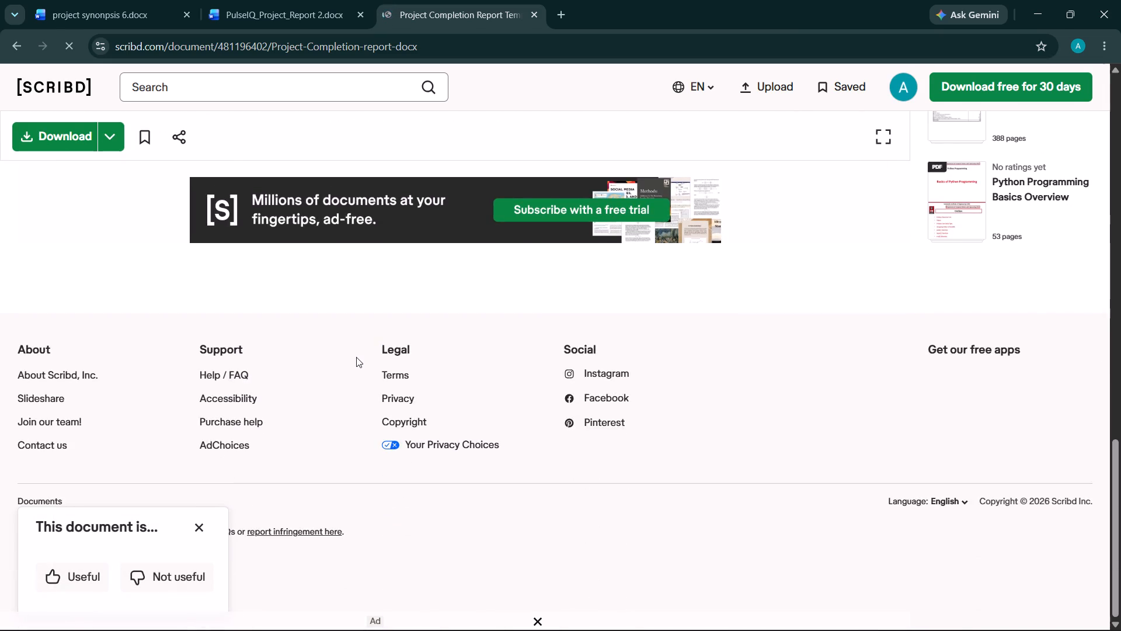
pyautogui.scroll(3, 356, 357)
pyautogui.scroll(2, 496, 420)
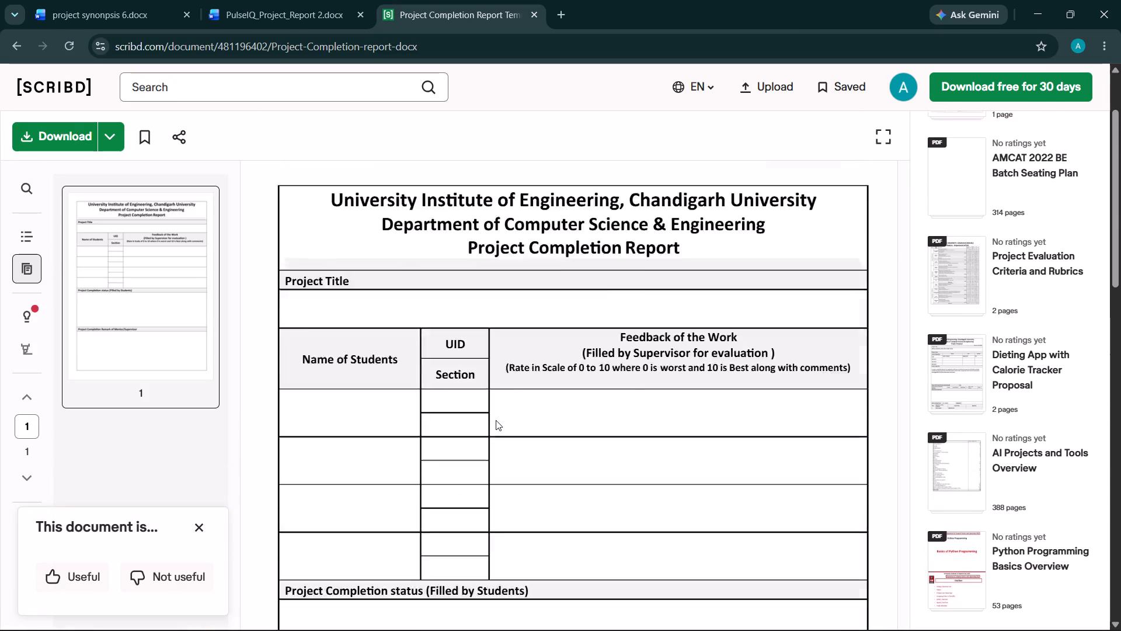
pyautogui.scroll(3, 496, 420)
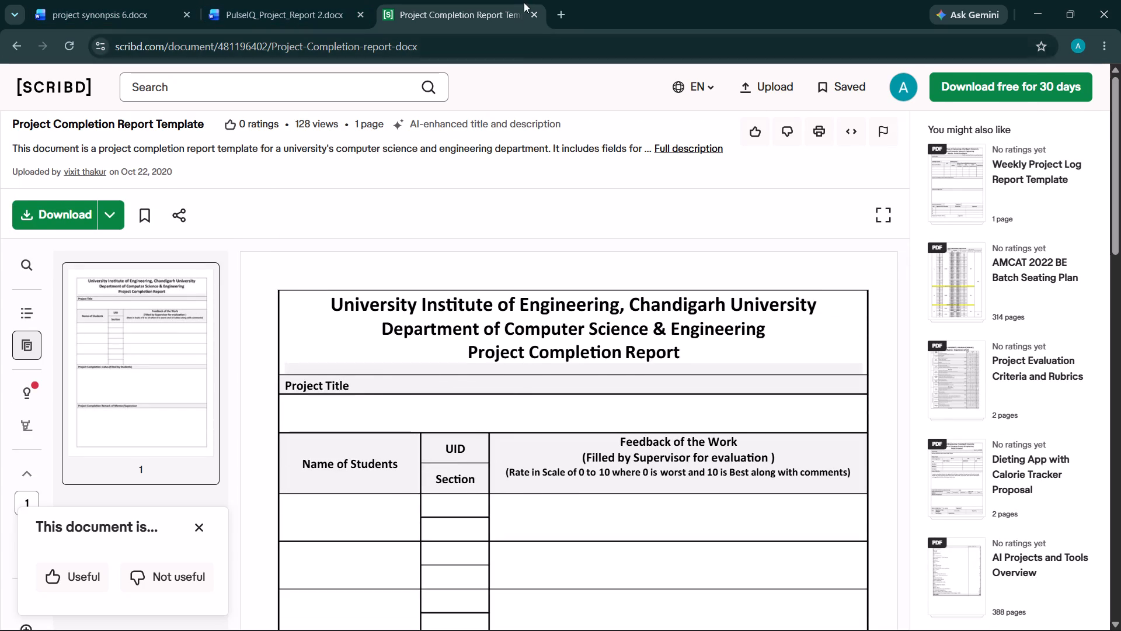
pyautogui.click(537, 14)
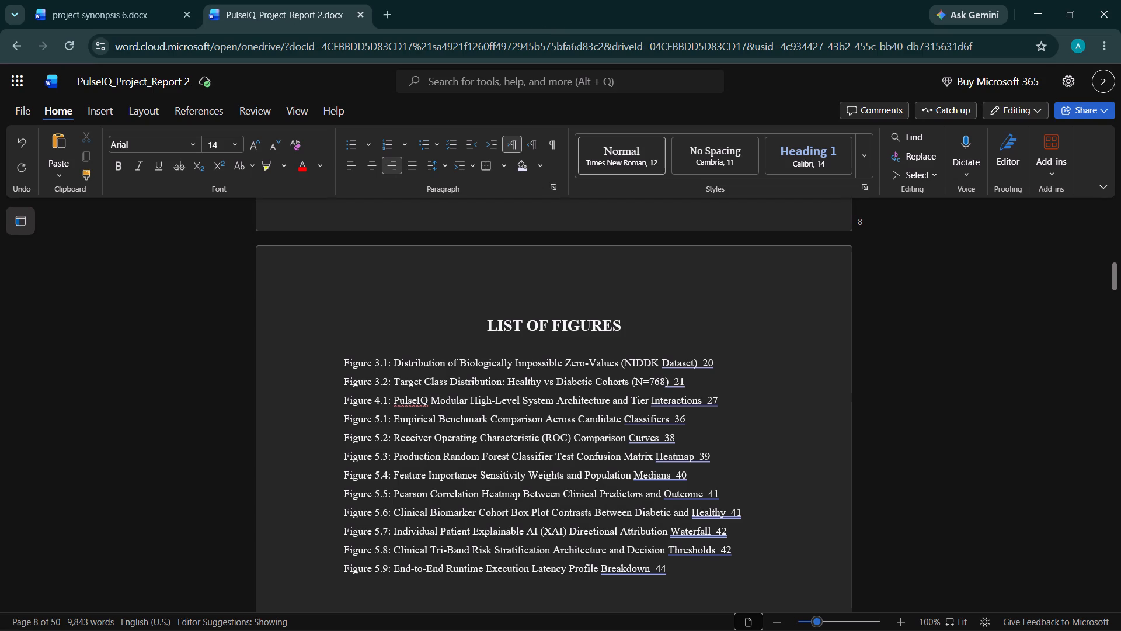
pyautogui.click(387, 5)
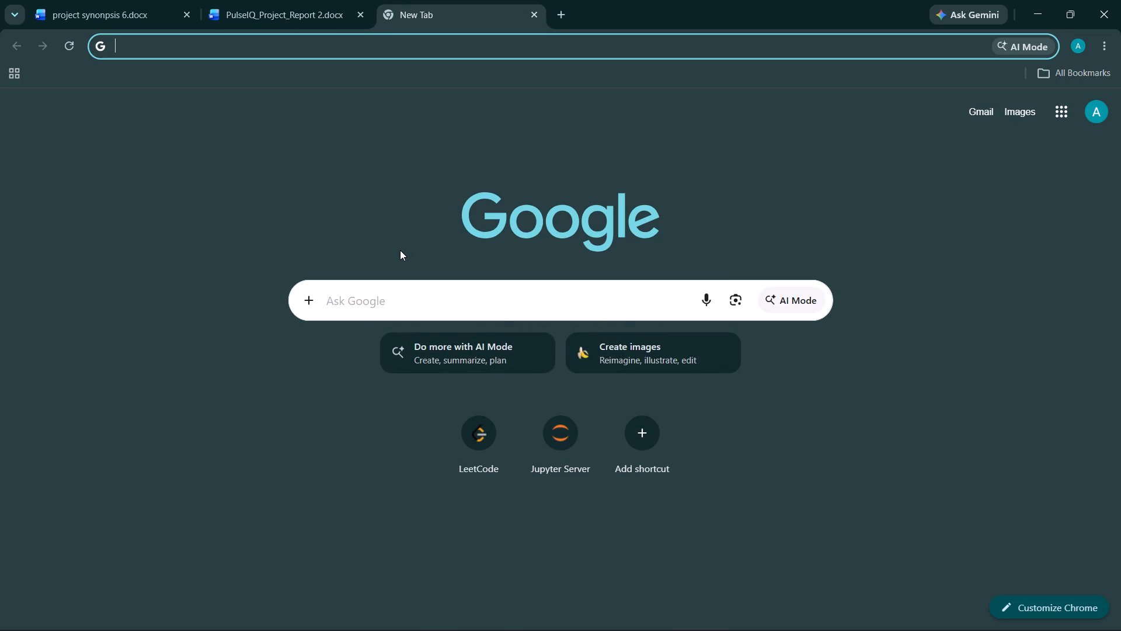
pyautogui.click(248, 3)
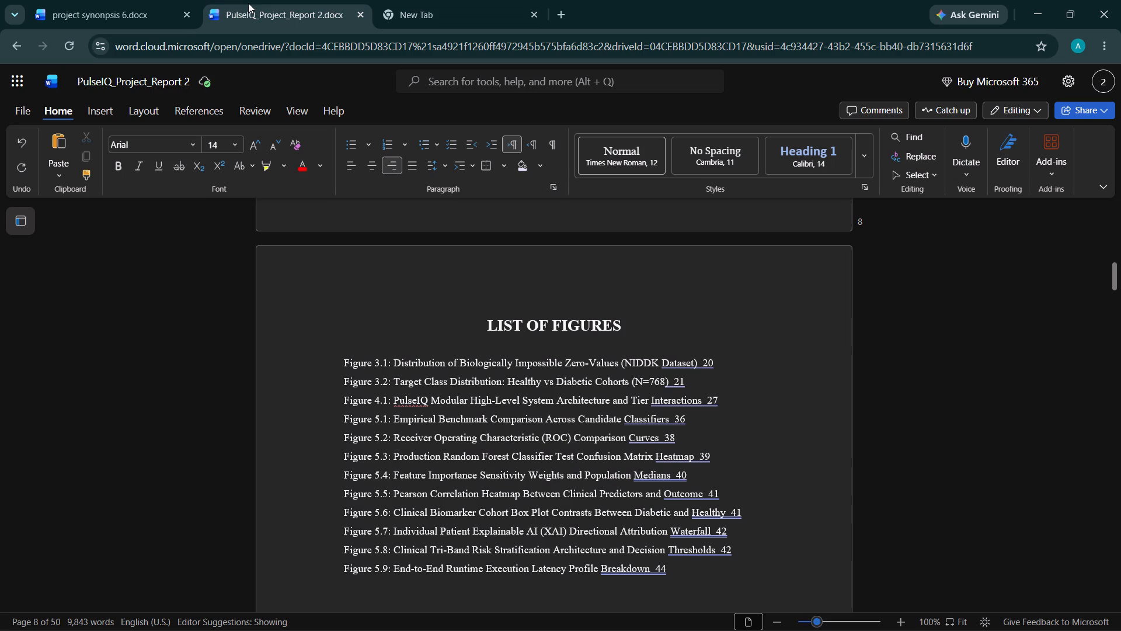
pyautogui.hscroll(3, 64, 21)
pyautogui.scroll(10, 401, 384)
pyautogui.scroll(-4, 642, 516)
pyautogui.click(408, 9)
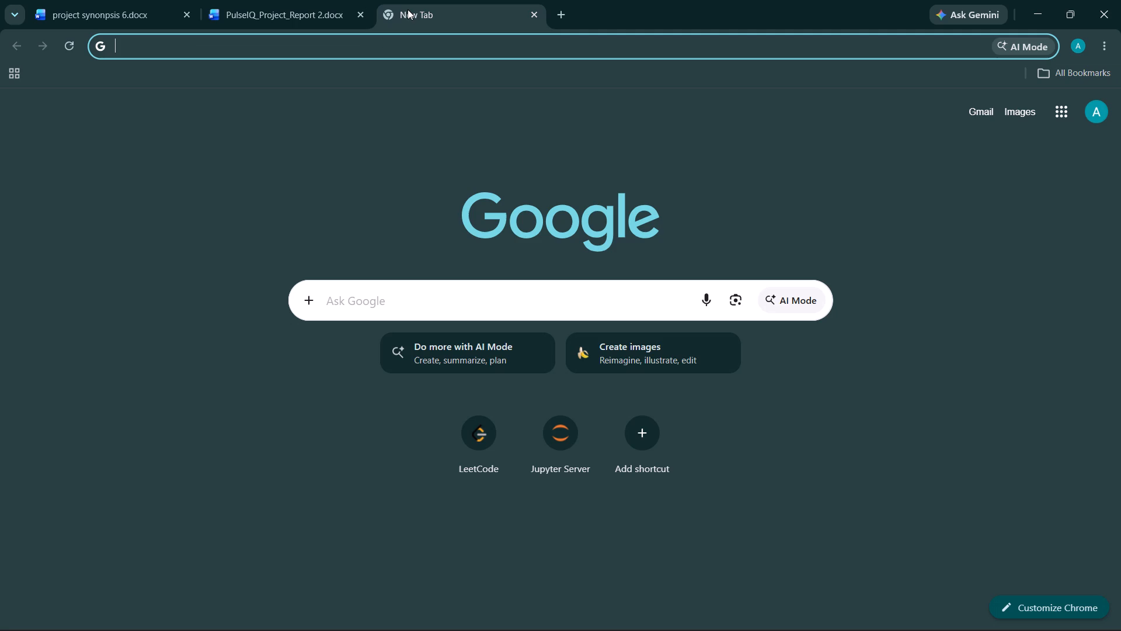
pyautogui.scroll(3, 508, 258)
# Close the project synopsis and PulseIQ report documents, and exit the browser.
pyautogui.click(104, 0)
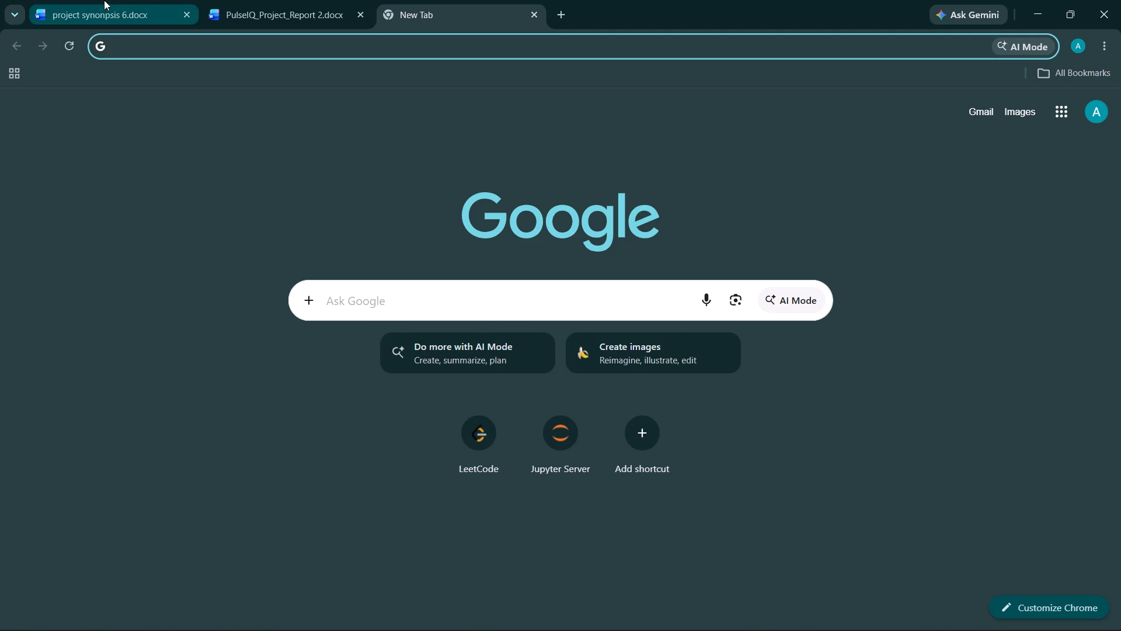
pyautogui.scroll(-2, 473, 362)
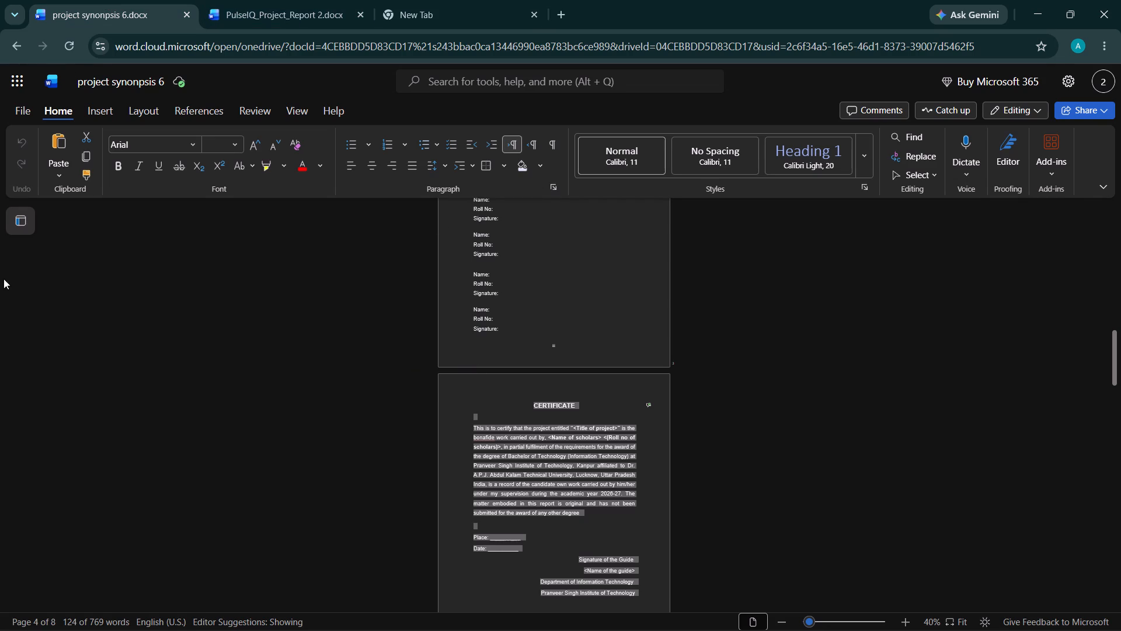
pyautogui.moveTo(179, 15); pyautogui.dragTo(191, 12)
pyautogui.click(191, 12)
pyautogui.click(191, 12)
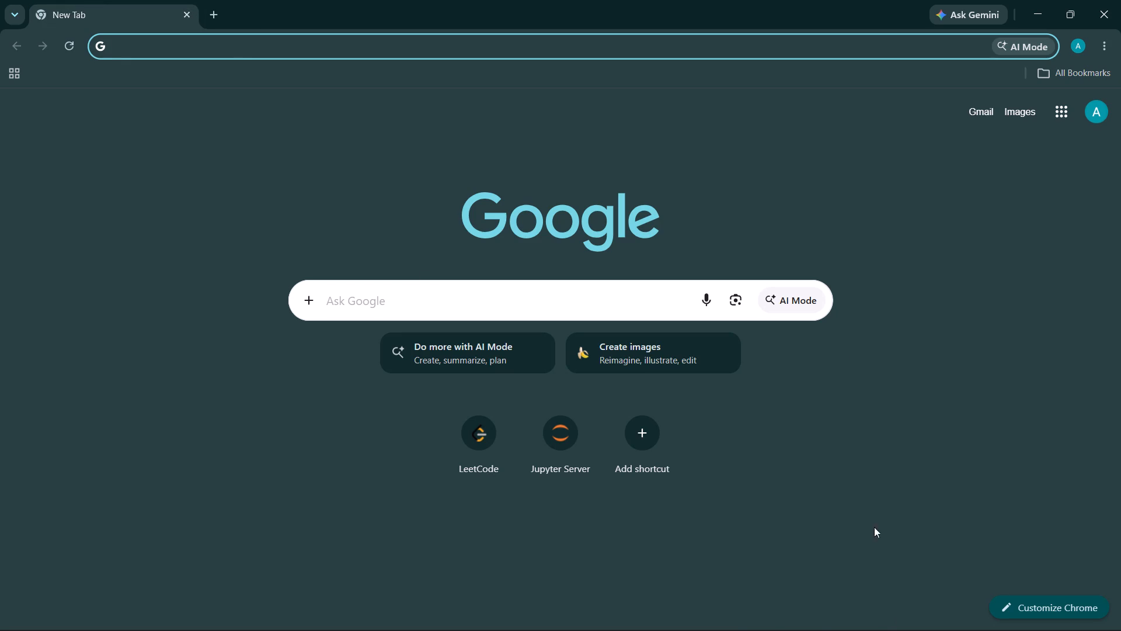
pyautogui.click(1120, 0)
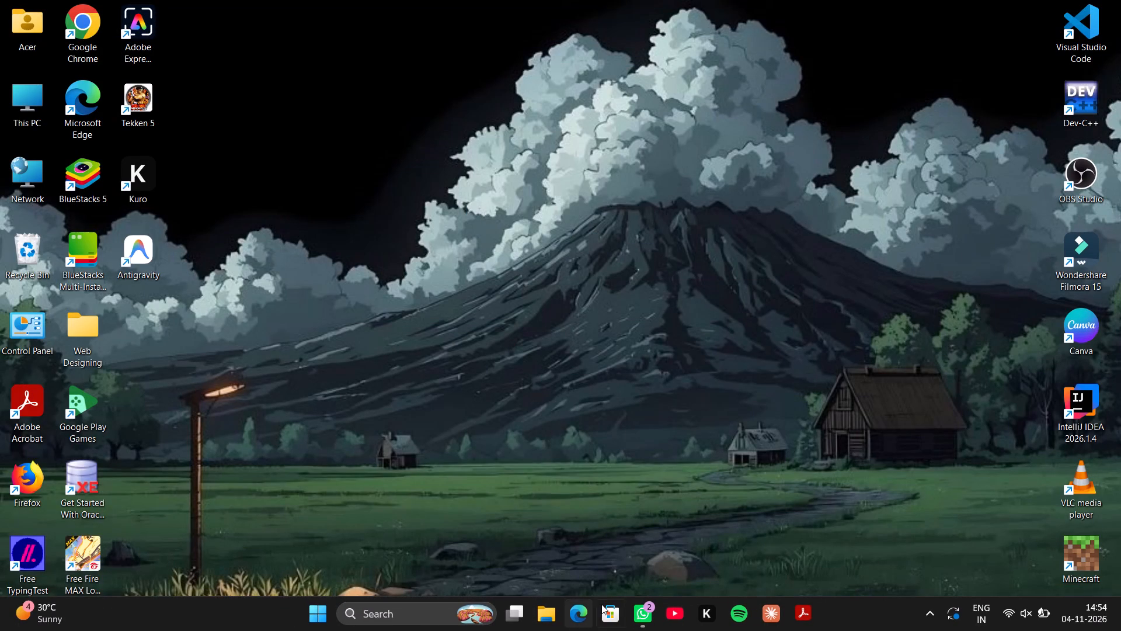
# Reopen Google Chrome, search for "ms word" and go to Word for the web's home page.
pyautogui.doubleClick(103, 40)
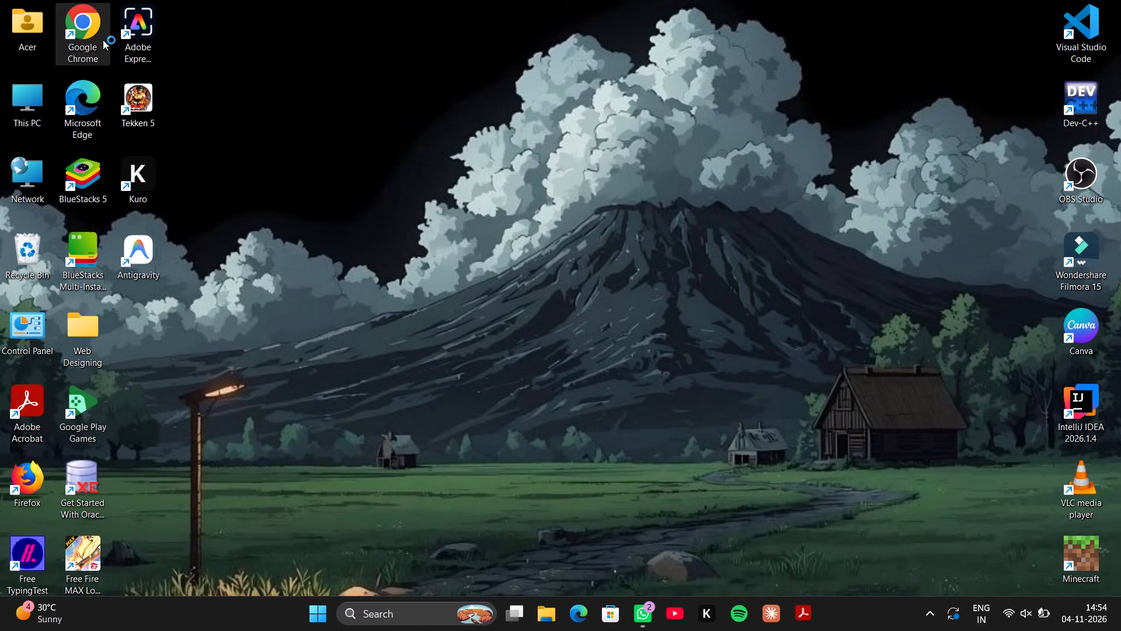
pyautogui.click(364, 374)
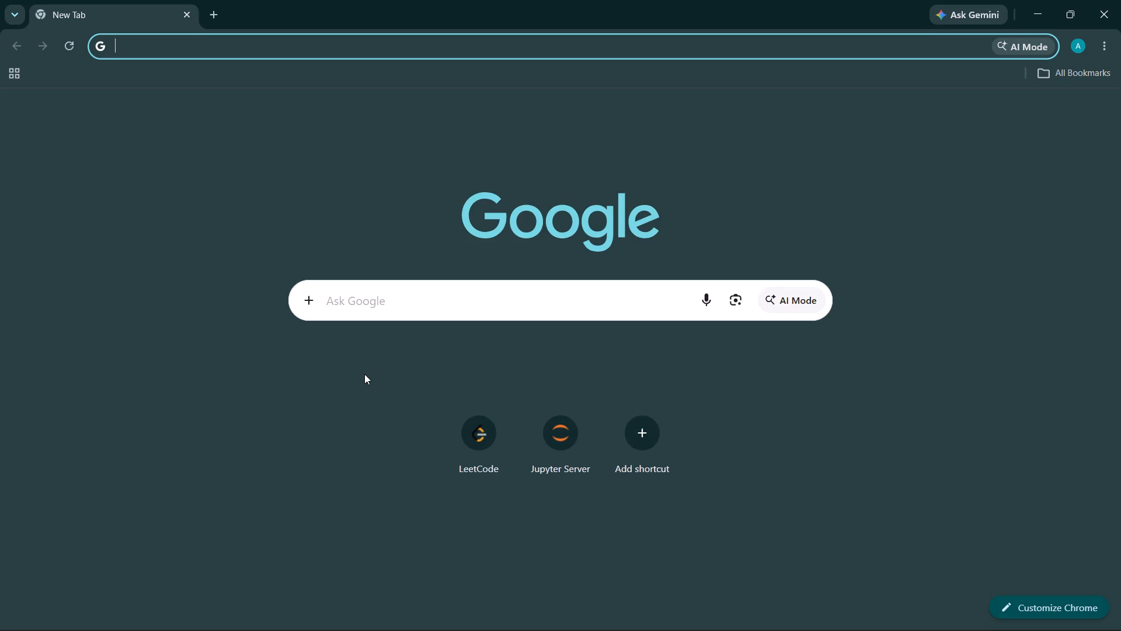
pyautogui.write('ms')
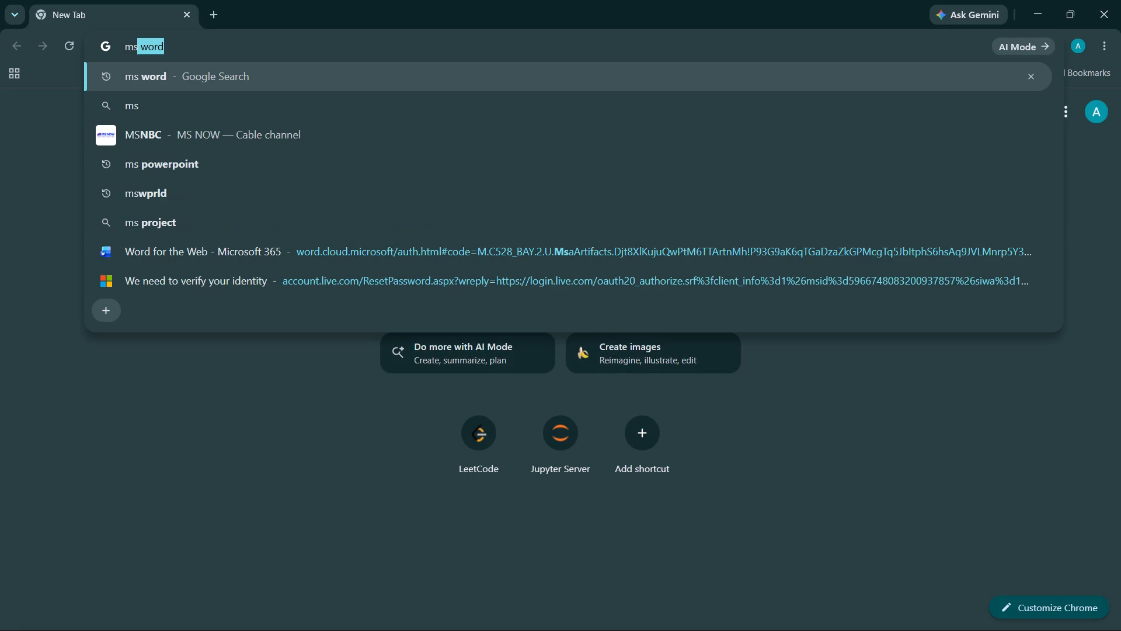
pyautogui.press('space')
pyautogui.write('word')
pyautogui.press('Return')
pyautogui.click(407, 248)
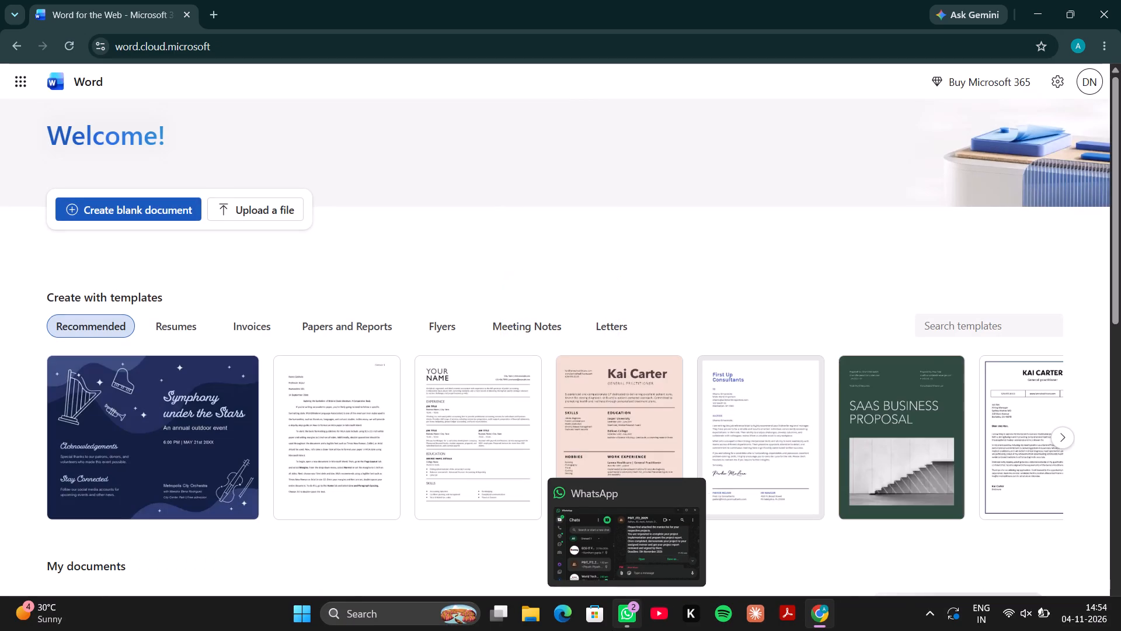
# Upload PulseIQ_Project_Report from the pulseiq folder to Word for the web, view its title page, and return to the document list.
pyautogui.click(269, 217)
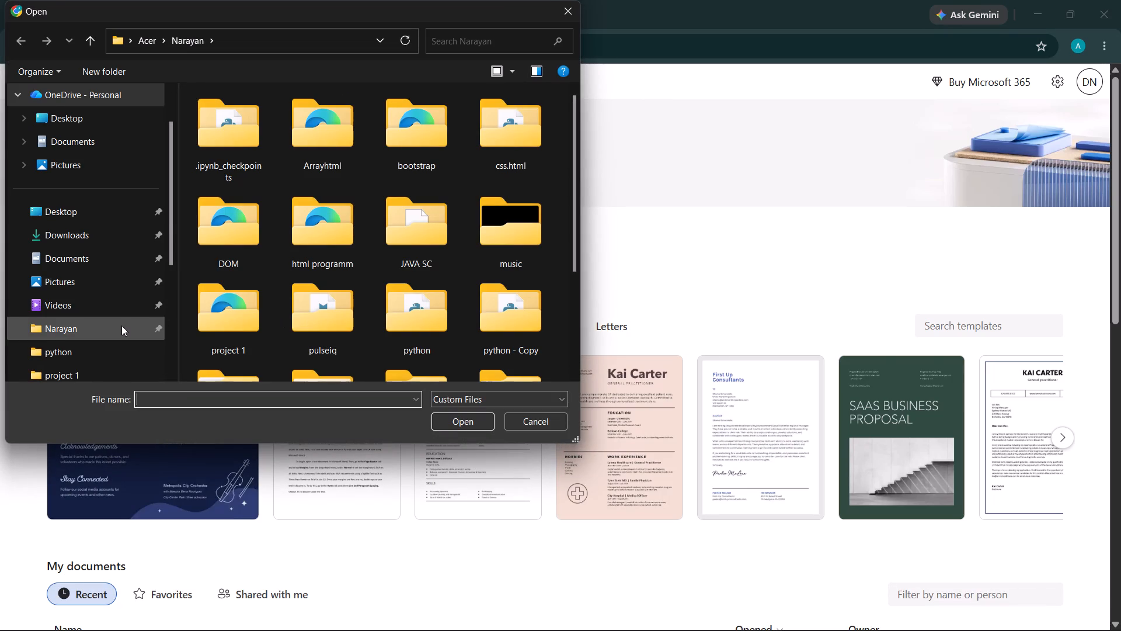
pyautogui.scroll(-2, 121, 325)
pyautogui.click(91, 202)
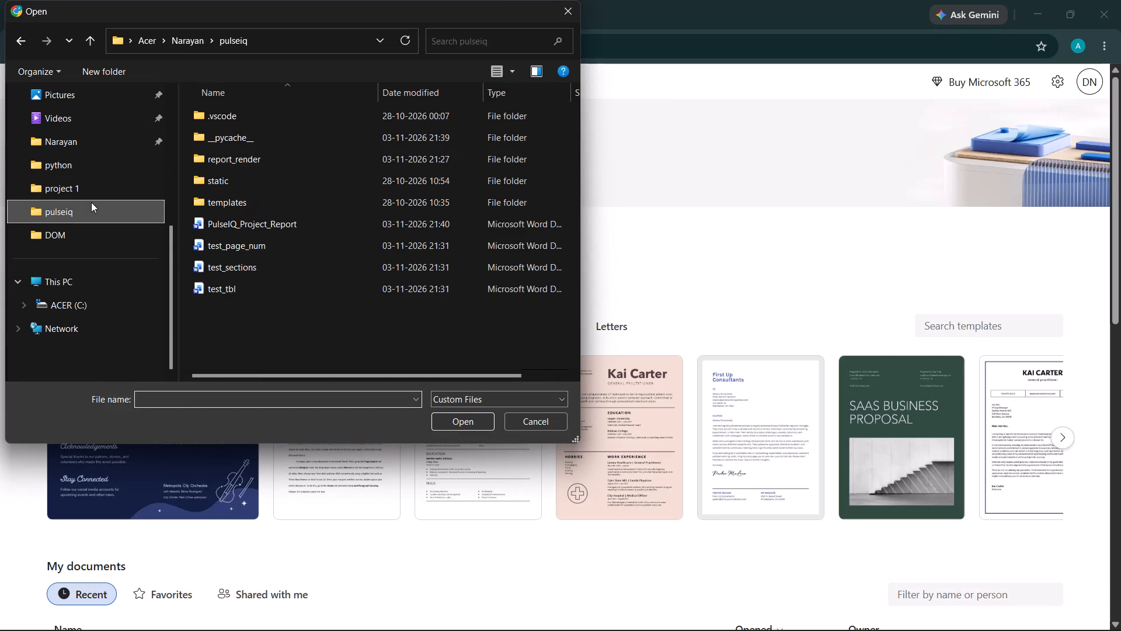
pyautogui.click(322, 220)
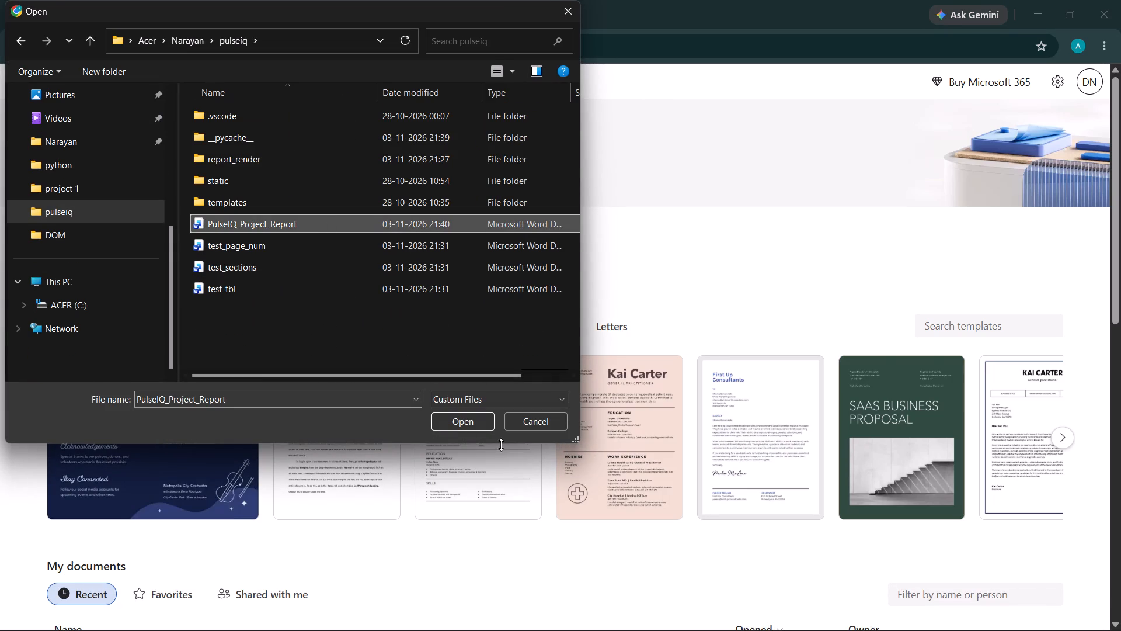
pyautogui.click(466, 425)
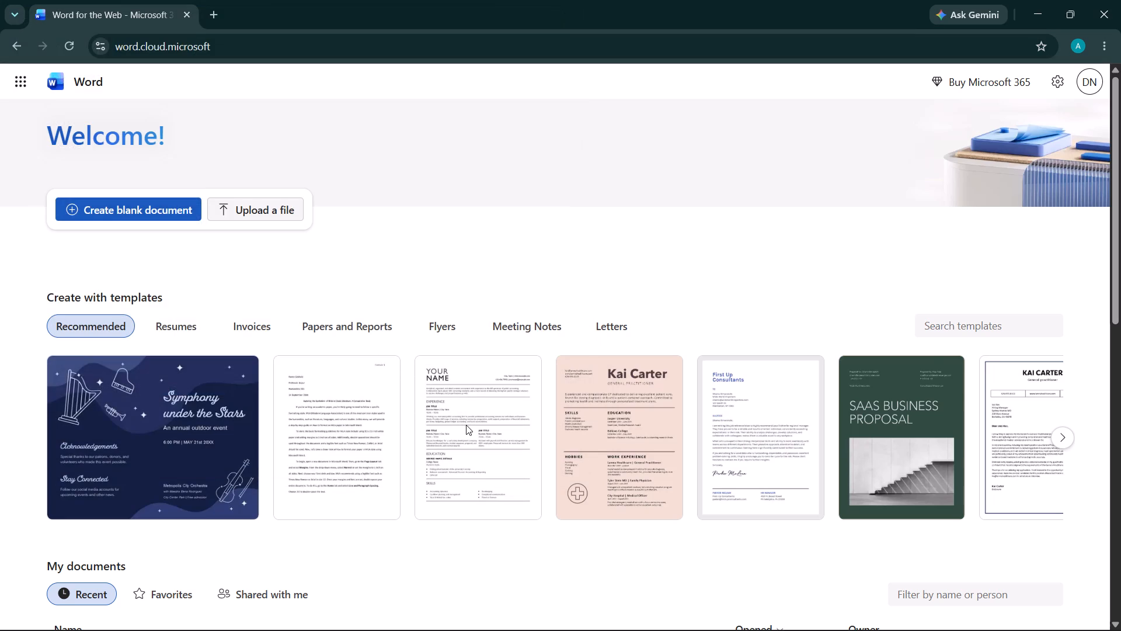
pyautogui.scroll(-10, 466, 425)
pyautogui.scroll(1, 466, 425)
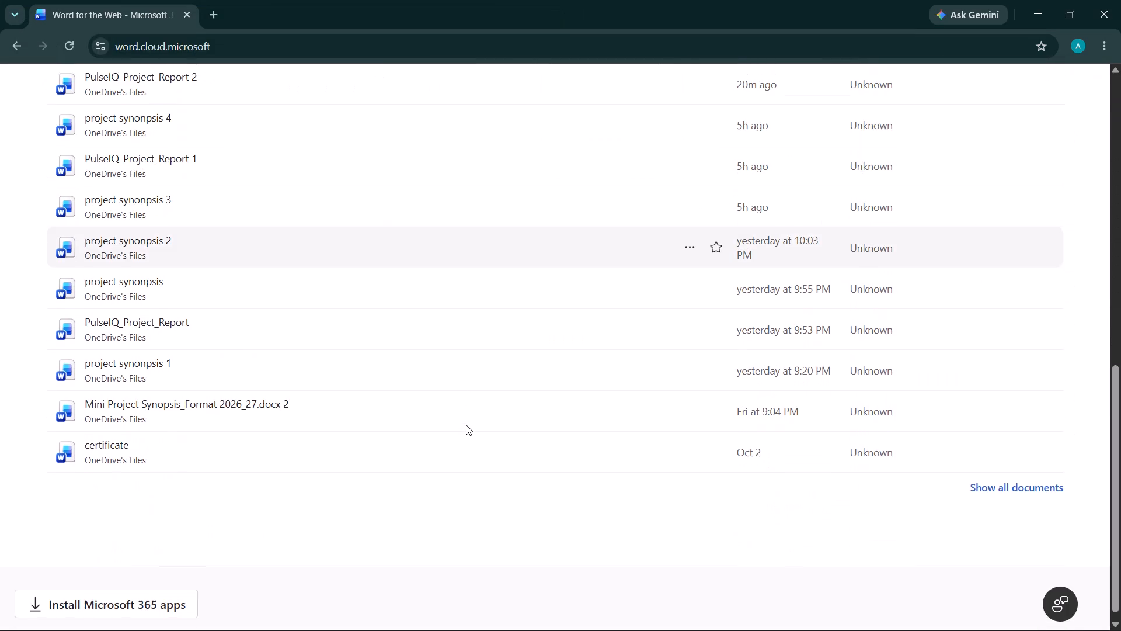
pyautogui.scroll(3, 466, 425)
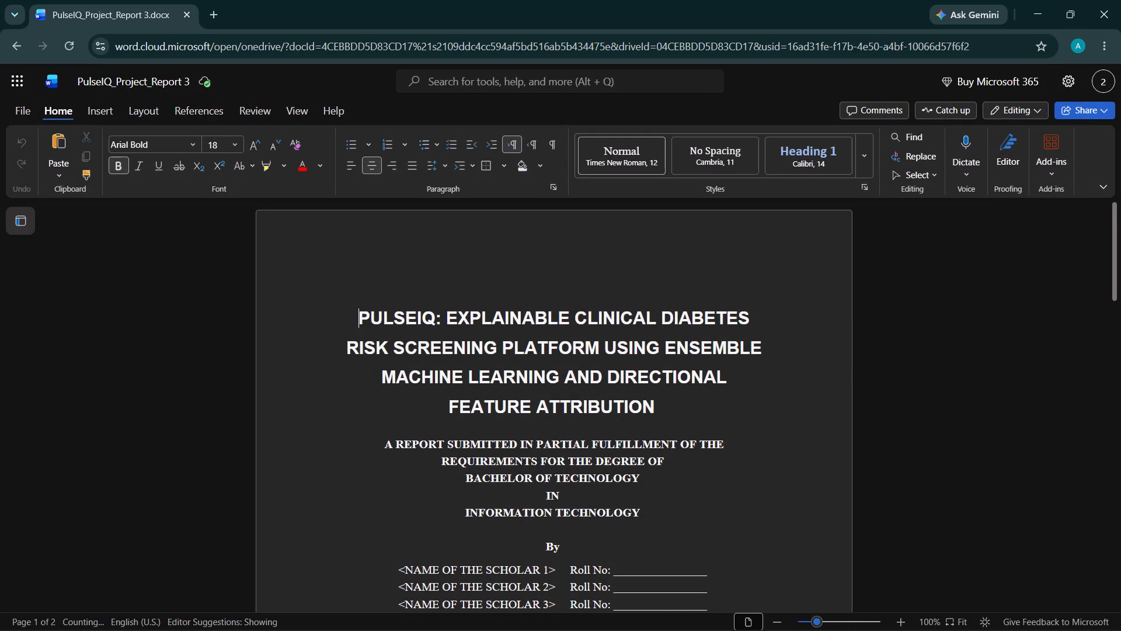
pyautogui.scroll(1, 454, 424)
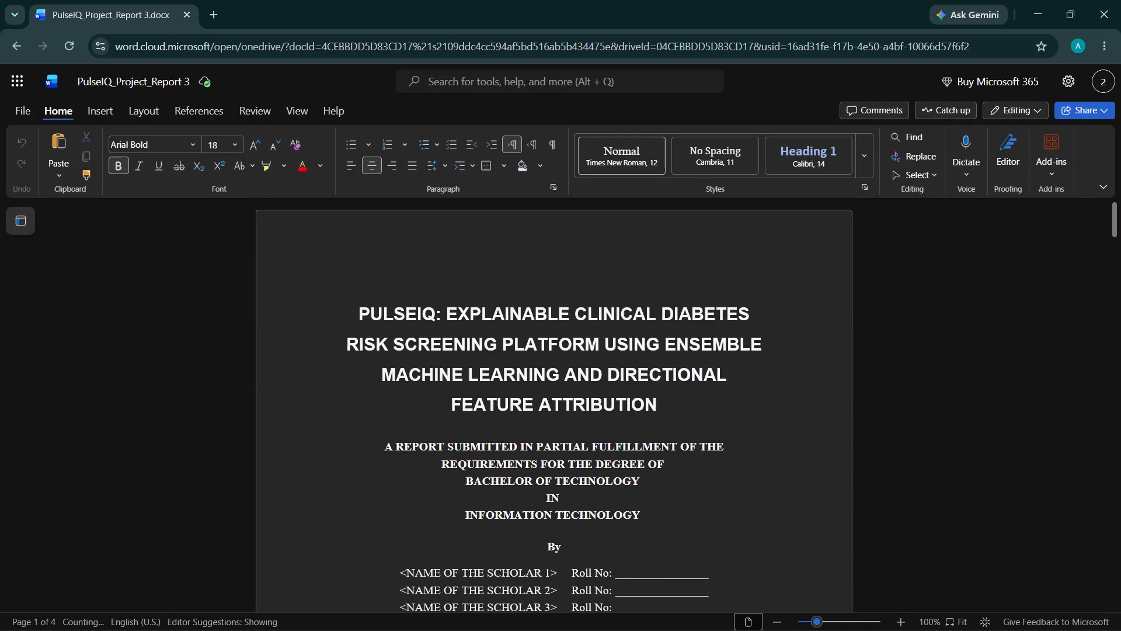
pyautogui.click(14, 40)
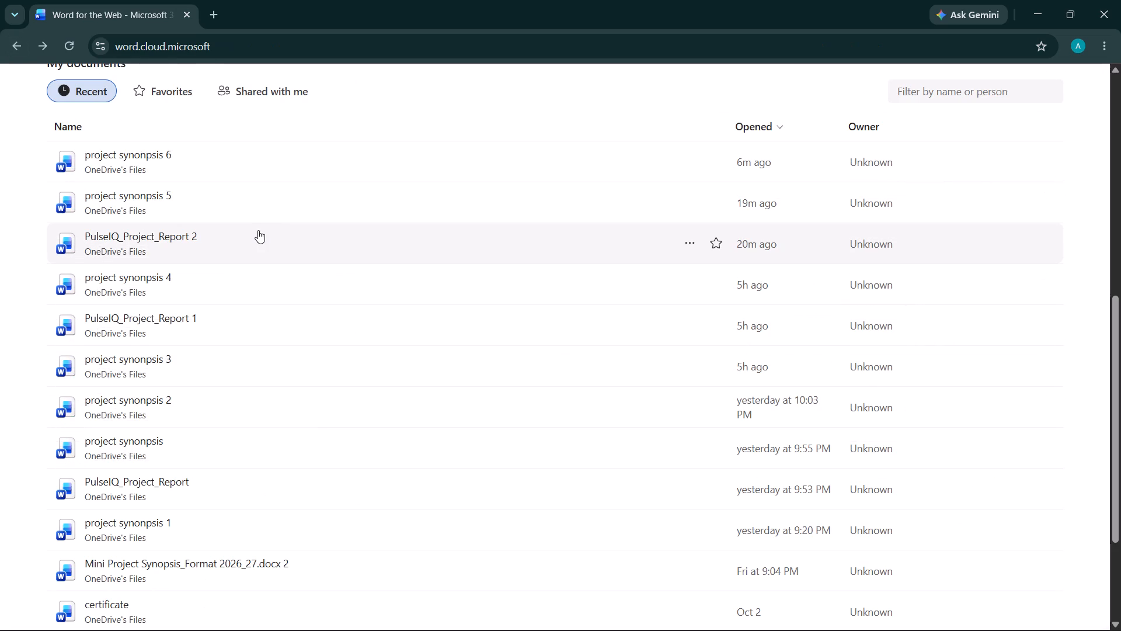
# Open project synonpsis 5, examine its title and declaration pages, and return to the document list.
pyautogui.doubleClick(385, 215)
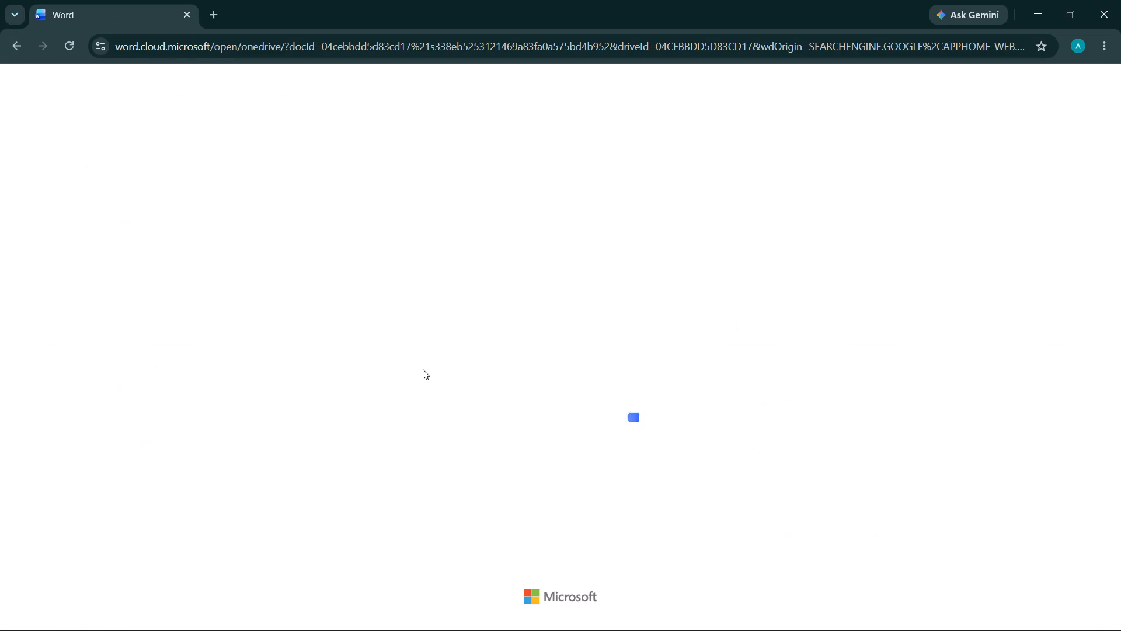
pyautogui.scroll(1, 486, 329)
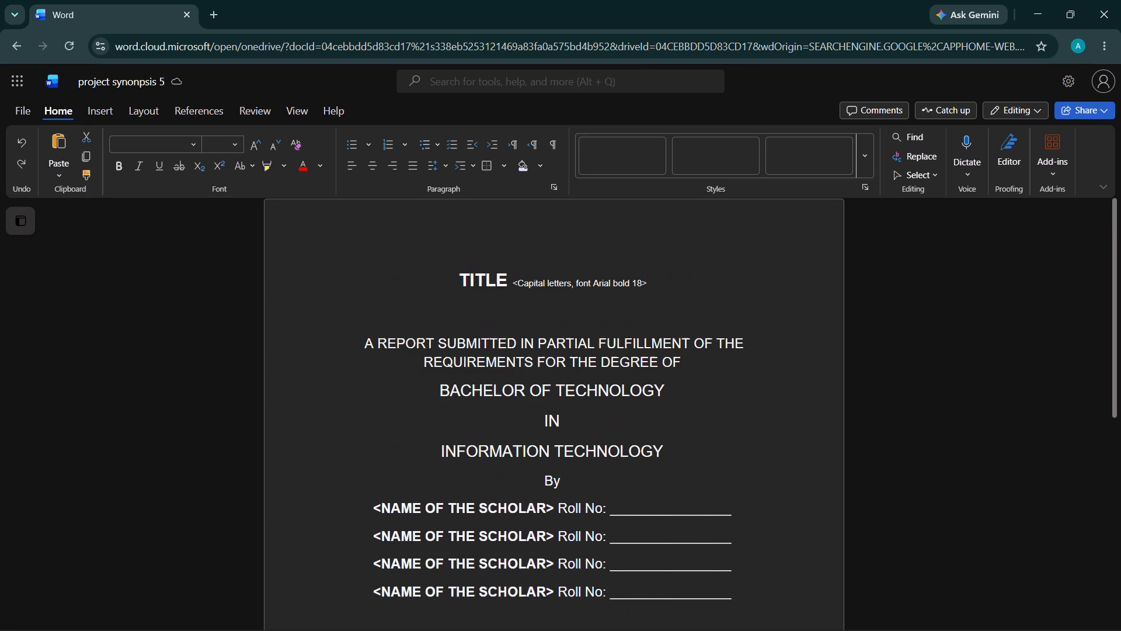
pyautogui.scroll(-17, 403, 338)
pyautogui.scroll(-10, 403, 338)
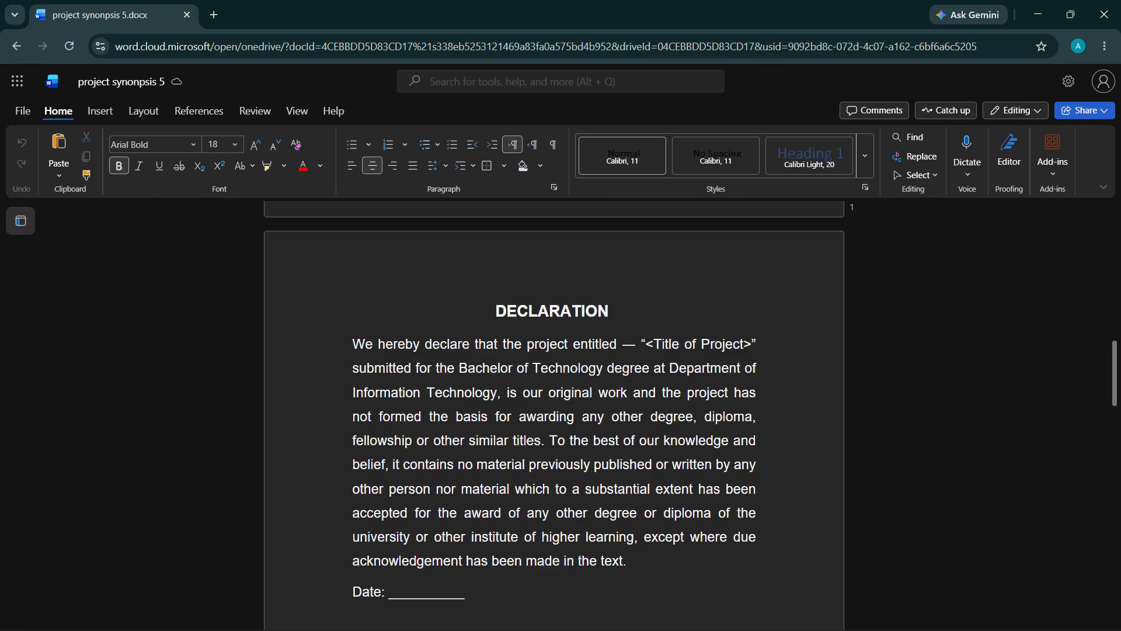
pyautogui.click(18, 32)
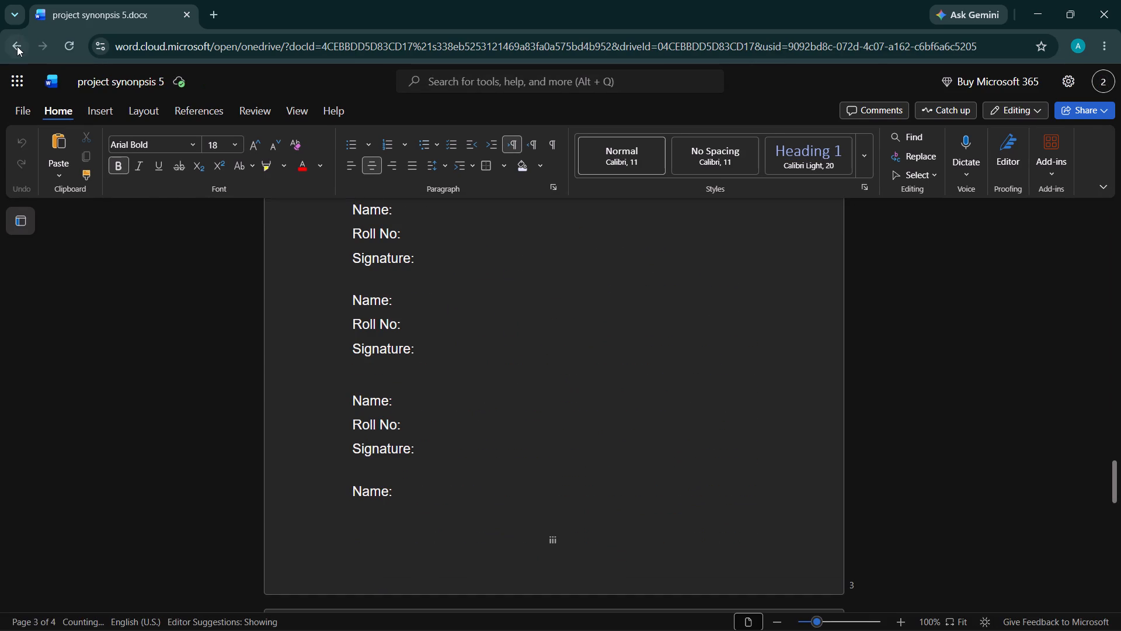
pyautogui.click(17, 46)
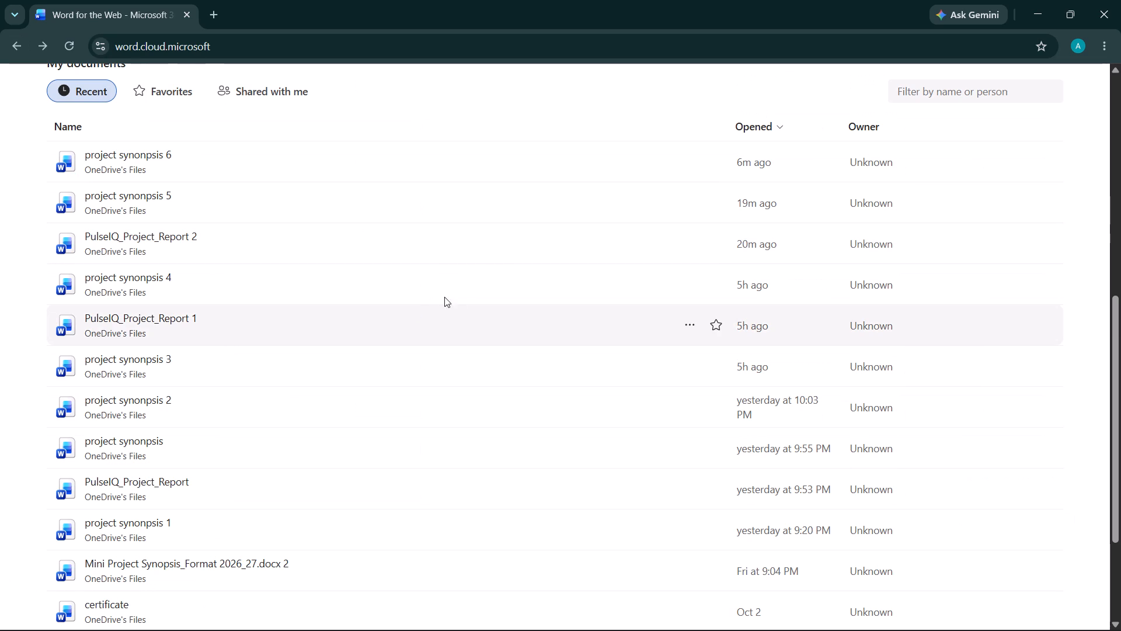
# Open PulseIQ_Project_Report 2 from the recent documents and go to its Acknowledgement page.
pyautogui.doubleClick(494, 262)
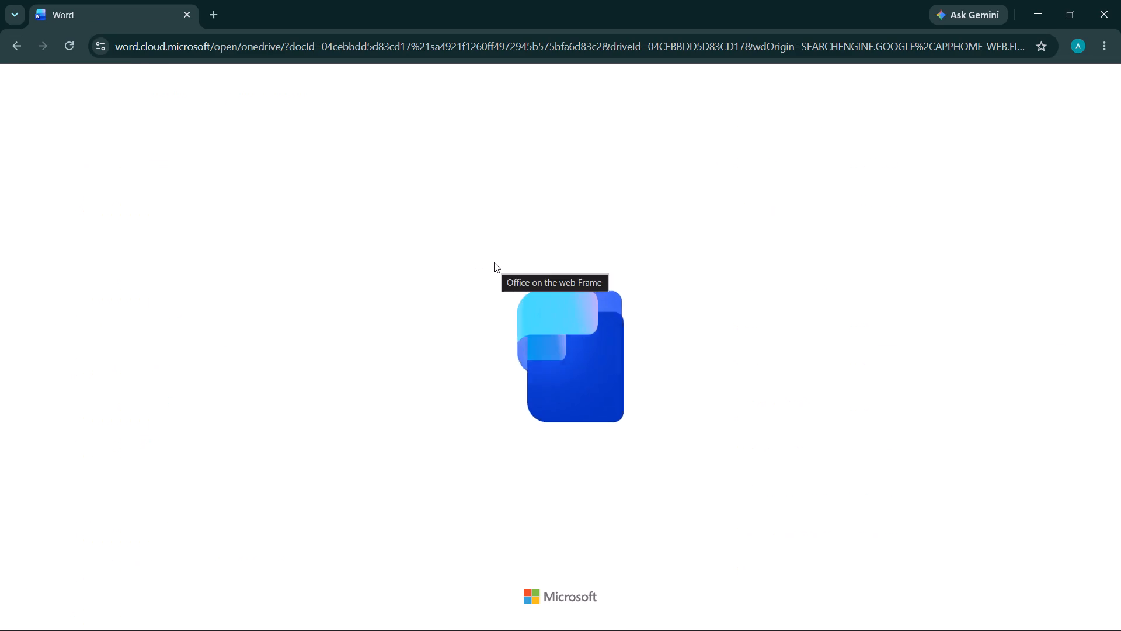
pyautogui.scroll(-7, 494, 262)
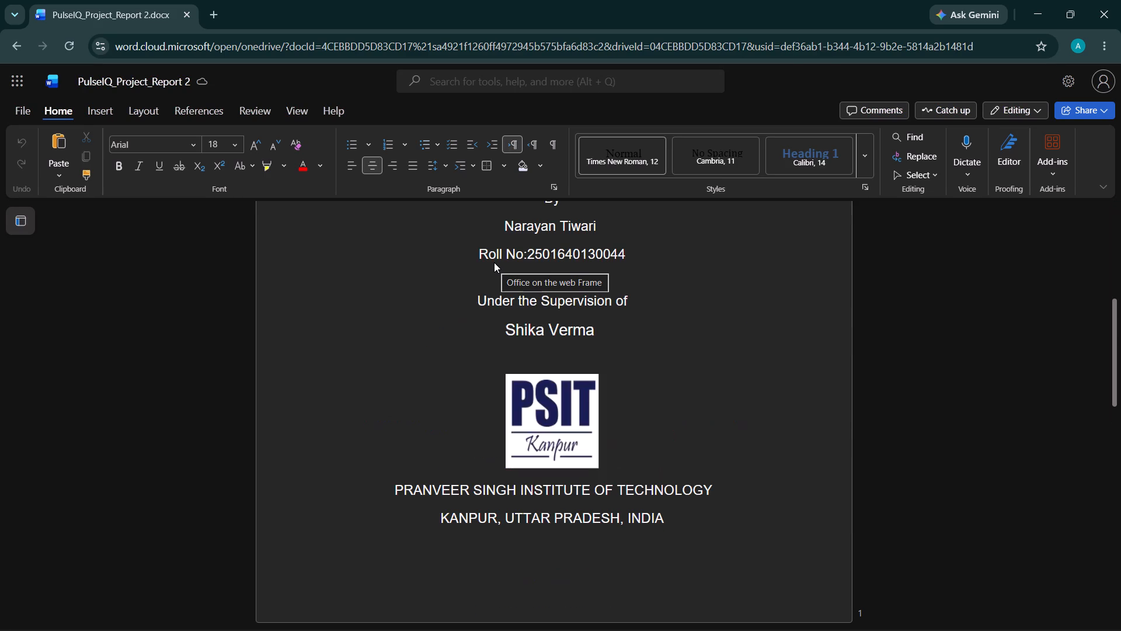
pyautogui.scroll(-11, 494, 262)
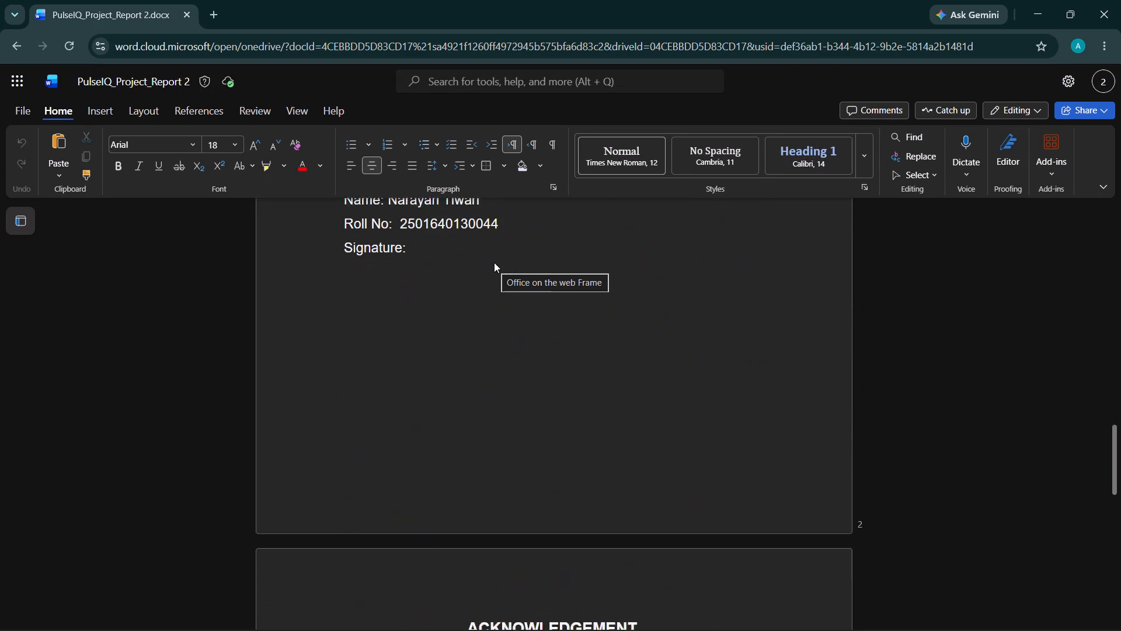
pyautogui.scroll(-5, 492, 254)
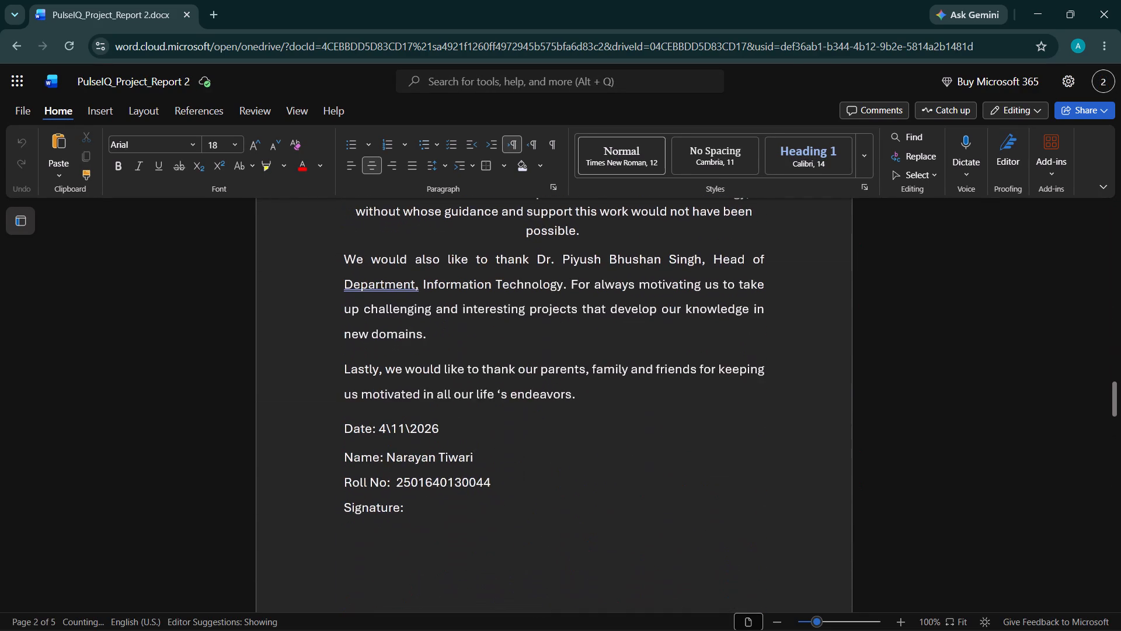
# Examine the Certificate page and the start of the Abstract, and return to the Acknowledgement page.
pyautogui.scroll(-6, 485, 231)
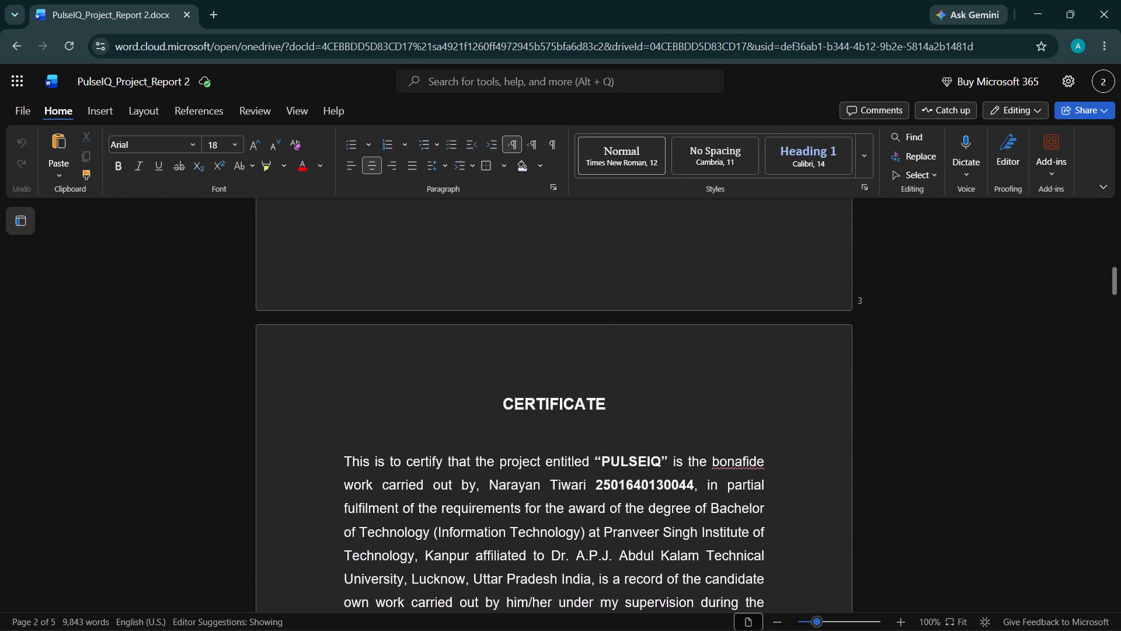
pyautogui.scroll(-10, 485, 231)
pyautogui.scroll(2, 485, 231)
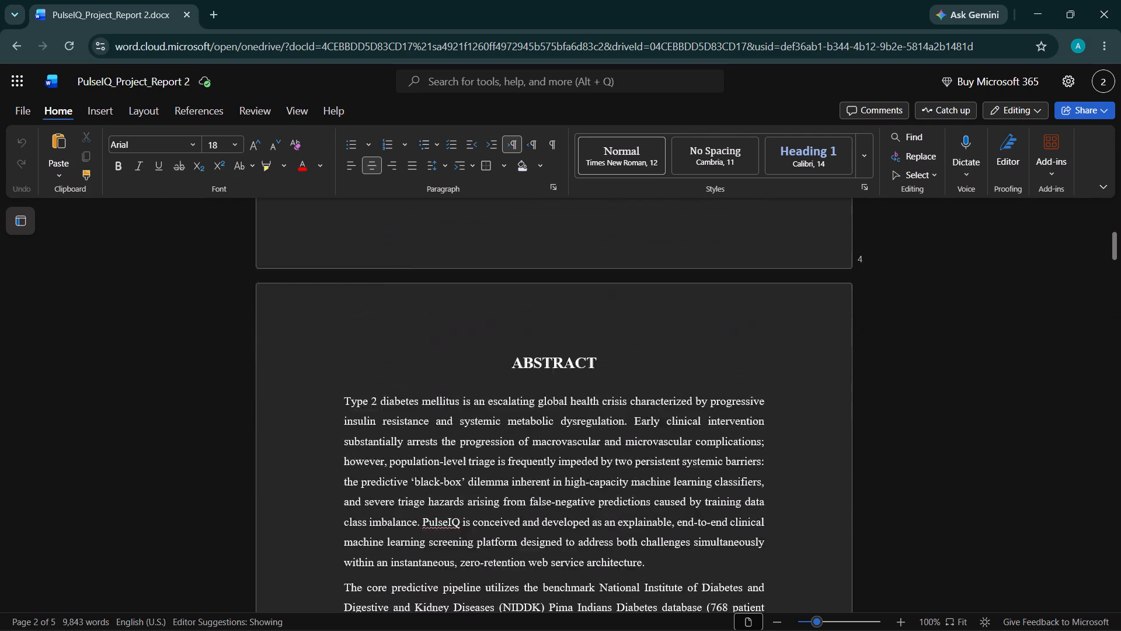
pyautogui.scroll(9, 485, 231)
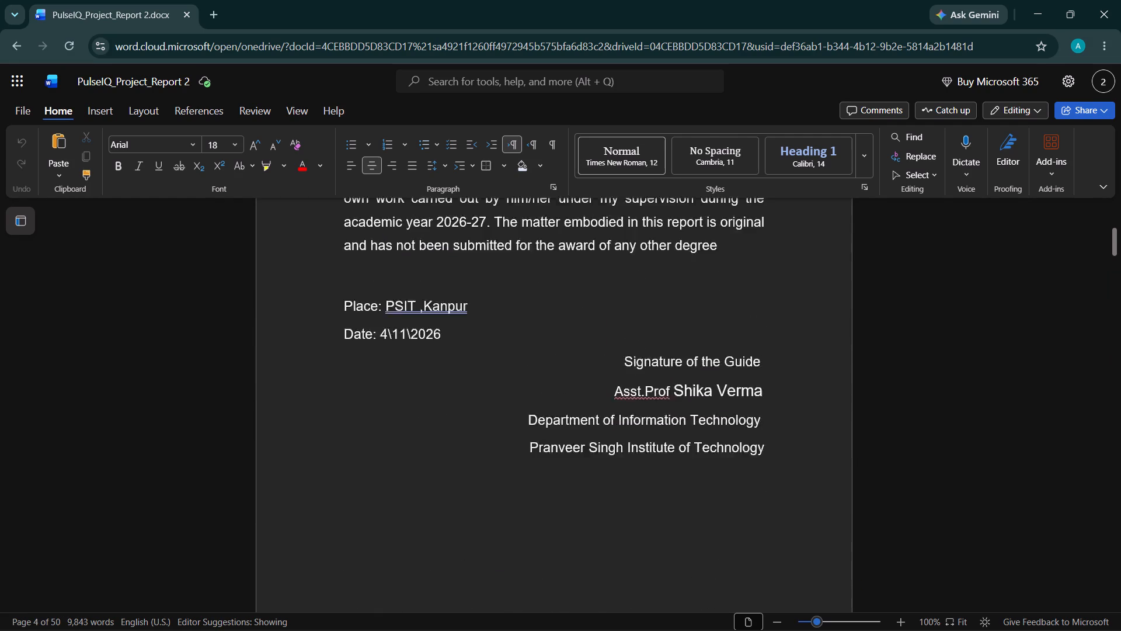
pyautogui.scroll(2, 485, 231)
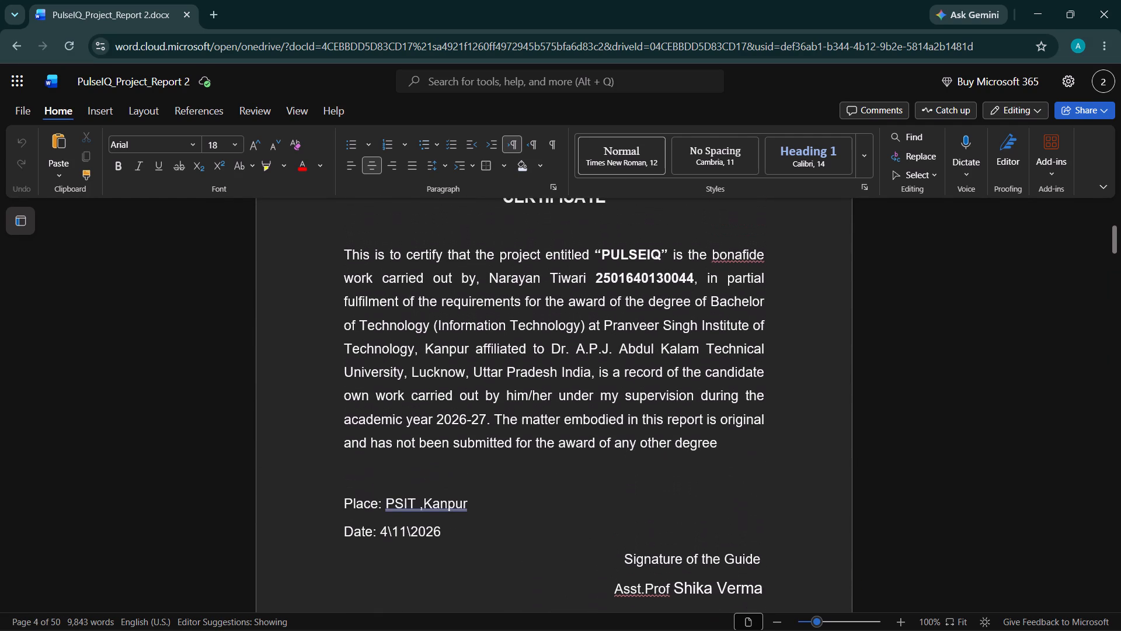
pyautogui.scroll(7, 485, 231)
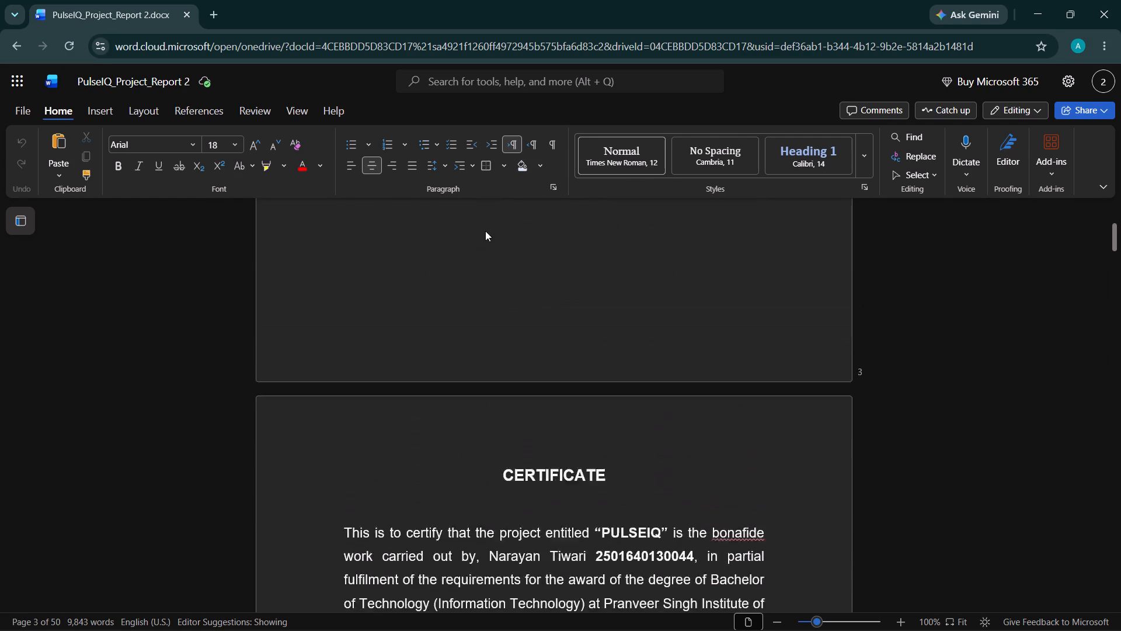
pyautogui.scroll(8, 485, 231)
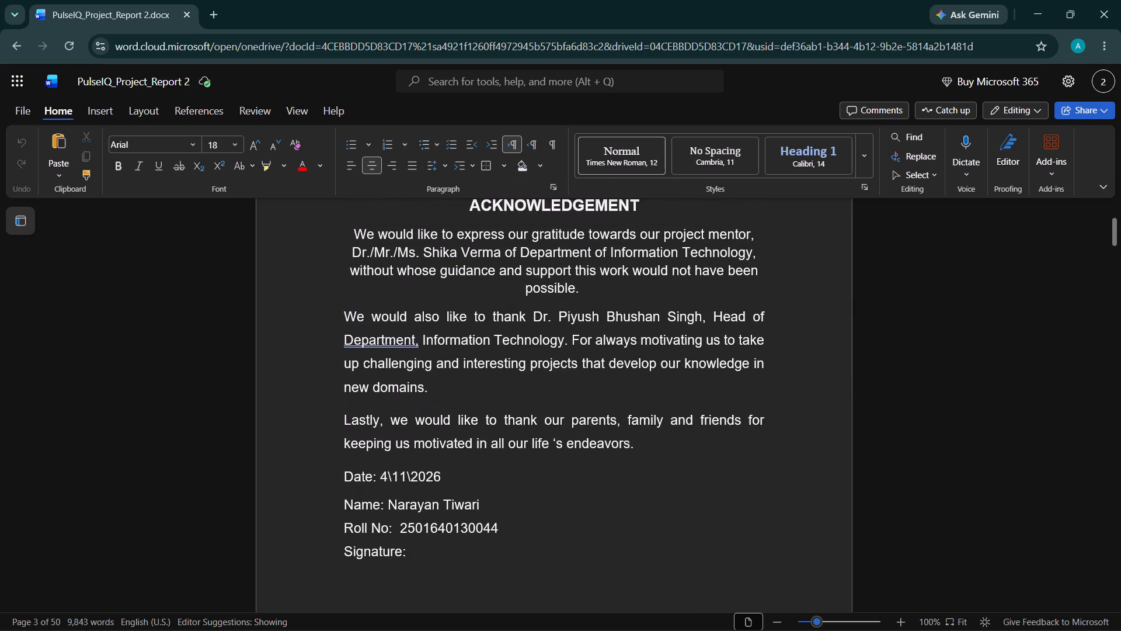
pyautogui.scroll(1, 485, 231)
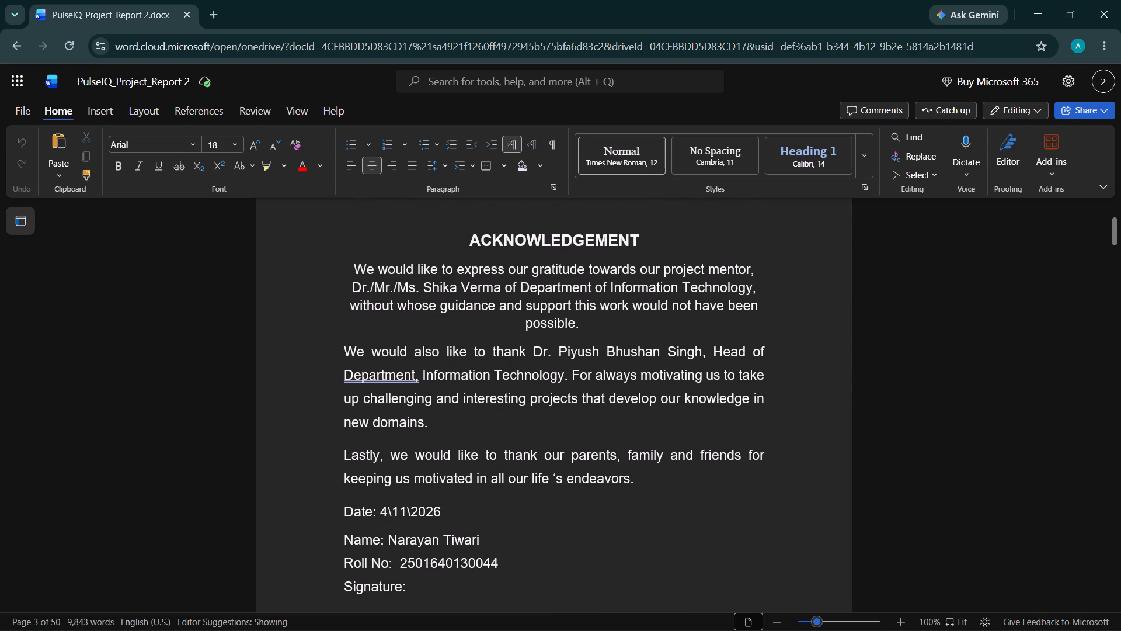
# Replace the placeholder title "Dr./Mr./Ms." before the project mentor's name in the acknowledgement's first paragraph with "Asst.Prof".
pyautogui.click(421, 288)
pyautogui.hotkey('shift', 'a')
pyautogui.press('BackSpace')
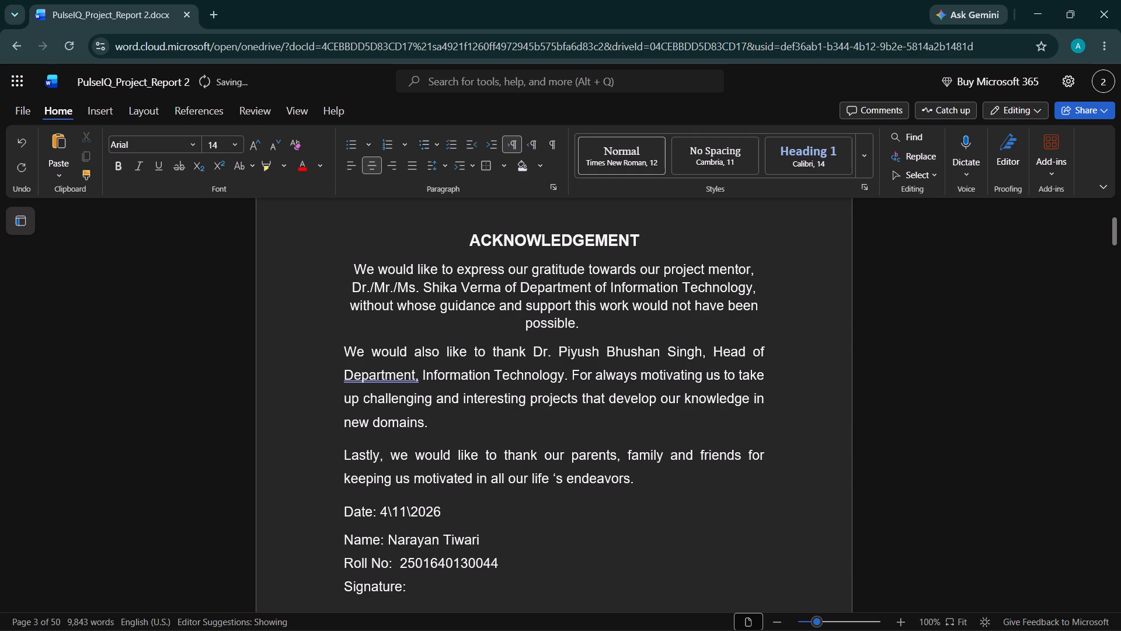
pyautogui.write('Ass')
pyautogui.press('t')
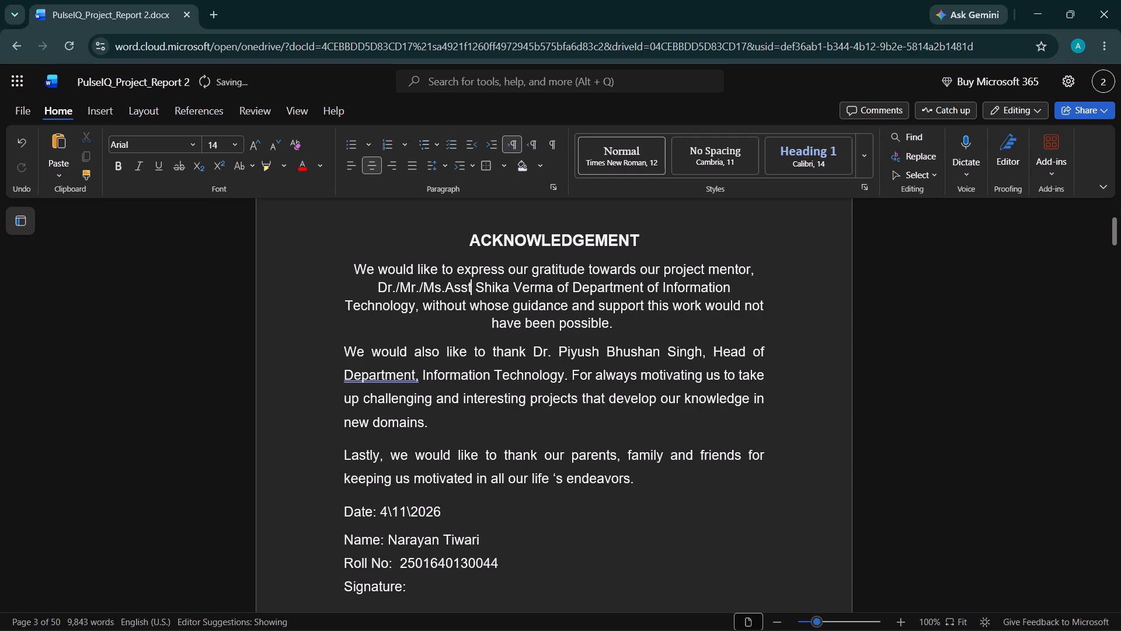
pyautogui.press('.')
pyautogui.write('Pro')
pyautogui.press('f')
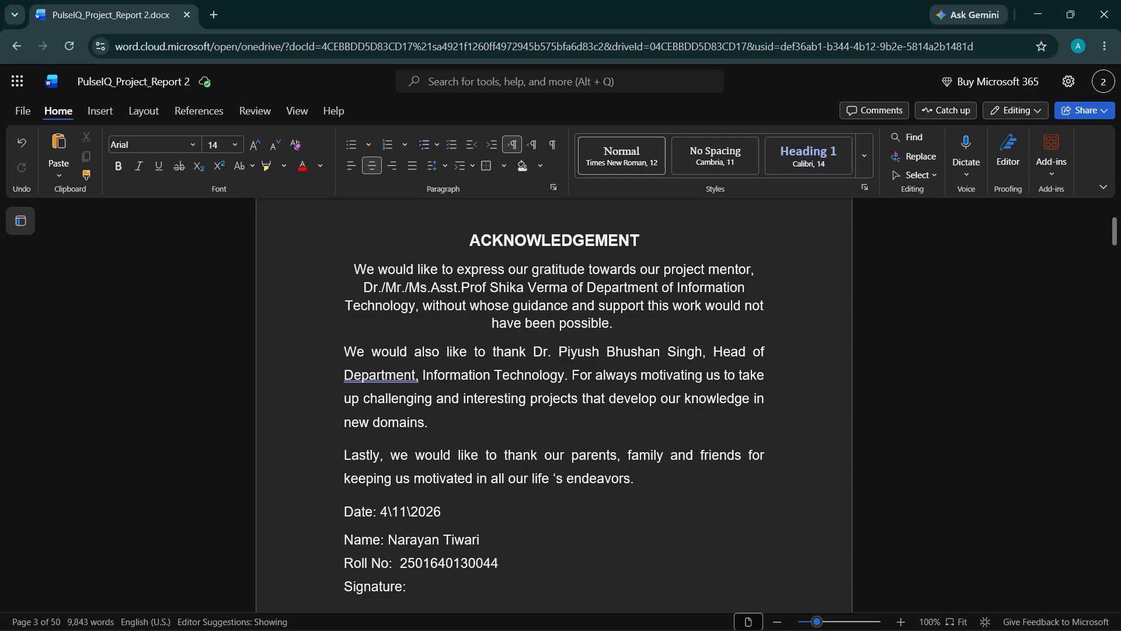
pyautogui.click(432, 290)
# Delete the "Dr./Mr./Ms." placeholder before the project mentor's title in the first Acknowledgement paragraph.
pyautogui.press('BackSpace')
pyautogui.press('BackSpace')
pyautogui.press('BackSpace')
pyautogui.press('BackSpace')
pyautogui.press('BackSpace')
pyautogui.press('BackSpace')
pyautogui.press('BackSpace')
pyautogui.press('BackSpace')
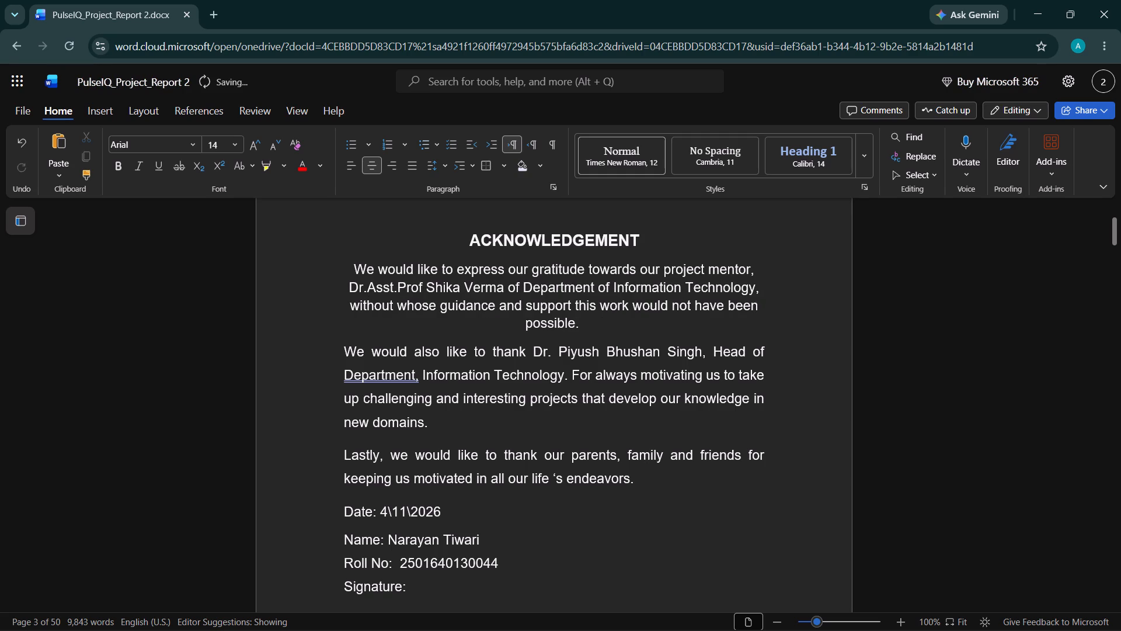
pyautogui.press('BackSpace')
pyautogui.press('BackSpace')
pyautogui.press('BackSpace')
pyautogui.press('BackSpace')
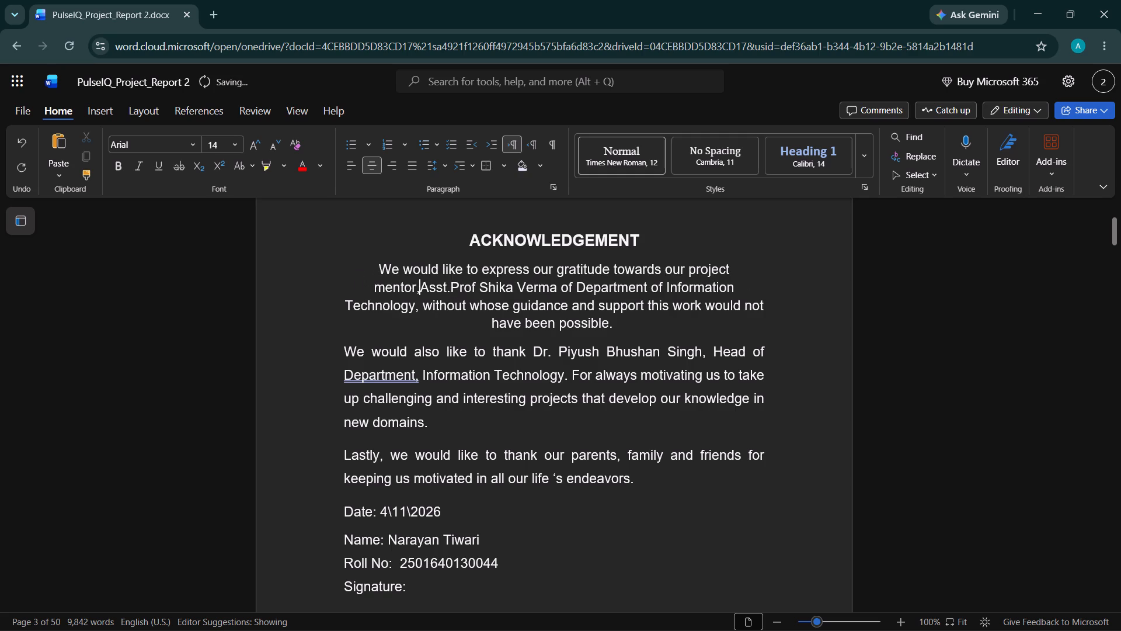
# Shorten the mentor's title in the Acknowledgement to "Ast.Prof".
pyautogui.click(443, 290)
pyautogui.press('BackSpace')
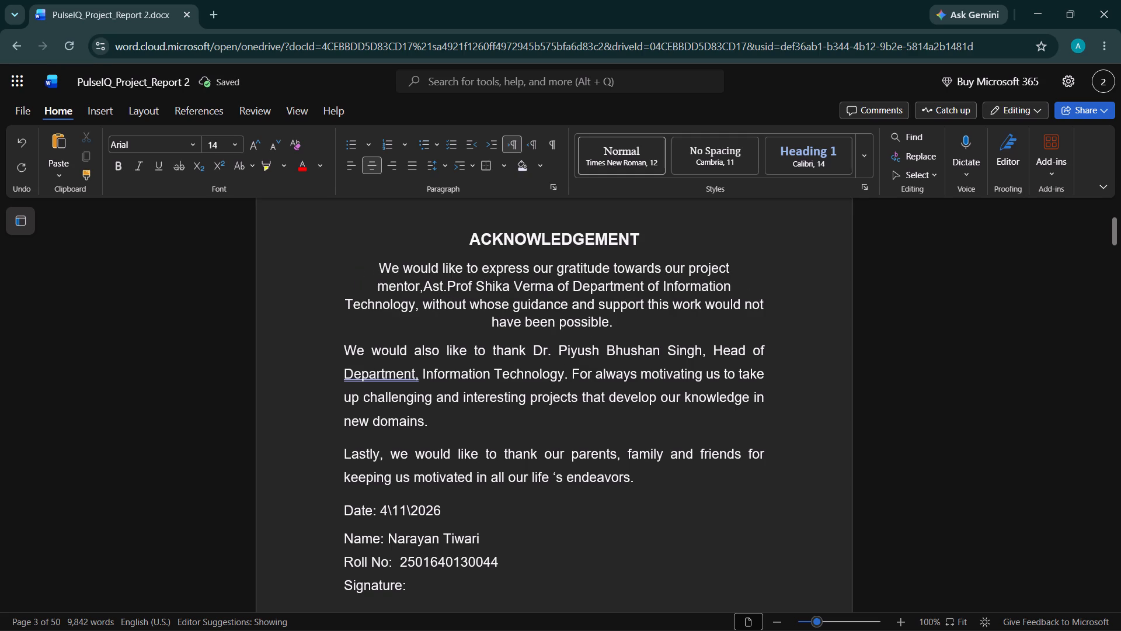
# Retype the end of "project" and the spacing before "mentor" in the first Acknowledgement paragraph.
pyautogui.click(372, 289)
pyautogui.press('BackSpace')
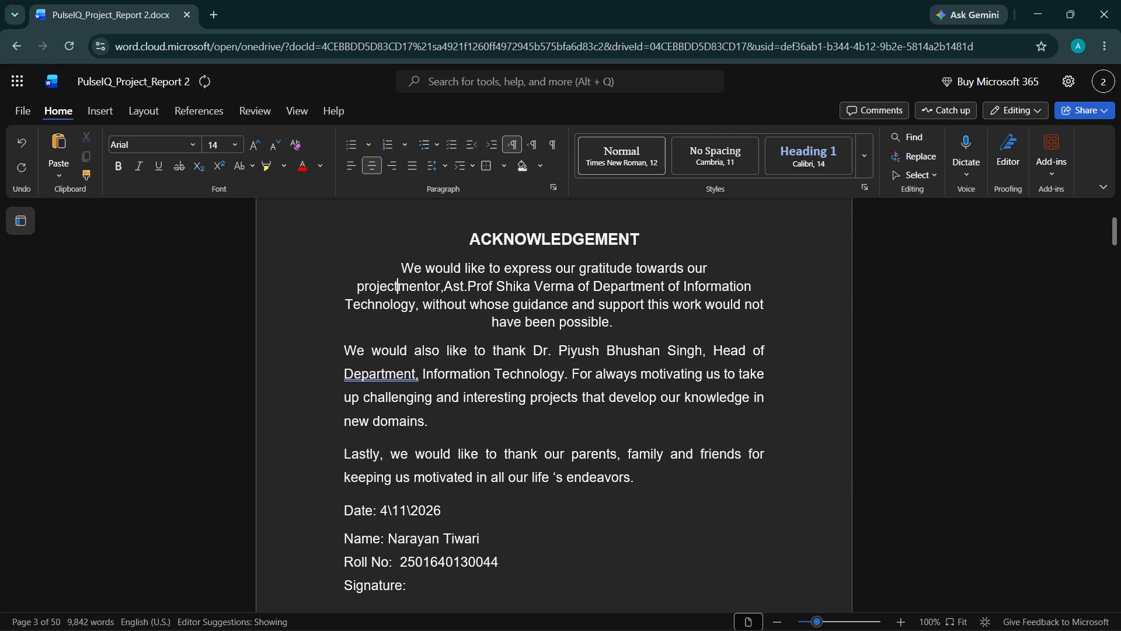
pyautogui.press('BackSpace')
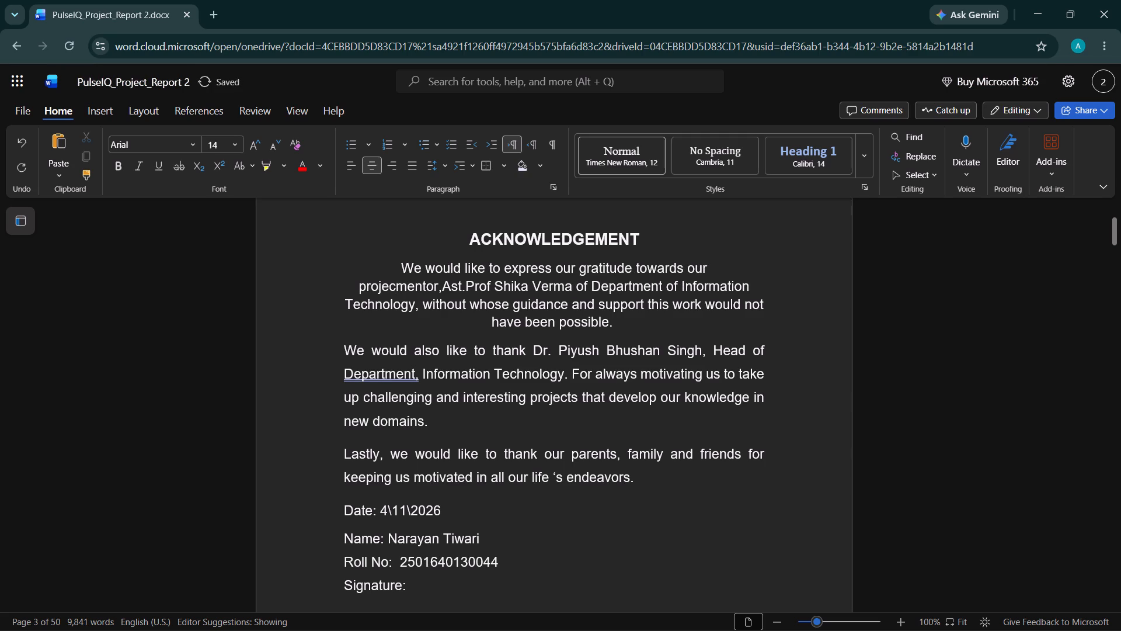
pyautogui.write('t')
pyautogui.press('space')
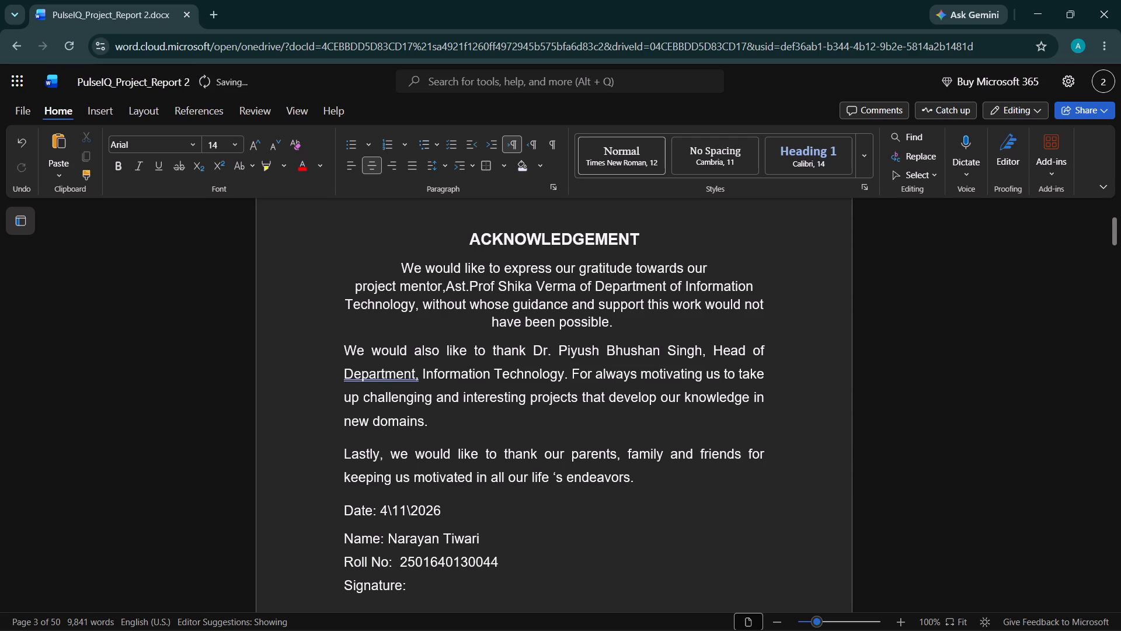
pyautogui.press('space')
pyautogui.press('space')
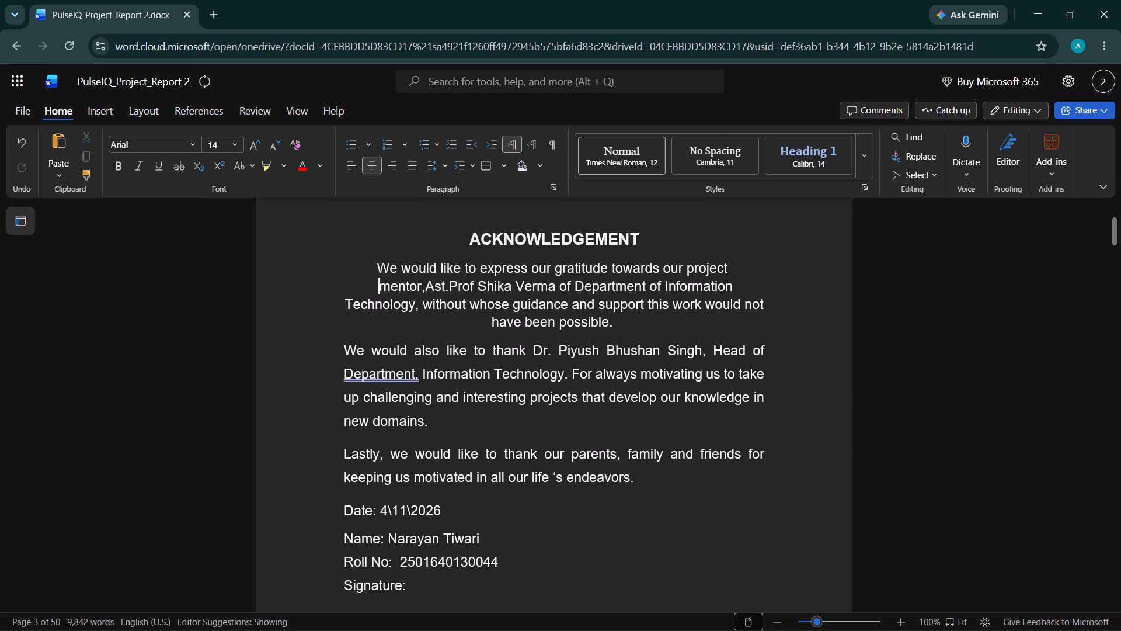
pyautogui.scroll(1, 469, 341)
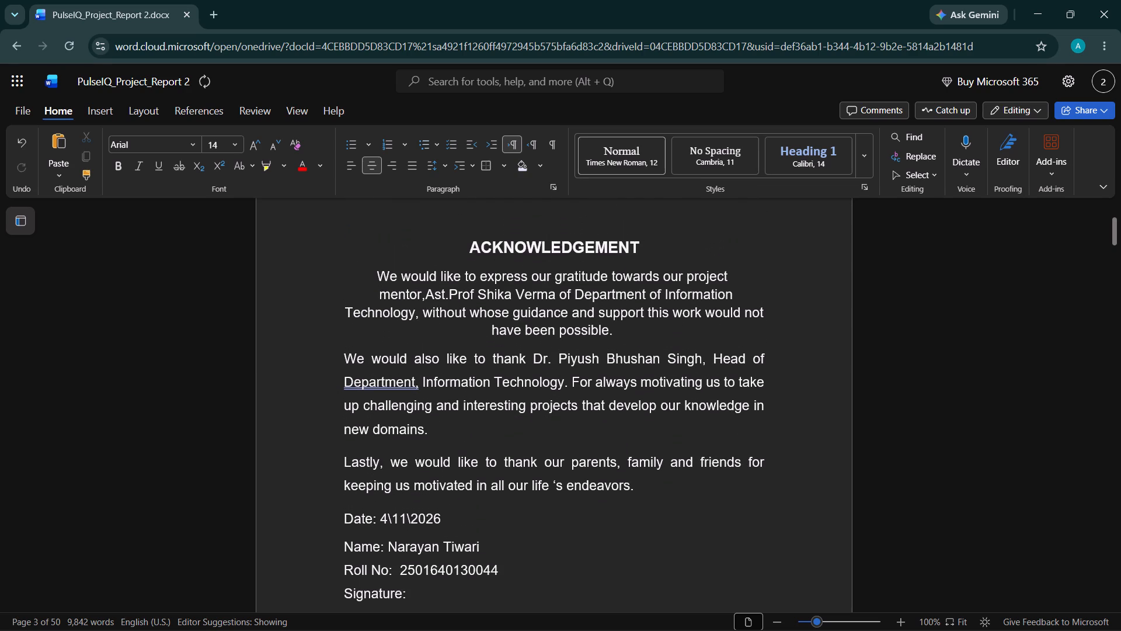
# Search Google for "ms word" in a new browser tab and go to Word for the web's home page.
pyautogui.click(211, 14)
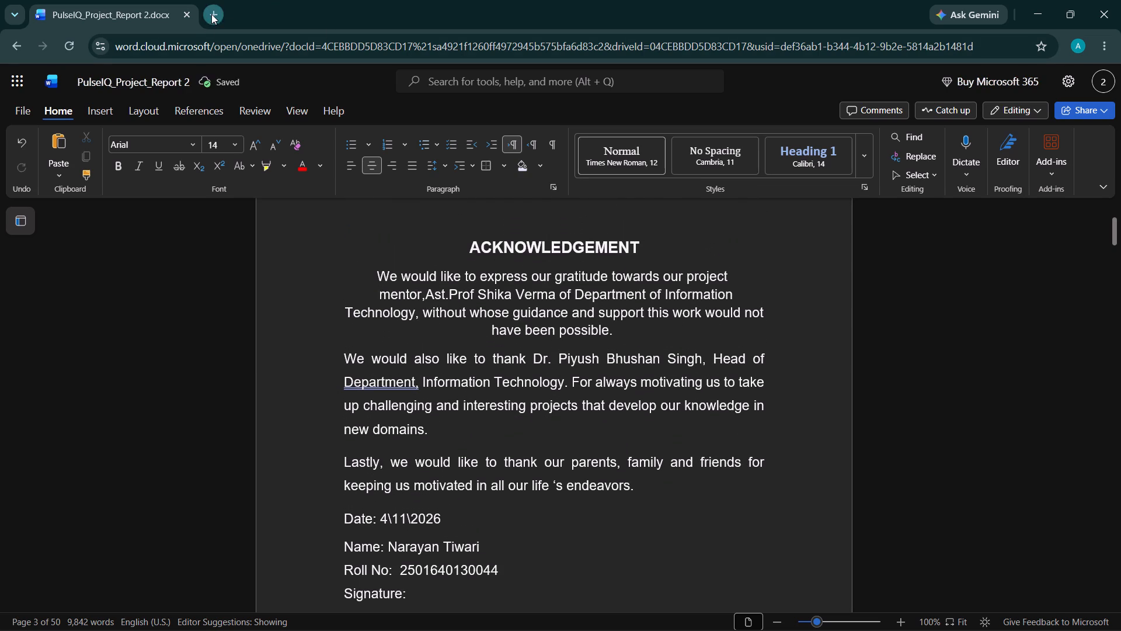
pyautogui.click(387, 290)
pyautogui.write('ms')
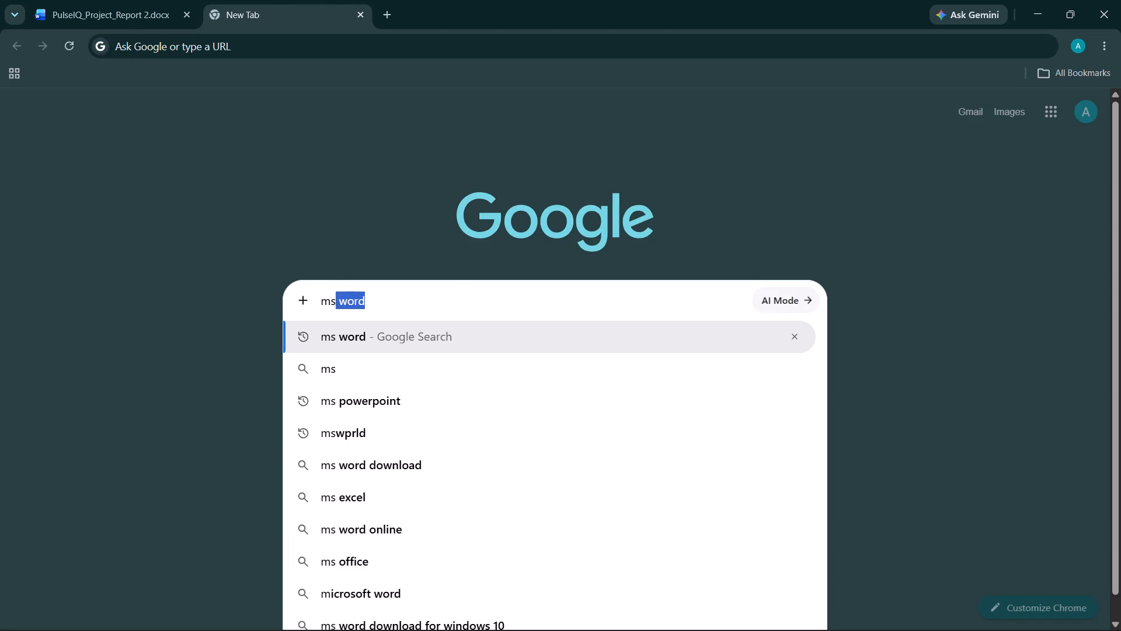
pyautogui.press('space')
pyautogui.click(367, 331)
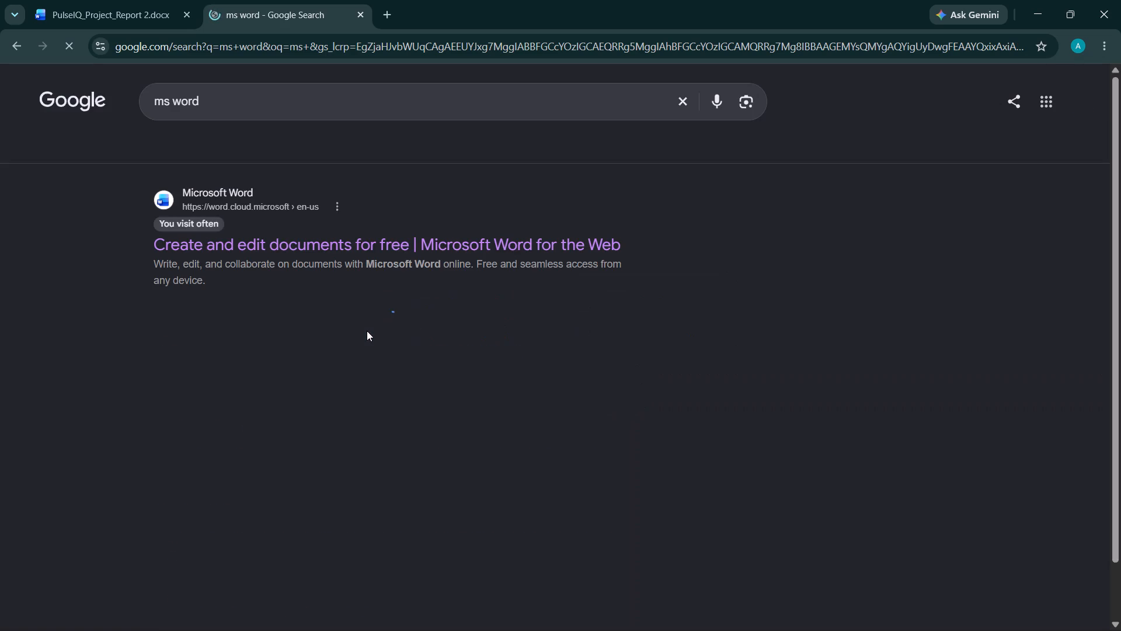
pyautogui.click(360, 244)
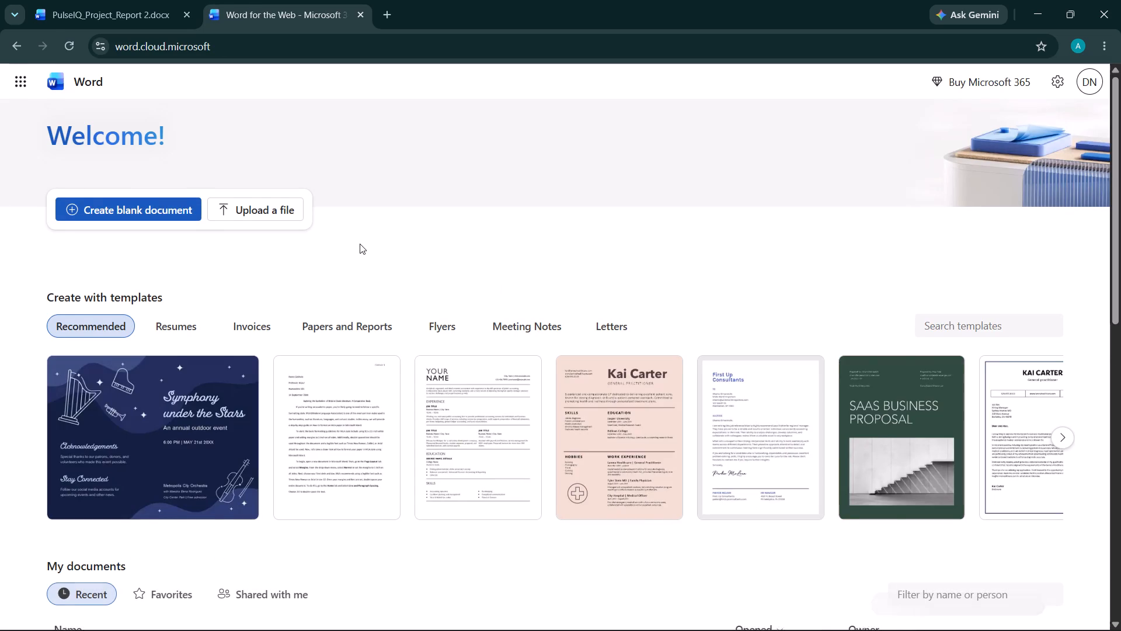
# Open PulseIQ_Project_Report 2 from the recent documents in the second browser tab.
pyautogui.scroll(-1, 174, 384)
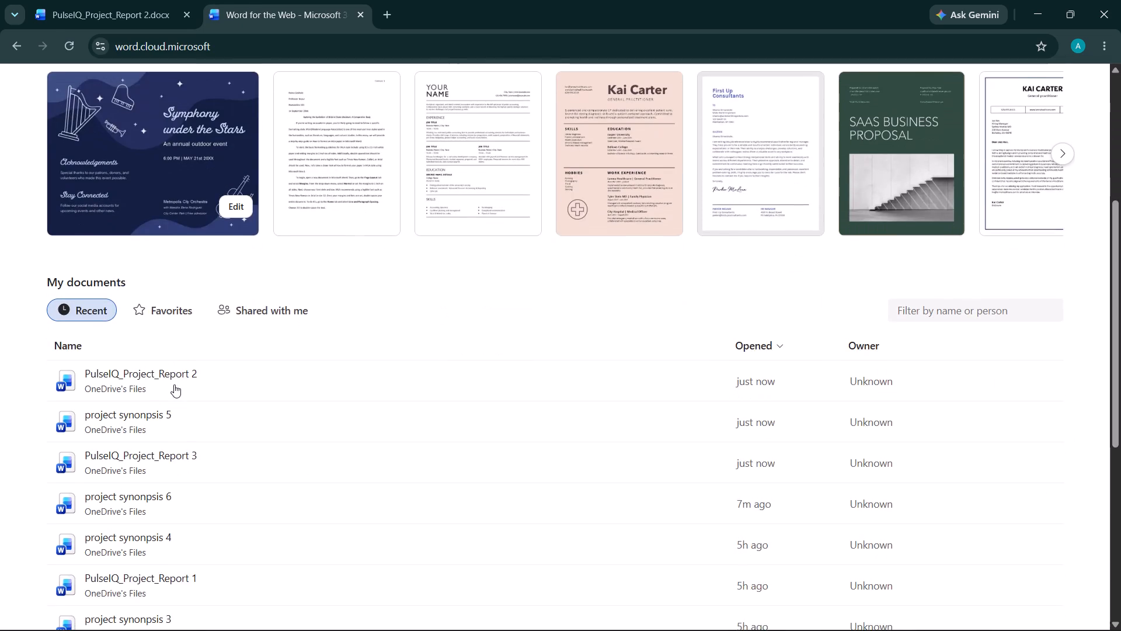
pyautogui.scroll(-2, 174, 384)
pyautogui.click(196, 356)
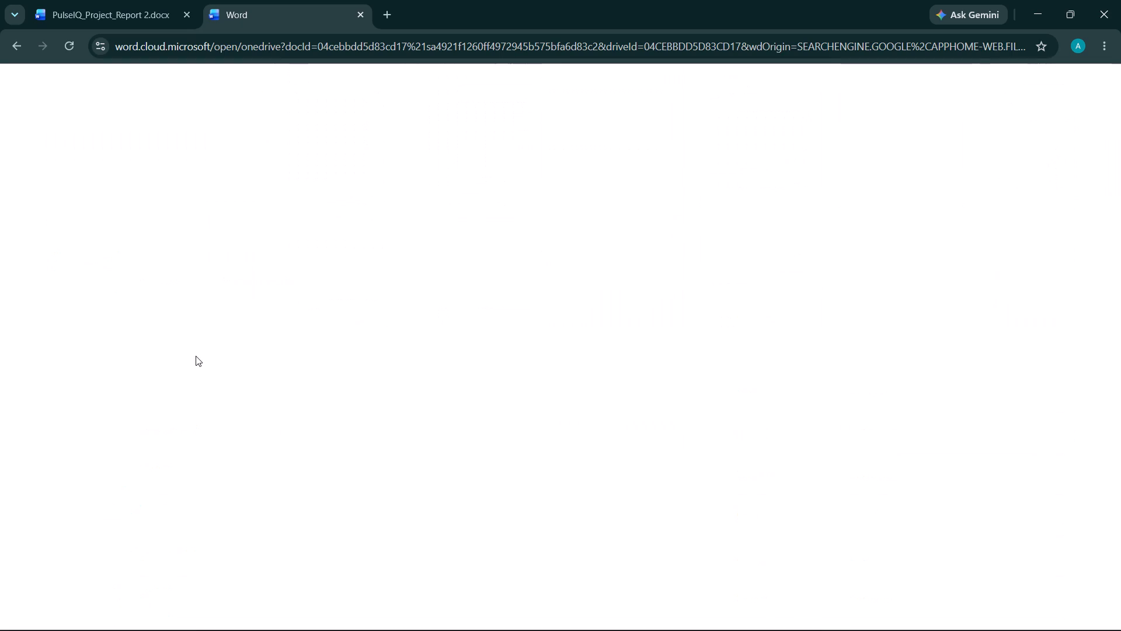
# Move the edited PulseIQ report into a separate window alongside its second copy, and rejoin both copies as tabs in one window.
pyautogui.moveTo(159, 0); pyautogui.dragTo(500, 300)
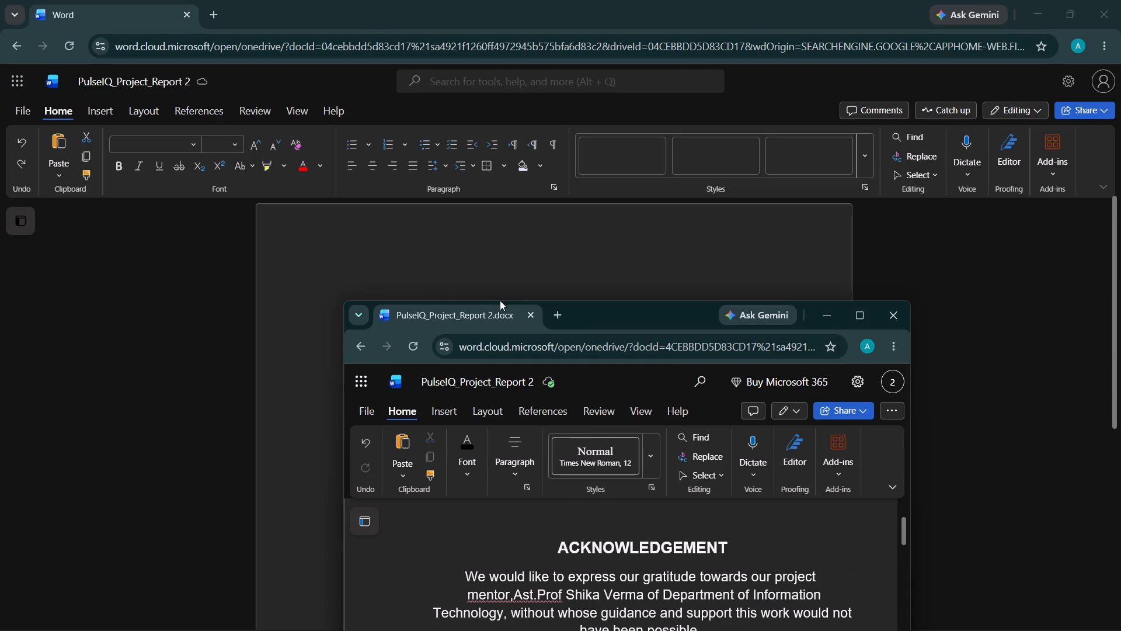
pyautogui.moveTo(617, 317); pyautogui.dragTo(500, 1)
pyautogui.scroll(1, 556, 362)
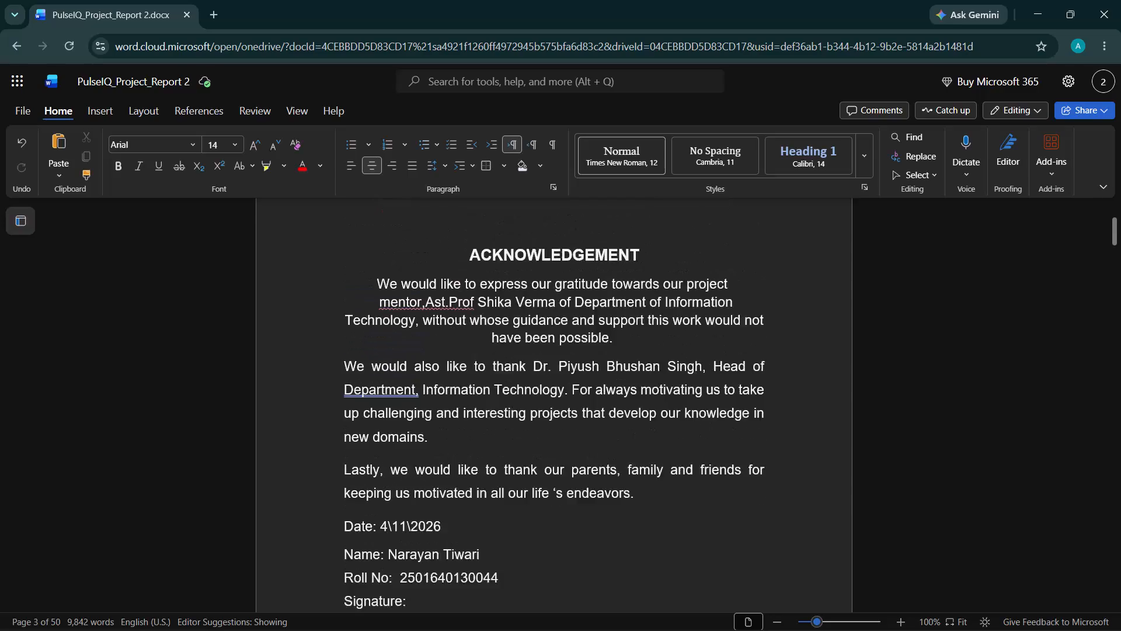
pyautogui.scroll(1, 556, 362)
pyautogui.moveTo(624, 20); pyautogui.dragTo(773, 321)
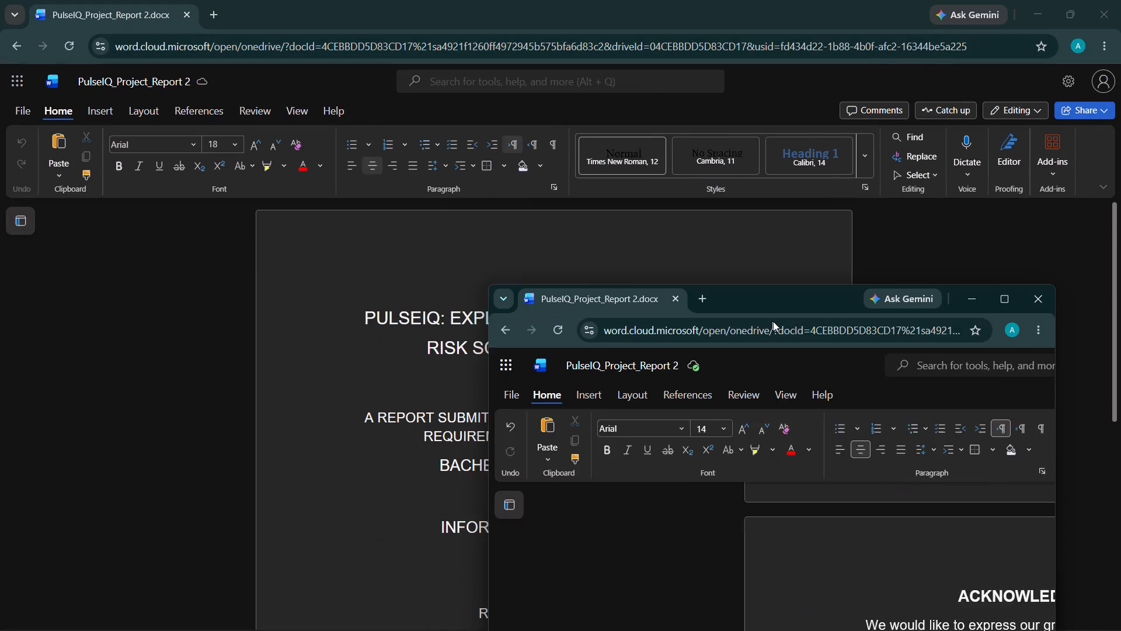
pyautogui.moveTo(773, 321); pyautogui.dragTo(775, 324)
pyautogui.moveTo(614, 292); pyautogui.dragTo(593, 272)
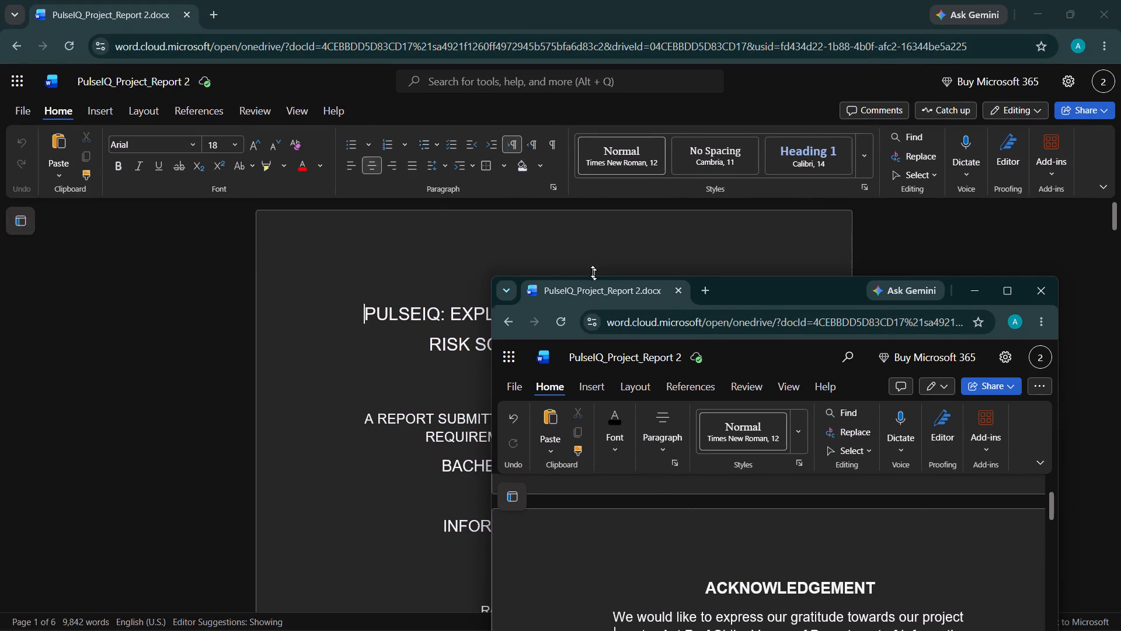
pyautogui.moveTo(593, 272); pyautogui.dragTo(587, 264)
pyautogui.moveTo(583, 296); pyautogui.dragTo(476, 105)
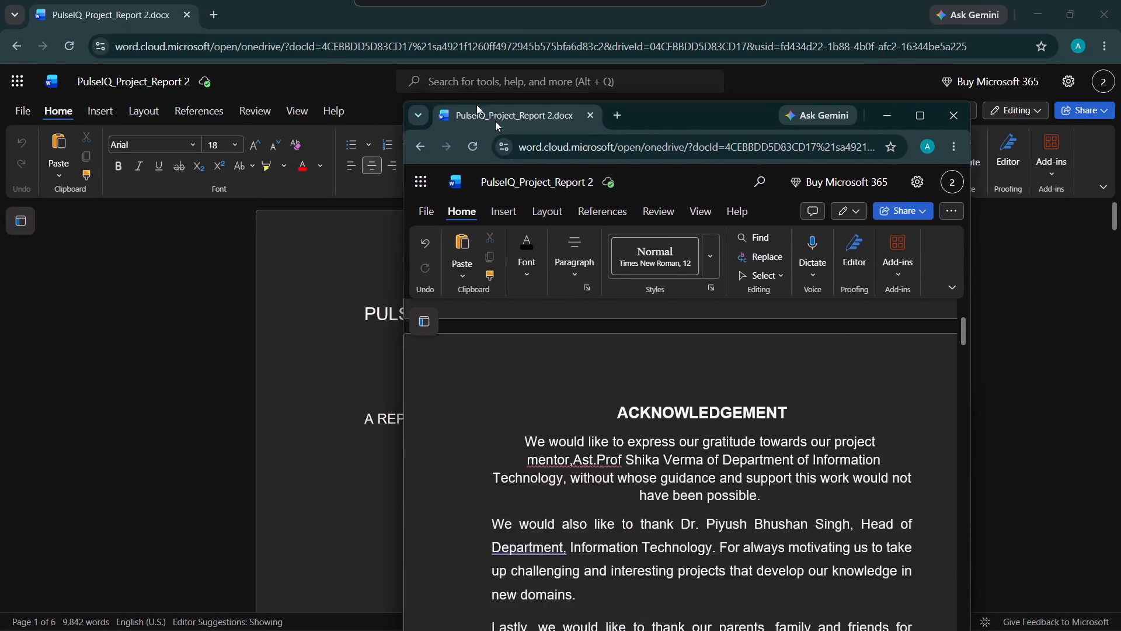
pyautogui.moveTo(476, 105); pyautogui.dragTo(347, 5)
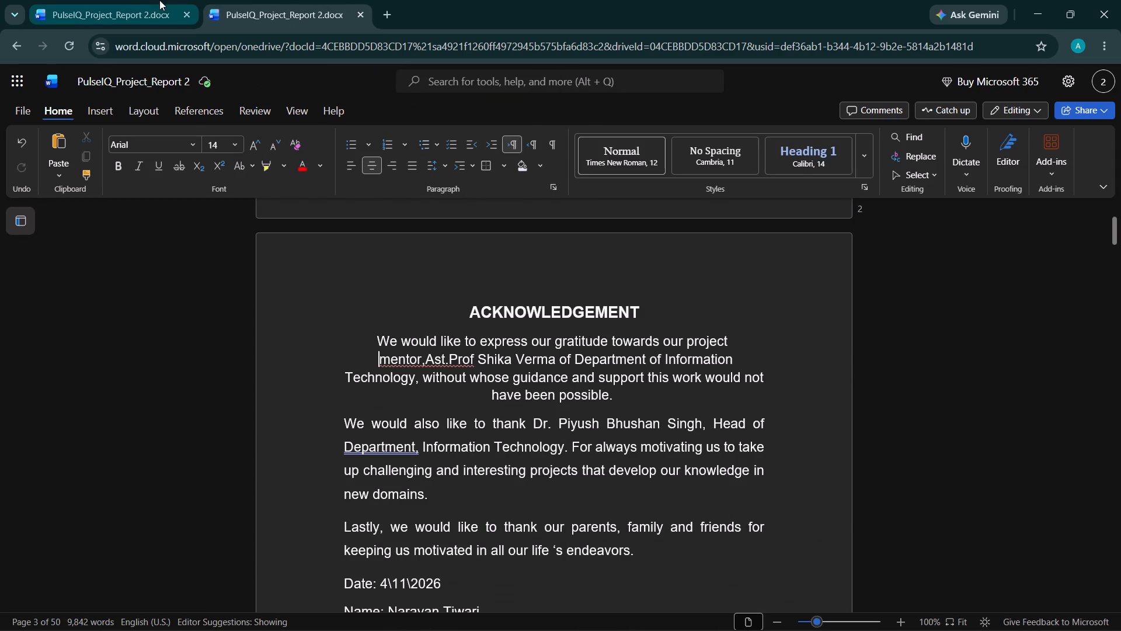
# Close the duplicate PulseIQ_Project_Report 2 tab, keeping the copy open at the Acknowledgement.
pyautogui.click(184, 15)
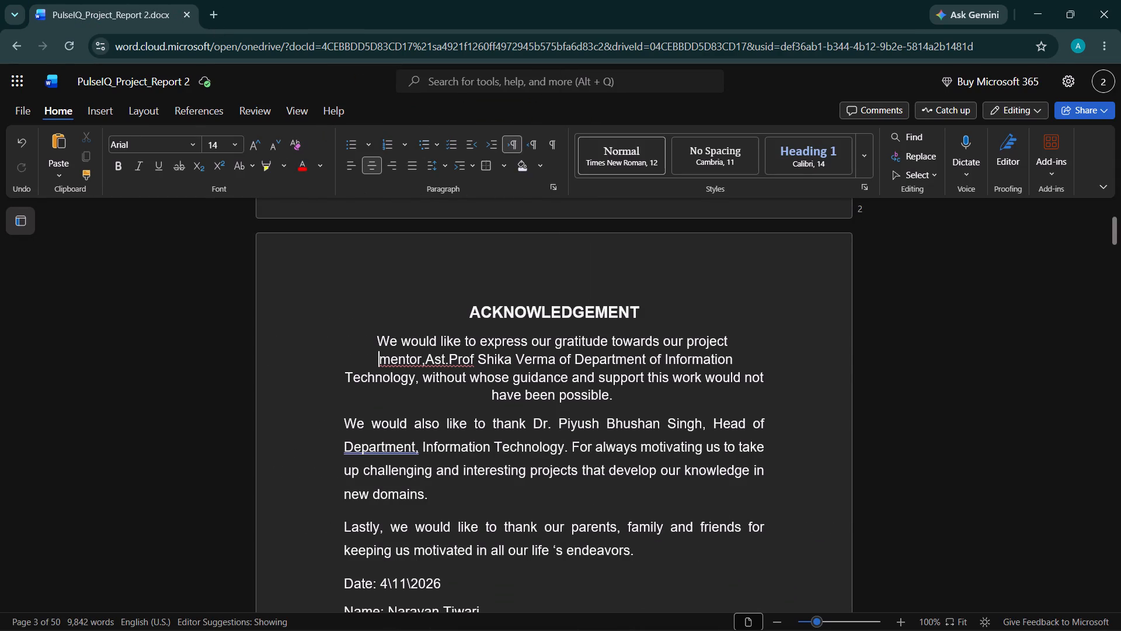
# Replace the comma between "mentor" and "Ast.Prof" in the first Acknowledgement paragraph with a space.
pyautogui.scroll(-1, 441, 288)
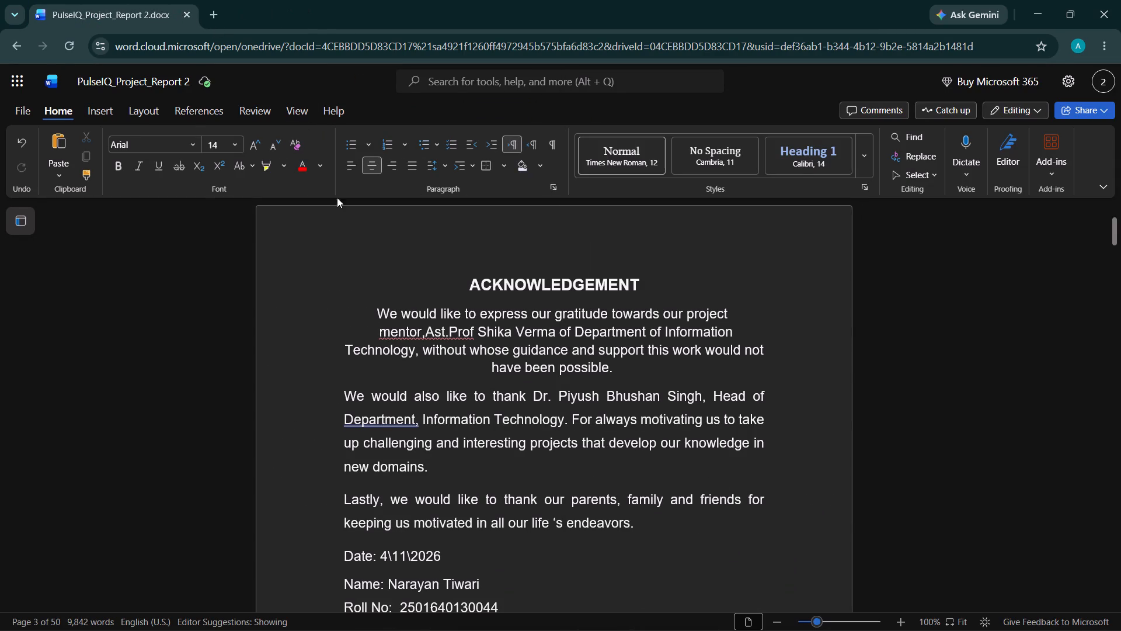
pyautogui.click(426, 337)
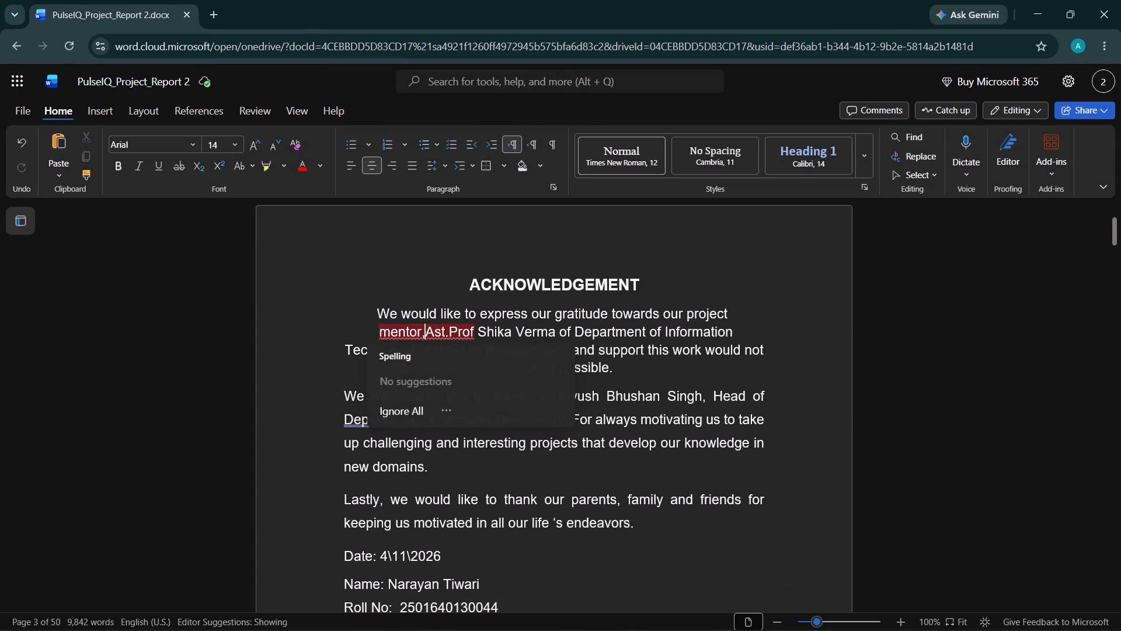
pyautogui.press('BackSpace')
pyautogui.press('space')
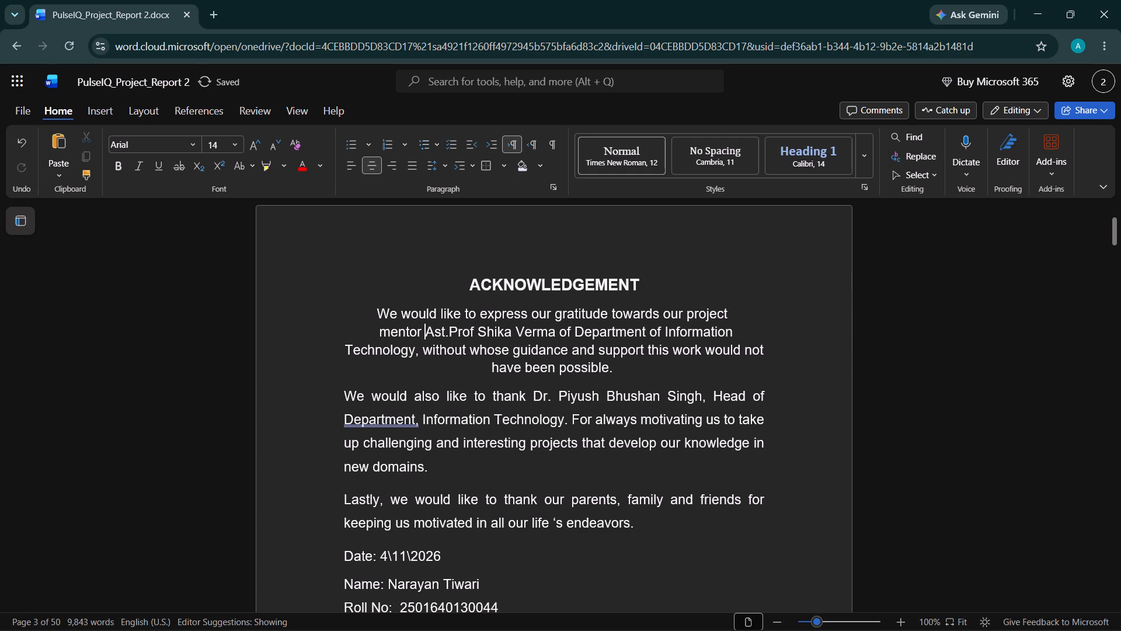
# Review the report's front matter from the Certificate through the Abstract and Table of Contents to the List of Tables.
pyautogui.scroll(-9, 541, 403)
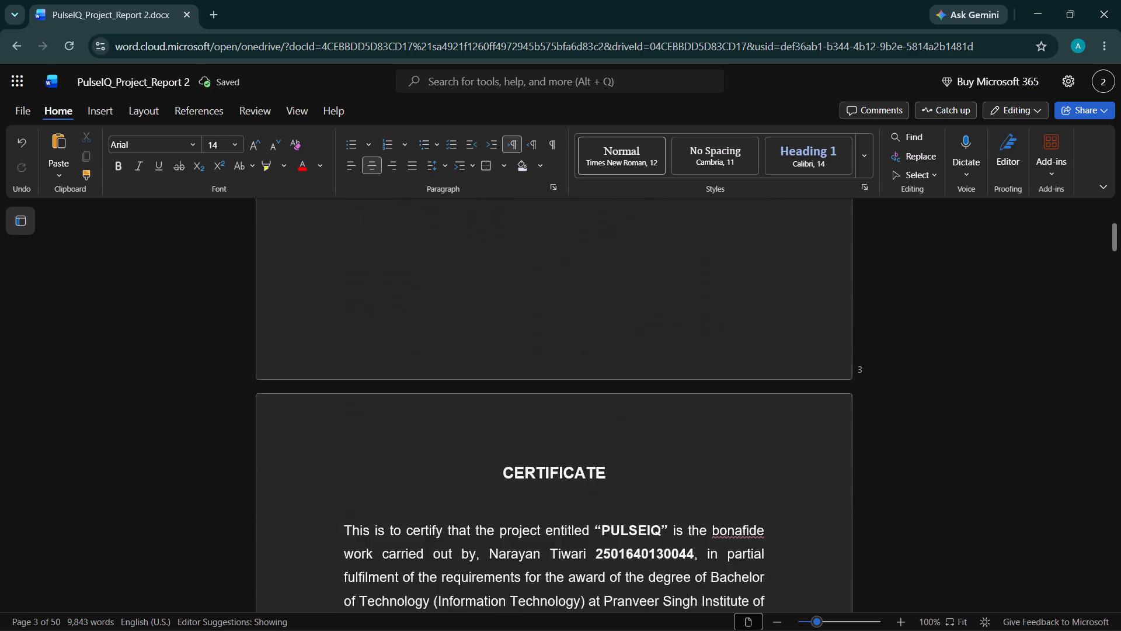
pyautogui.scroll(-12, 541, 403)
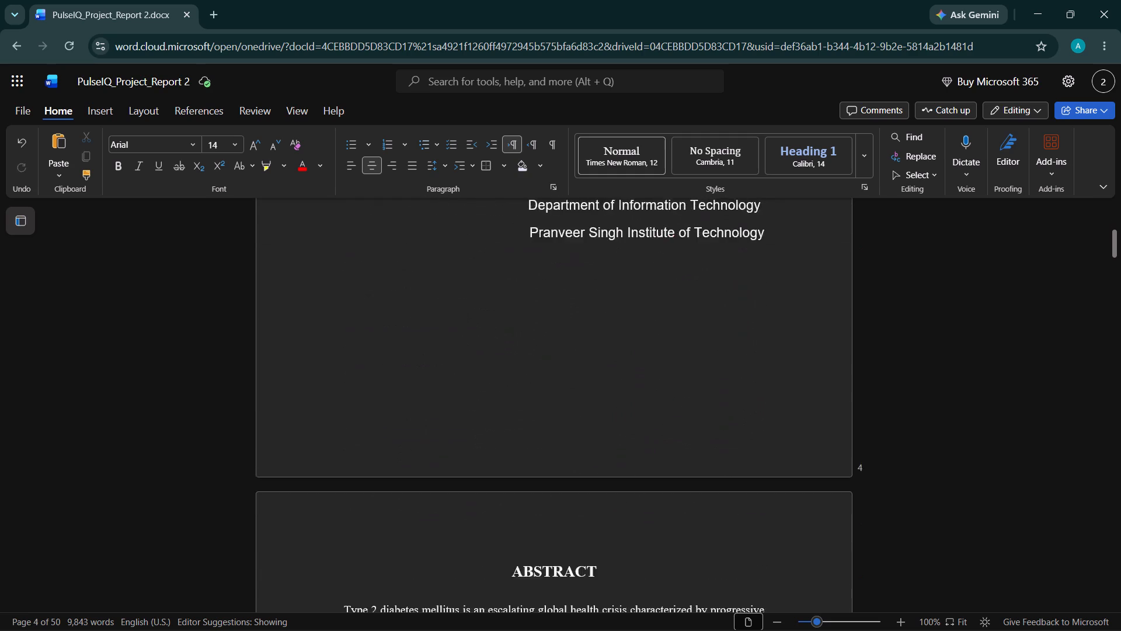
pyautogui.scroll(-17, 541, 403)
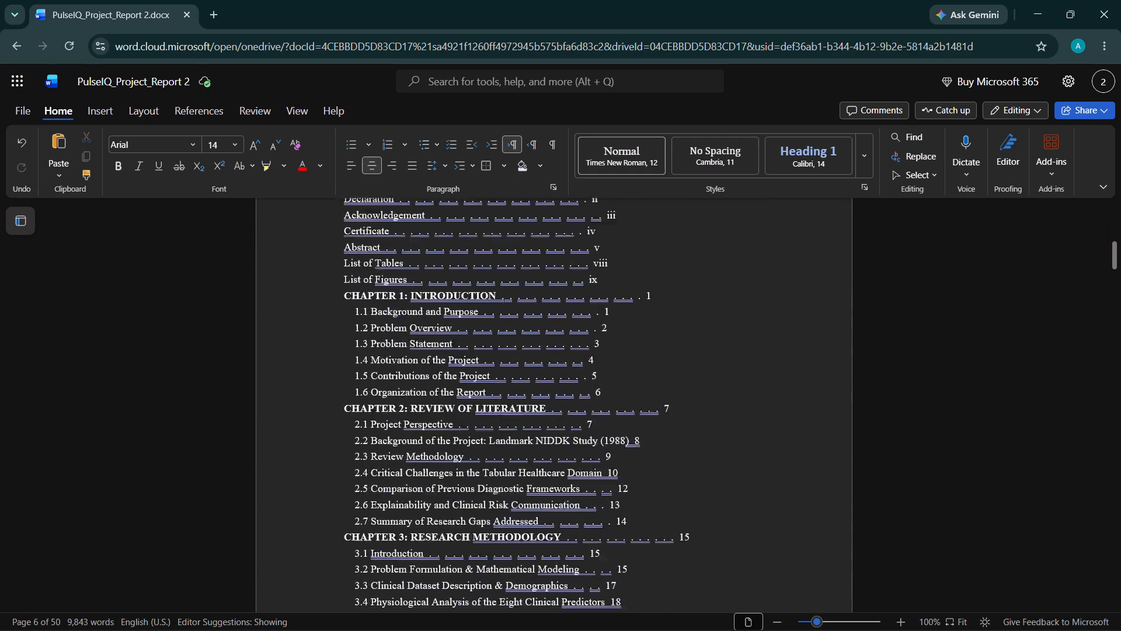
pyautogui.scroll(-11, 541, 403)
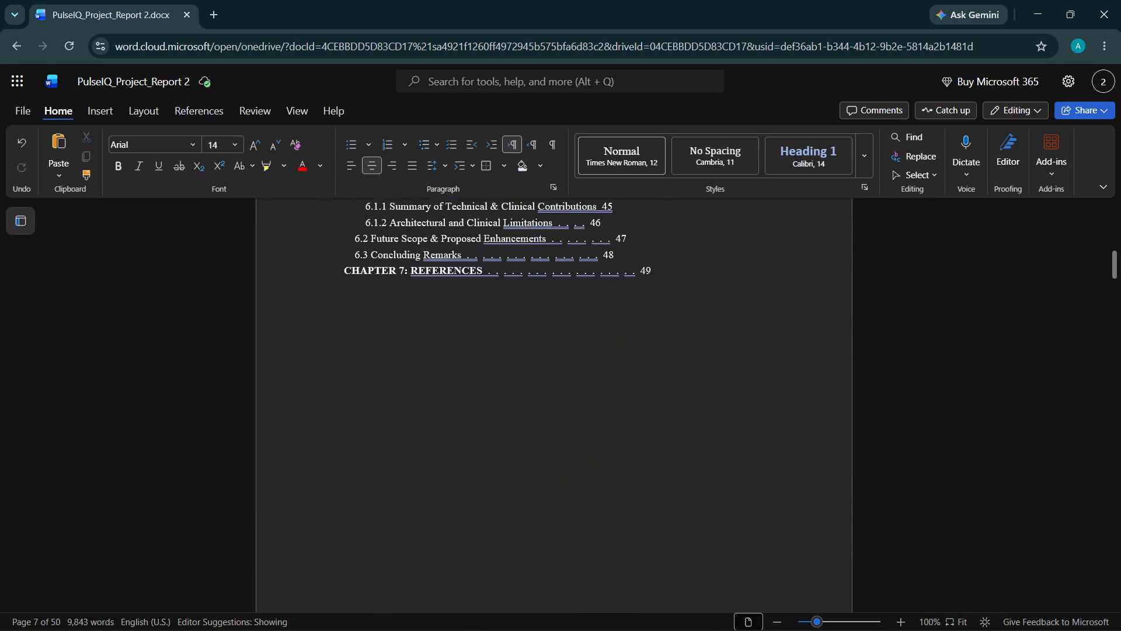
pyautogui.scroll(-10, 541, 403)
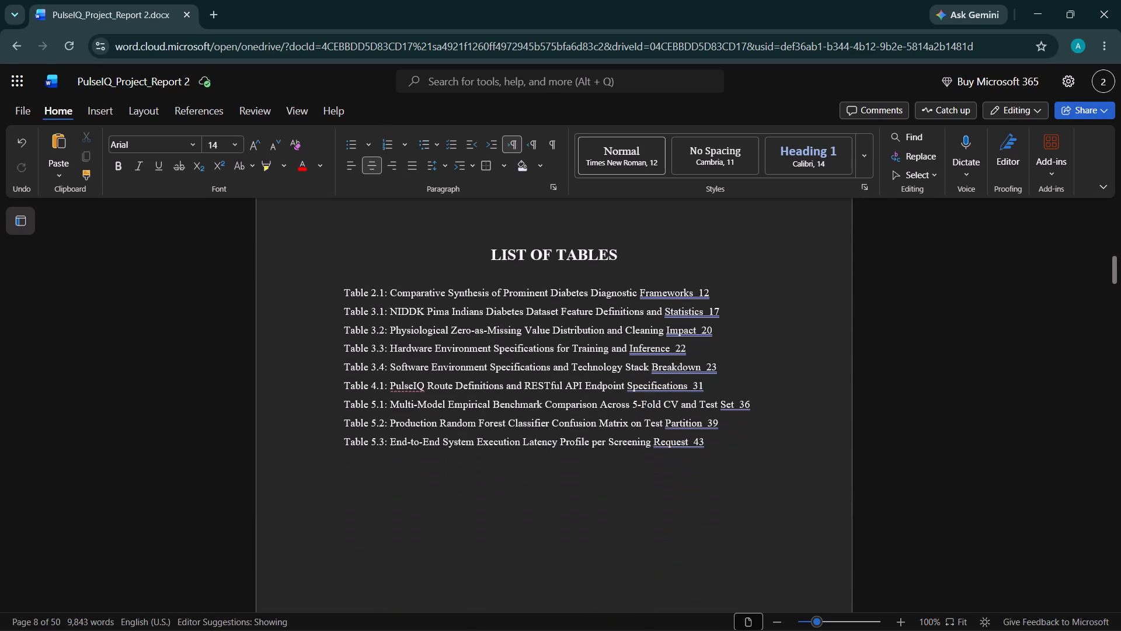
# Search Google for "report on completion of project" in a new tab and open the African Development Bank Group's Project Completion Report (PCR) Template.
pyautogui.click(215, 15)
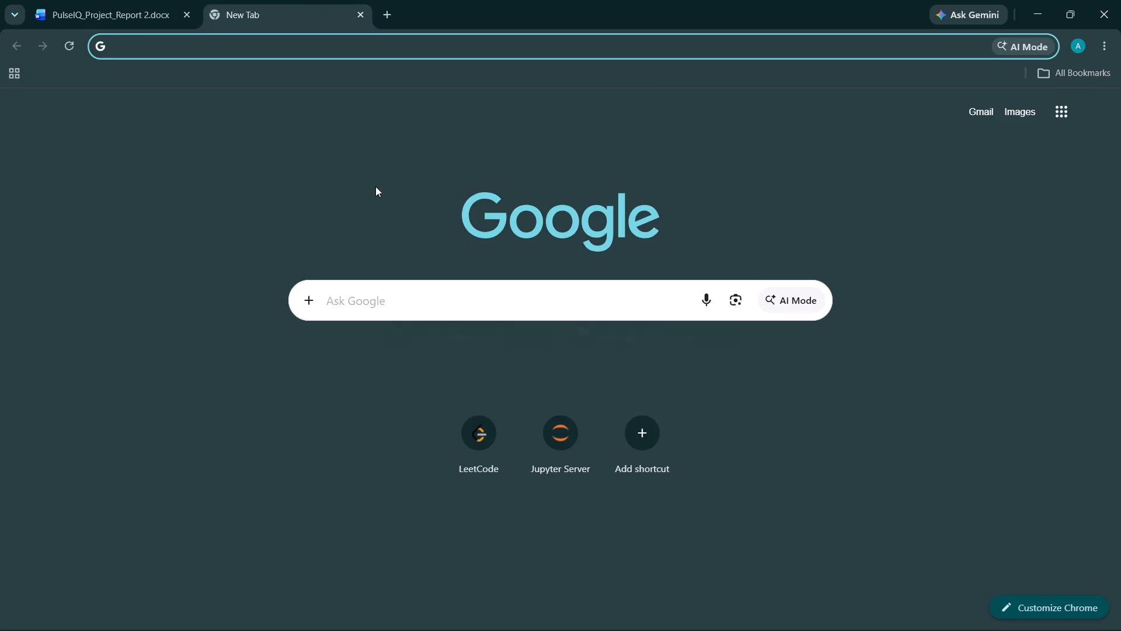
pyautogui.click(377, 289)
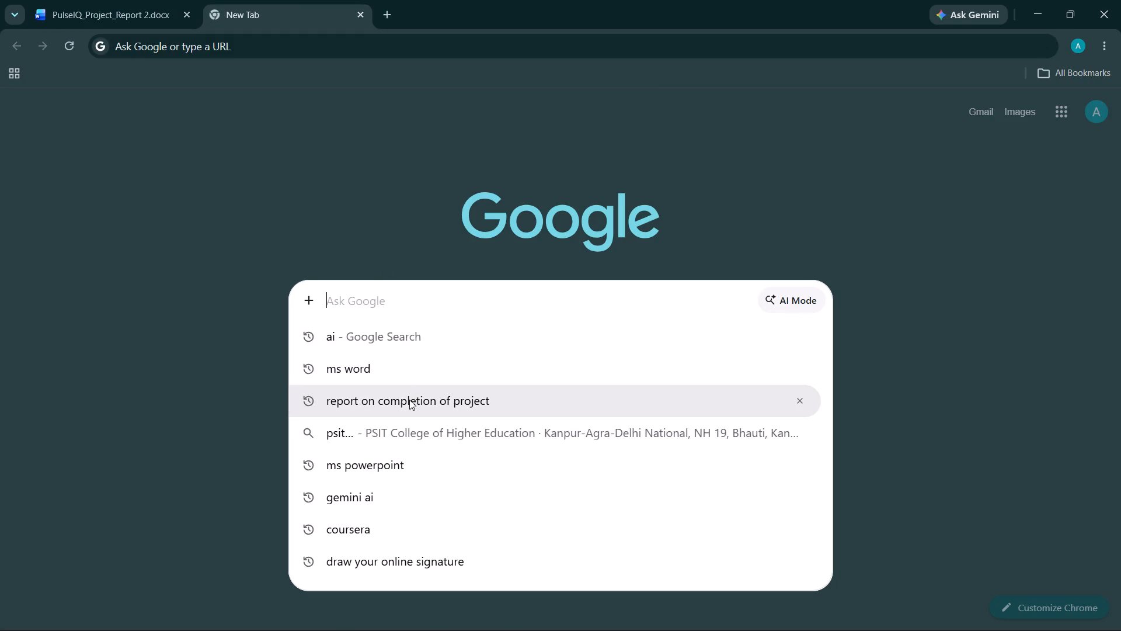
pyautogui.click(409, 400)
pyautogui.scroll(-2, 409, 400)
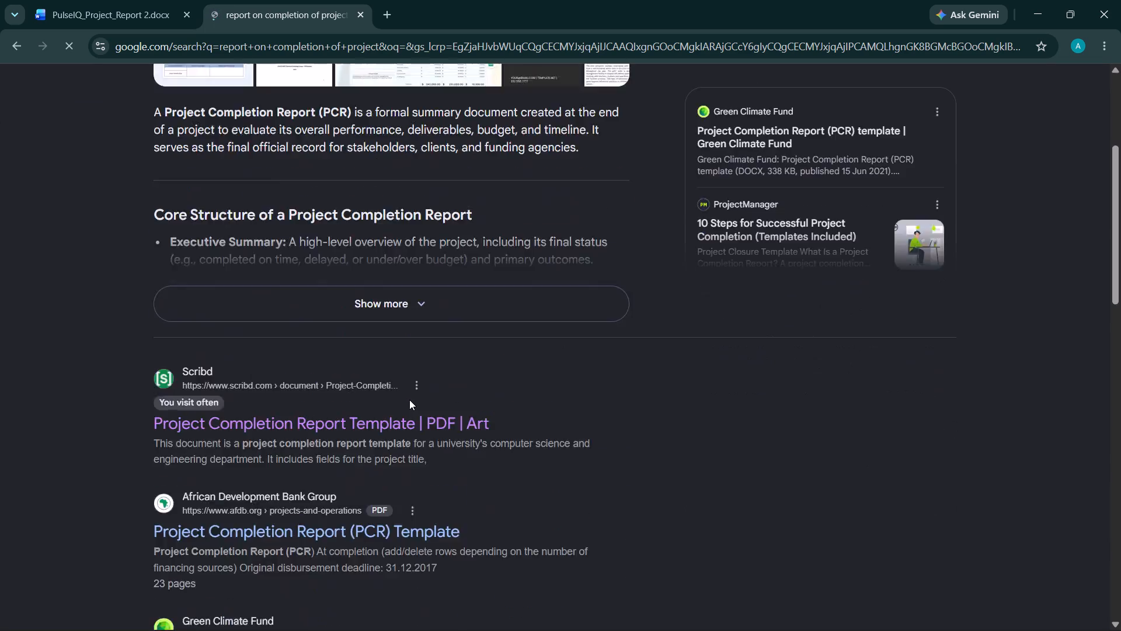
pyautogui.scroll(-3, 409, 400)
pyautogui.click(352, 308)
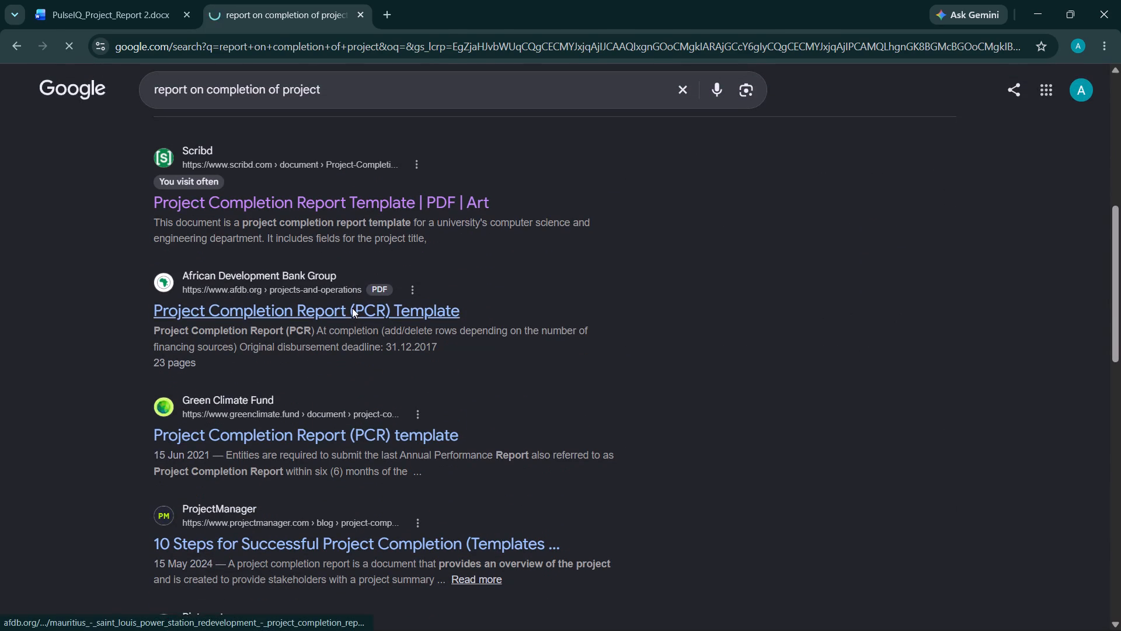
# Examine the structure and sections of the sample Project Completion Report PDF from its cover to its last page.
pyautogui.scroll(-3, 524, 389)
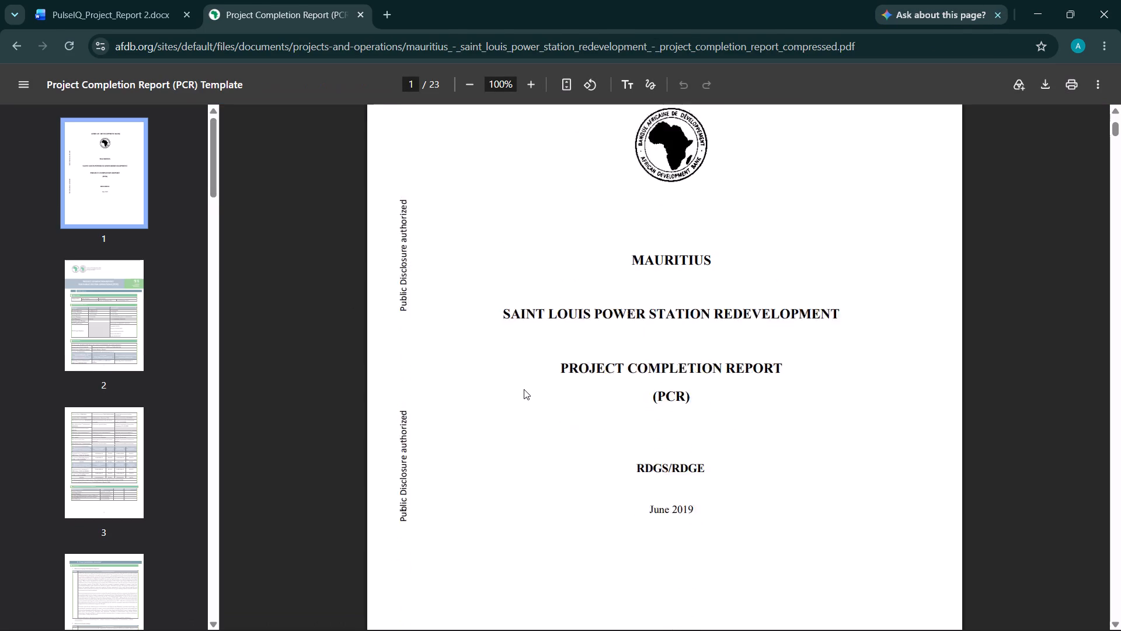
pyautogui.scroll(-12, 524, 389)
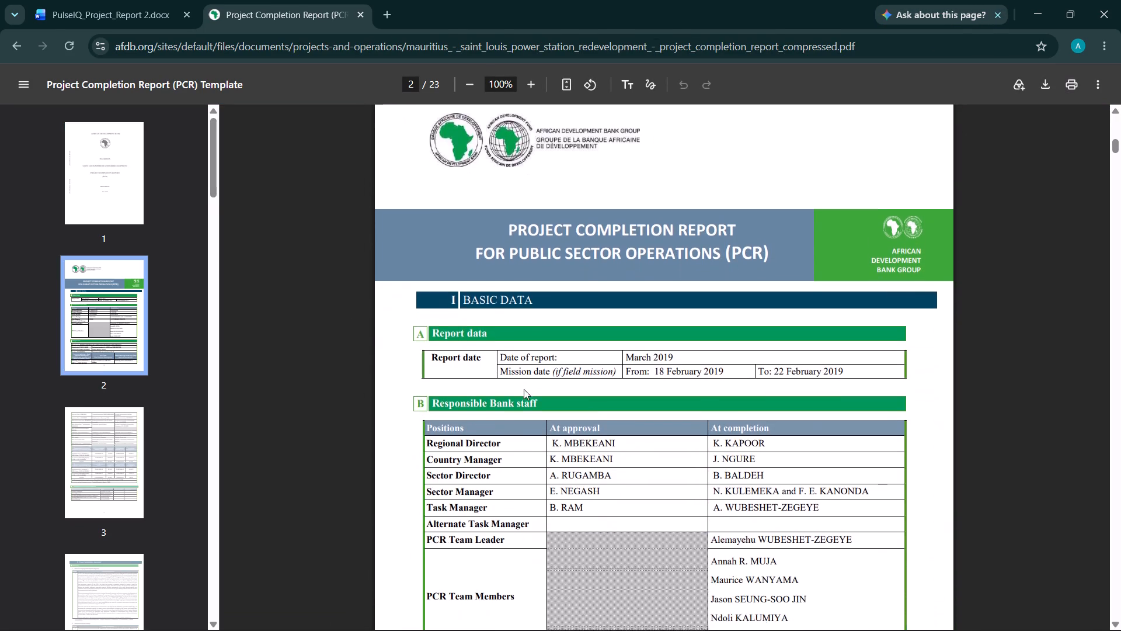
pyautogui.scroll(-18, 524, 389)
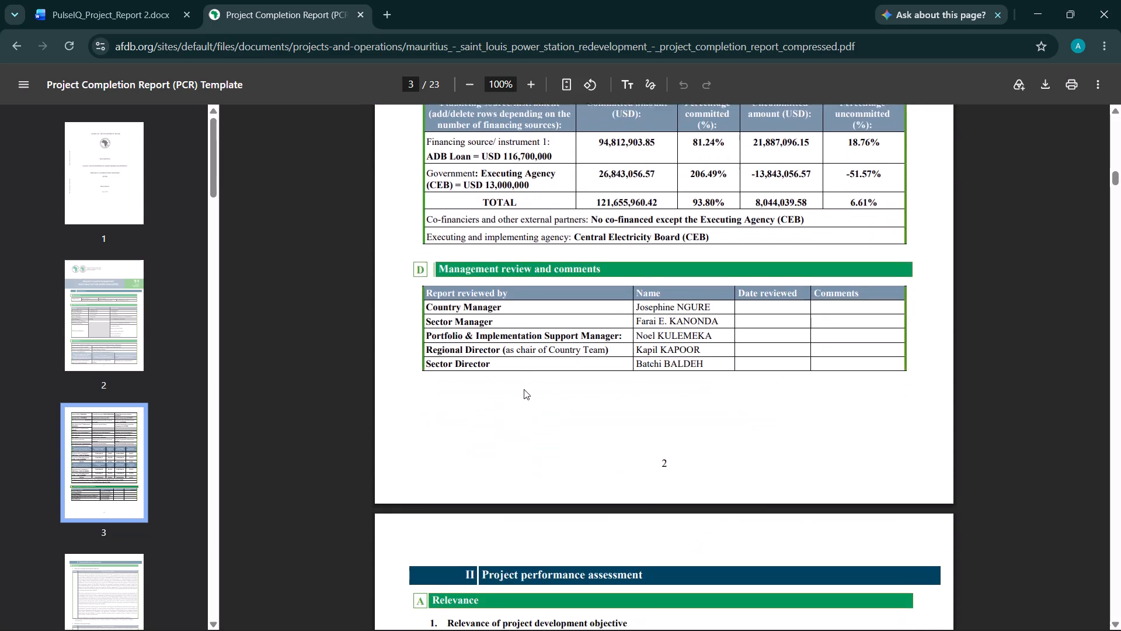
pyautogui.scroll(-4, 524, 389)
pyautogui.scroll(4, 524, 389)
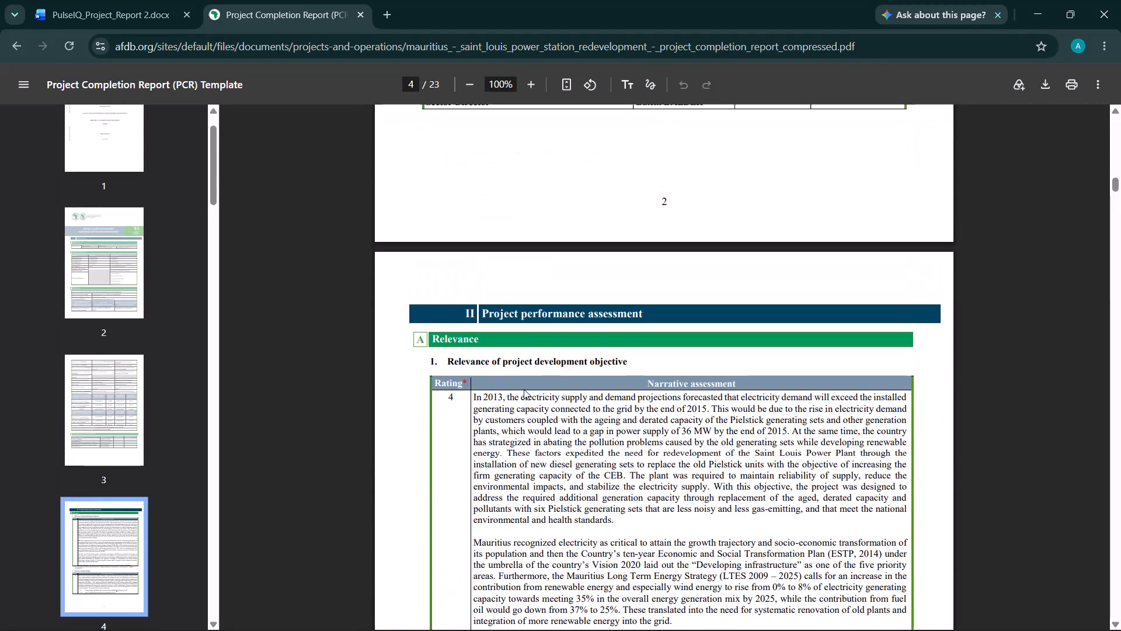
pyautogui.scroll(-6, 524, 389)
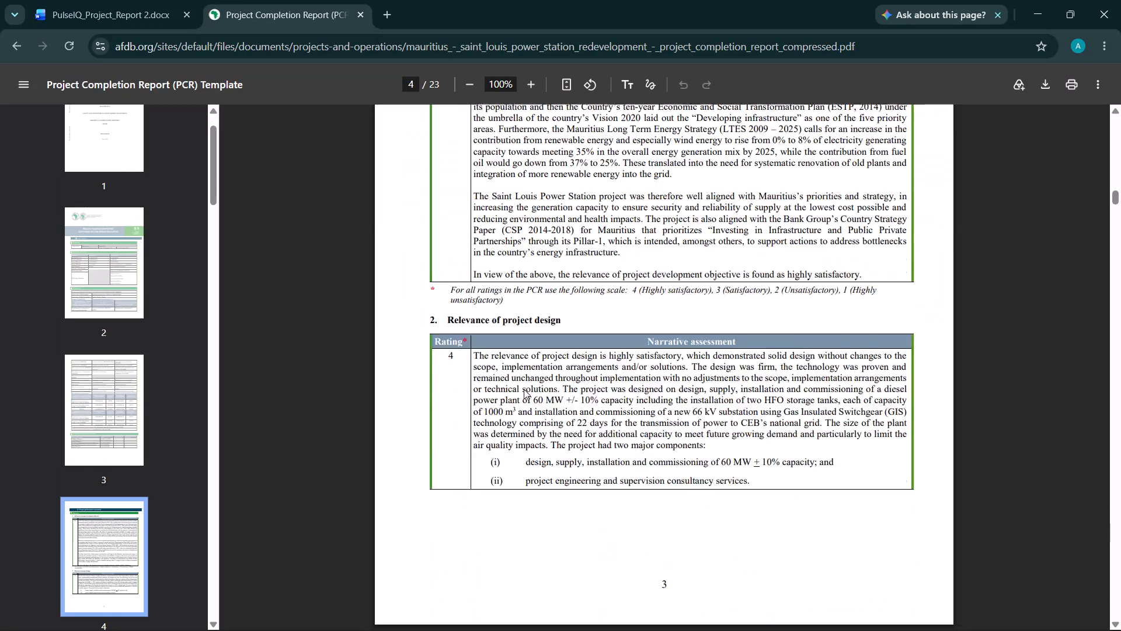
pyautogui.scroll(-6, 524, 389)
pyautogui.scroll(-18, 68, 516)
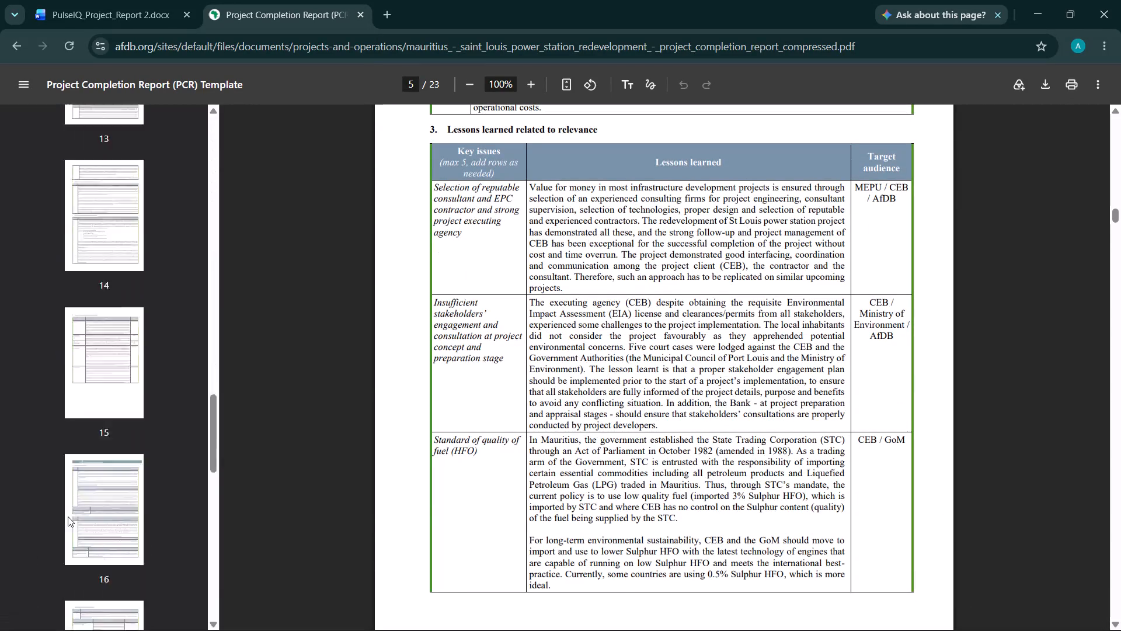
pyautogui.scroll(-16, 68, 516)
pyautogui.scroll(-11, 68, 516)
pyautogui.scroll(-10, 503, 524)
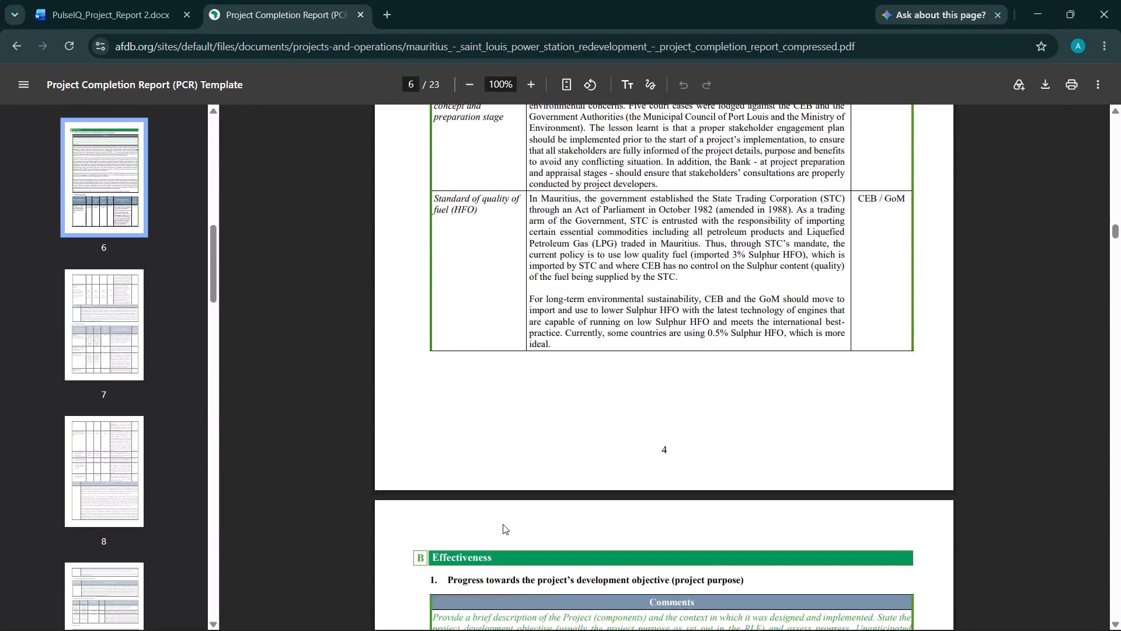
pyautogui.scroll(-16, 503, 524)
pyautogui.scroll(-13, 503, 524)
pyautogui.scroll(-20, 503, 524)
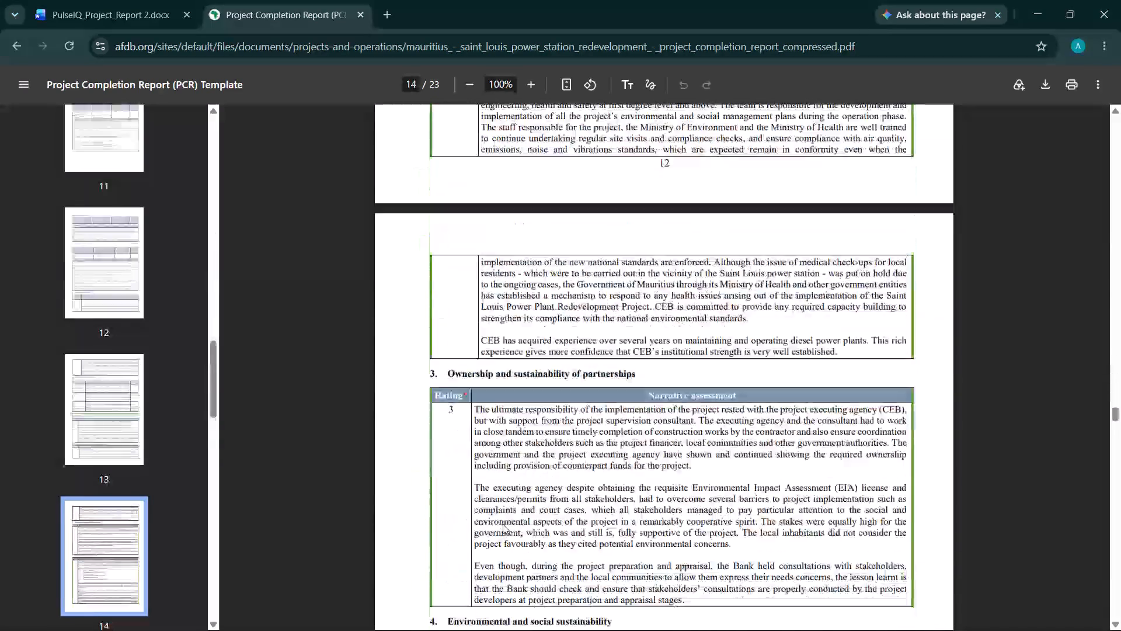
pyautogui.scroll(-20, 503, 524)
pyautogui.scroll(-20, 503, 524)
pyautogui.scroll(-20, 503, 524)
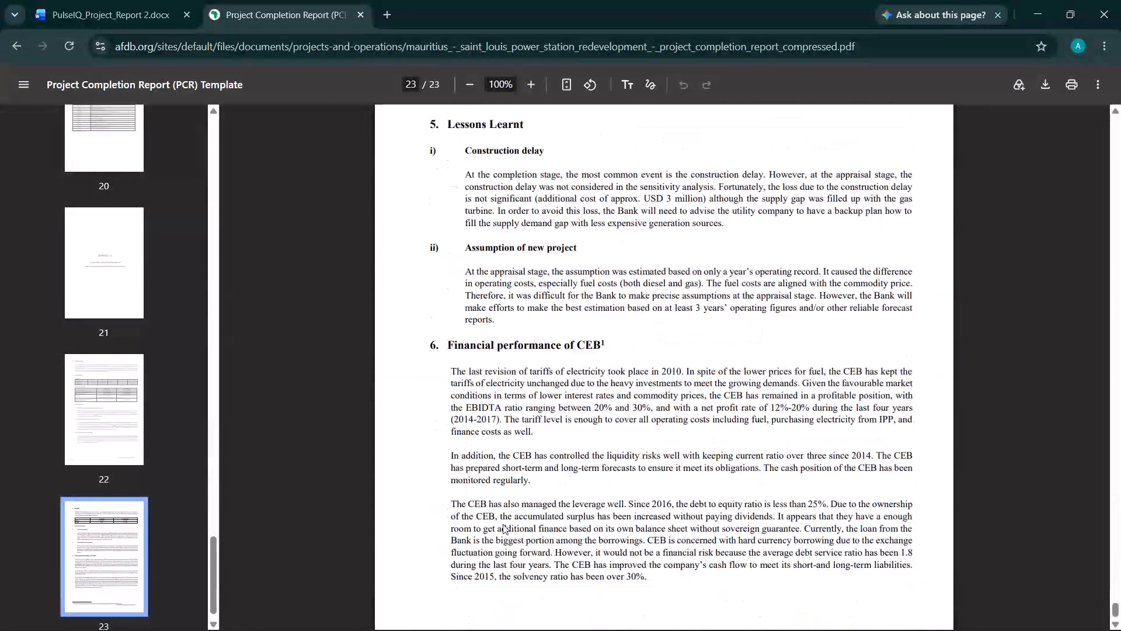
pyautogui.scroll(-14, 503, 524)
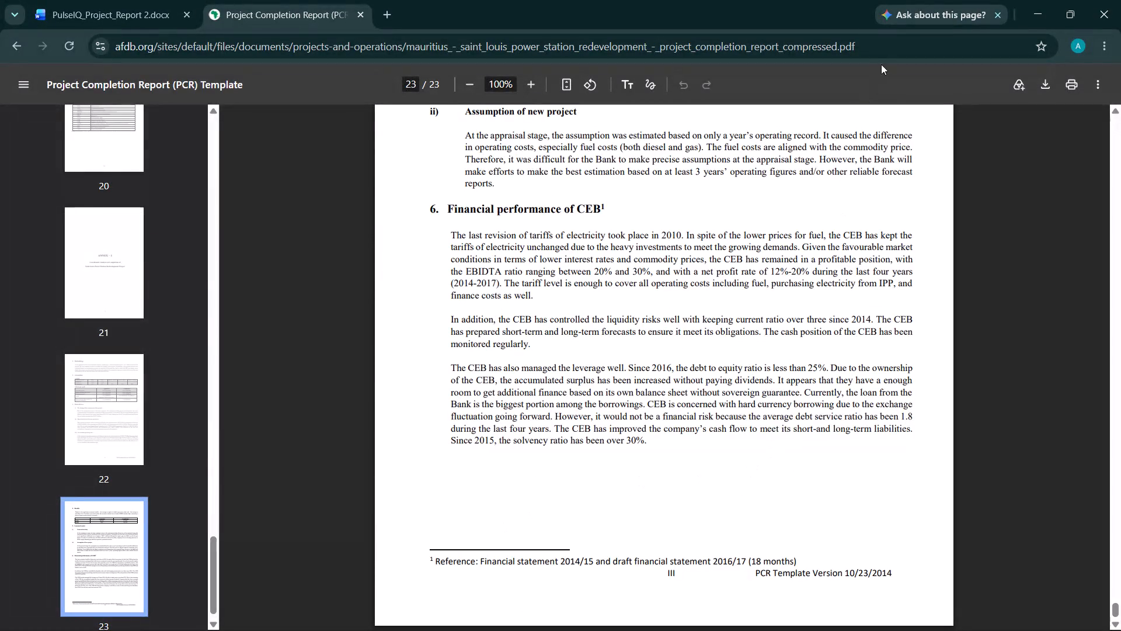
pyautogui.scroll(10, 661, 622)
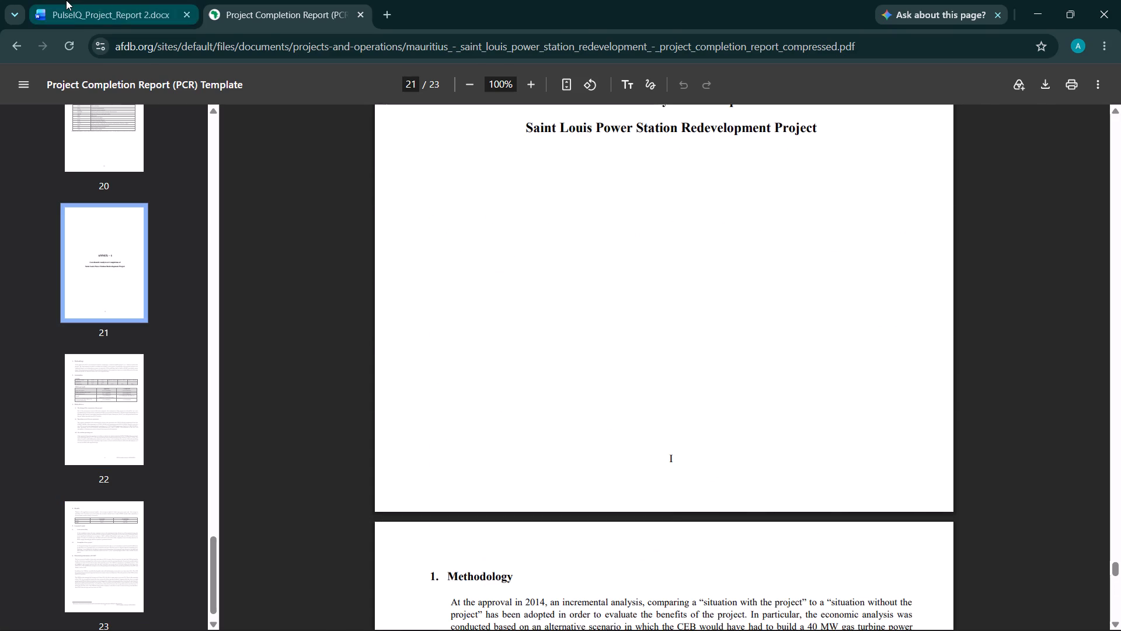
# Return to the PulseIQ report and copy all the body paragraphs under the ABSTRACT heading.
pyautogui.click(66, 0)
pyautogui.scroll(-14, 452, 418)
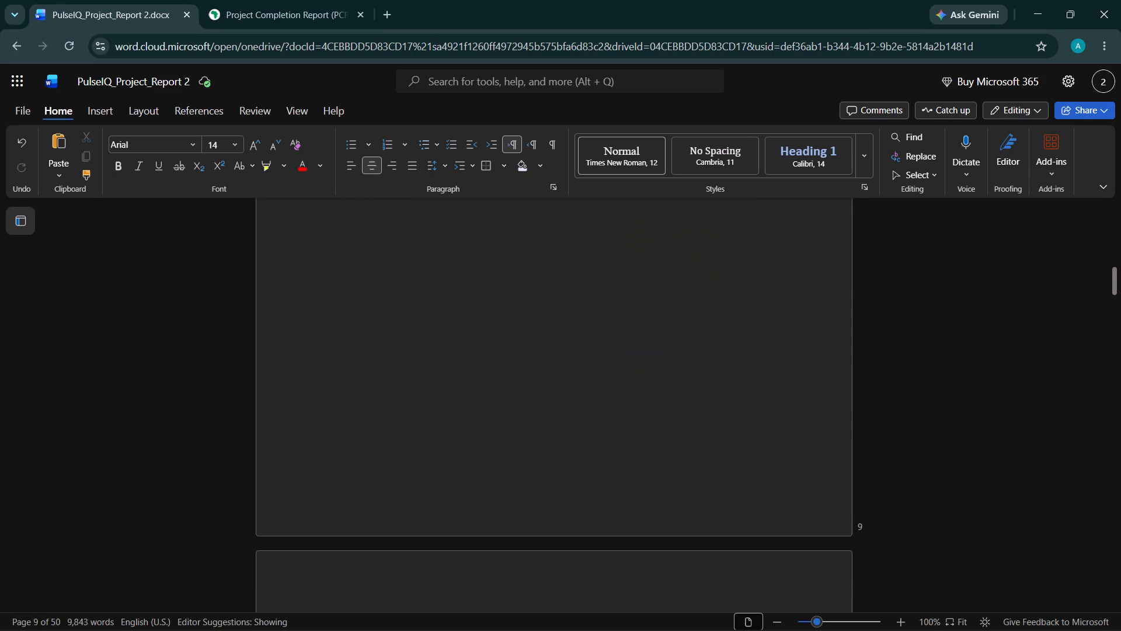
pyautogui.scroll(-6, 452, 418)
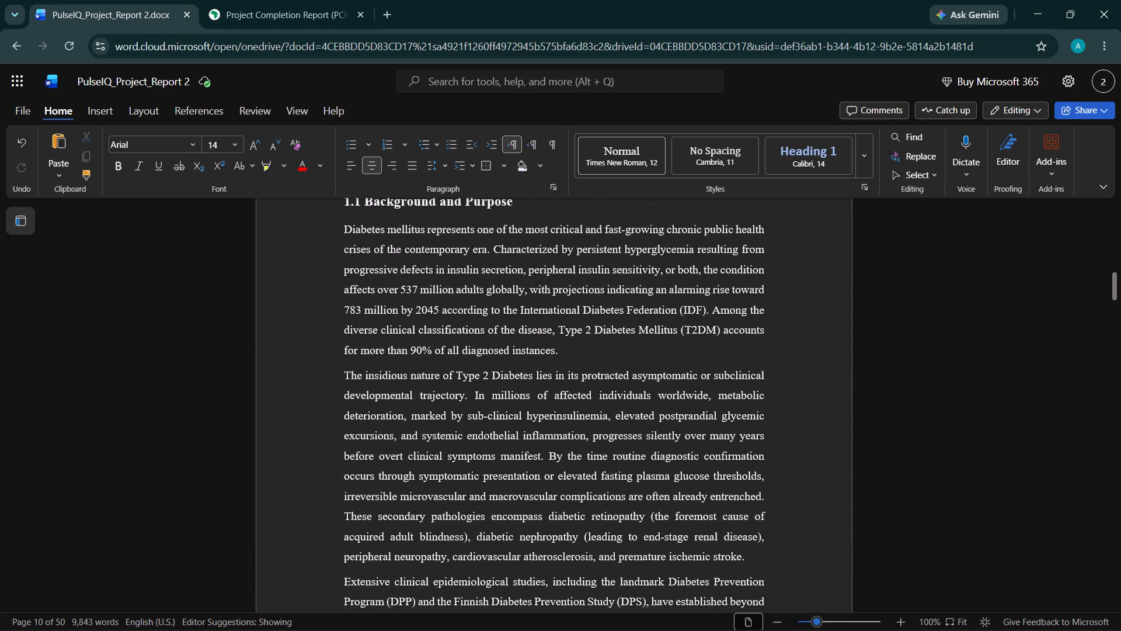
pyautogui.scroll(19, 452, 418)
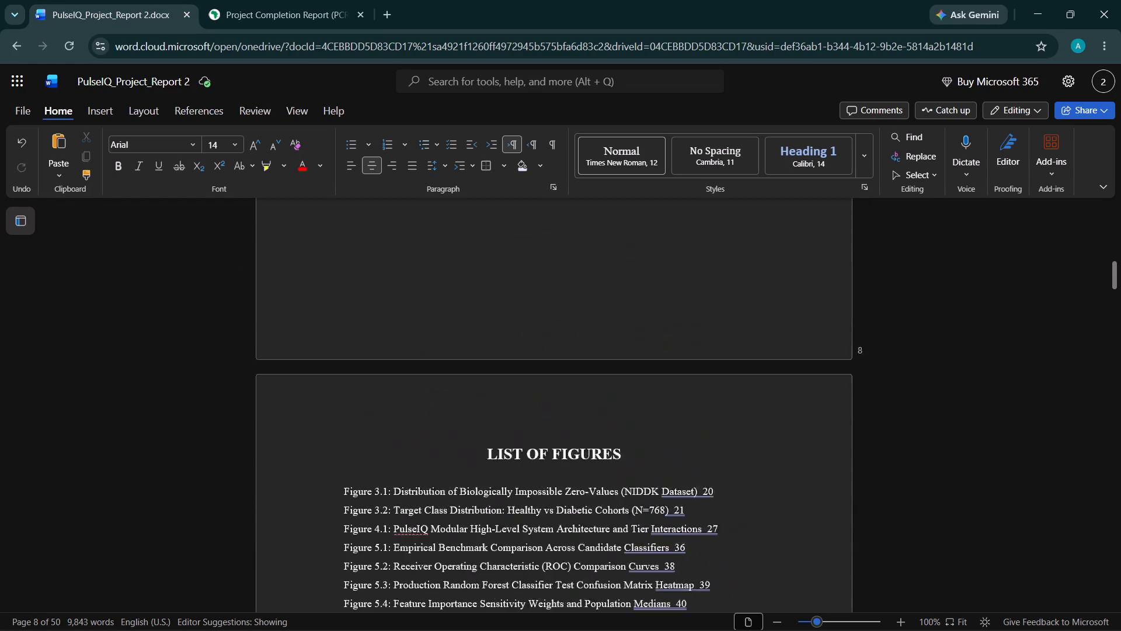
pyautogui.scroll(15, 452, 418)
pyautogui.scroll(7, 452, 418)
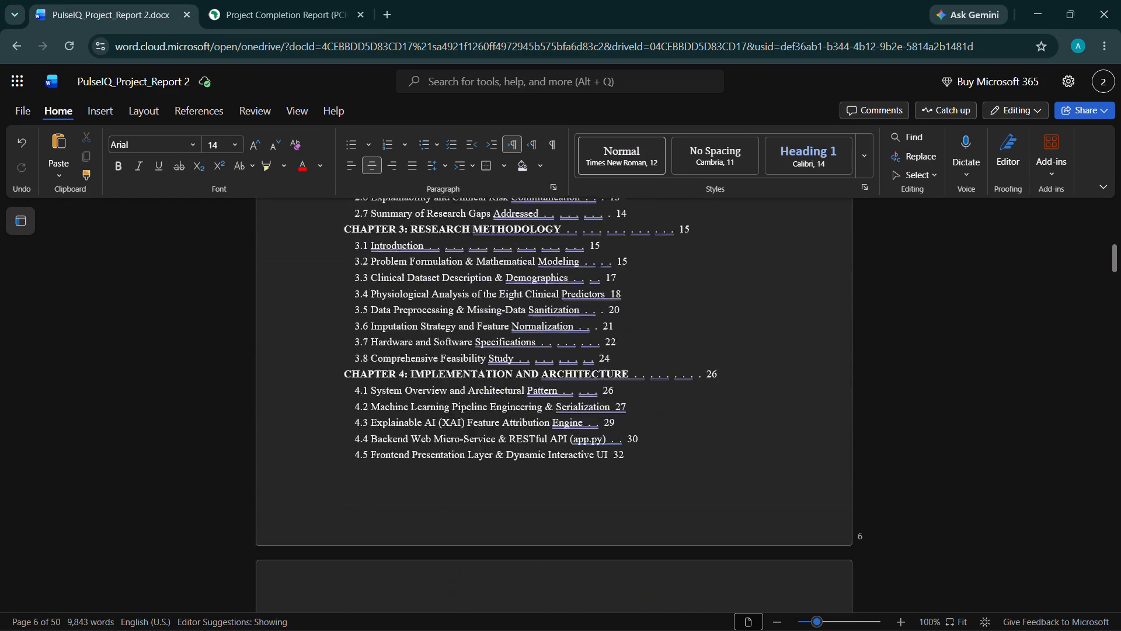
pyautogui.scroll(8, 452, 418)
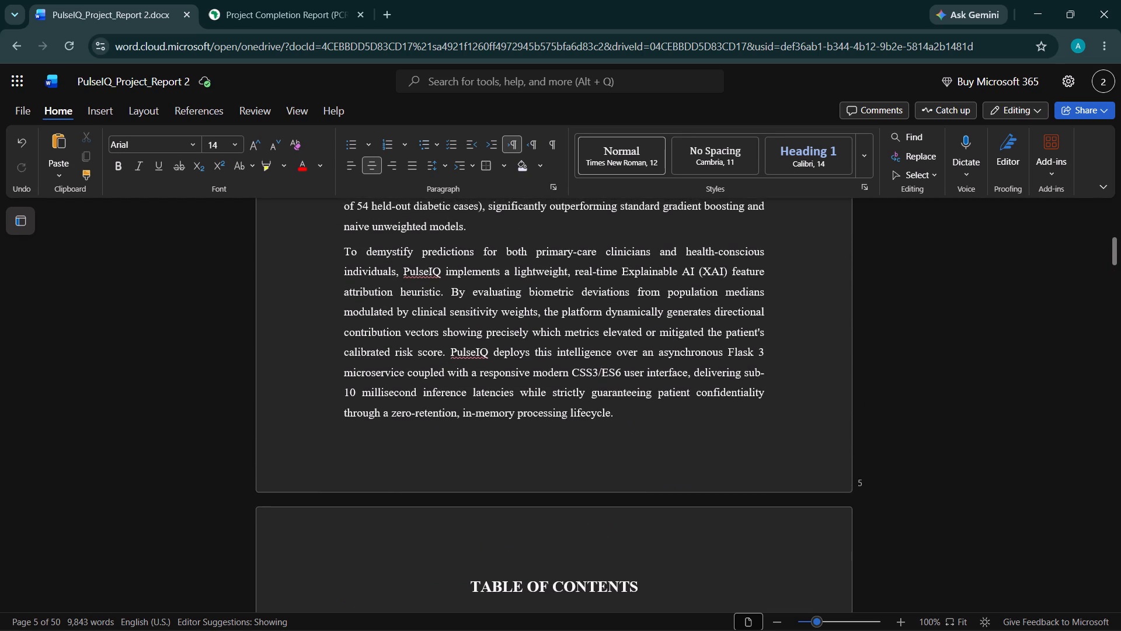
pyautogui.click(636, 419)
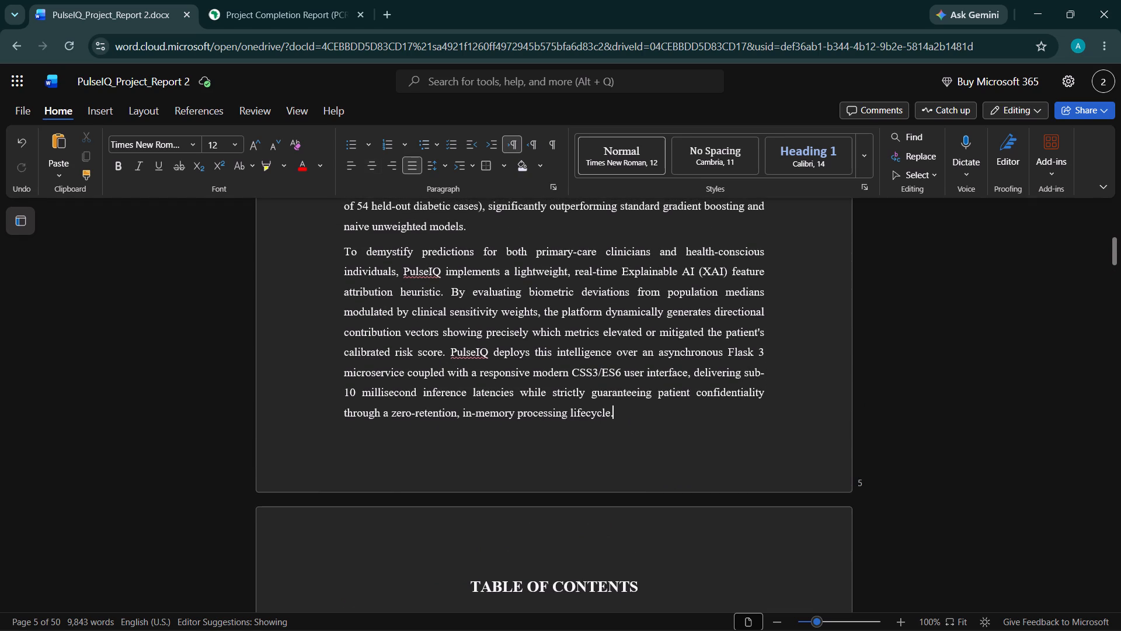
pyautogui.moveTo(626, 405); pyautogui.dragTo(298, 209)
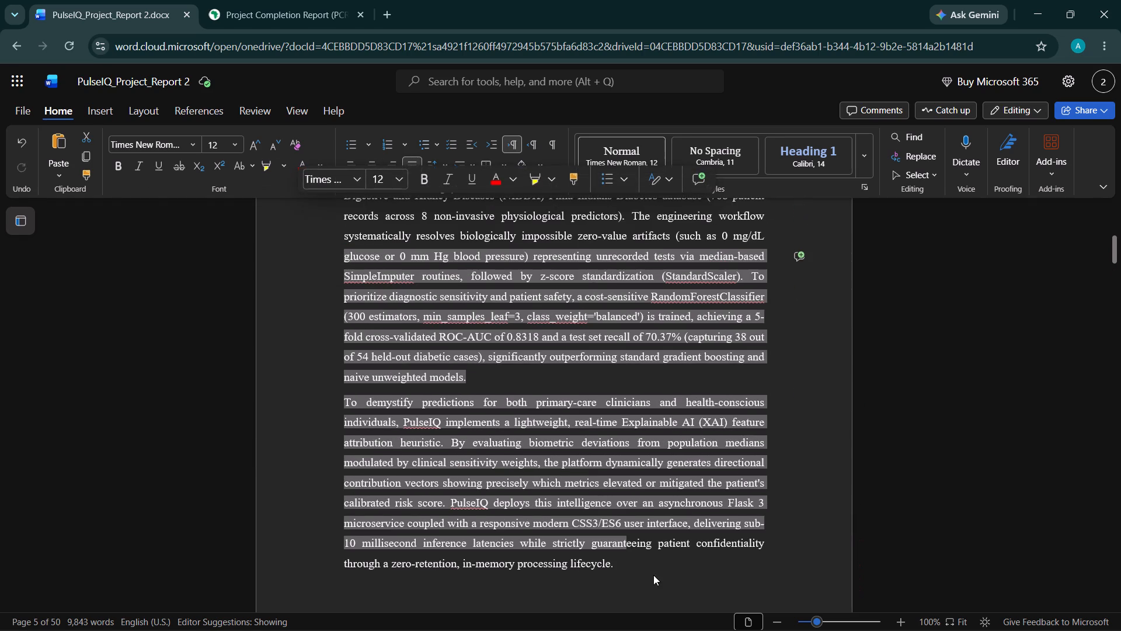
pyautogui.click(634, 560)
pyautogui.moveTo(634, 560); pyautogui.dragTo(293, 483)
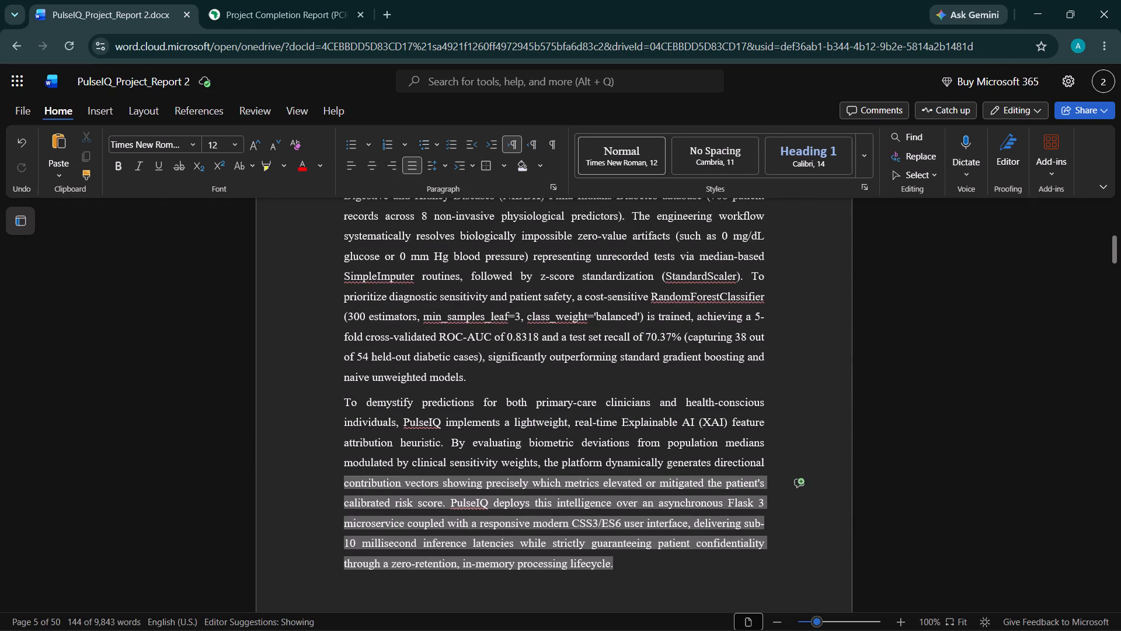
pyautogui.moveTo(293, 483); pyautogui.dragTo(300, 137)
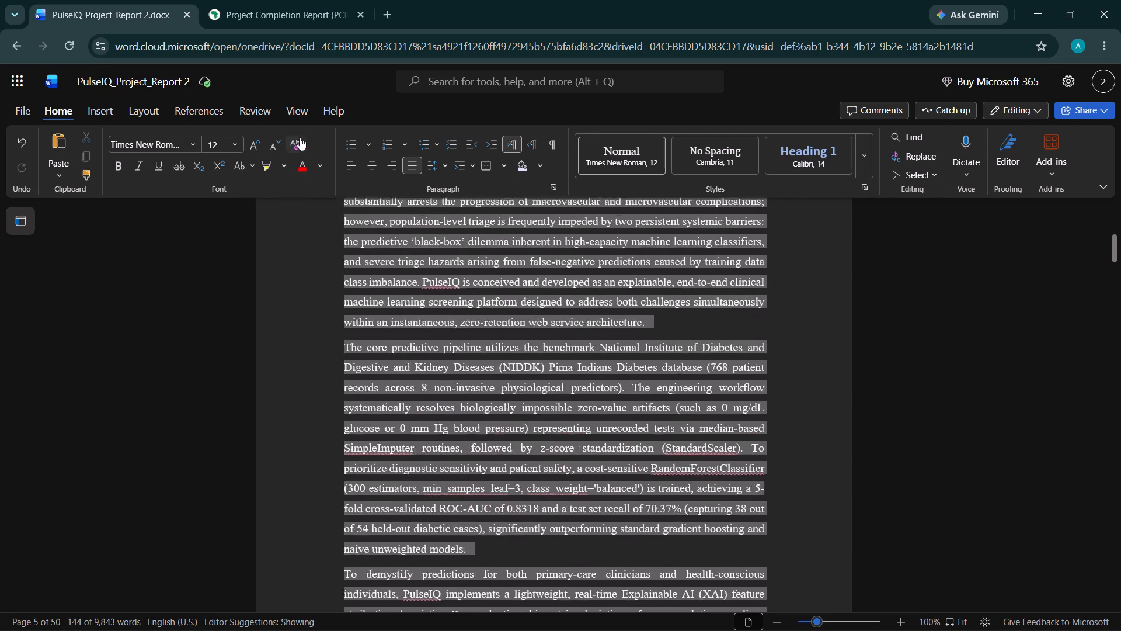
pyautogui.moveTo(300, 137); pyautogui.dragTo(303, 332)
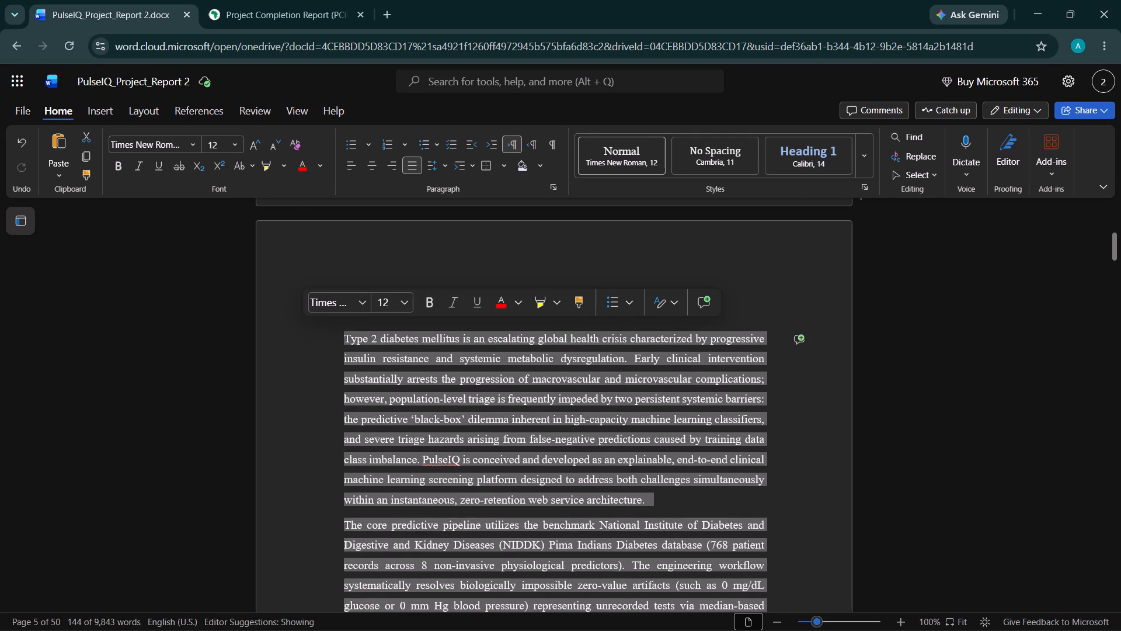
pyautogui.hotkey('ctrl', 'c')
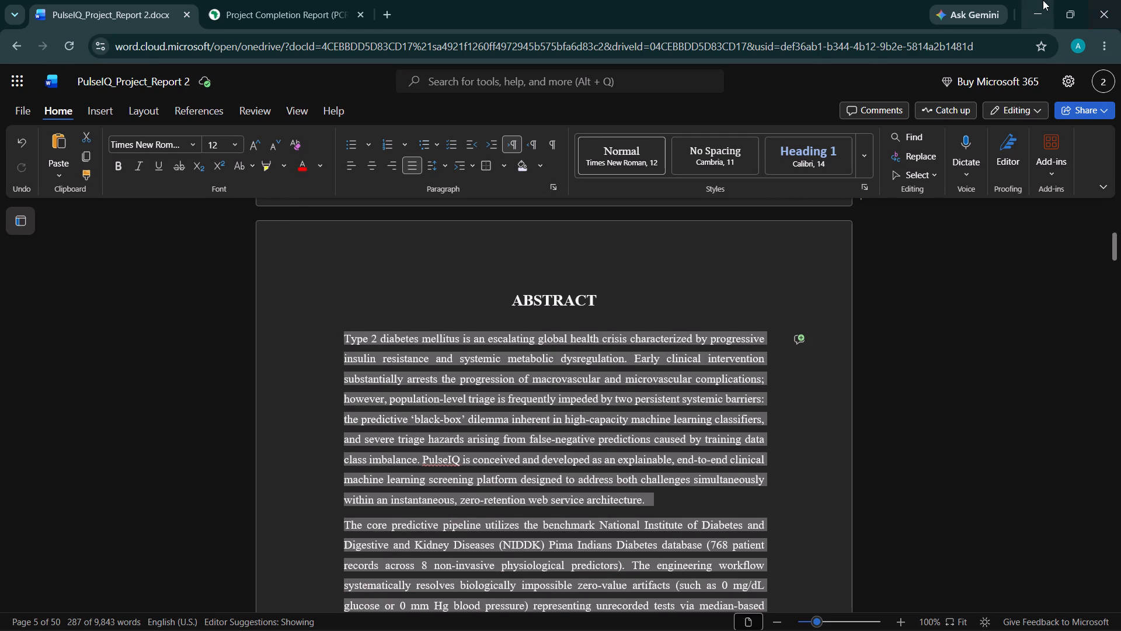
pyautogui.click(1043, 0)
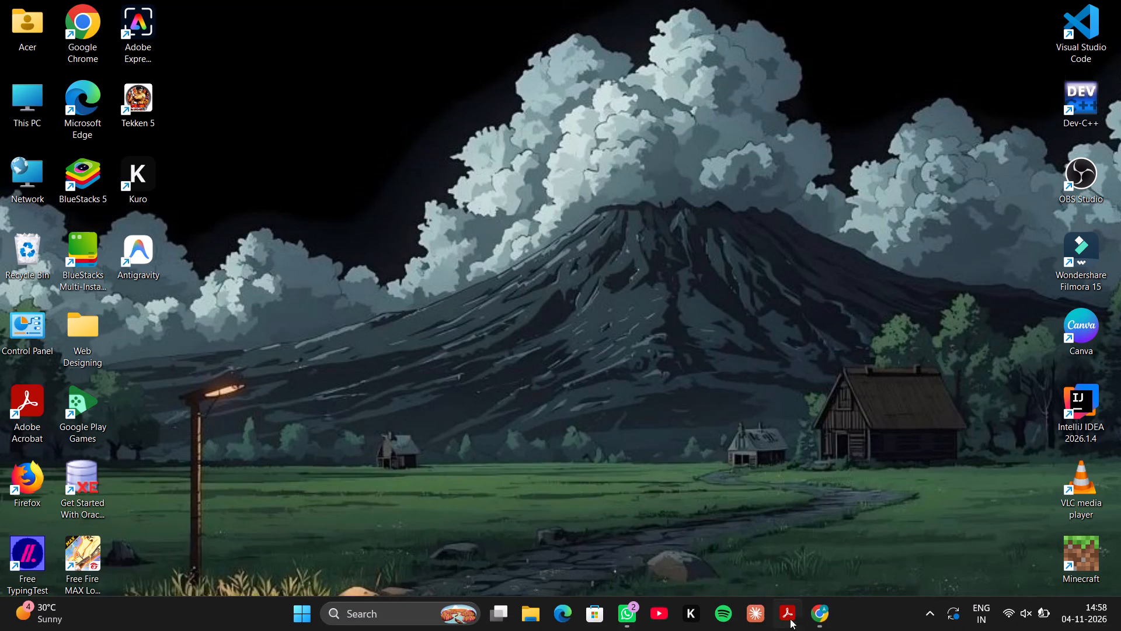
pyautogui.click(819, 624)
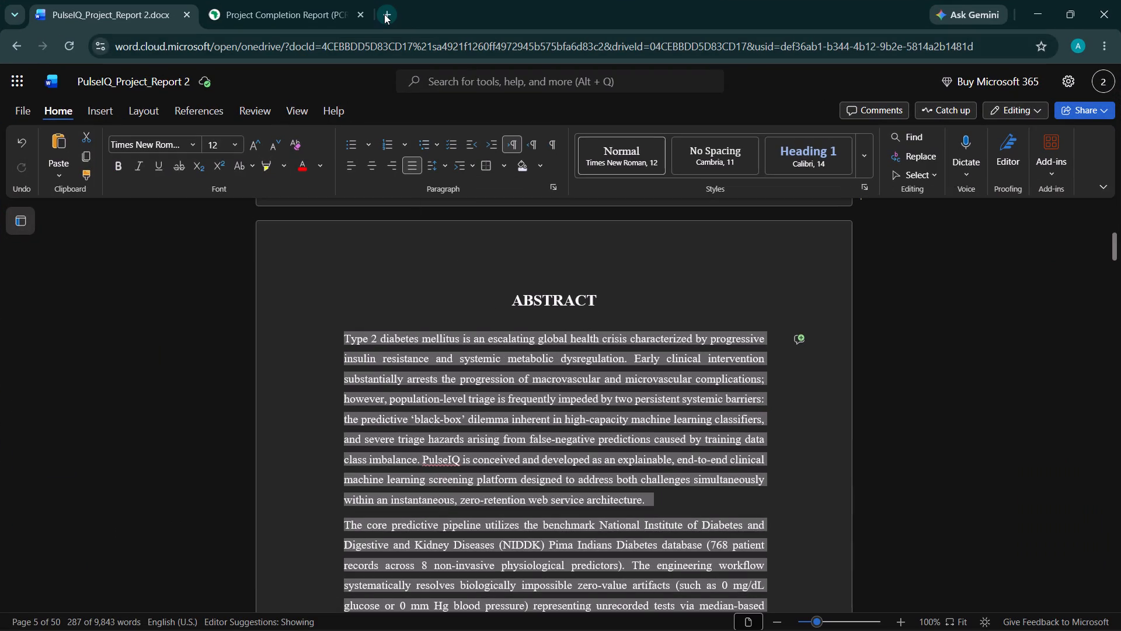
pyautogui.click(384, 14)
pyautogui.click(391, 304)
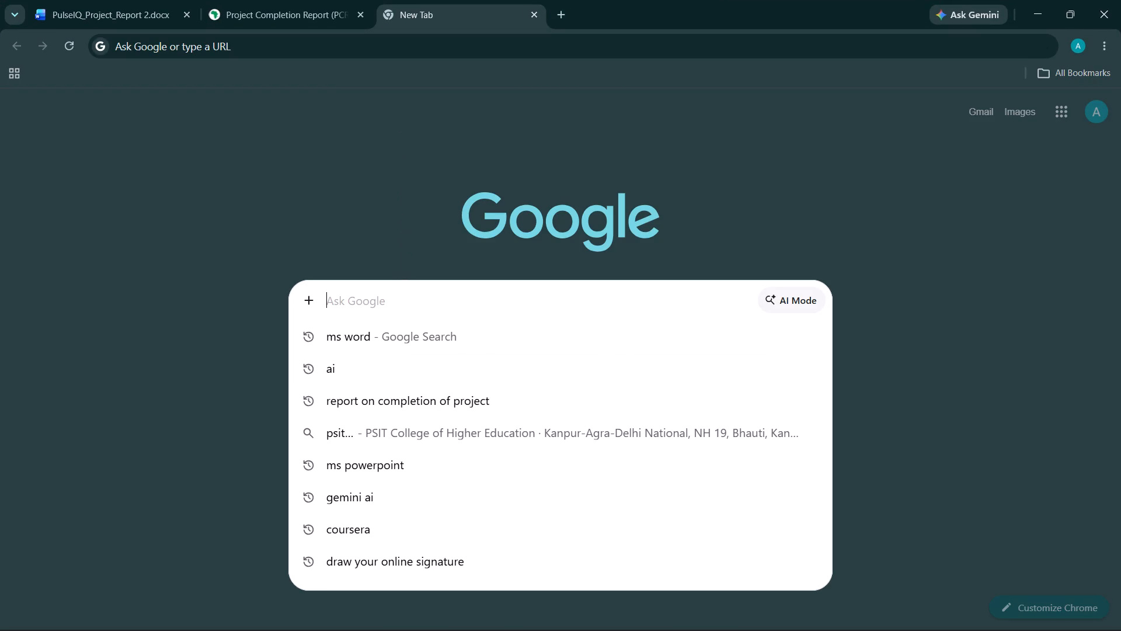
pyautogui.hotkey('ctrl', 'a')
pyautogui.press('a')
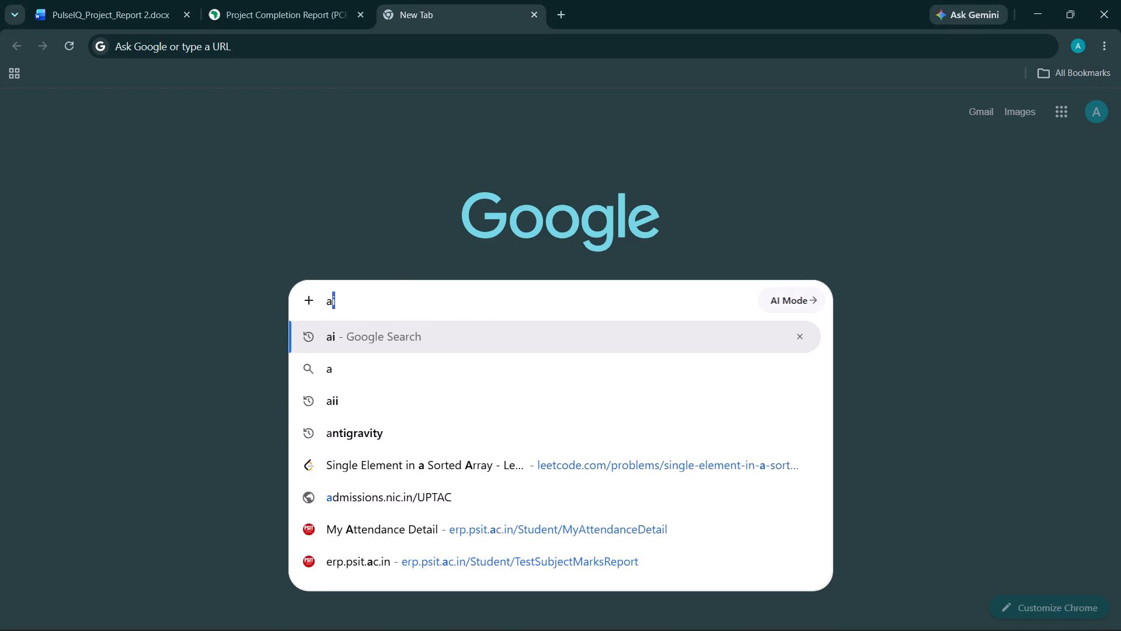
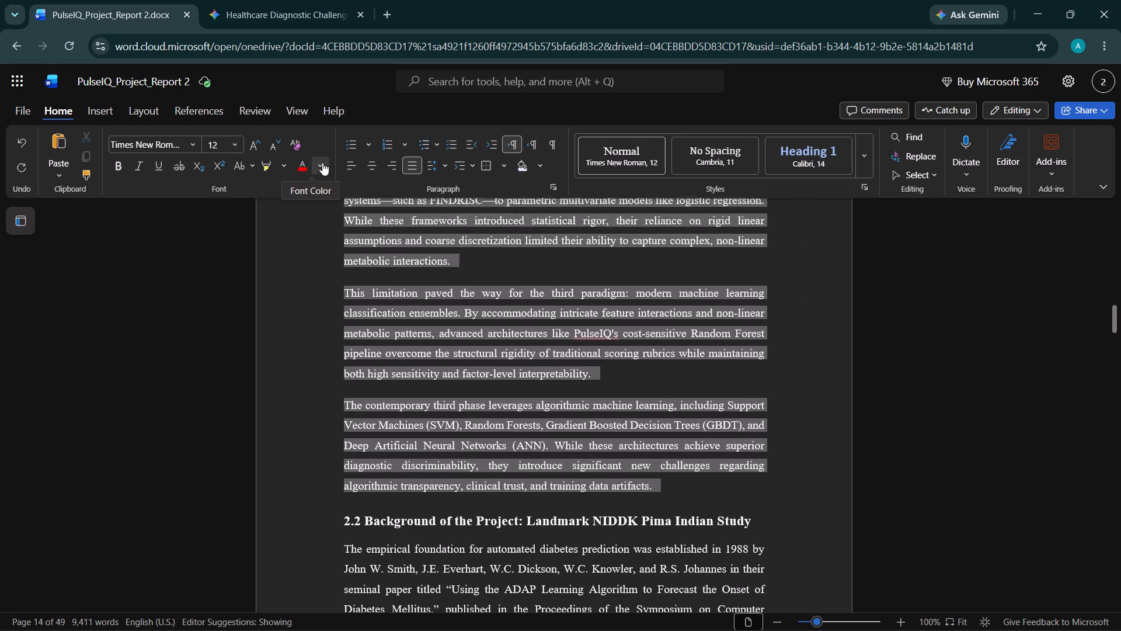
pyautogui.moveTo(322, 162); pyautogui.dragTo(305, 325)
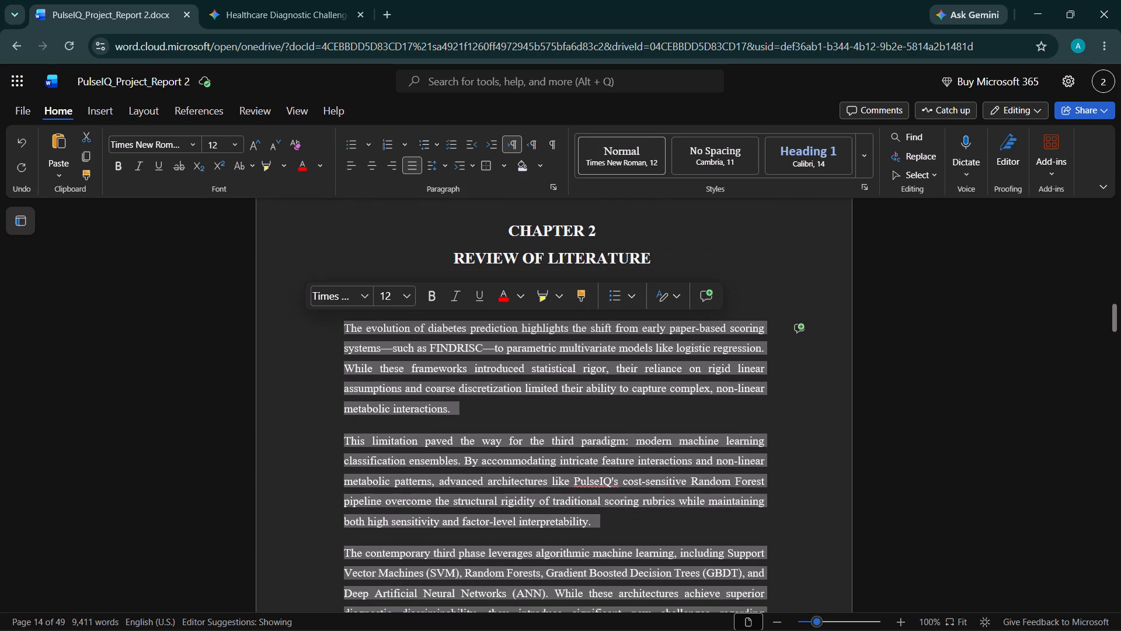
pyautogui.hotkey('ctrl', 'v')
pyautogui.scroll(-1, 305, 325)
pyautogui.press('BackSpace')
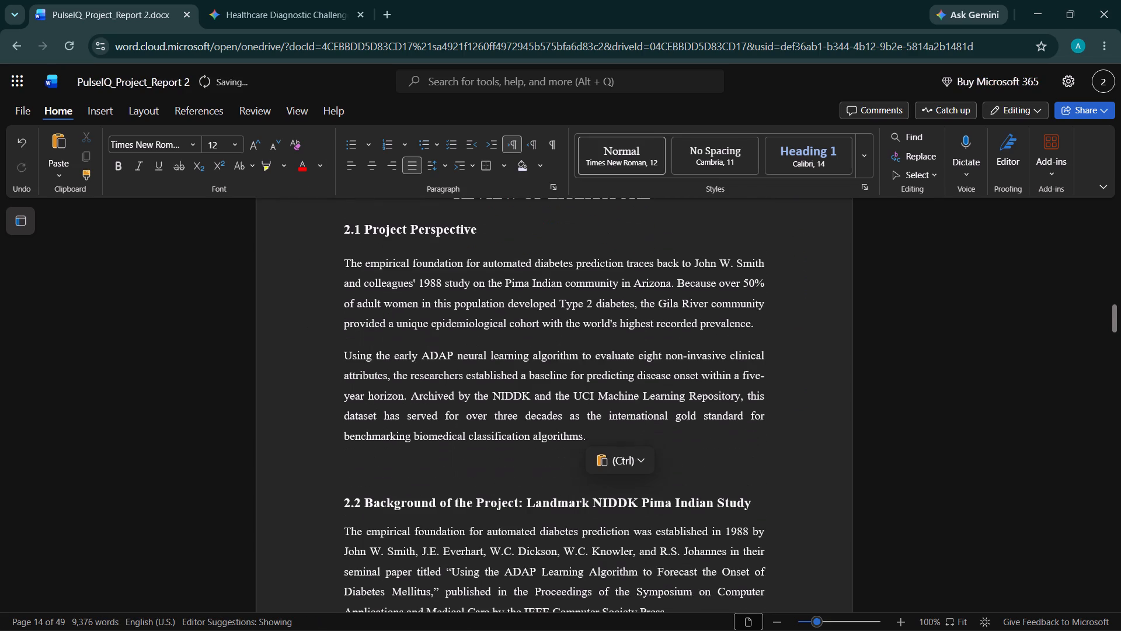
# Review the report from section 2.2 through the end of Chapter 3, including the dataset tables and the feasibility study.
pyautogui.scroll(-5, 305, 325)
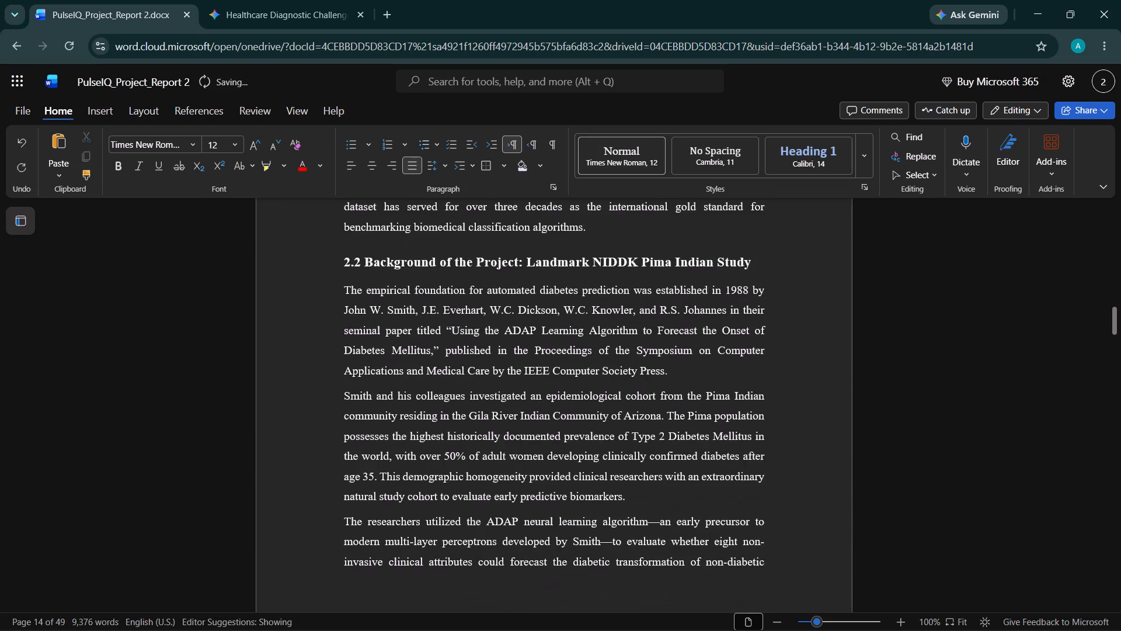
pyautogui.scroll(-12, 305, 325)
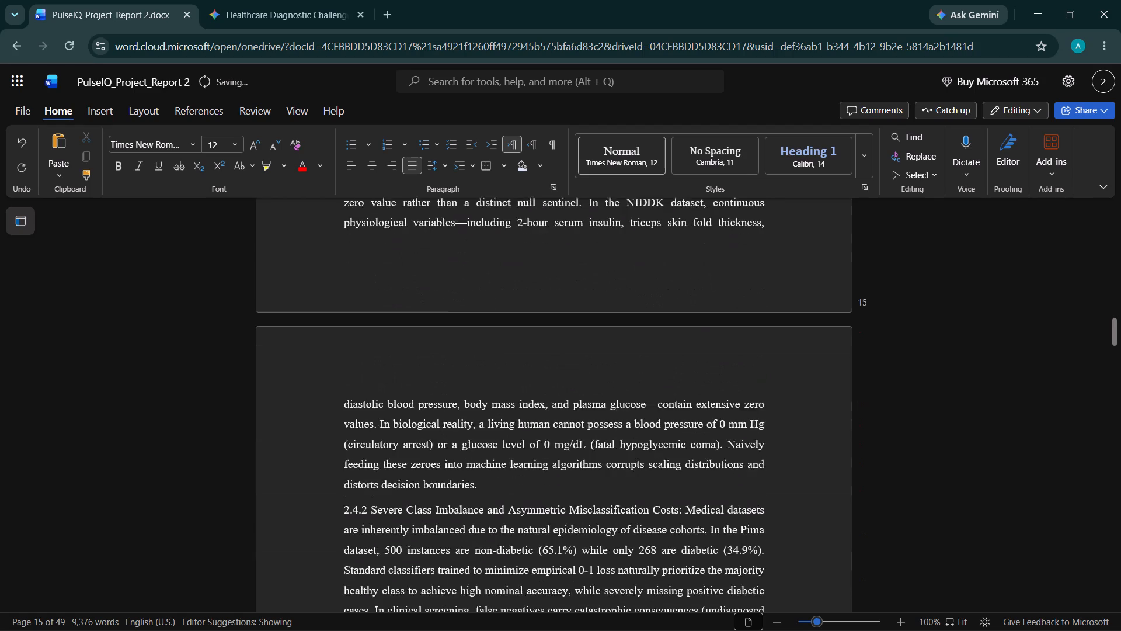
pyautogui.scroll(-11, 305, 325)
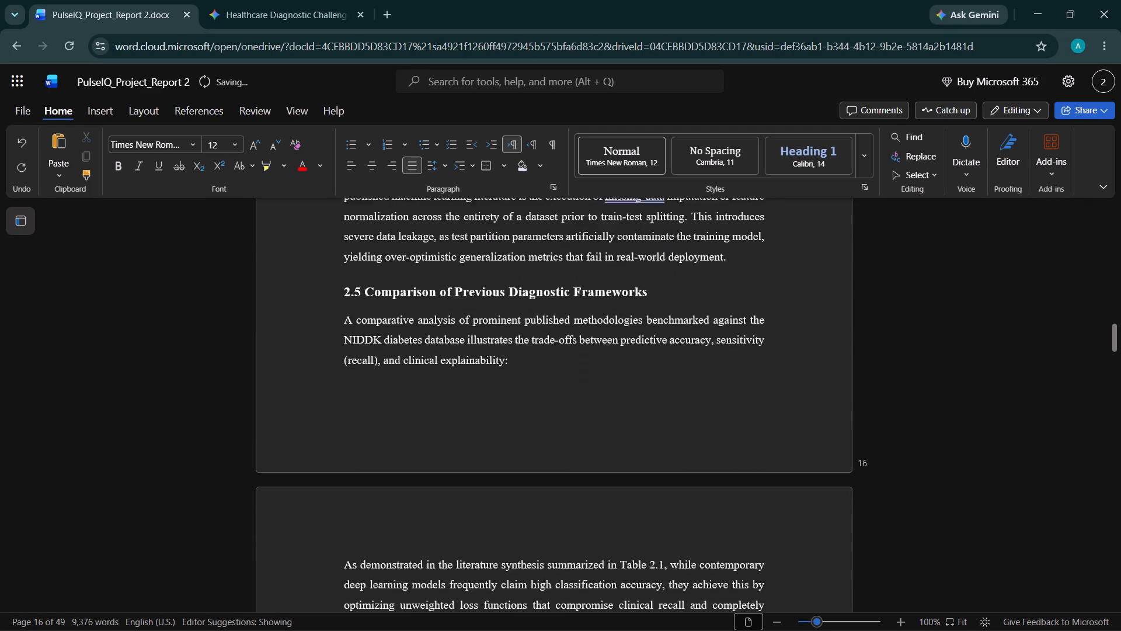
pyautogui.scroll(-9, 305, 325)
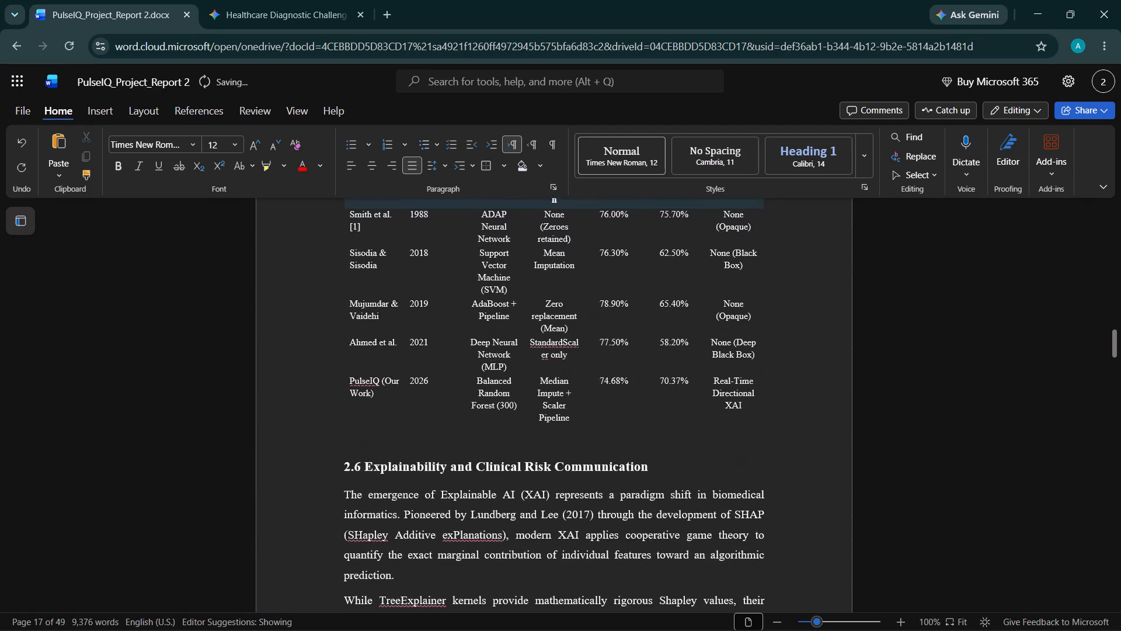
pyautogui.scroll(-14, 305, 325)
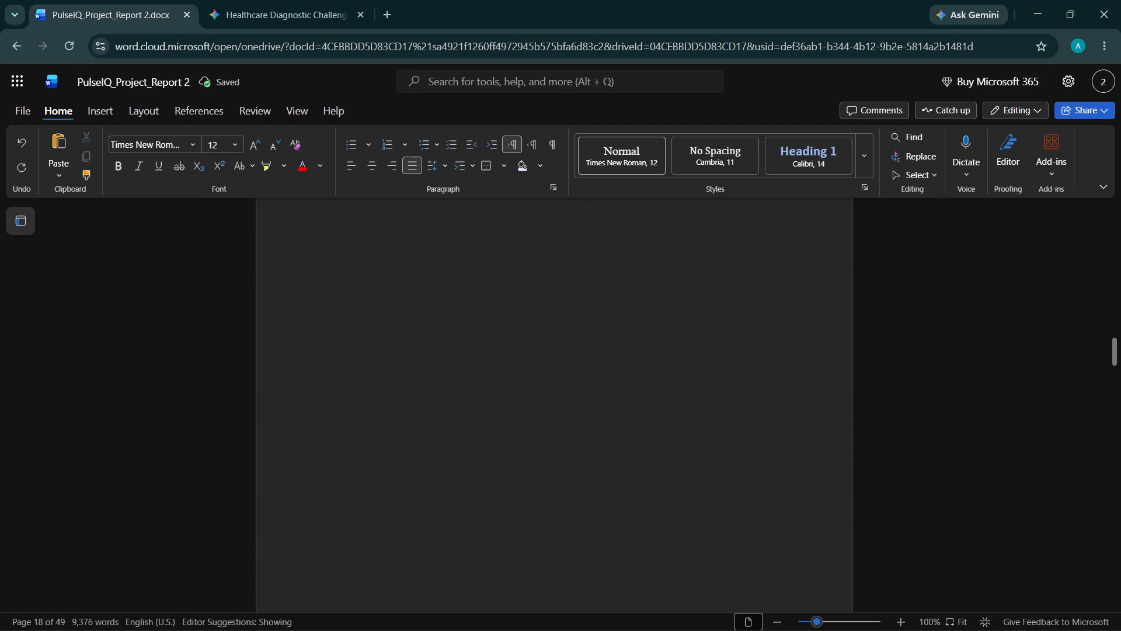
pyautogui.scroll(-11, 305, 325)
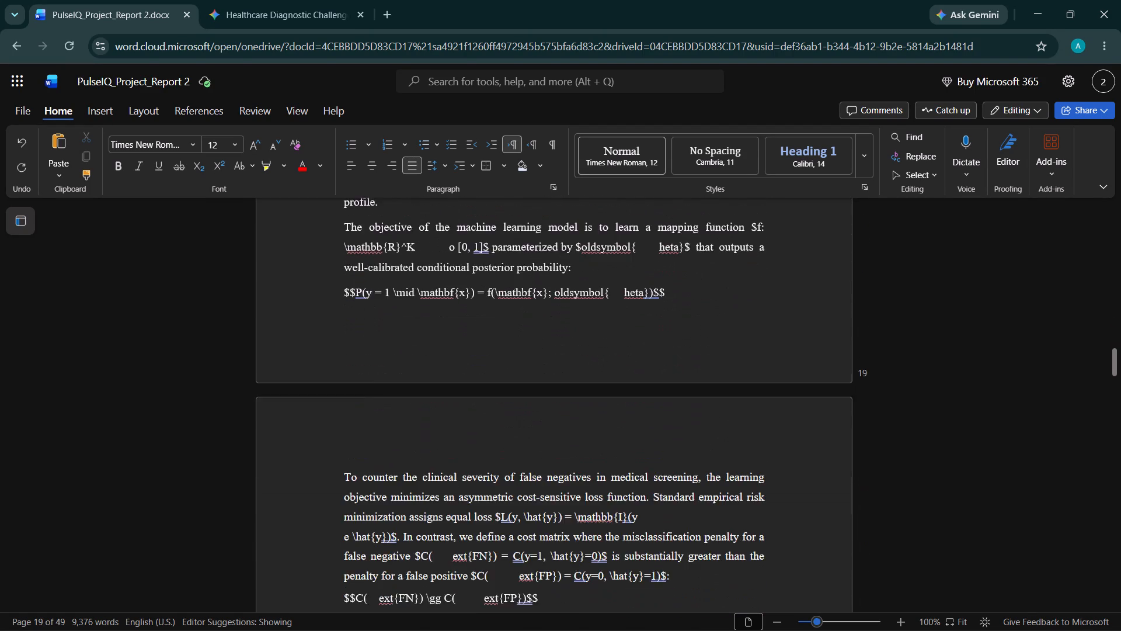
pyautogui.scroll(-9, 305, 325)
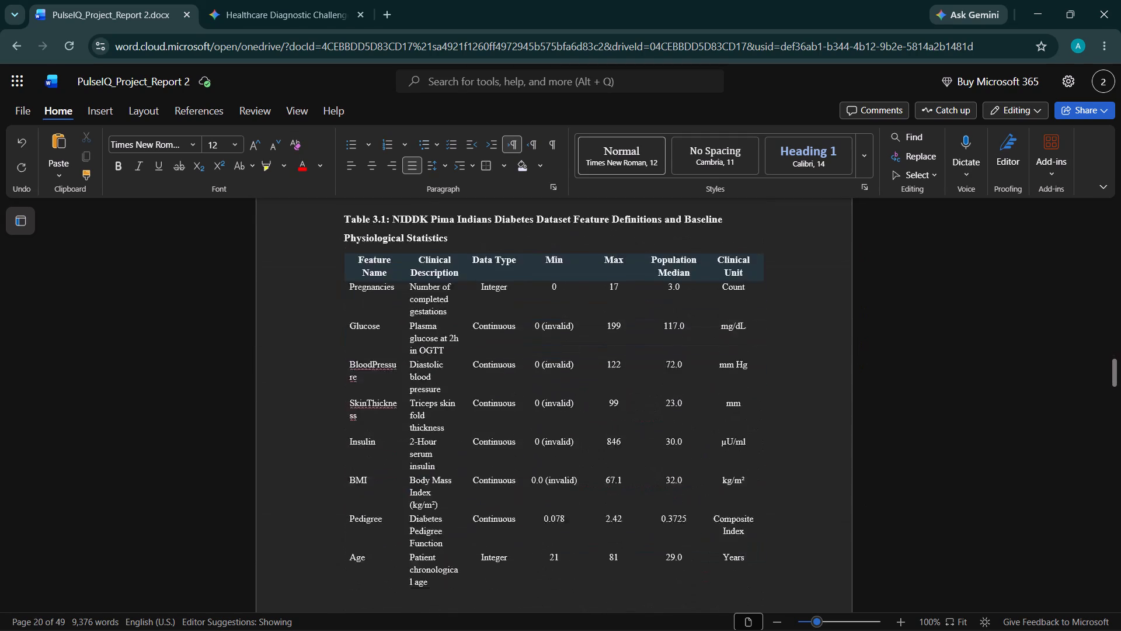
pyautogui.scroll(-15, 305, 325)
pyautogui.scroll(-9, 305, 325)
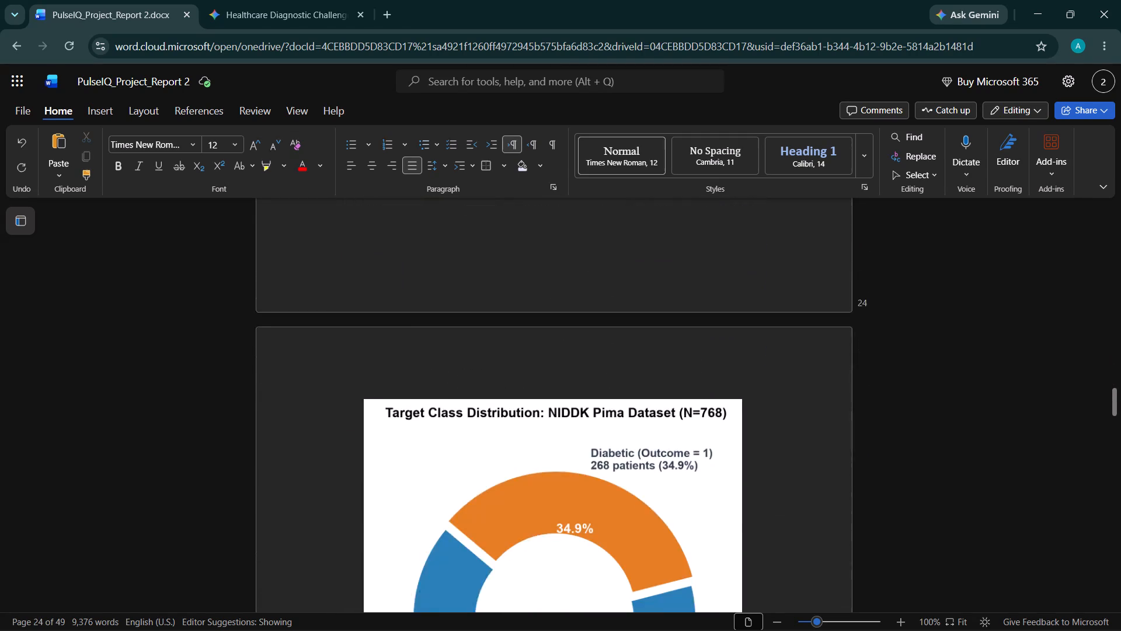
pyautogui.scroll(-12, 305, 325)
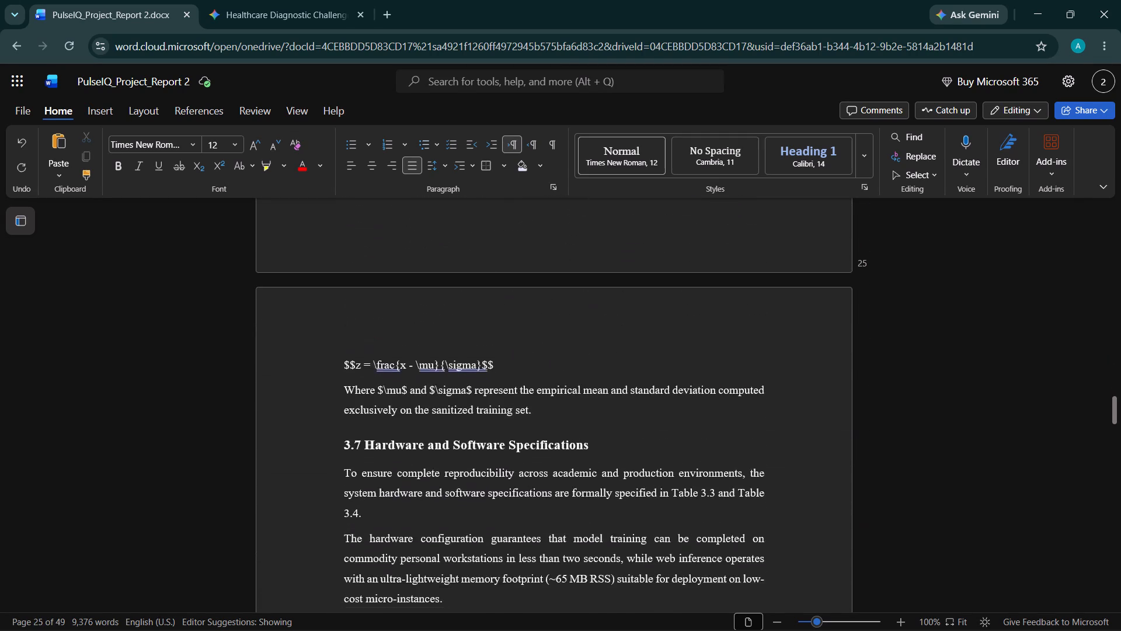
pyautogui.scroll(-15, 305, 325)
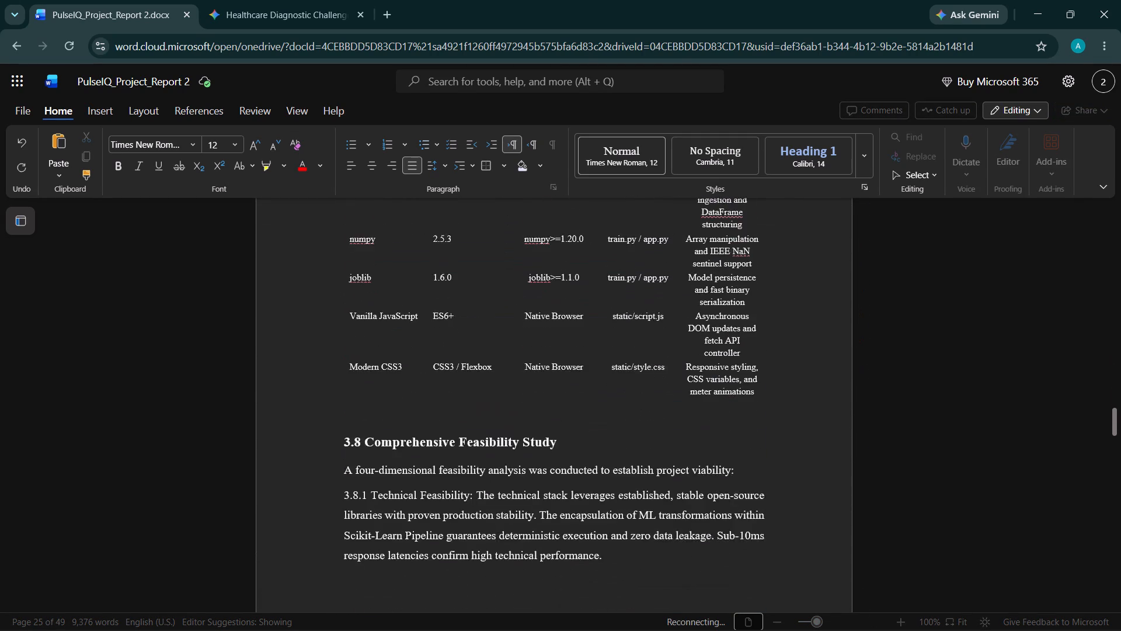
pyautogui.scroll(-11, 305, 325)
pyautogui.scroll(4, 305, 325)
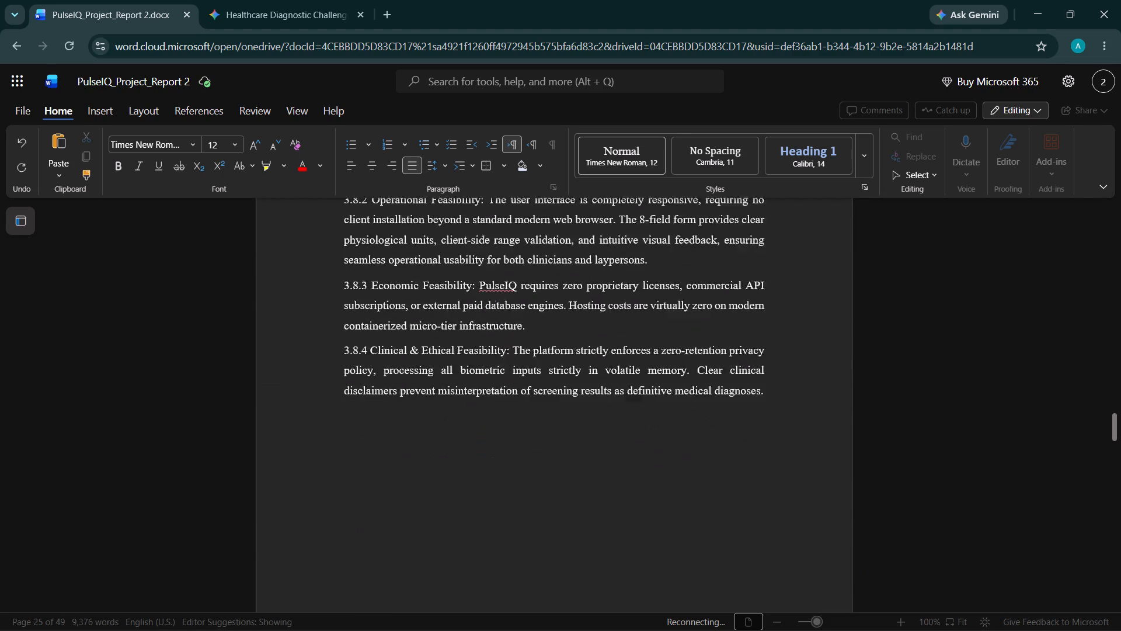
pyautogui.scroll(2, 305, 325)
pyautogui.scroll(-8, 305, 325)
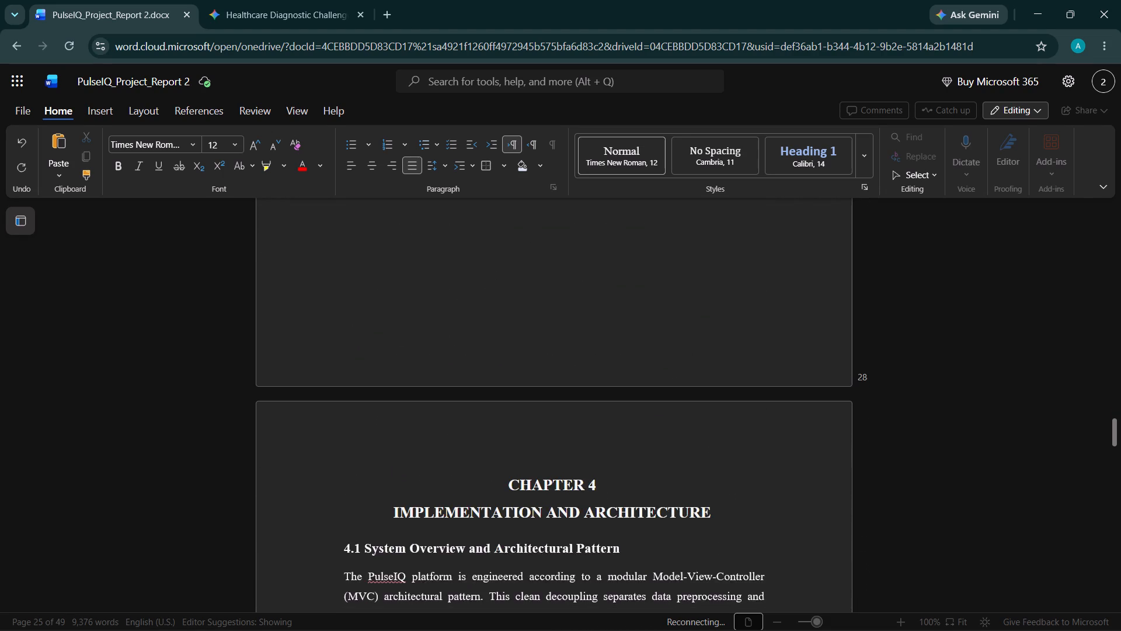
# Review Chapter 4, Implementation and Architecture, from section 4.1 through section 4.6 on zero-retention security.
pyautogui.scroll(-4, 305, 325)
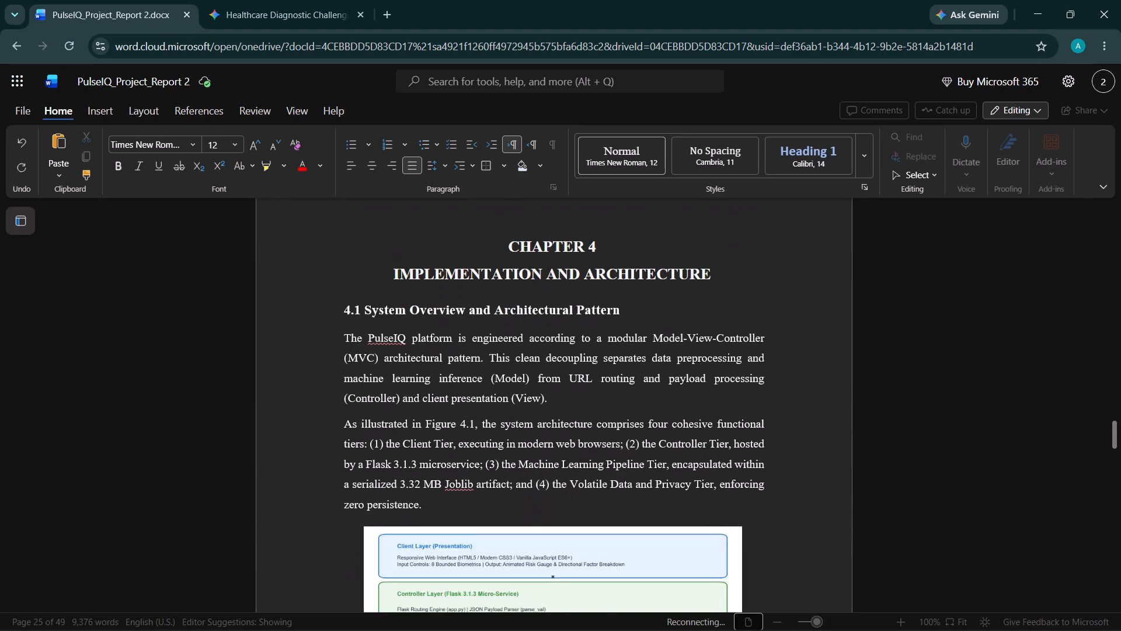
pyautogui.scroll(-2, 305, 325)
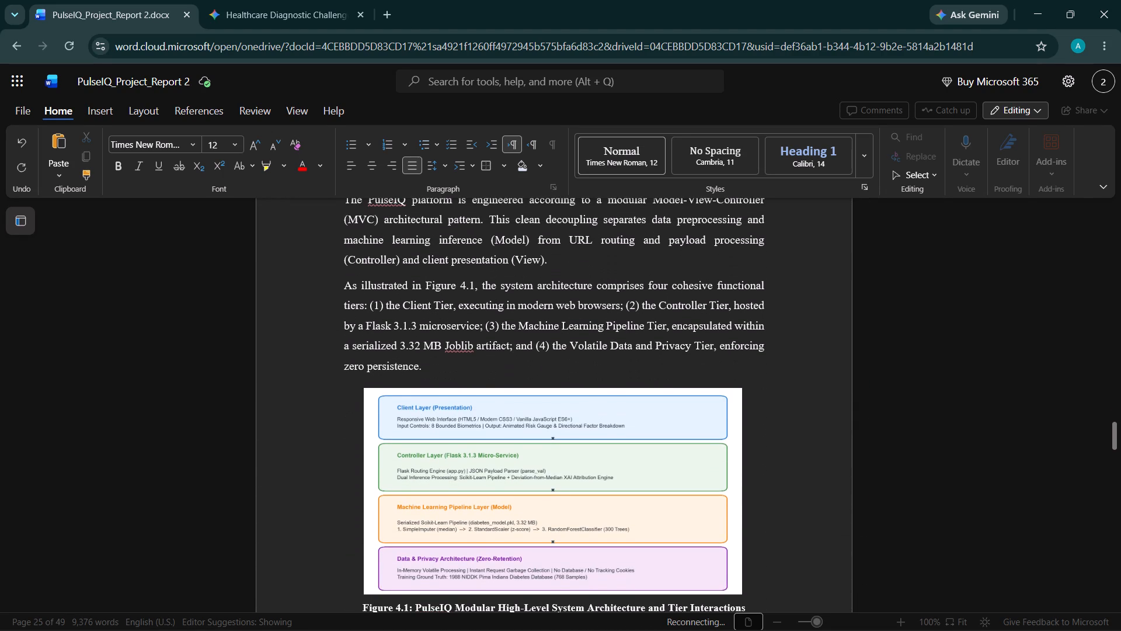
pyautogui.scroll(-2, 305, 325)
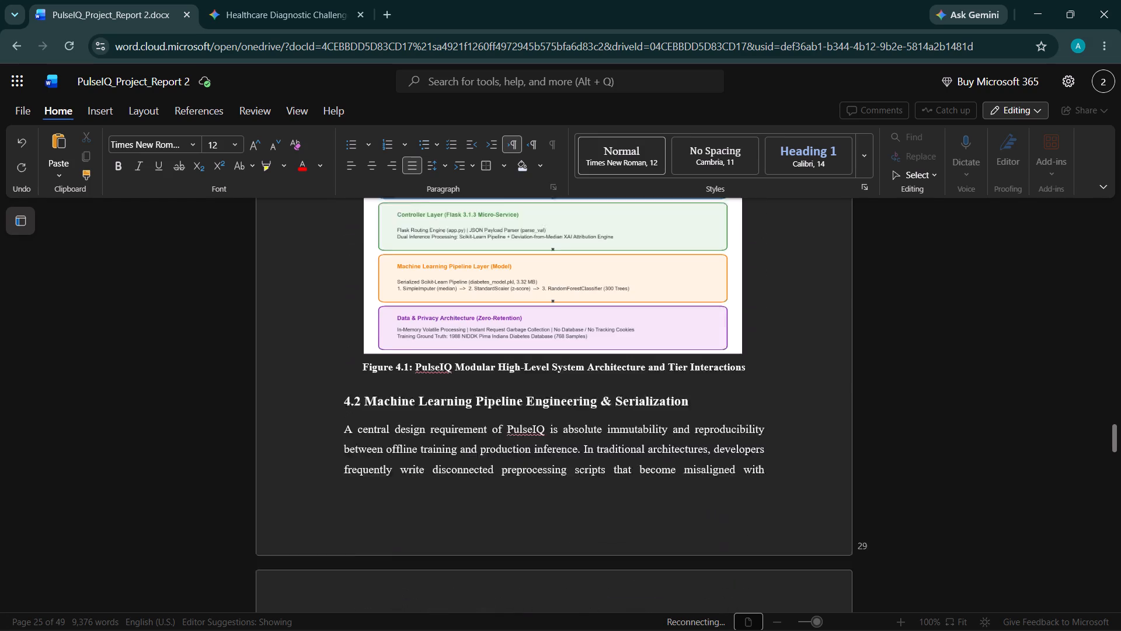
pyautogui.scroll(-5, 305, 325)
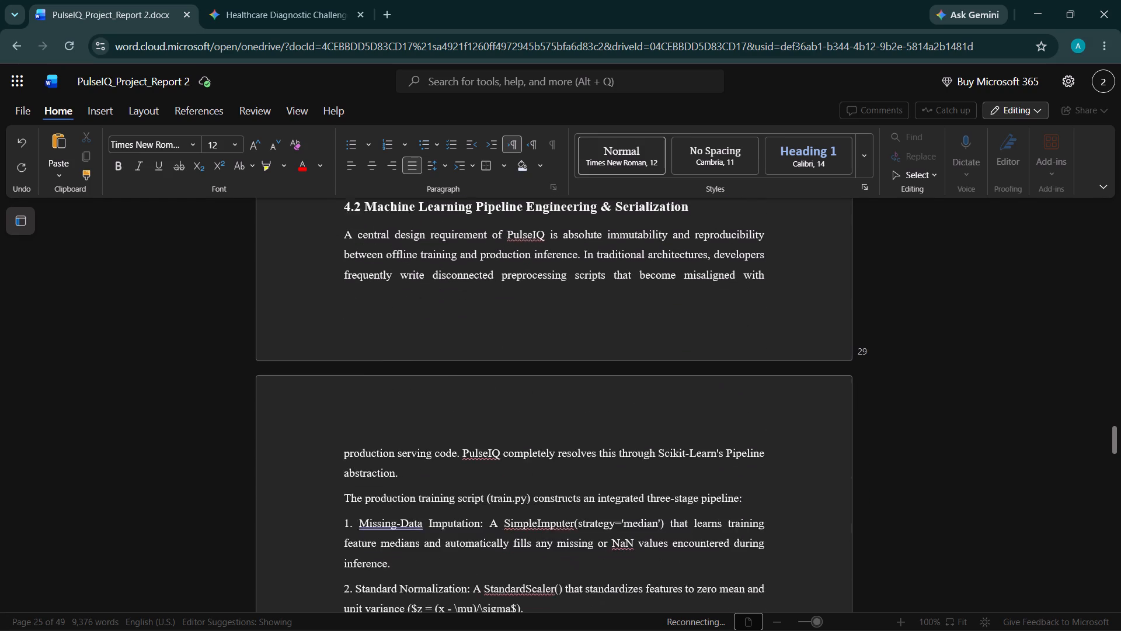
pyautogui.scroll(-8, 305, 325)
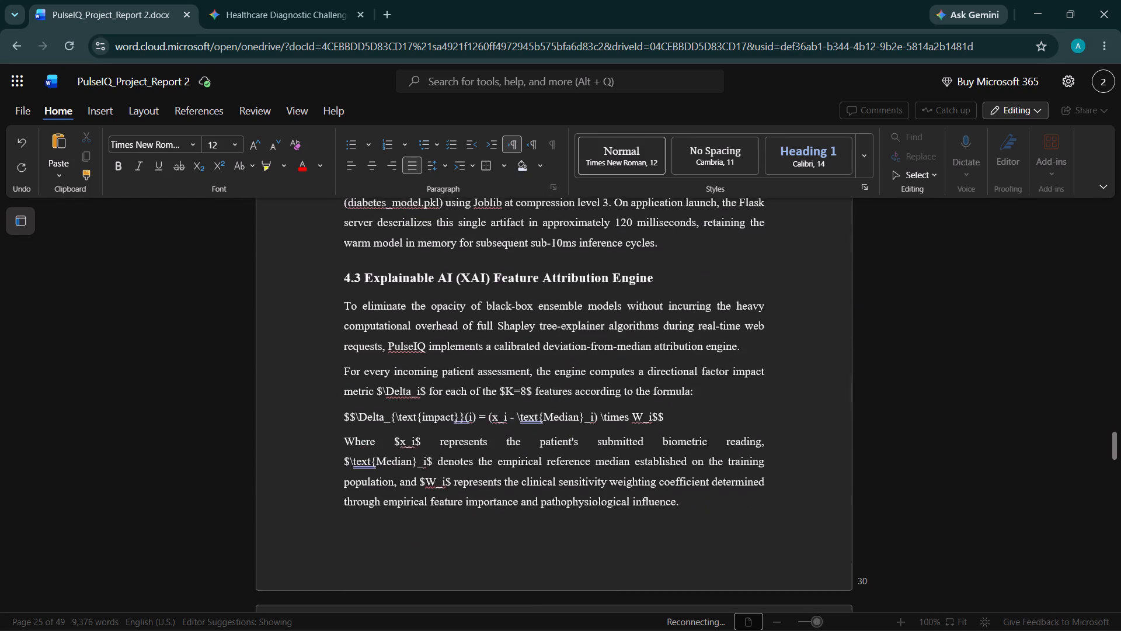
pyautogui.scroll(-8, 305, 325)
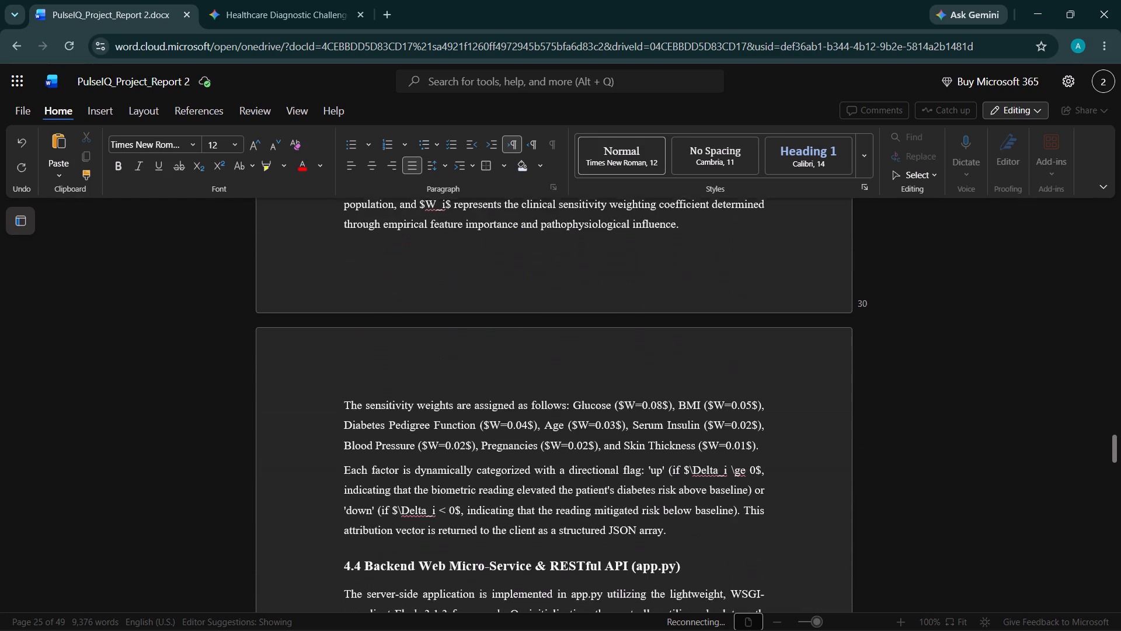
pyautogui.scroll(-10, 305, 325)
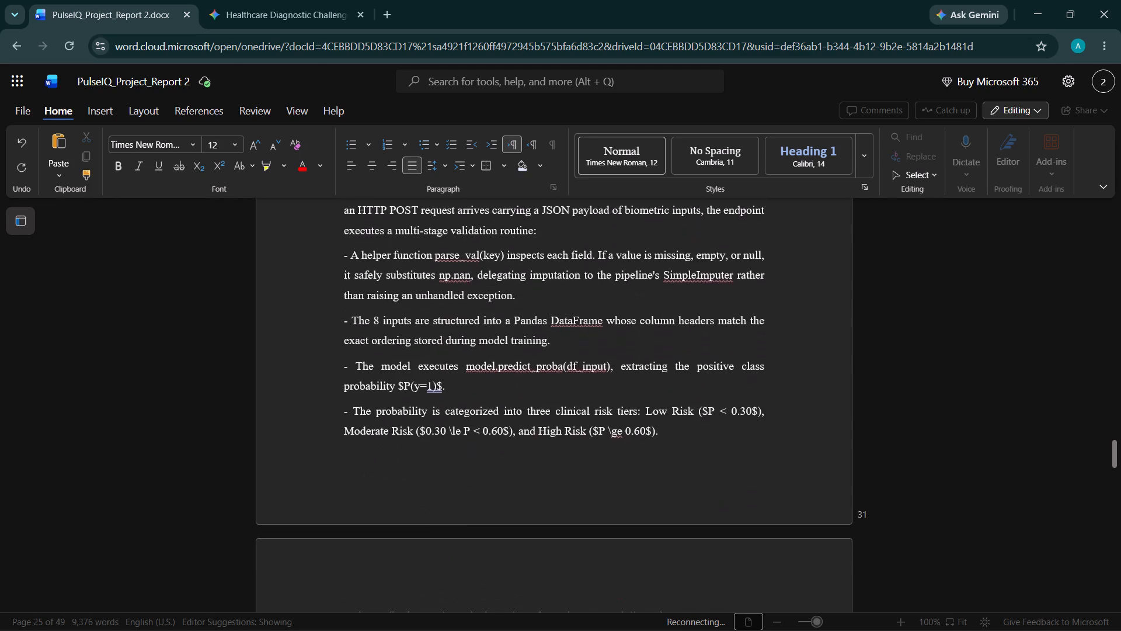
pyautogui.scroll(-6, 305, 325)
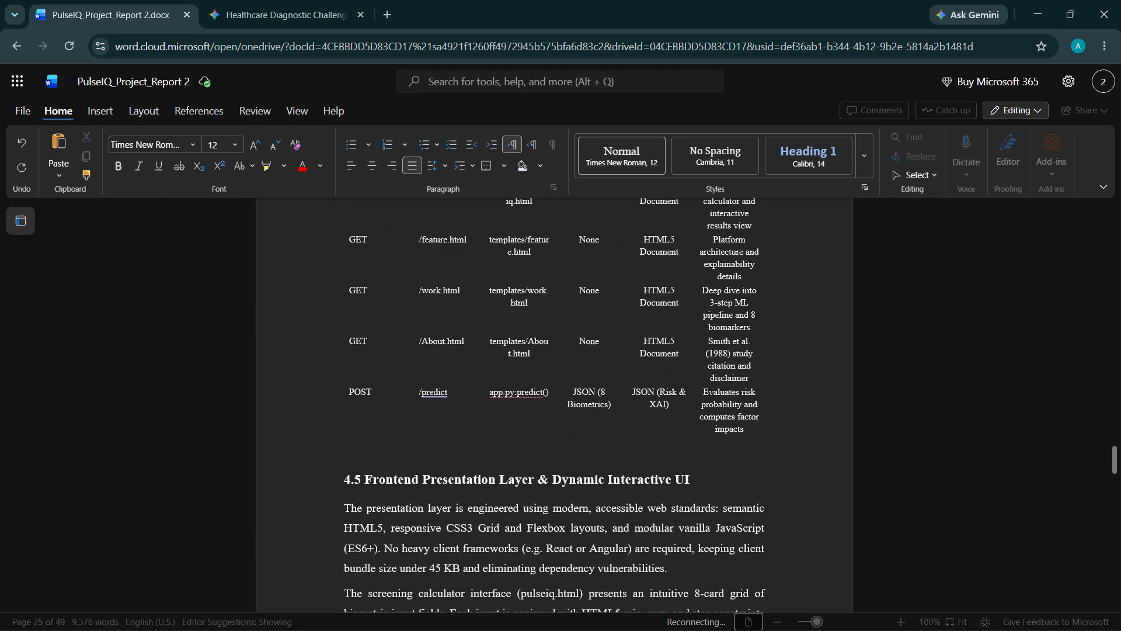
pyautogui.scroll(-10, 305, 325)
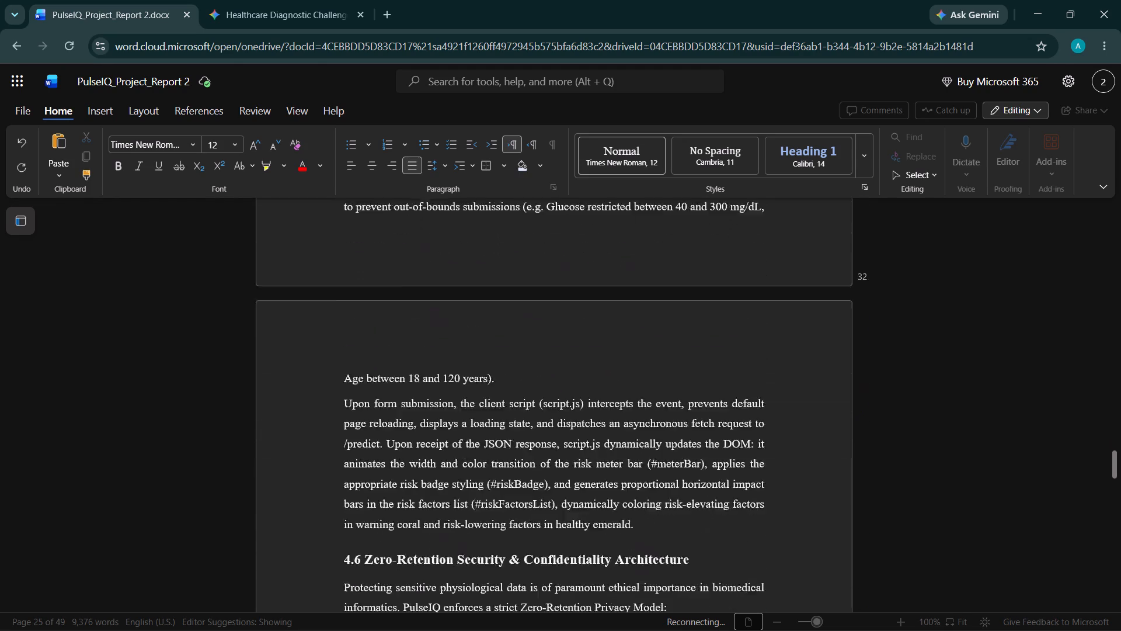
pyautogui.scroll(-17, 305, 325)
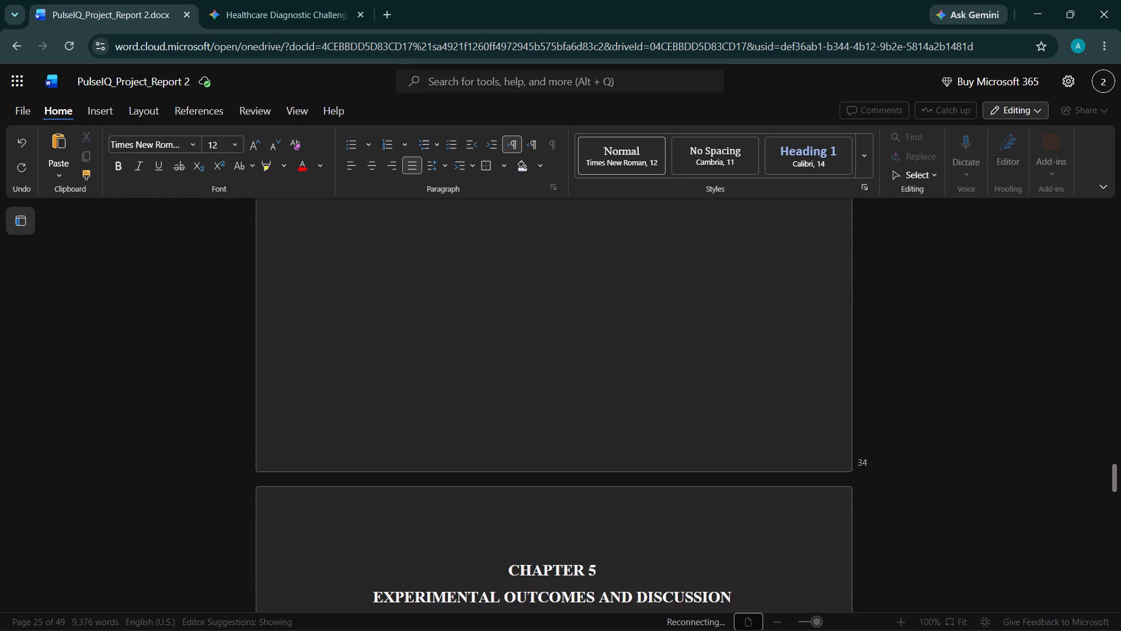
# Review Chapter 5, Experimental Outcomes and Discussion, including its benchmark tables, confusion matrix, feature evaluation and figures.
pyautogui.scroll(-12, 305, 325)
pyautogui.scroll(3, 305, 325)
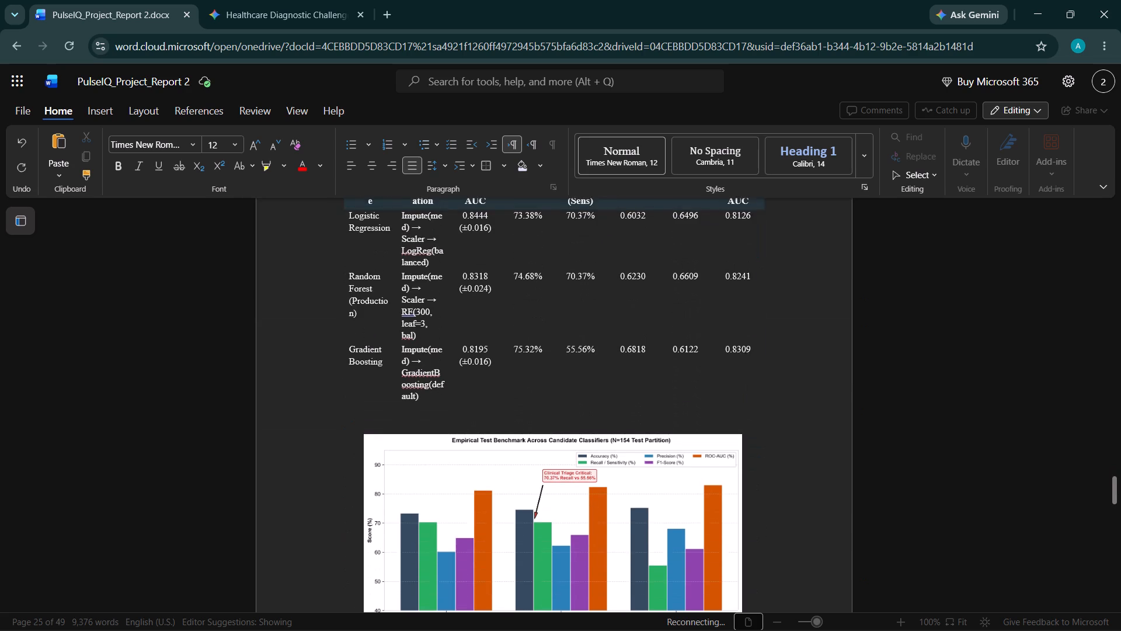
pyautogui.scroll(-9, 305, 325)
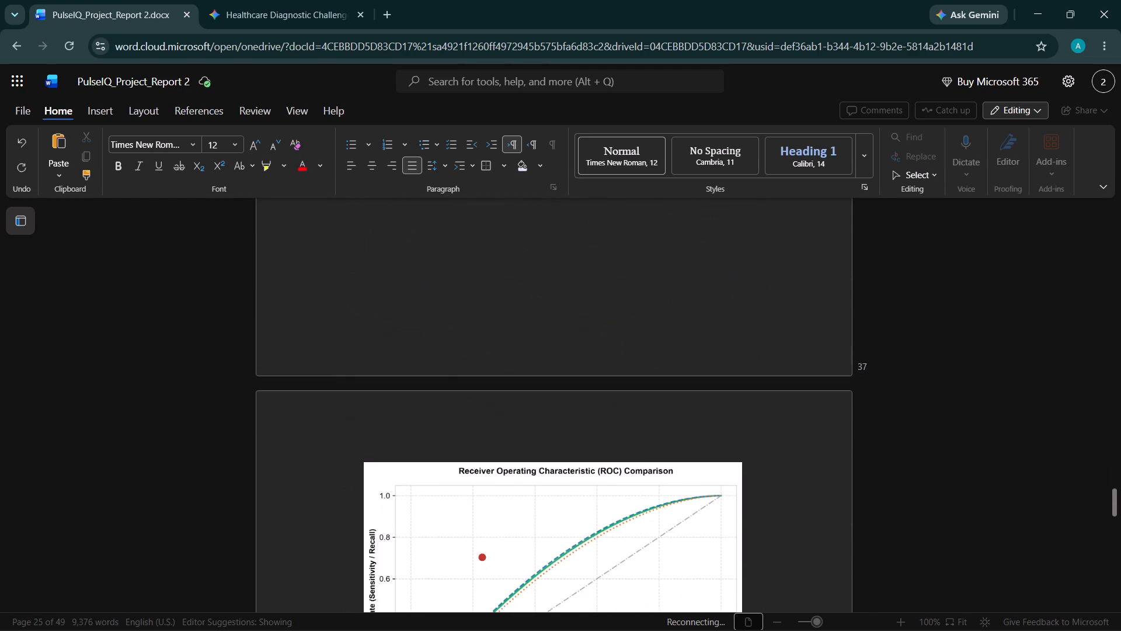
pyautogui.scroll(-17, 305, 325)
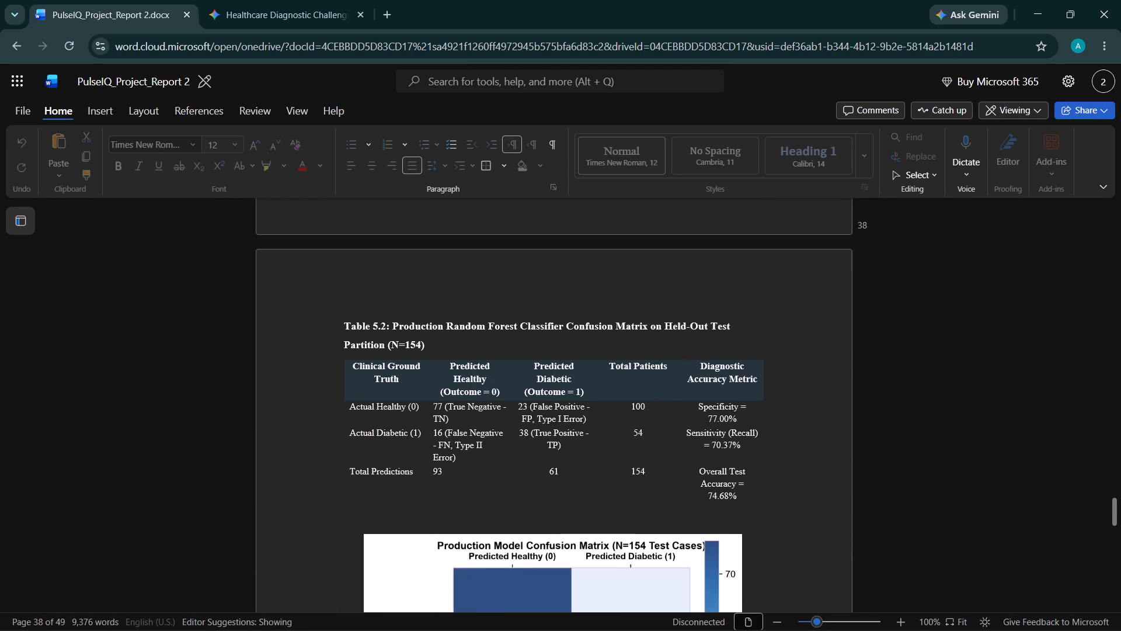
pyautogui.scroll(-4, 305, 325)
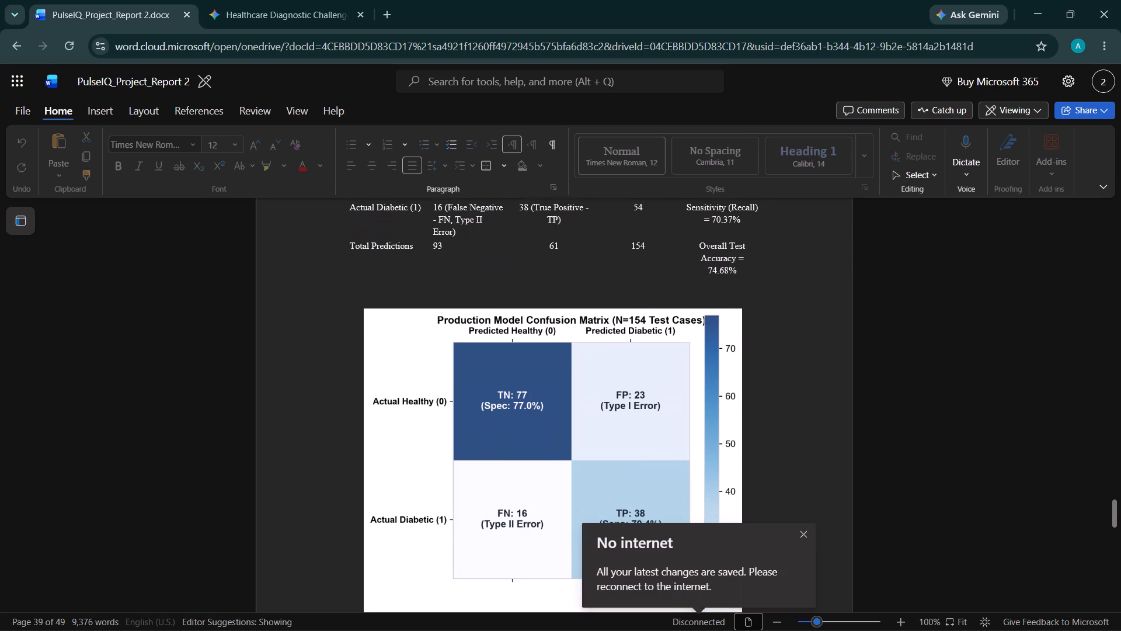
pyautogui.scroll(-7, 305, 325)
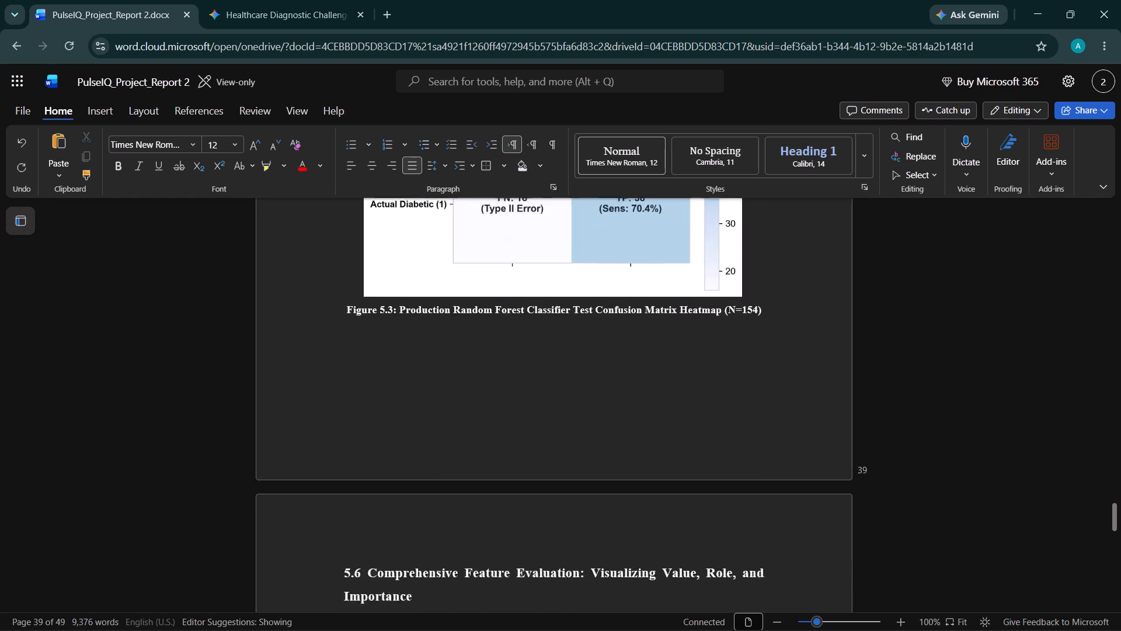
pyautogui.scroll(-18, 305, 325)
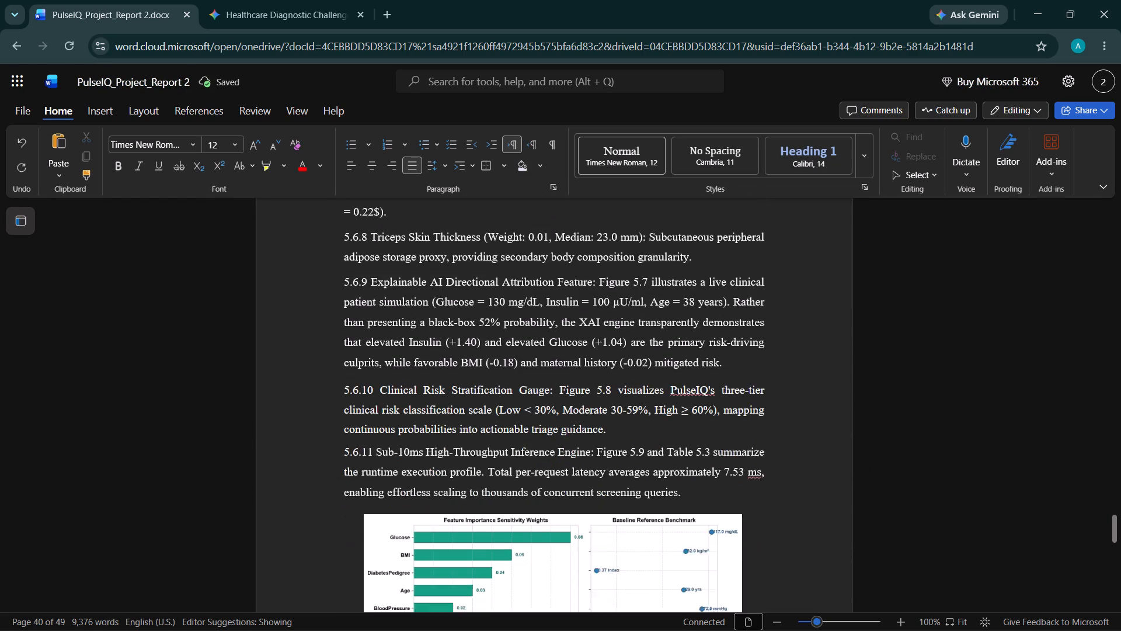
pyautogui.scroll(-14, 305, 325)
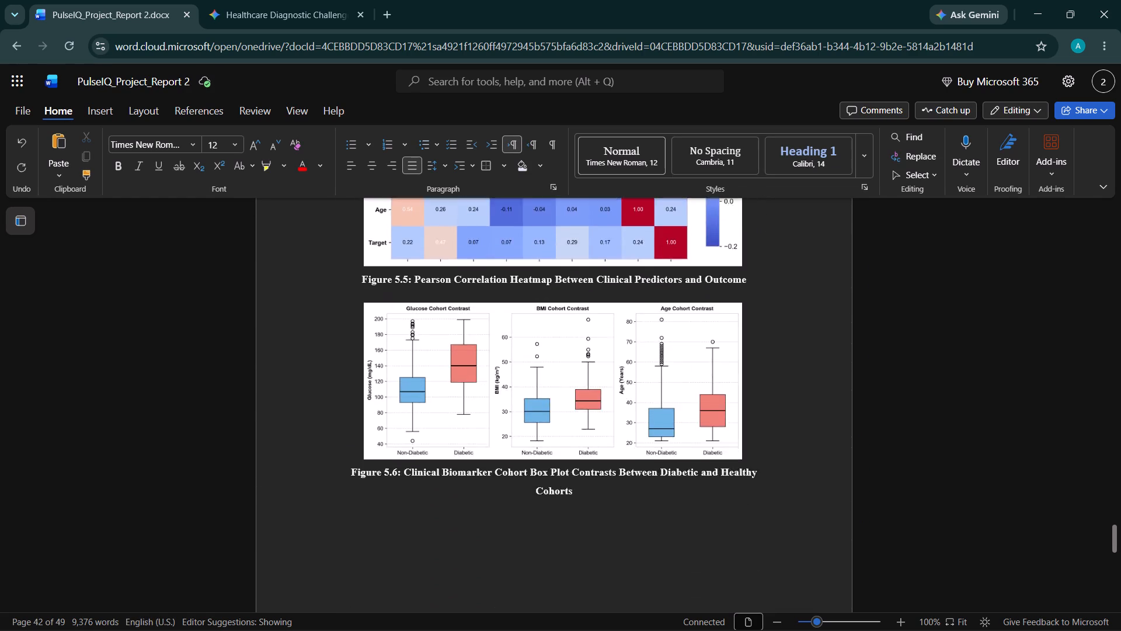
pyautogui.scroll(-18, 305, 325)
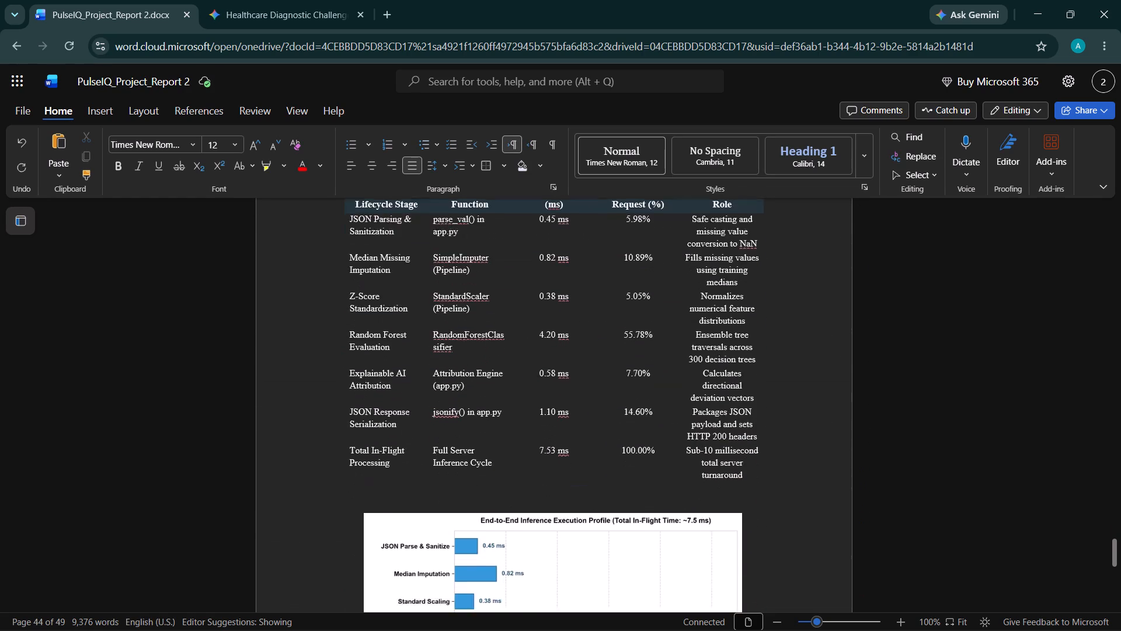
pyautogui.scroll(-12, 305, 325)
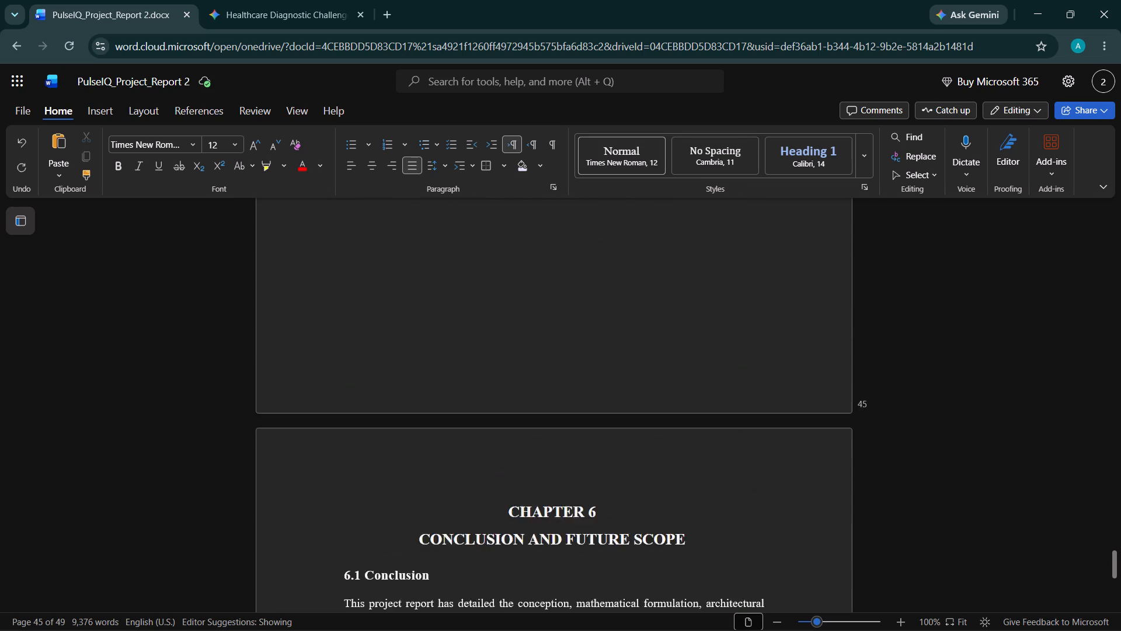
# Review Chapter 6, Conclusion and Future Scope, and the Chapter 7 references through the end of the report.
pyautogui.scroll(-12, 305, 325)
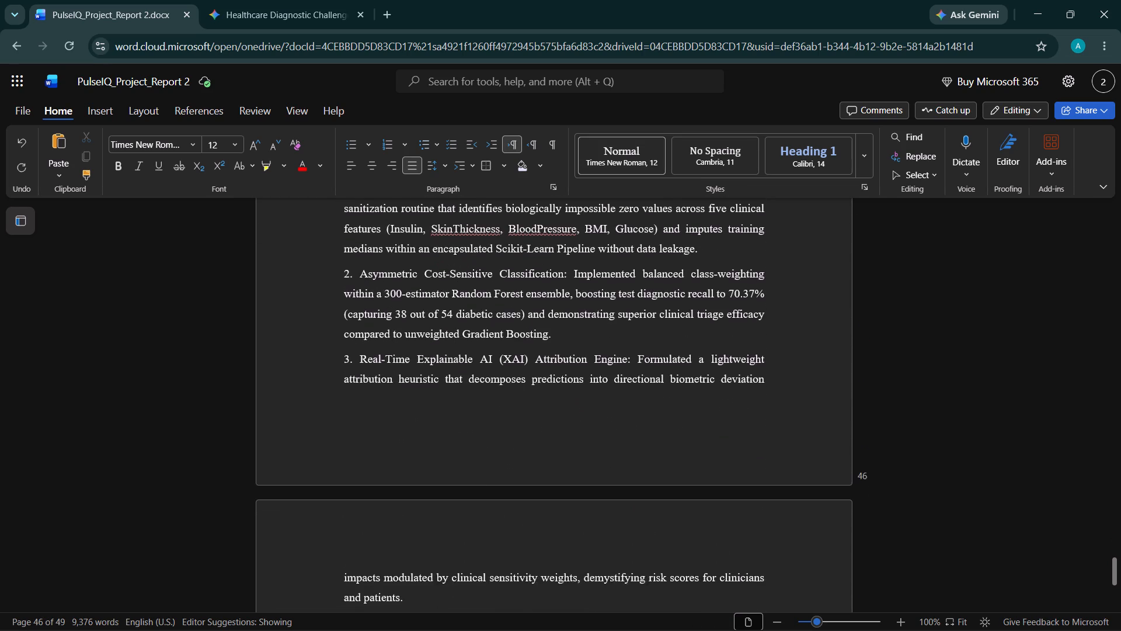
pyautogui.scroll(-12, 305, 325)
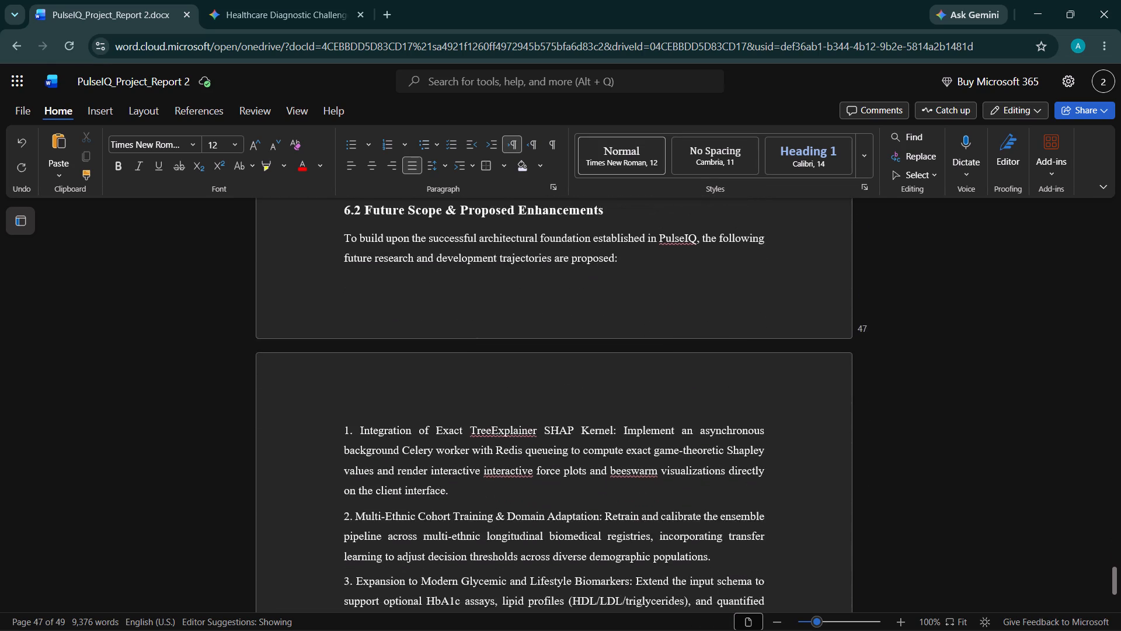
pyautogui.scroll(-10, 305, 325)
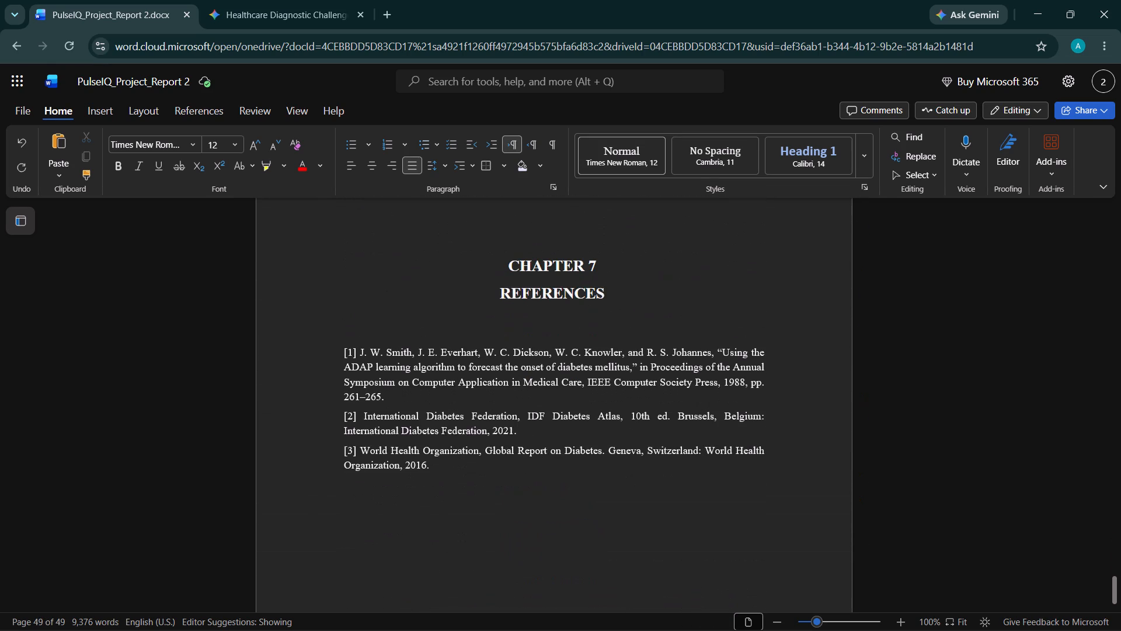
pyautogui.scroll(-6, 305, 325)
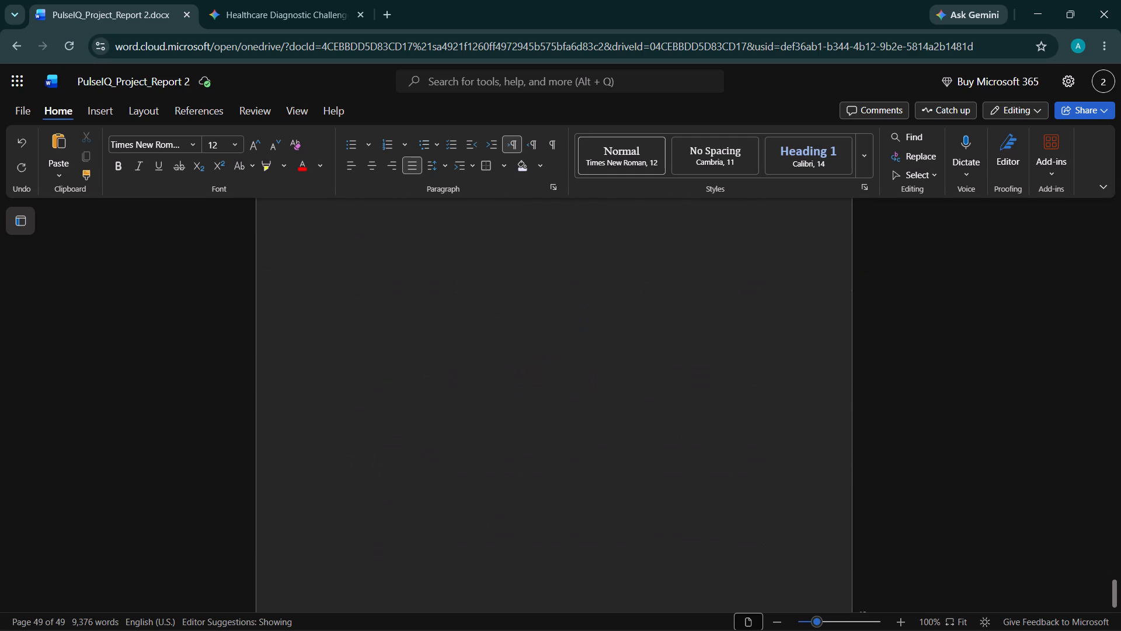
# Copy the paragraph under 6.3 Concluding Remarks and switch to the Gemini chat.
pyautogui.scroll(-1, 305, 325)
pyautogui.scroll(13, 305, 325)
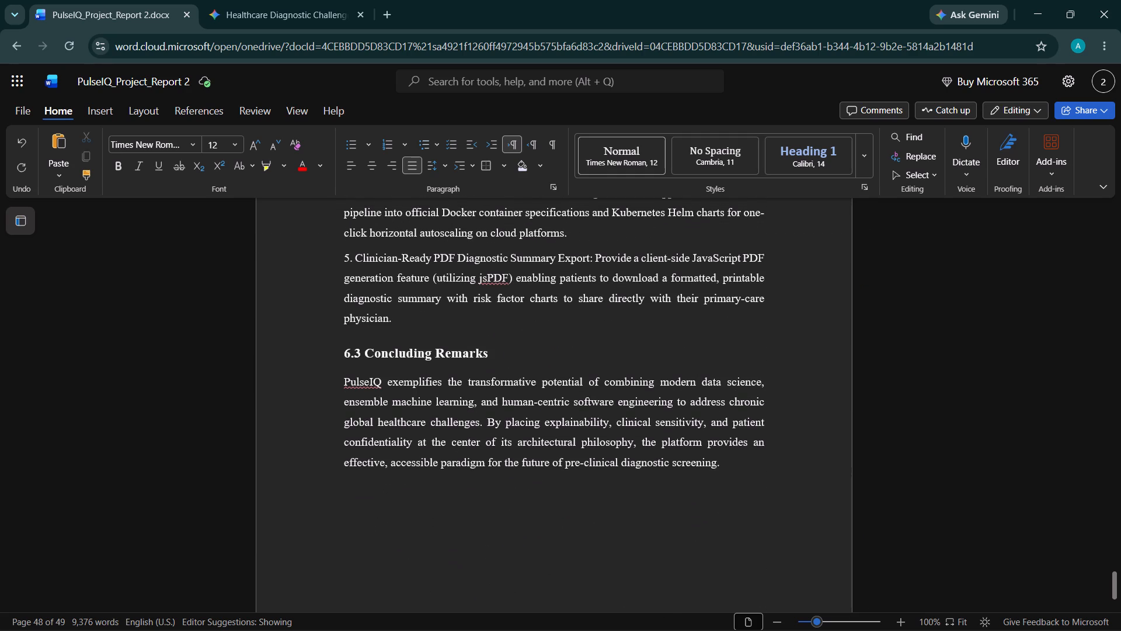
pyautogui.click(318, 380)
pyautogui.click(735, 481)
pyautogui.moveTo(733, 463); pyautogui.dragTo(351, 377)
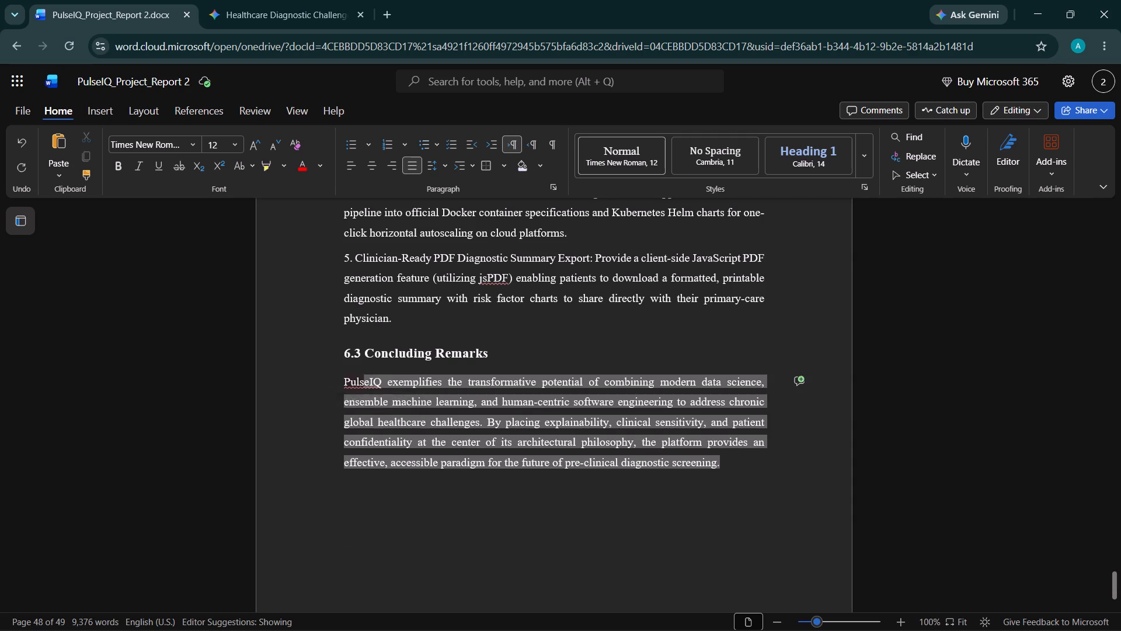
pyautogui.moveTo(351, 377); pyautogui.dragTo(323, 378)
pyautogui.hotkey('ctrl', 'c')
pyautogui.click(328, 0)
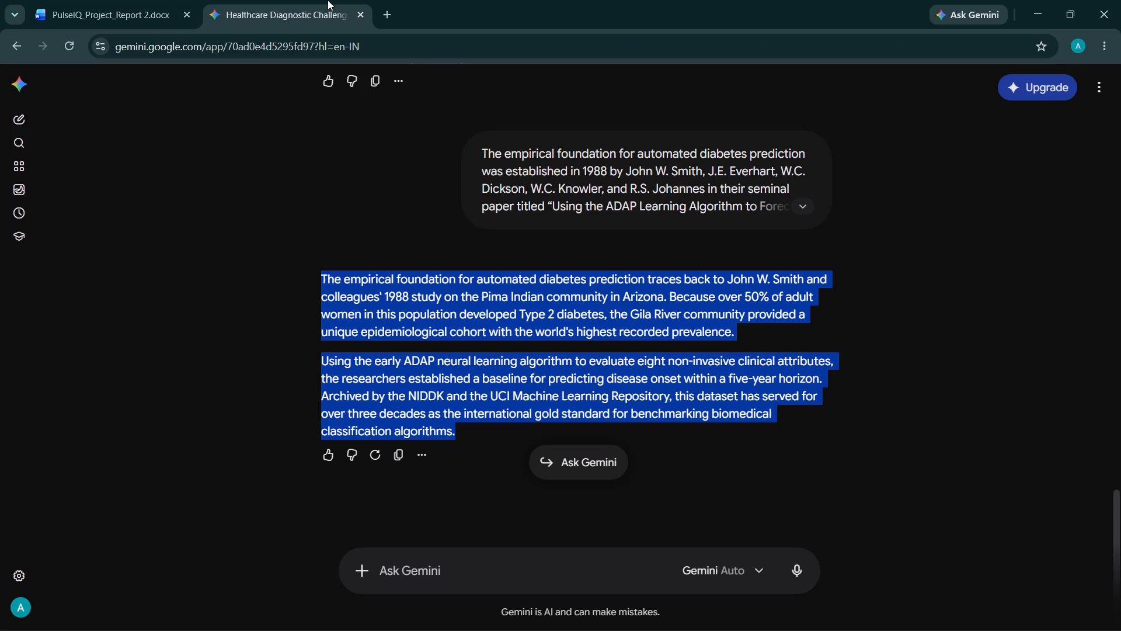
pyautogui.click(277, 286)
# Reorder the browser tabs so the PulseIQ report comes after the Gemini chat.
pyautogui.moveTo(145, 1); pyautogui.dragTo(476, 339)
pyautogui.moveTo(640, 359); pyautogui.dragTo(425, 142)
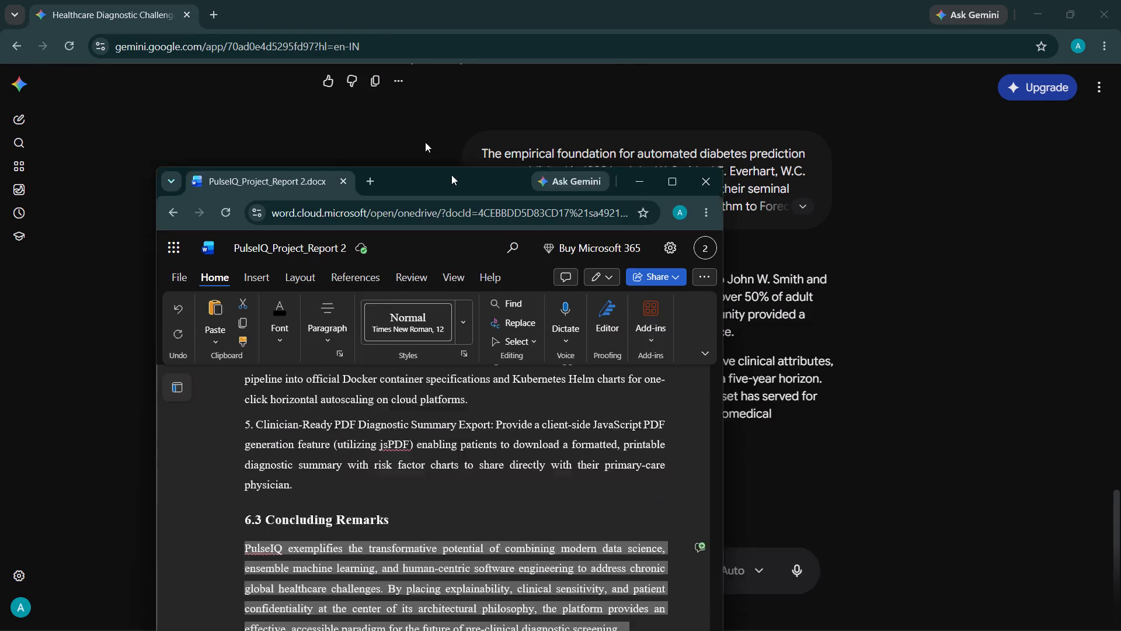
pyautogui.moveTo(425, 142); pyautogui.dragTo(326, 0)
pyautogui.moveTo(155, 15); pyautogui.dragTo(384, 207)
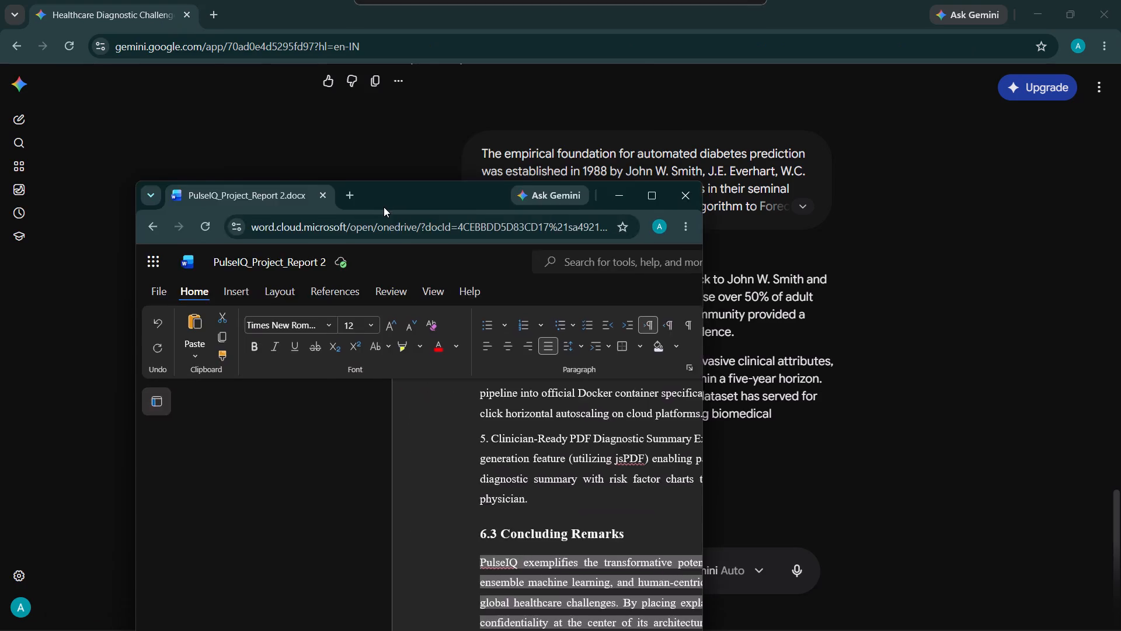
pyautogui.moveTo(384, 207); pyautogui.dragTo(318, 9)
# Look back through Chapter 6 from 6.3 Concluding Remarks to 6.1 Conclusion for text to condense.
pyautogui.scroll(3, 528, 273)
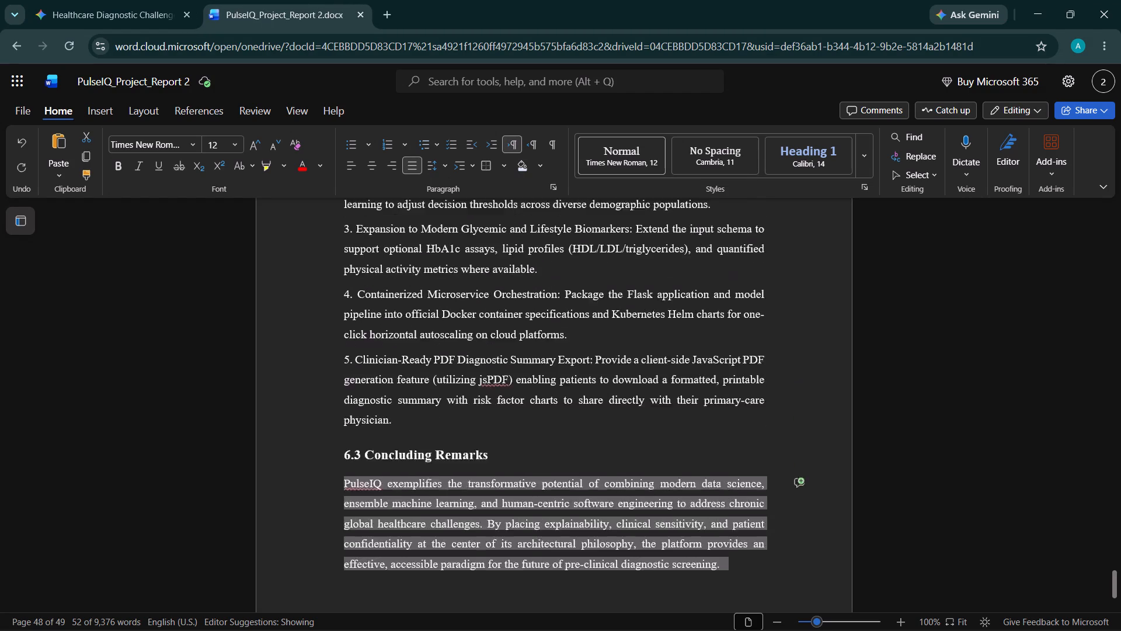
pyautogui.scroll(9, 528, 273)
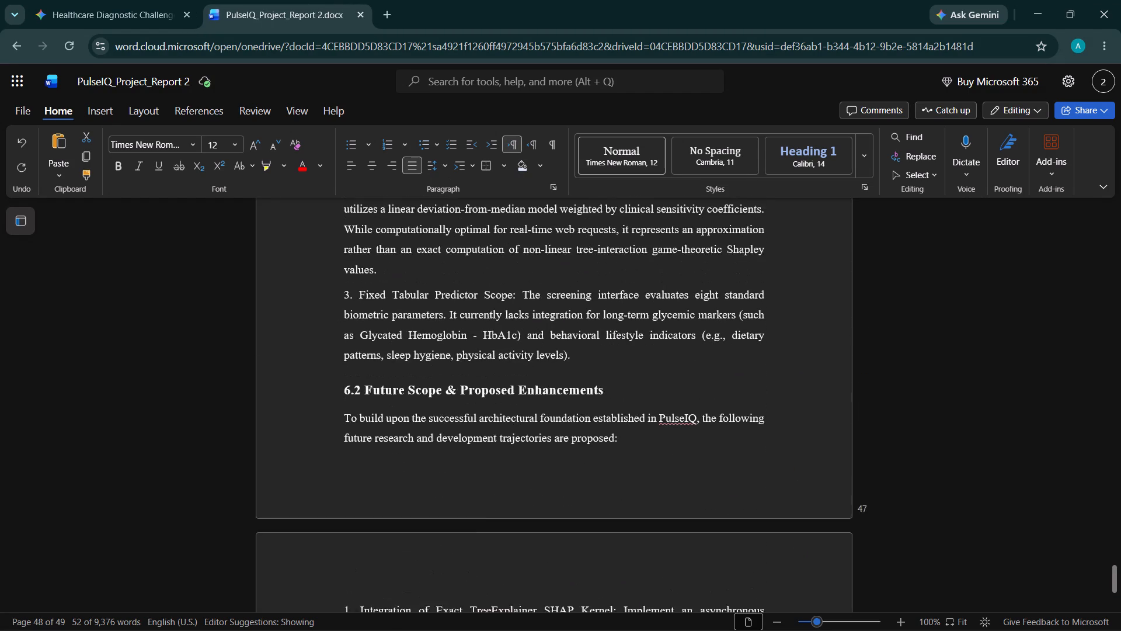
pyautogui.scroll(12, 499, 283)
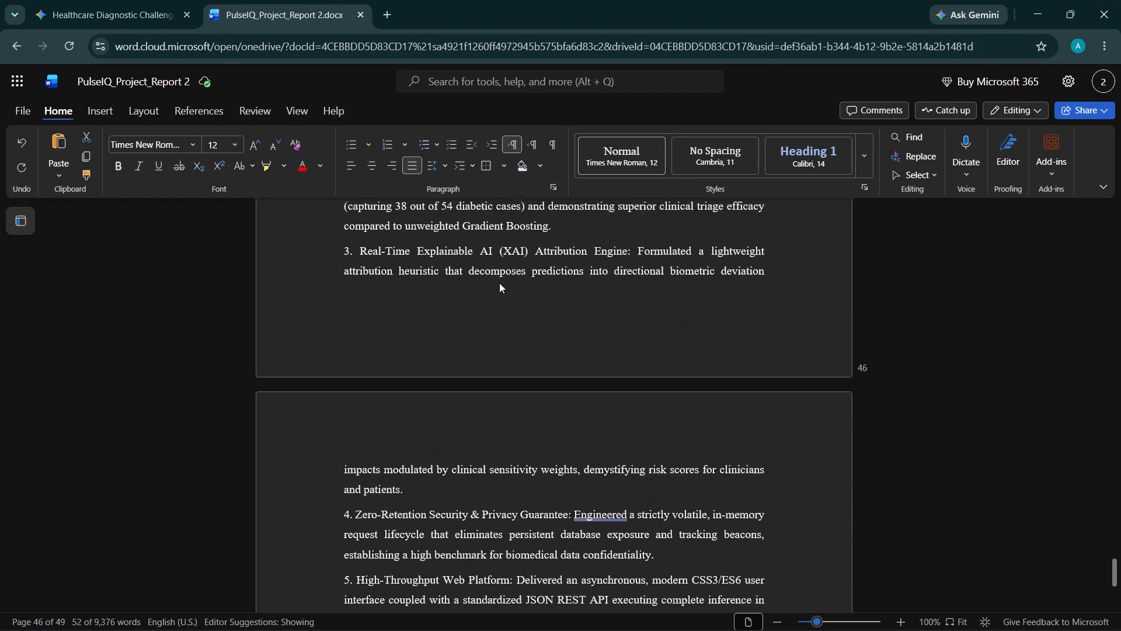
pyautogui.scroll(5, 499, 283)
pyautogui.scroll(-1, 499, 283)
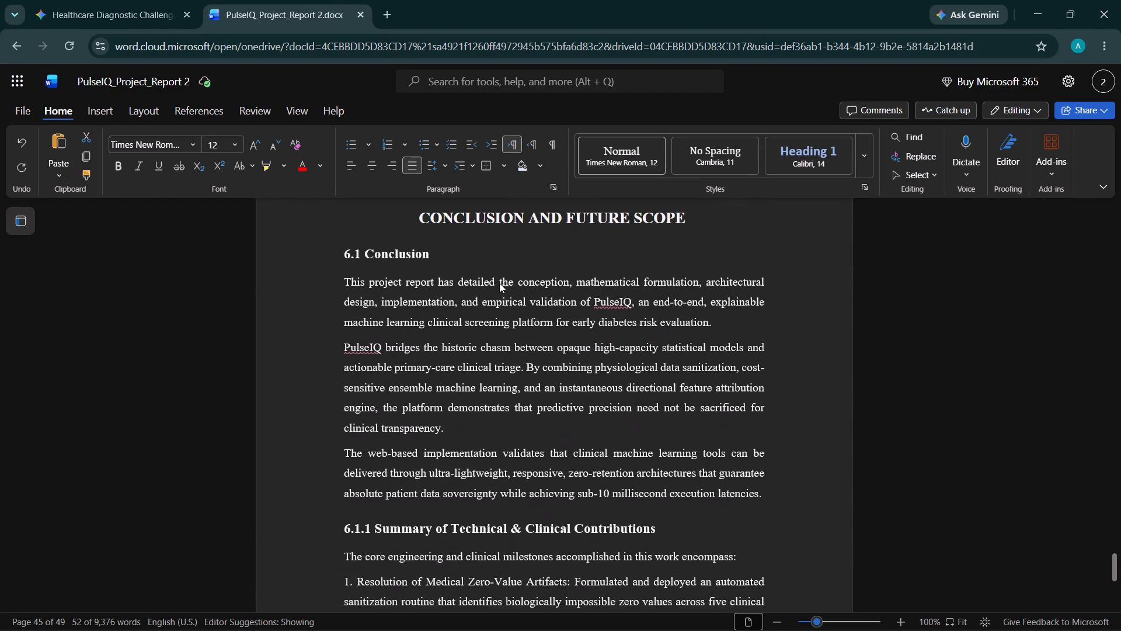
pyautogui.scroll(-6, 499, 283)
pyautogui.scroll(1, 499, 283)
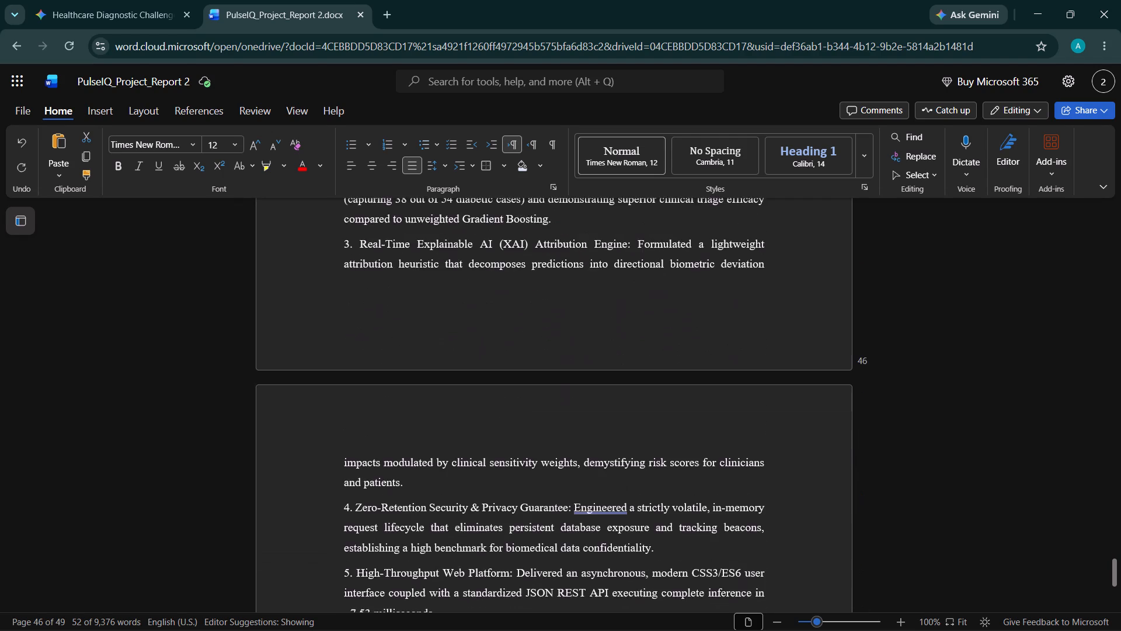
pyautogui.scroll(1, 499, 283)
pyautogui.scroll(1, 364, 255)
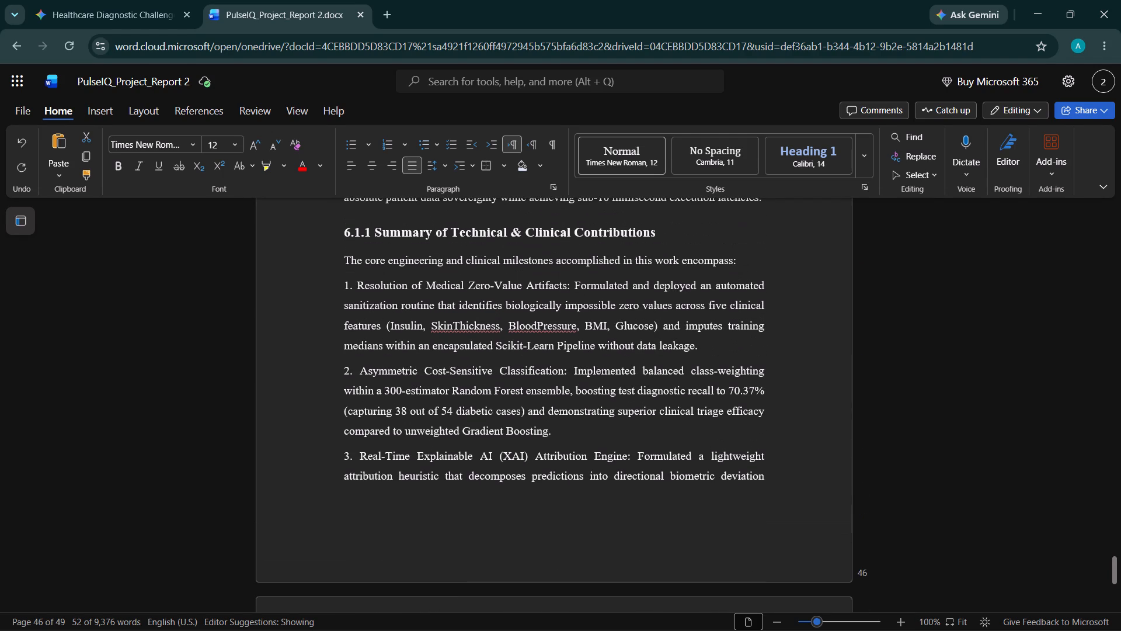
pyautogui.moveTo(343, 263); pyautogui.dragTo(588, 630)
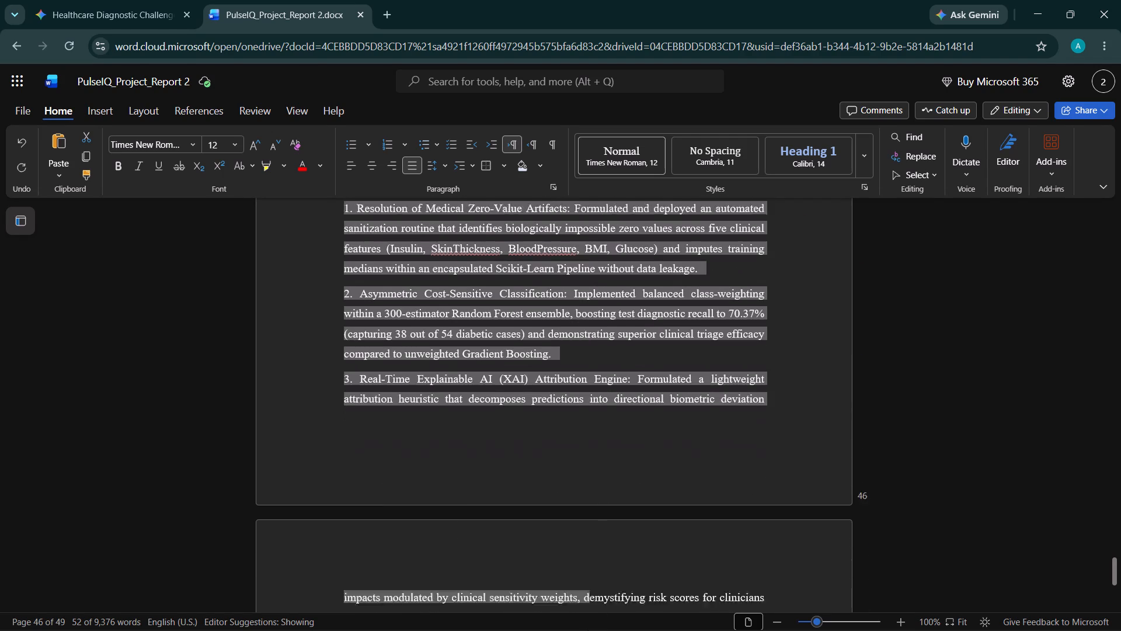
pyautogui.moveTo(588, 630); pyautogui.dragTo(614, 618)
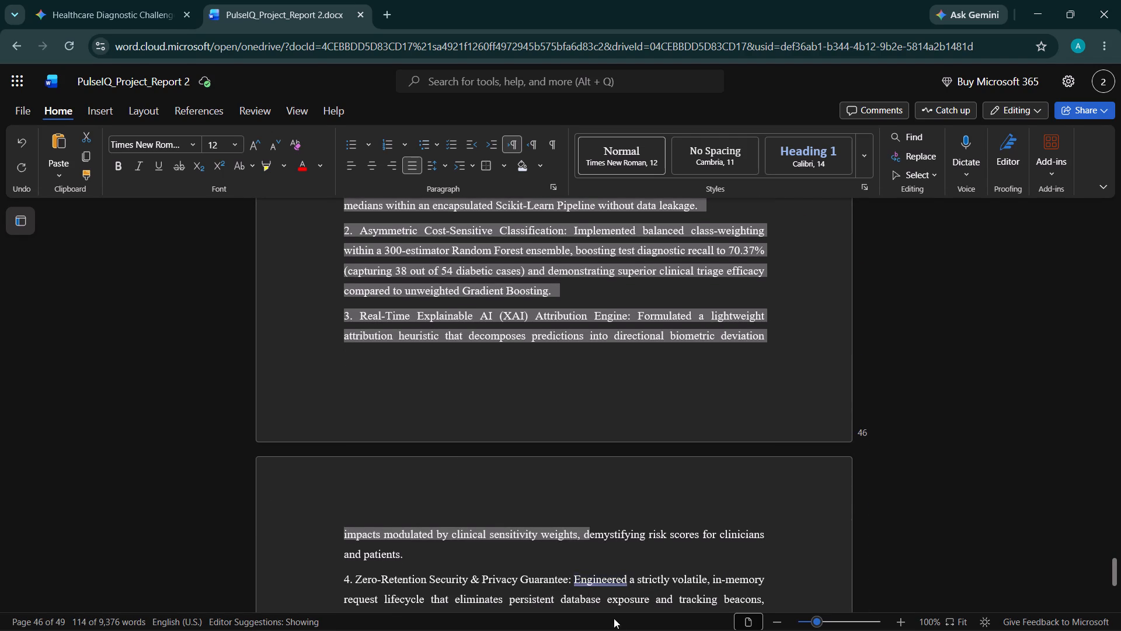
pyautogui.moveTo(614, 618); pyautogui.dragTo(739, 536)
pyautogui.scroll(-3, 725, 538)
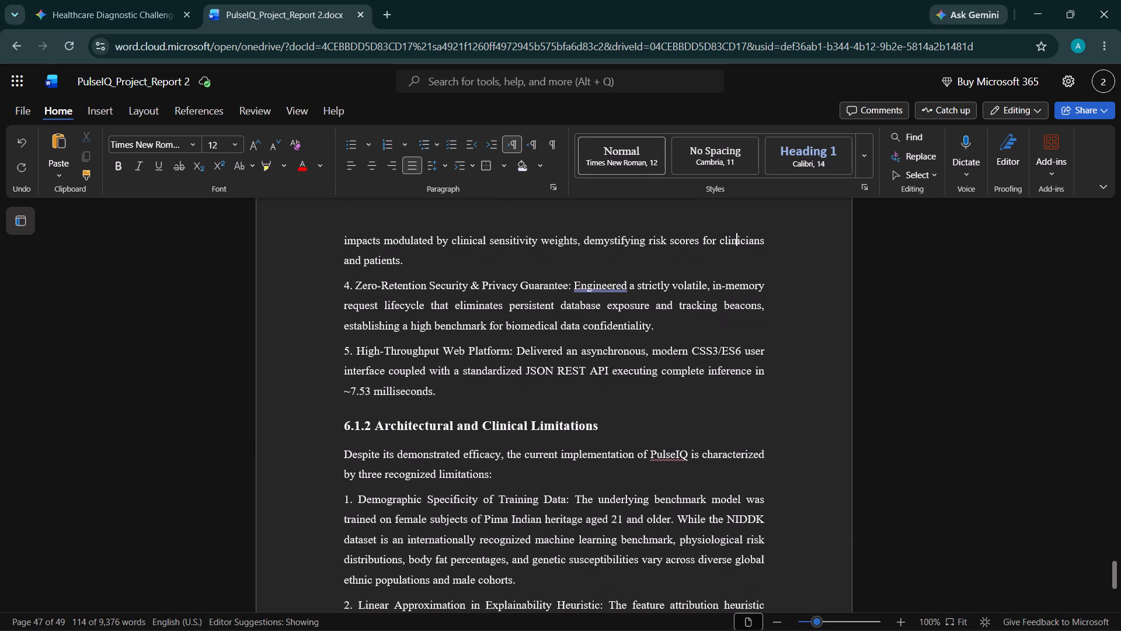
pyautogui.moveTo(468, 399); pyautogui.dragTo(184, 154)
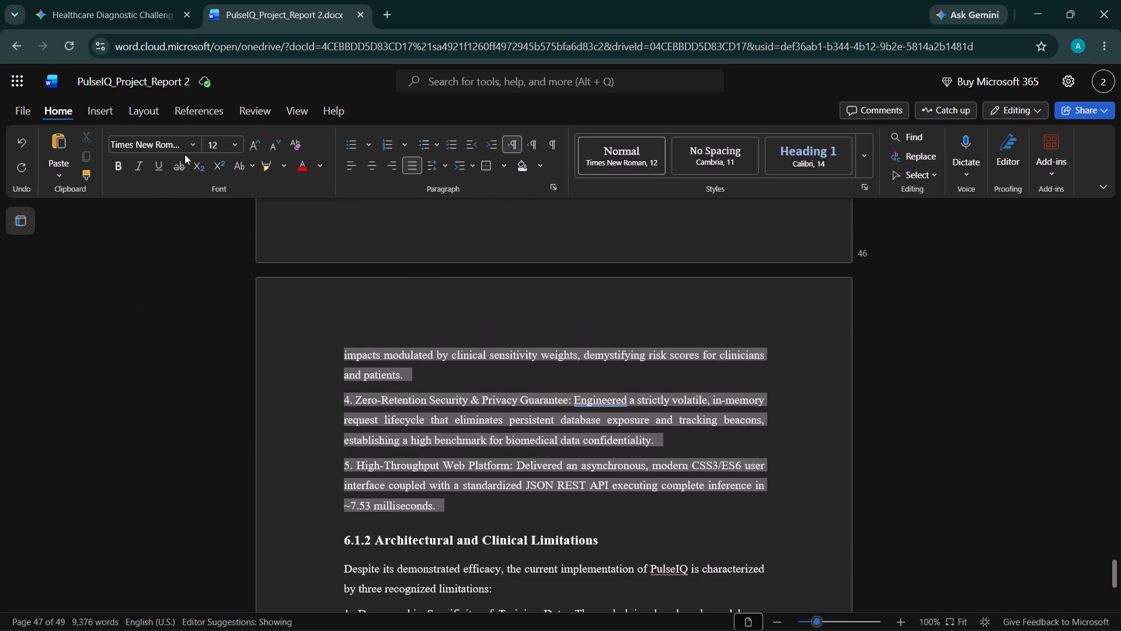
pyautogui.moveTo(184, 154); pyautogui.dragTo(196, 308)
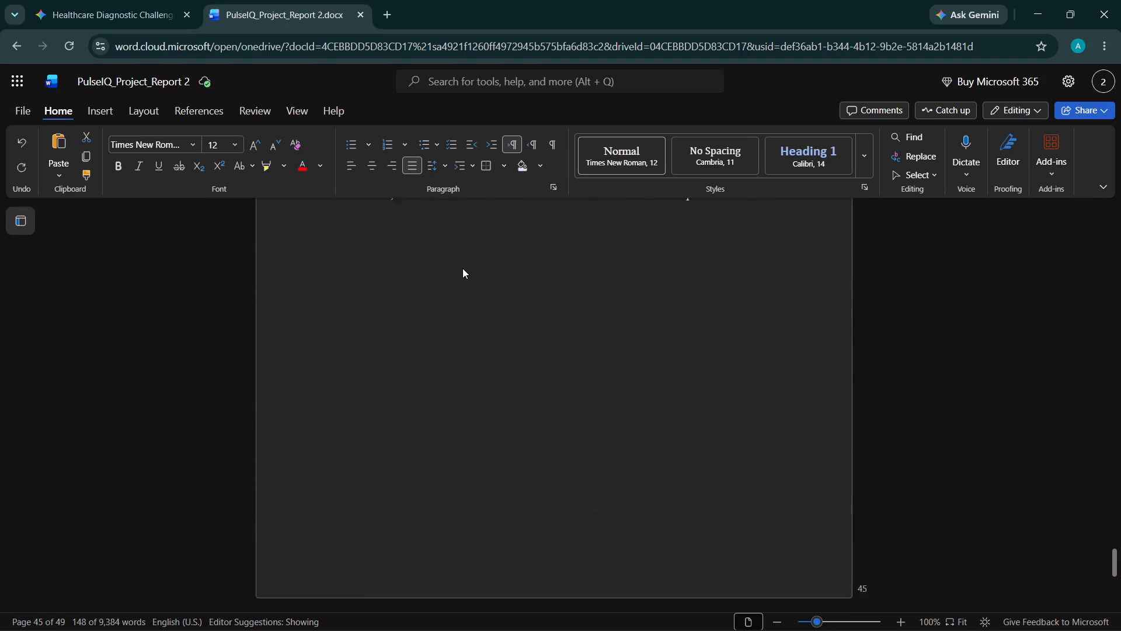
pyautogui.scroll(7, 462, 268)
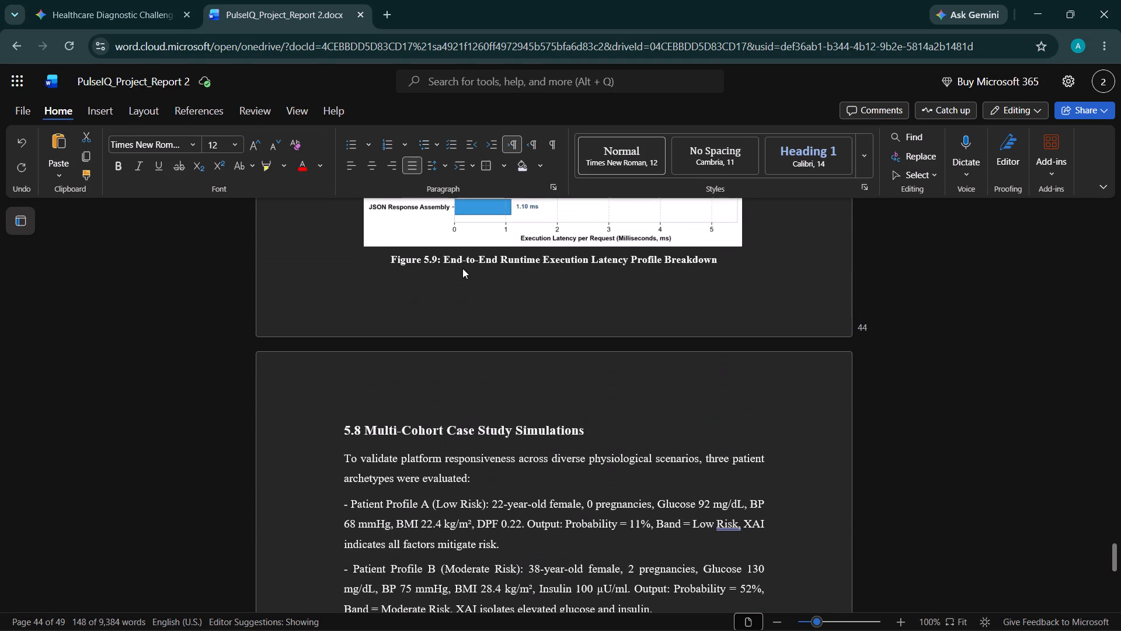
pyautogui.scroll(12, 462, 268)
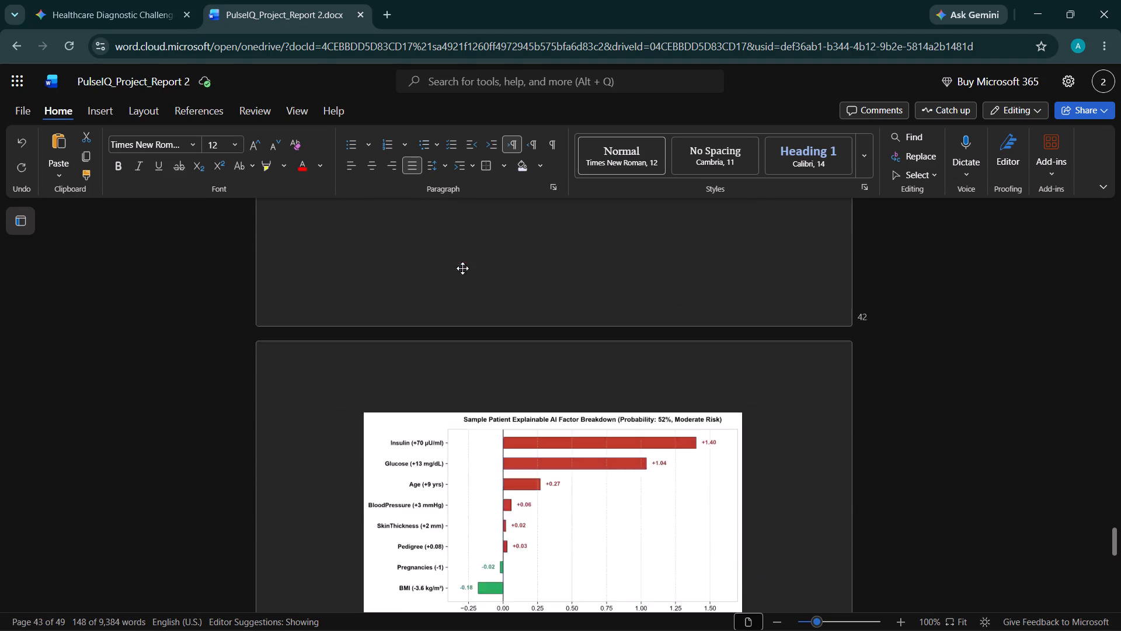
pyautogui.scroll(9, 462, 268)
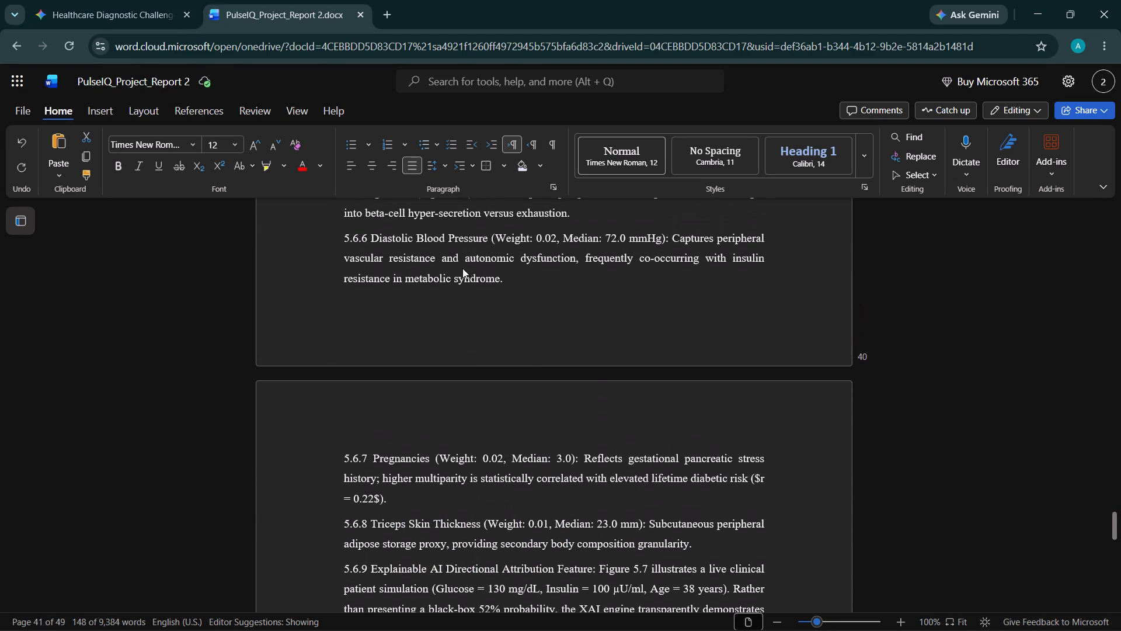
# Save the PulseIQ_Project_Report 2 document.
pyautogui.hotkey('ctrl', 's')
pyautogui.hotkey('ctrl', 's')
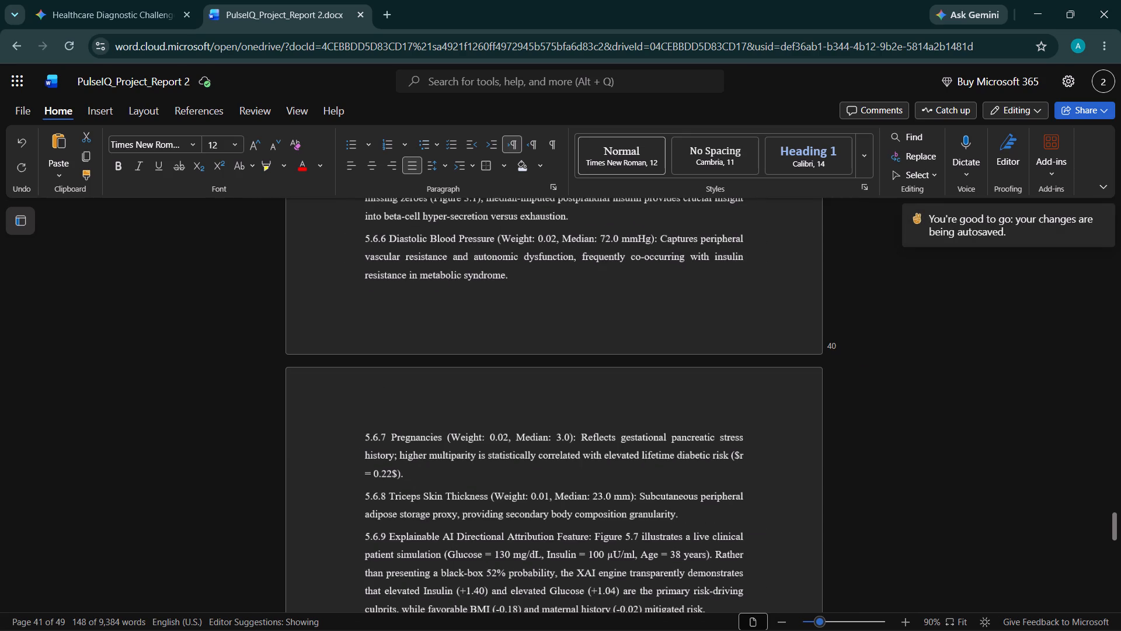
pyautogui.hotkey('ctrl', 's')
pyautogui.hotkey('ctrl', 's')
pyautogui.hotkey('ctrl', 's')
pyautogui.hotkey('ctrl', 's')
pyautogui.hotkey('ctrl', 's')
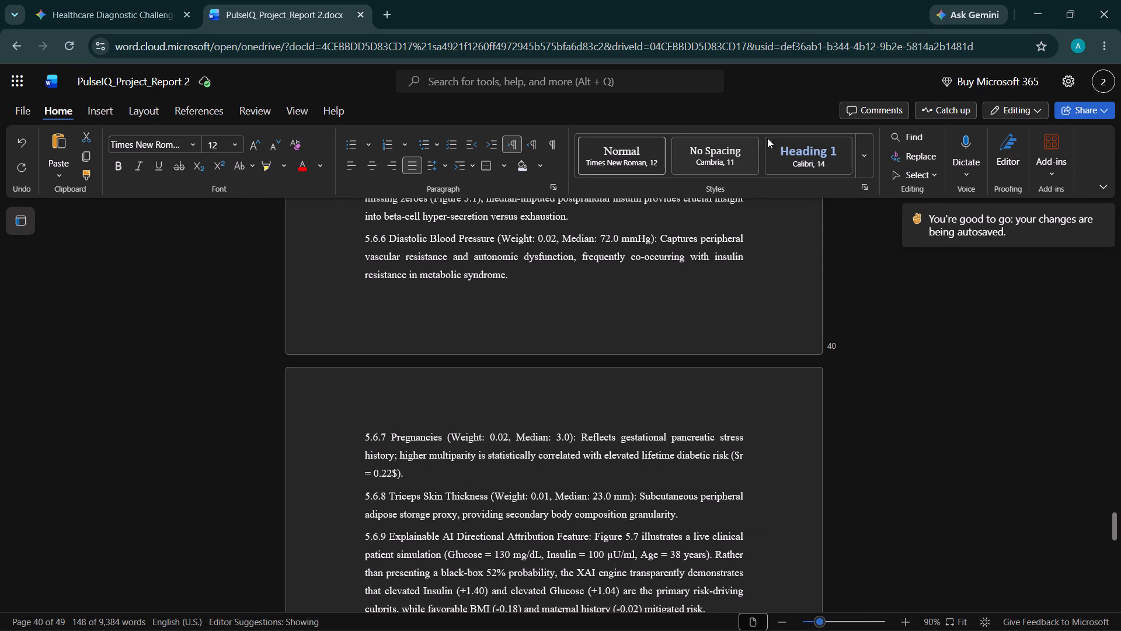
# Review the report backwards from section 5.6 through the Chapter 5 metrics and Chapter 4 workflow to Table 4.1.
pyautogui.scroll(10, 947, 272)
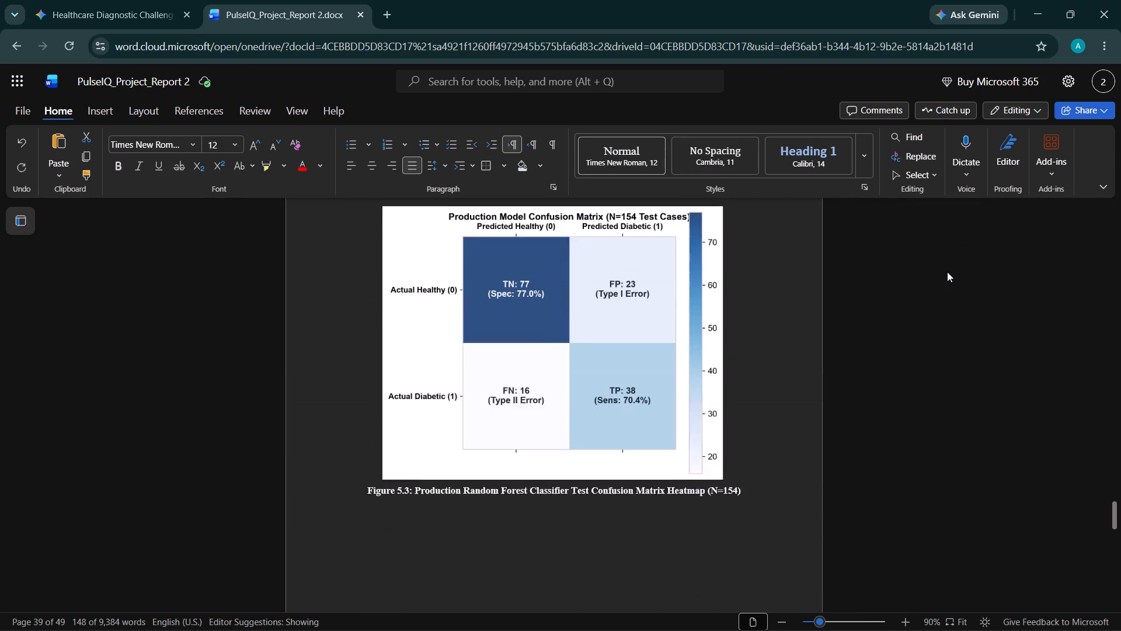
pyautogui.scroll(7, 947, 272)
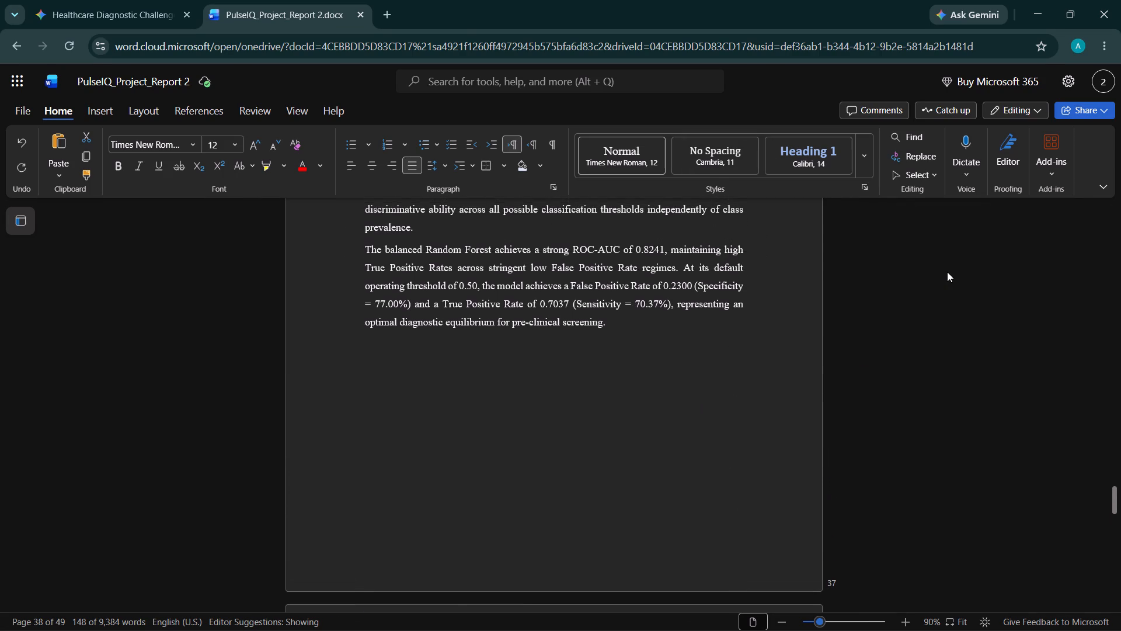
pyautogui.scroll(9, 947, 272)
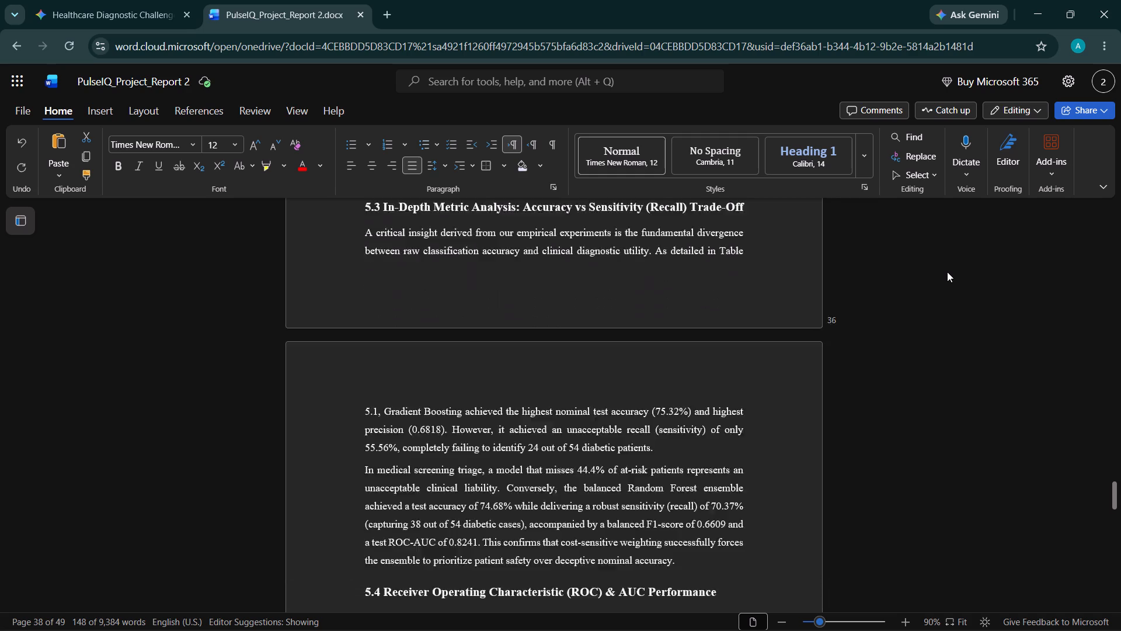
pyautogui.scroll(16, 947, 272)
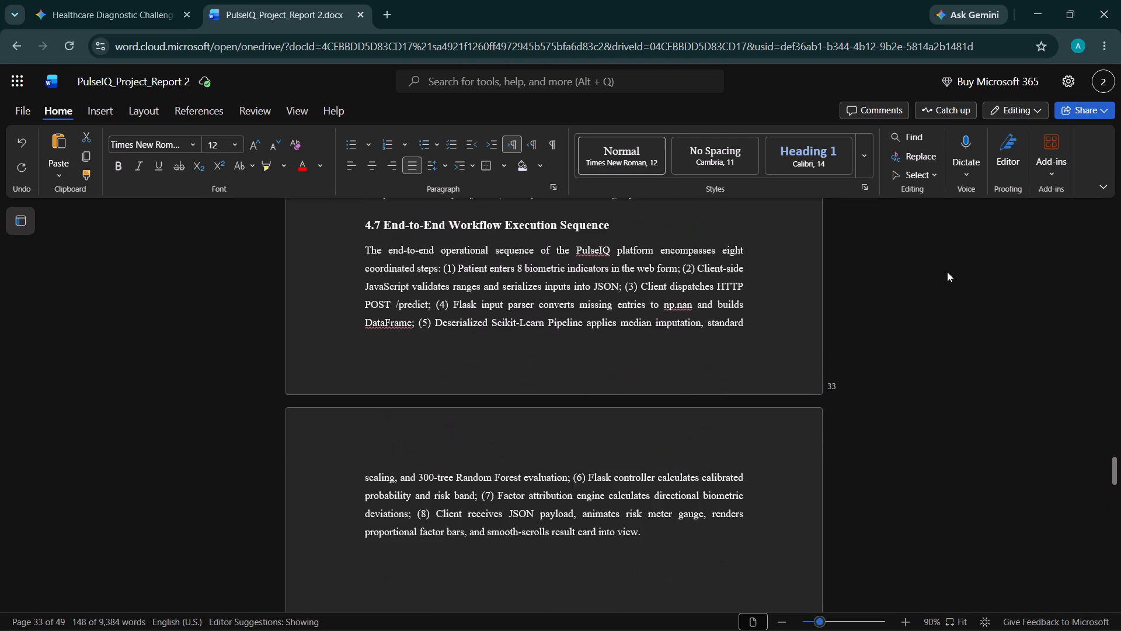
pyautogui.scroll(4, 947, 272)
pyautogui.scroll(-5, 947, 272)
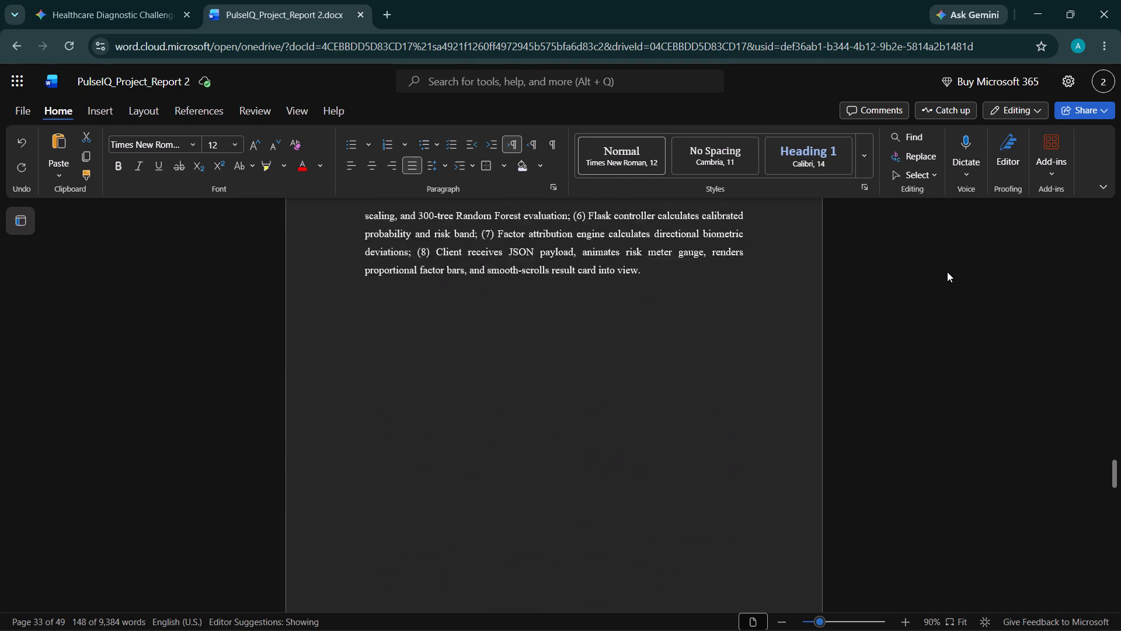
pyautogui.scroll(-2, 947, 272)
pyautogui.scroll(7, 947, 272)
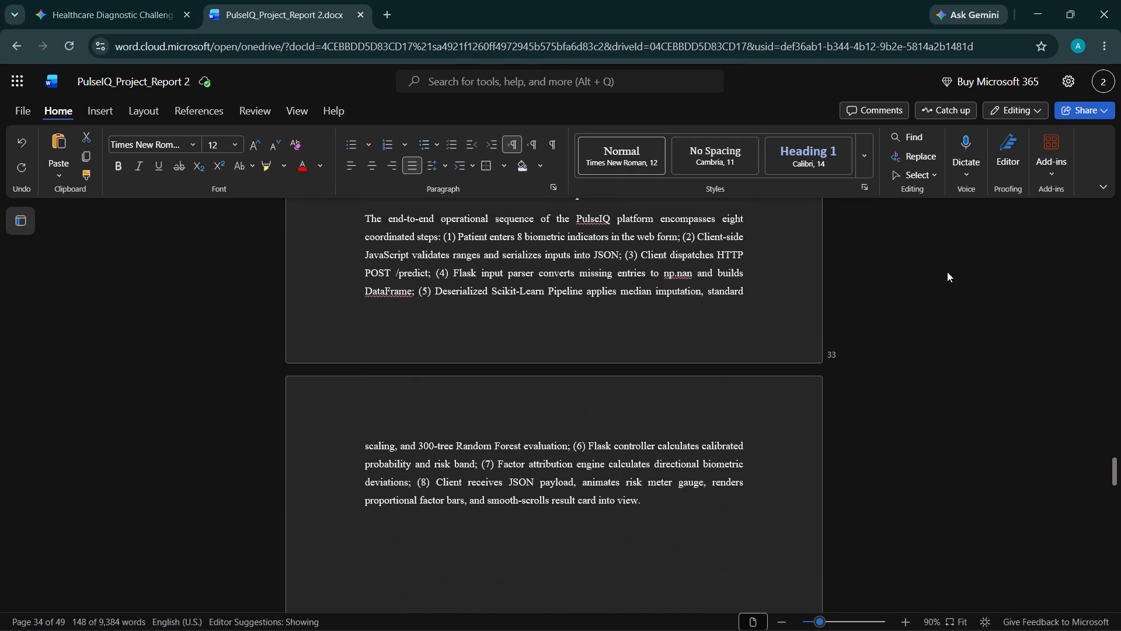
pyautogui.scroll(14, 947, 272)
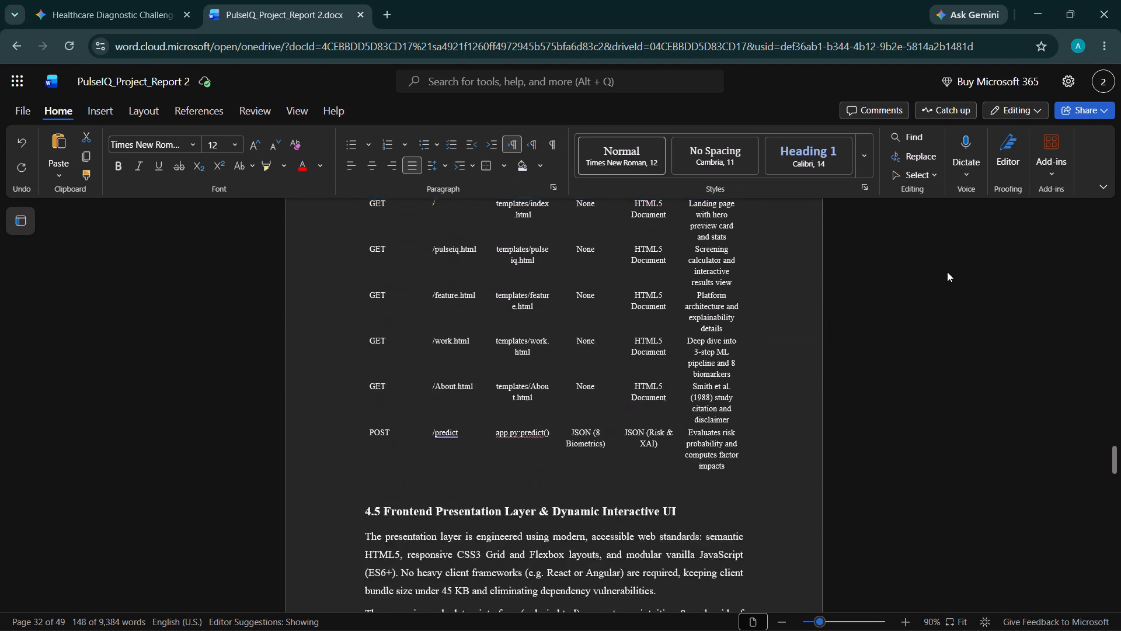
pyautogui.scroll(3, 947, 272)
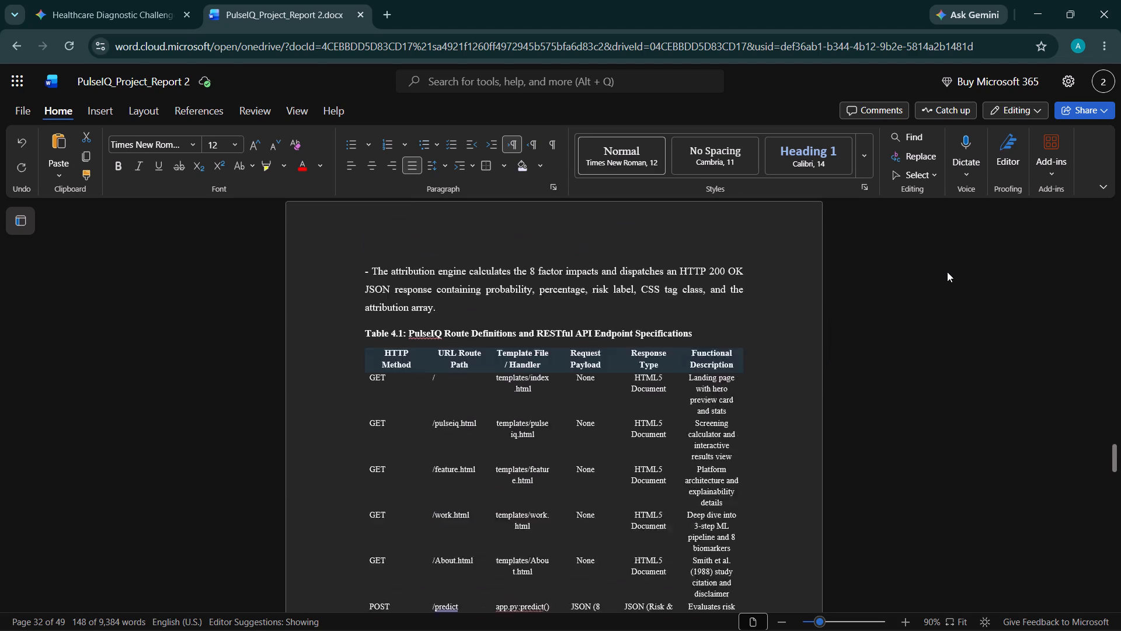
pyautogui.scroll(3, 947, 272)
# Close the browser window holding the report and the Gemini chat.
pyautogui.click(1119, 0)
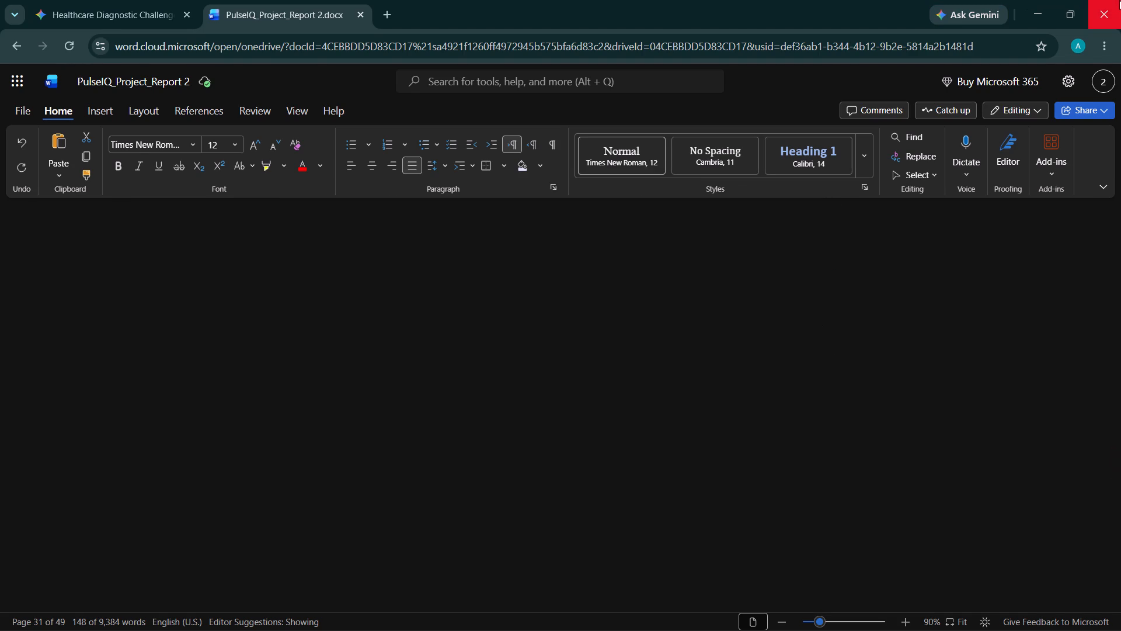
pyautogui.hotkey('ctrl', 's')
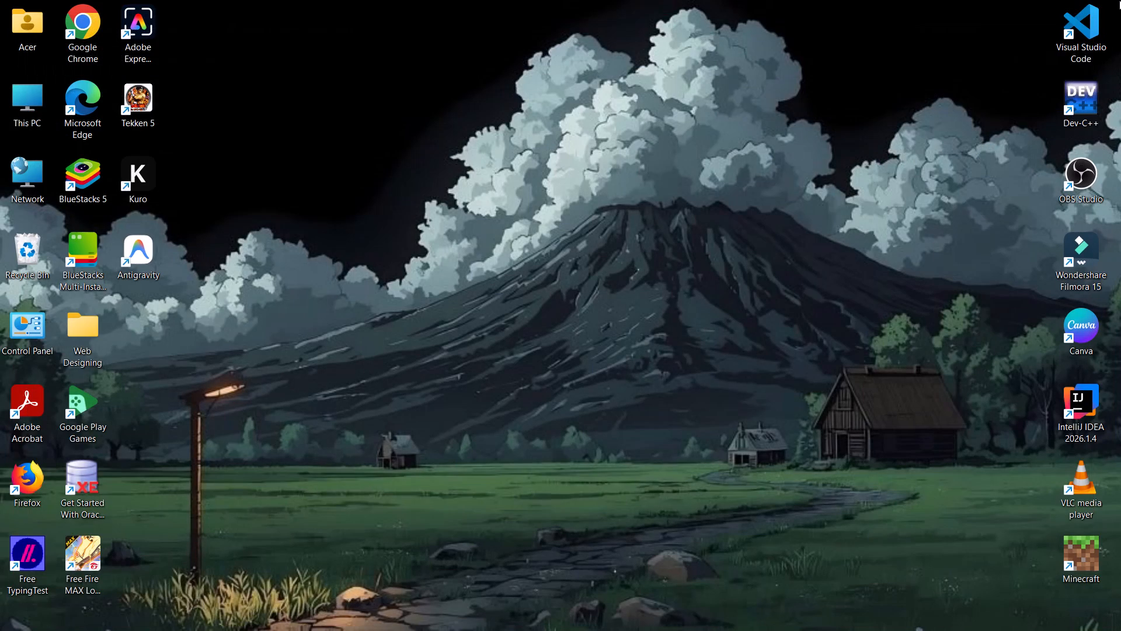
# Open the Shut Down Windows dialog from the desktop.
pyautogui.hotkey('ctrl', 'F4')
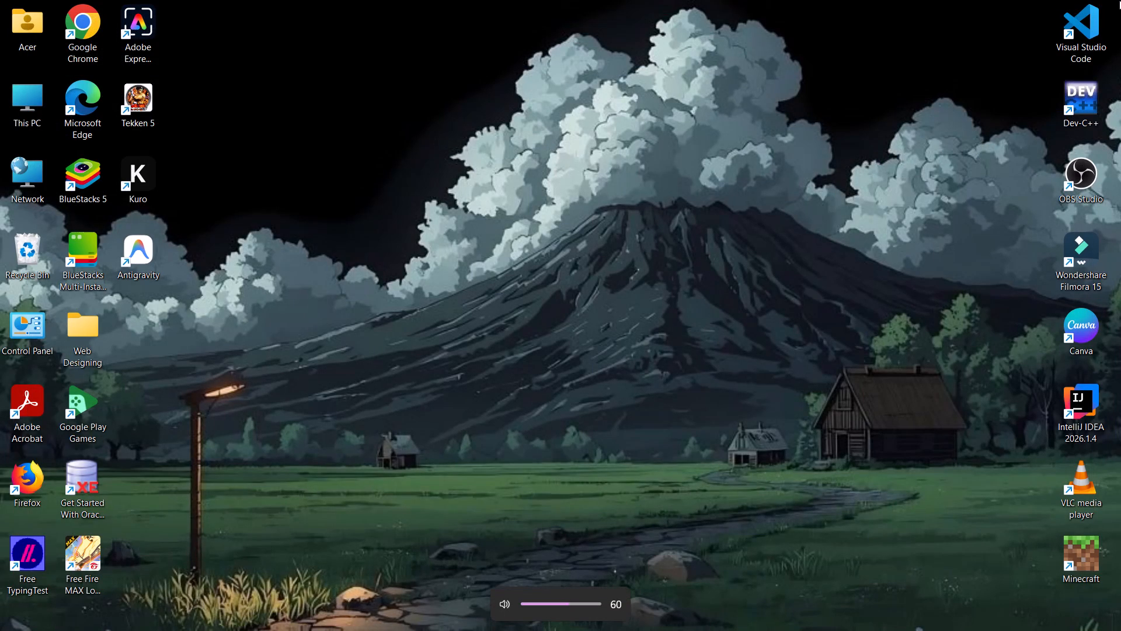
pyautogui.hotkey('alt', 'F4')
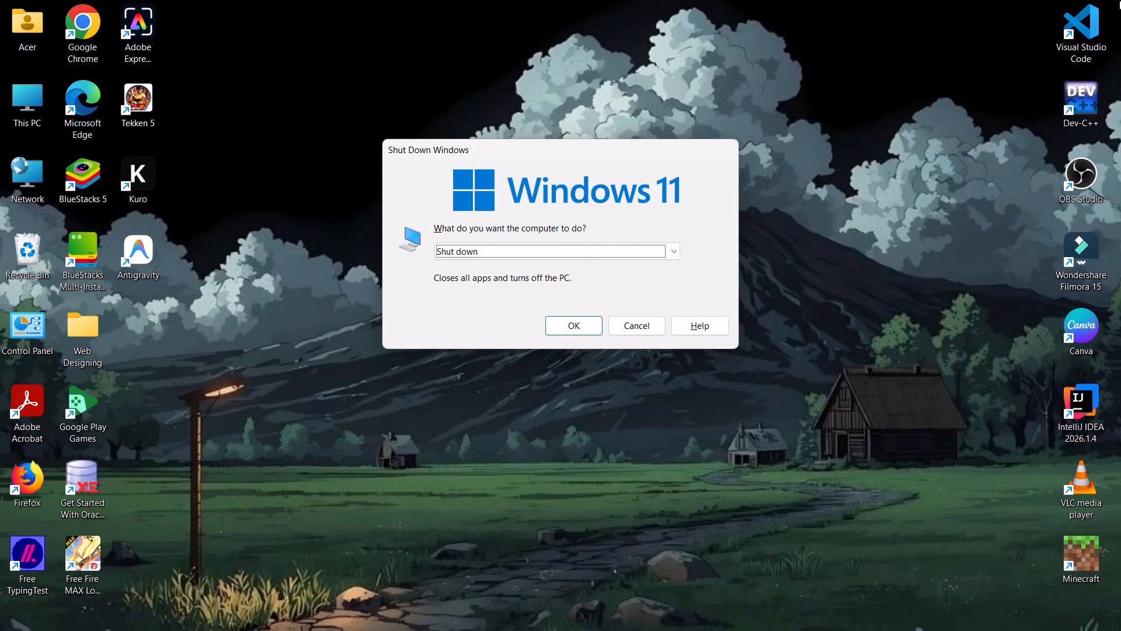